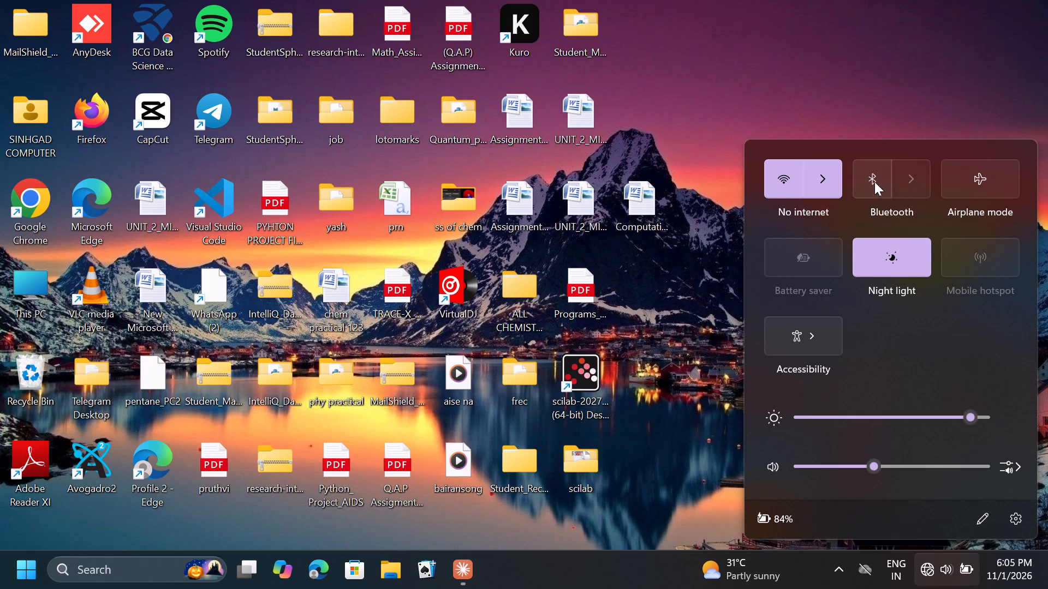
Open the full Bluetooth & devices settings page by way of the Bluetooth device list and look through its options.
click(913, 172)
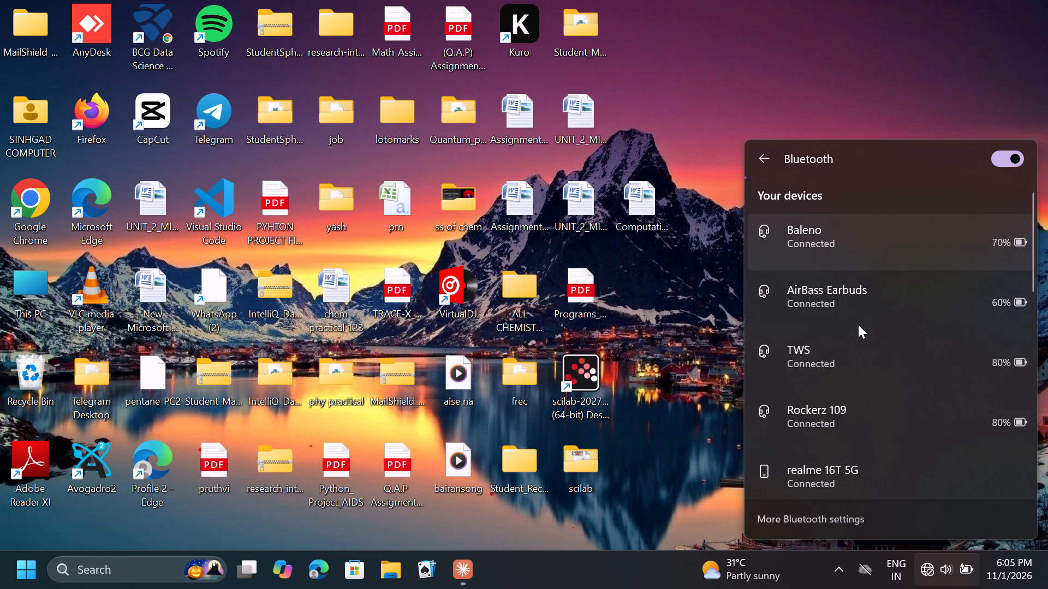
click(820, 511)
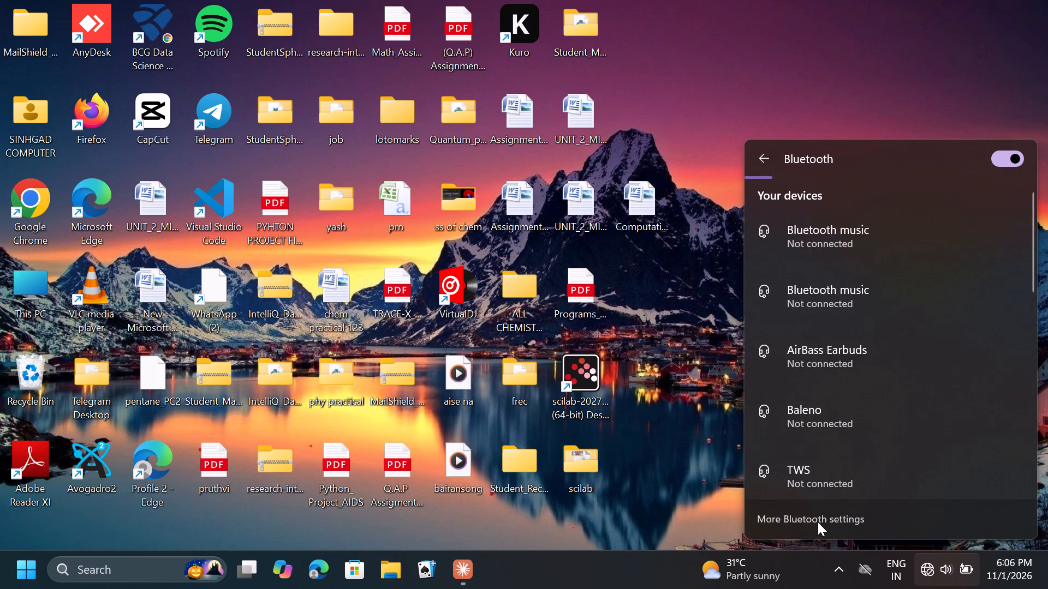
click(815, 527)
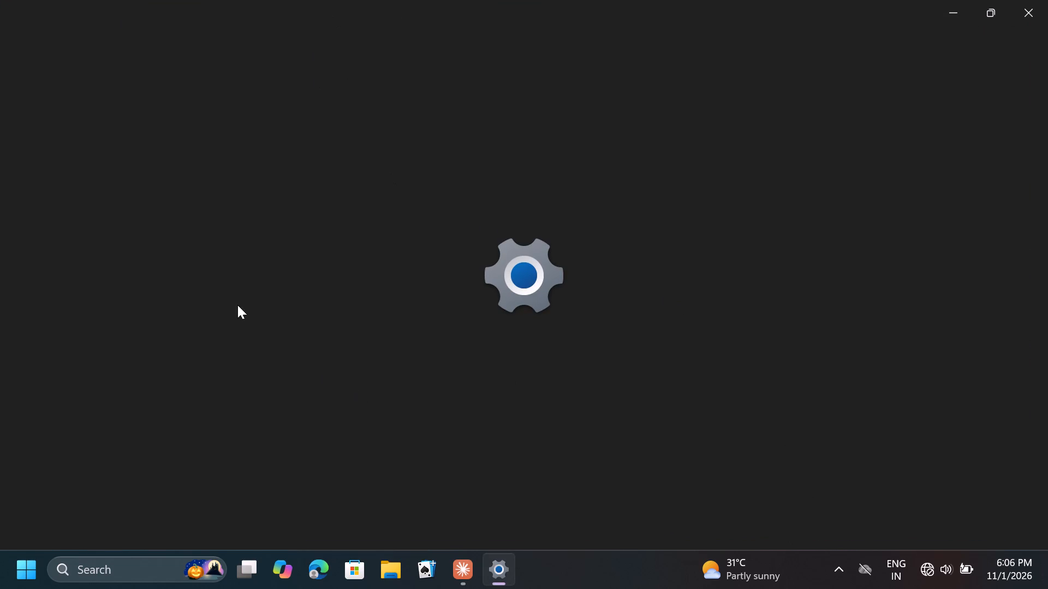
scroll(508, 357, down, 1)
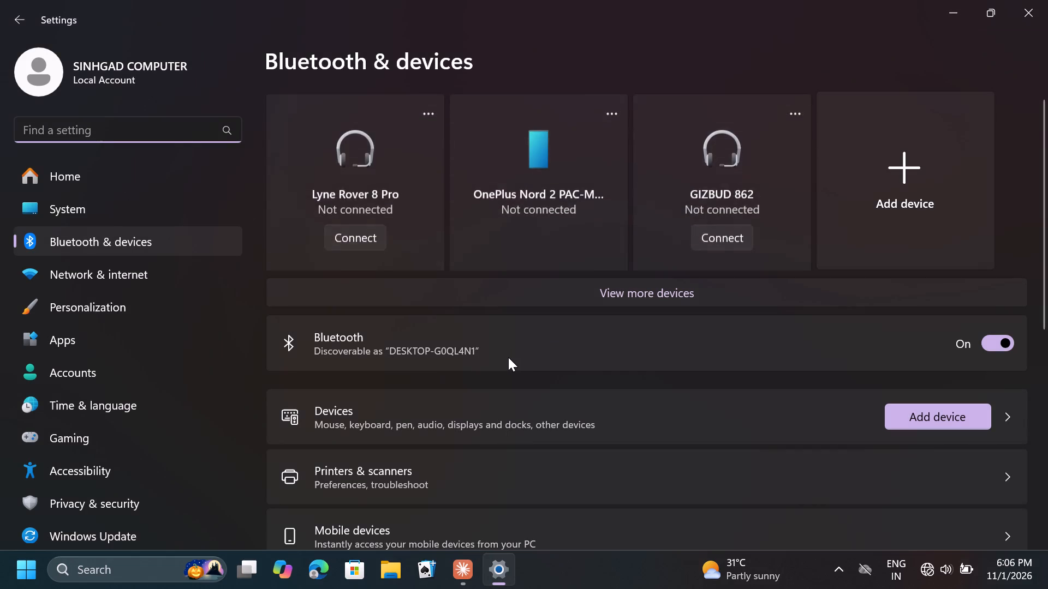
scroll(508, 357, down, 6)
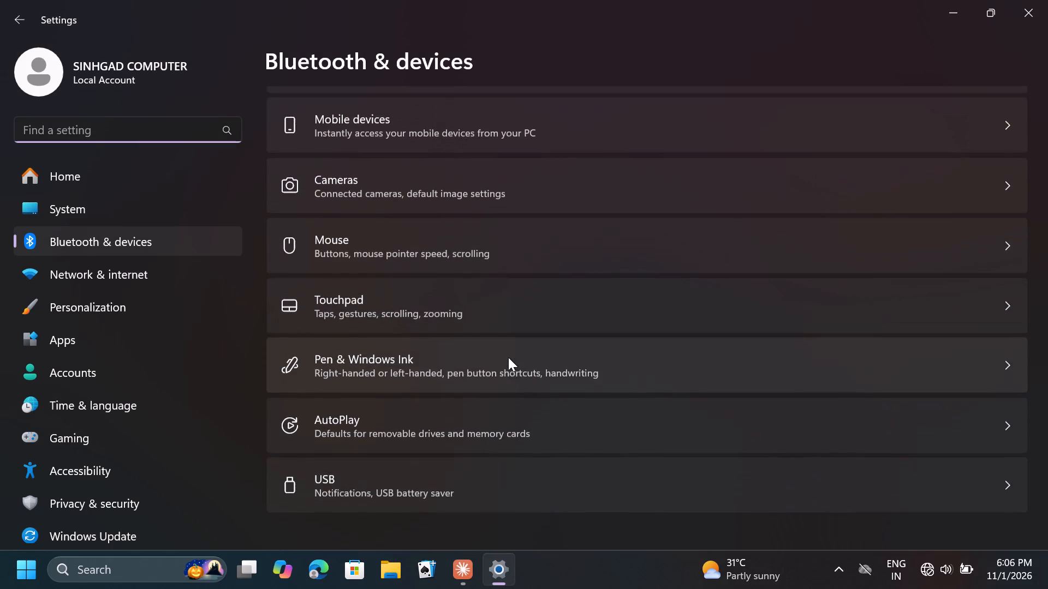
scroll(508, 357, up, 5)
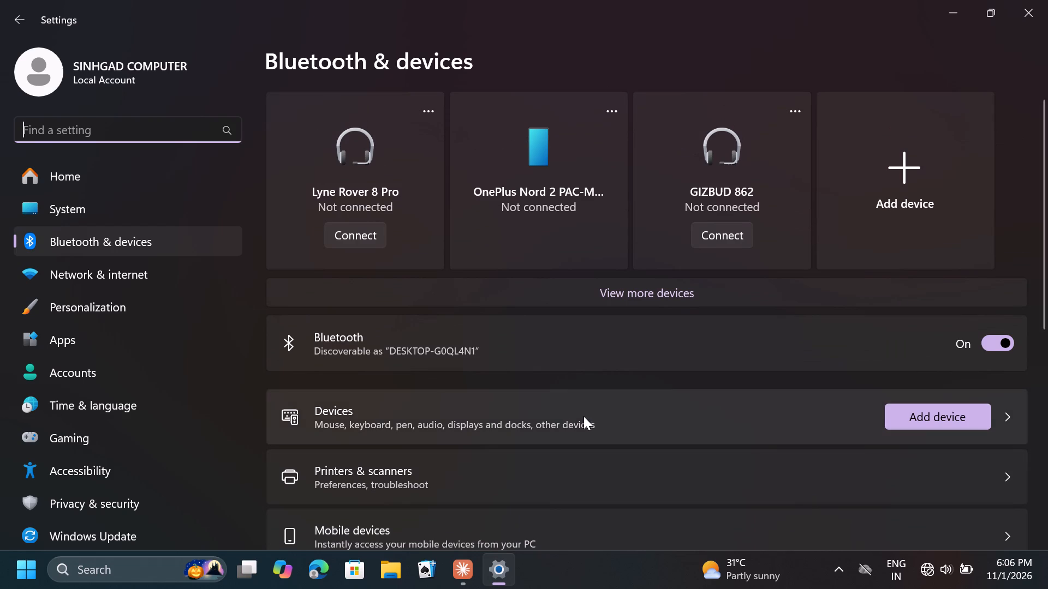
Open the full Devices page in Bluetooth settings and start Bluetooth File Transfer in receive-files mode.
scroll(586, 417, down, 5)
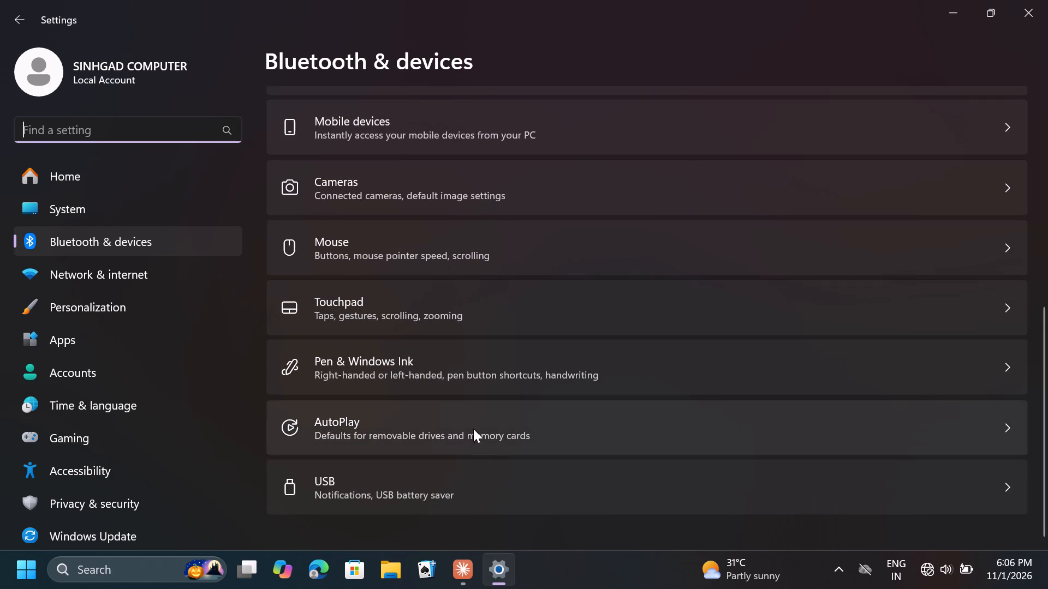
scroll(537, 328, up, 4)
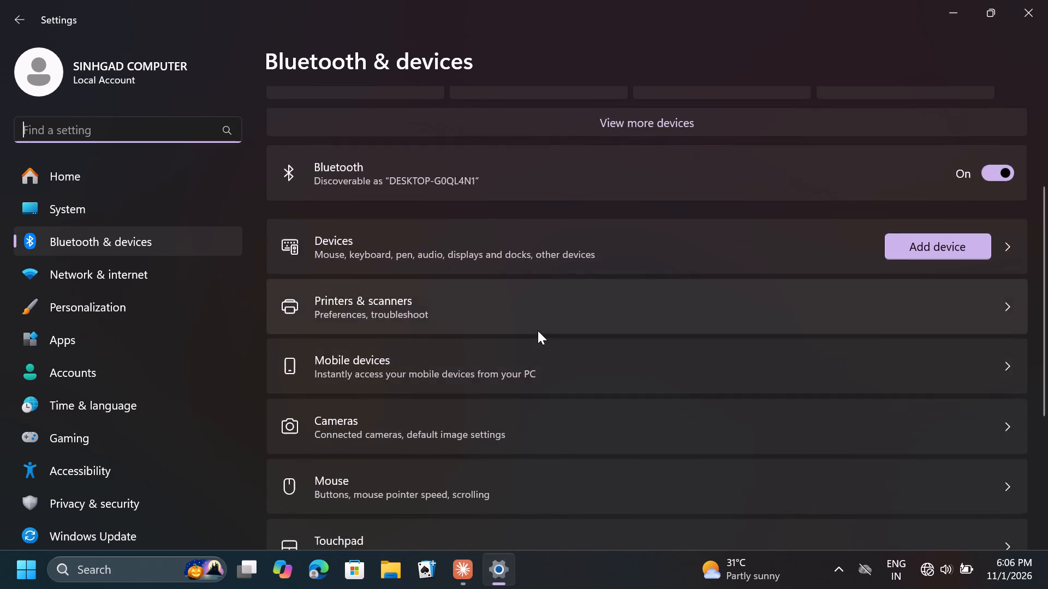
scroll(538, 330, up, 4)
click(650, 287)
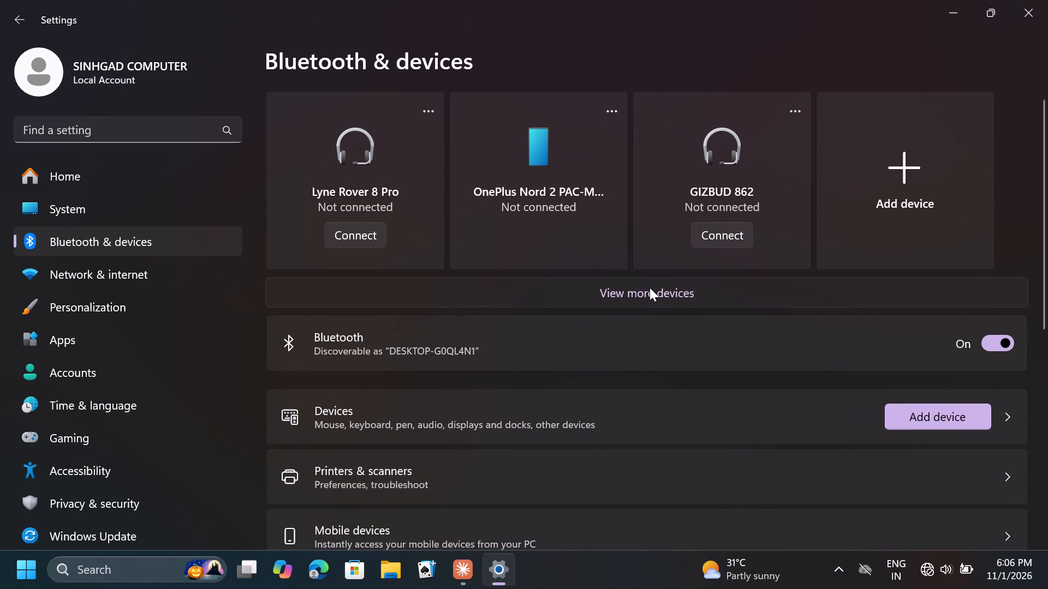
scroll(558, 396, down, 11)
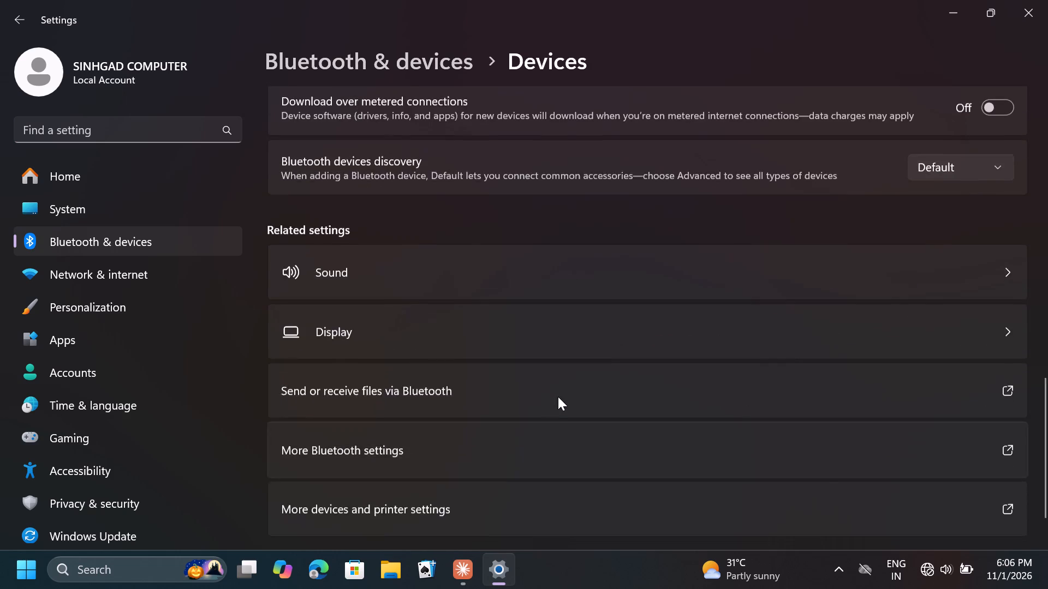
scroll(511, 504, down, 6)
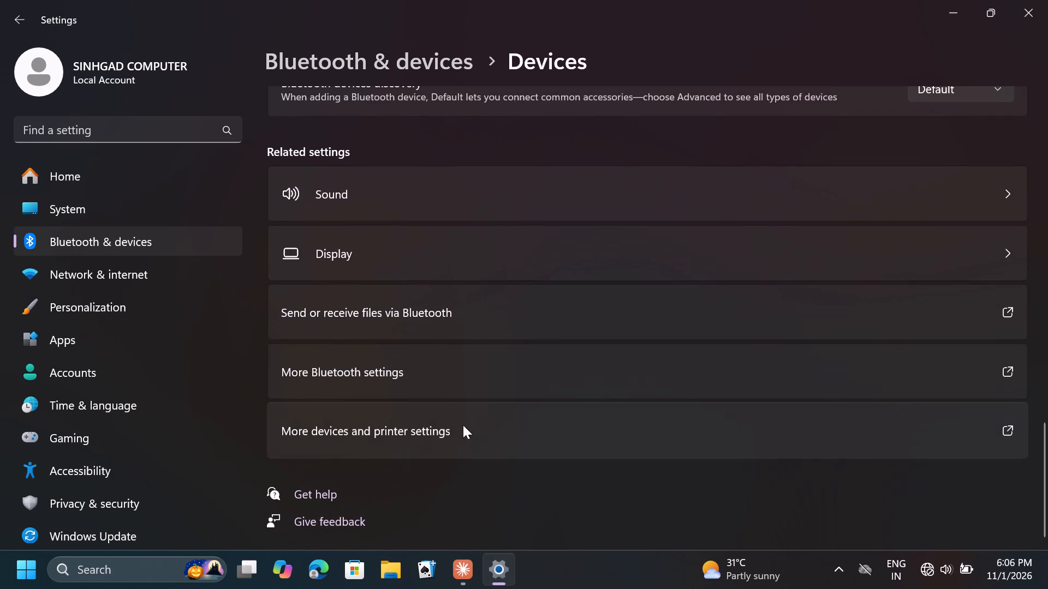
click(511, 311)
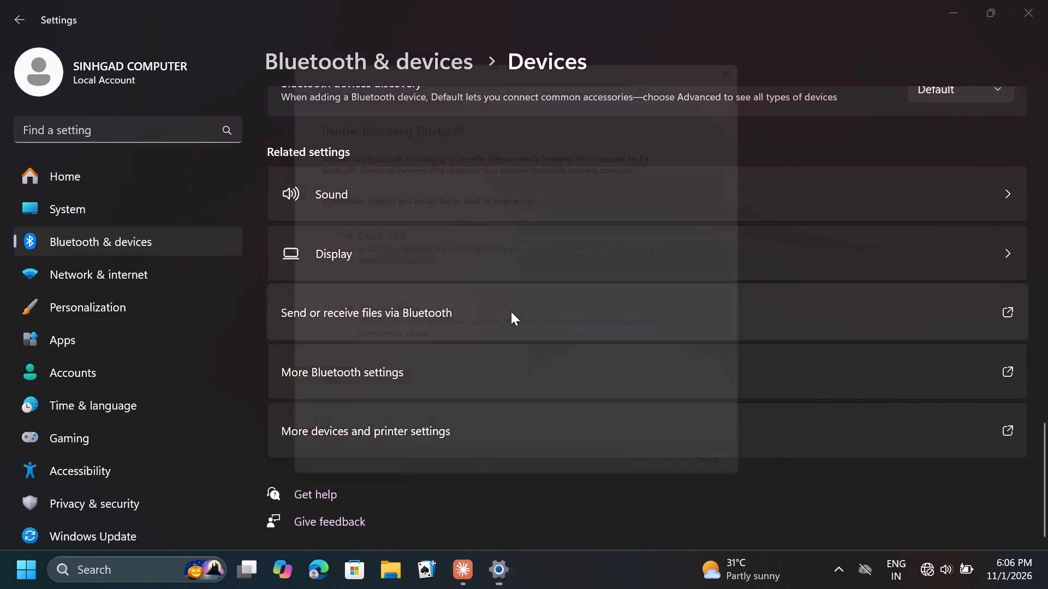
click(416, 322)
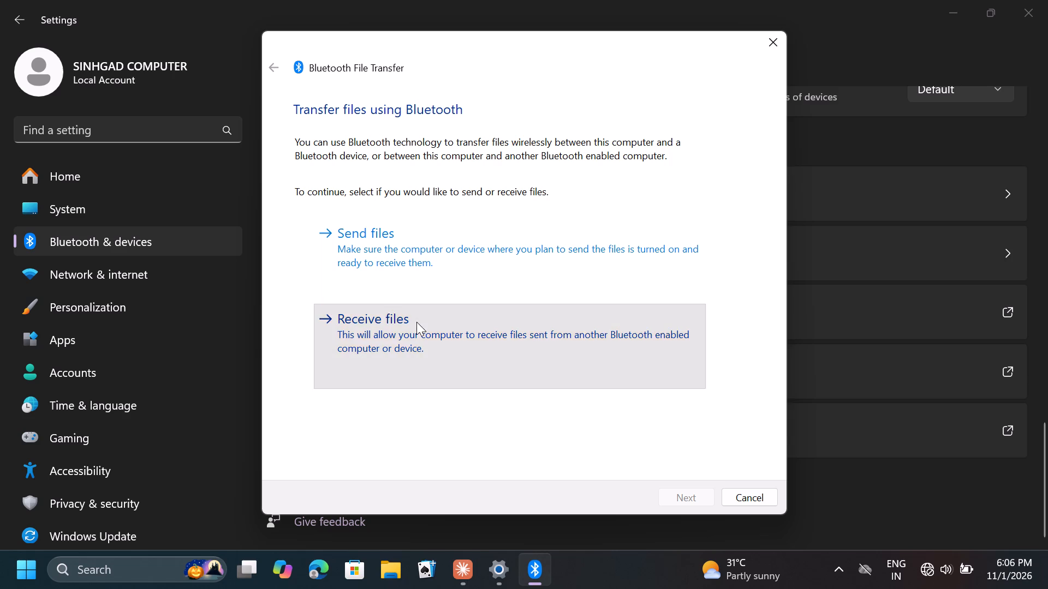
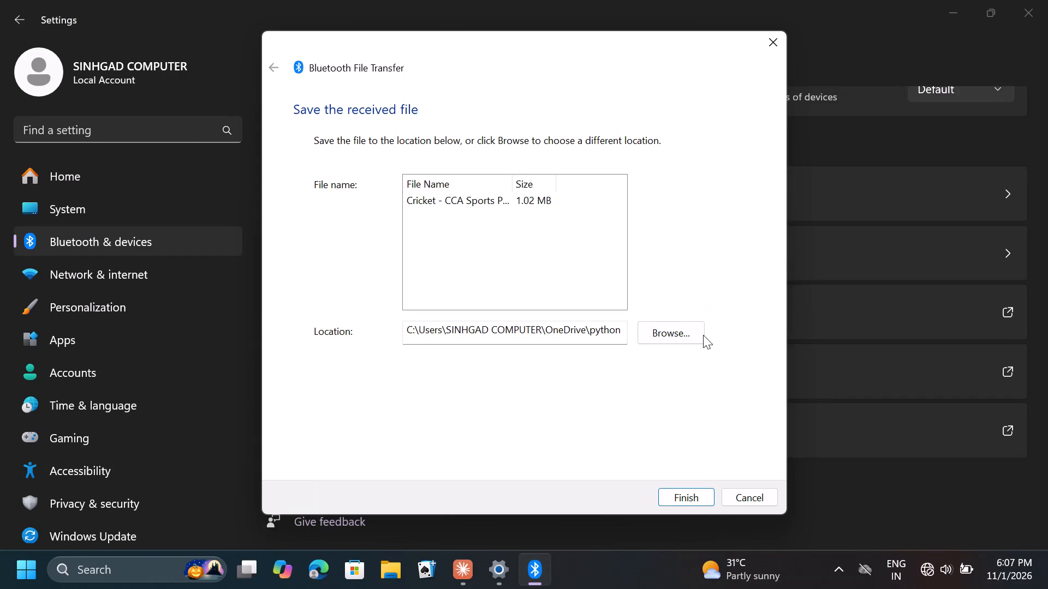
Browse for a different location to save the received Cricket file and select the top-level Desktop.
click(687, 338)
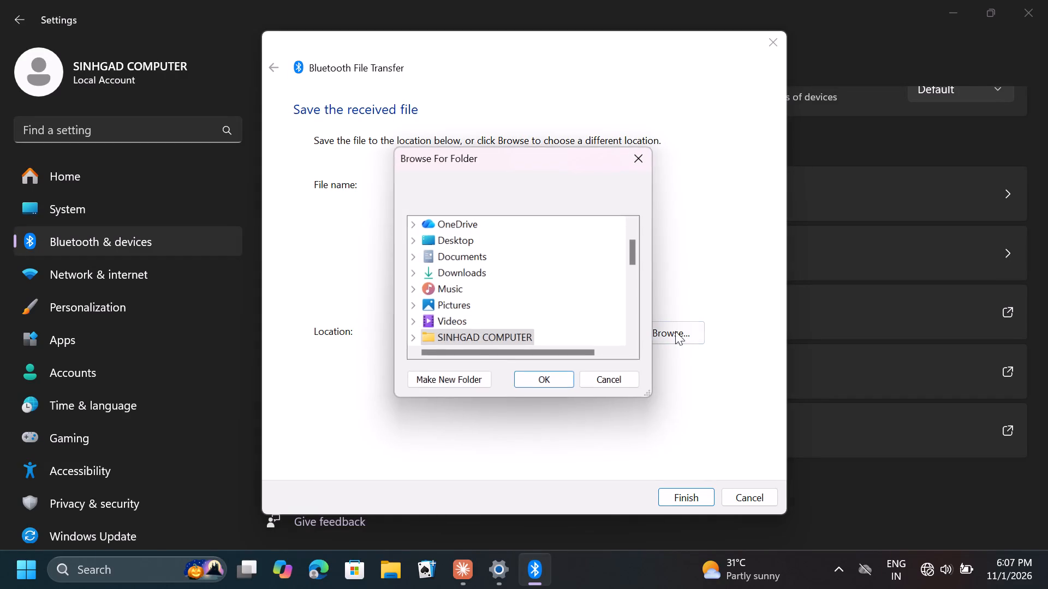
scroll(479, 289, up, 3)
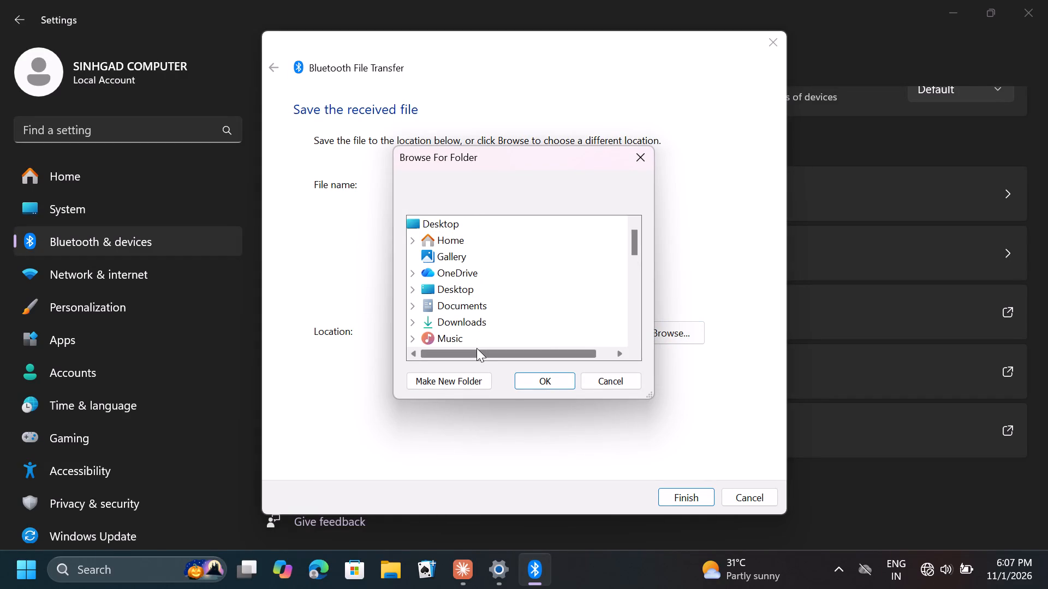
click(470, 223)
click(455, 224)
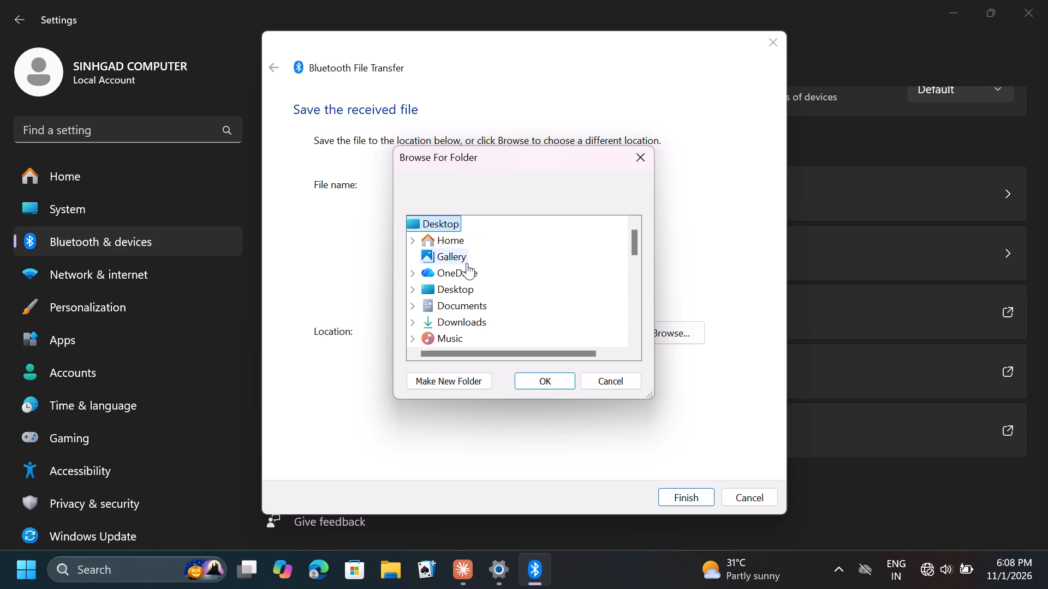
Save the received Cricket - CCA Sports Project Report file to the Downloads folder and finish the Bluetooth transfer.
click(477, 316)
click(549, 381)
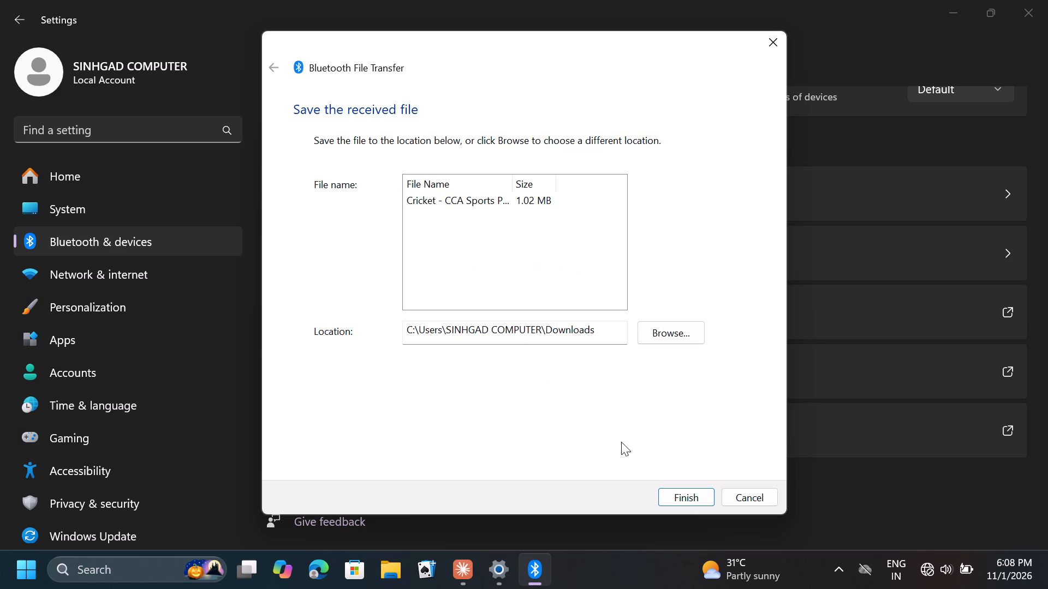
click(696, 501)
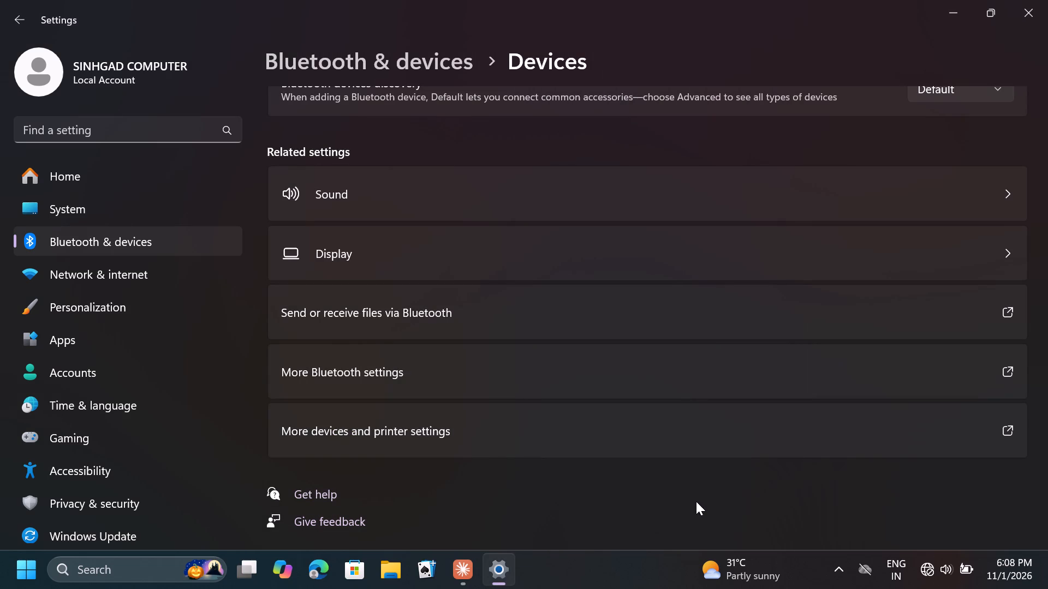
Open the received Cricket - CCA Sports Project Report PDF from Downloads in File Explorer and maximize its Edge window.
click(388, 563)
click(389, 574)
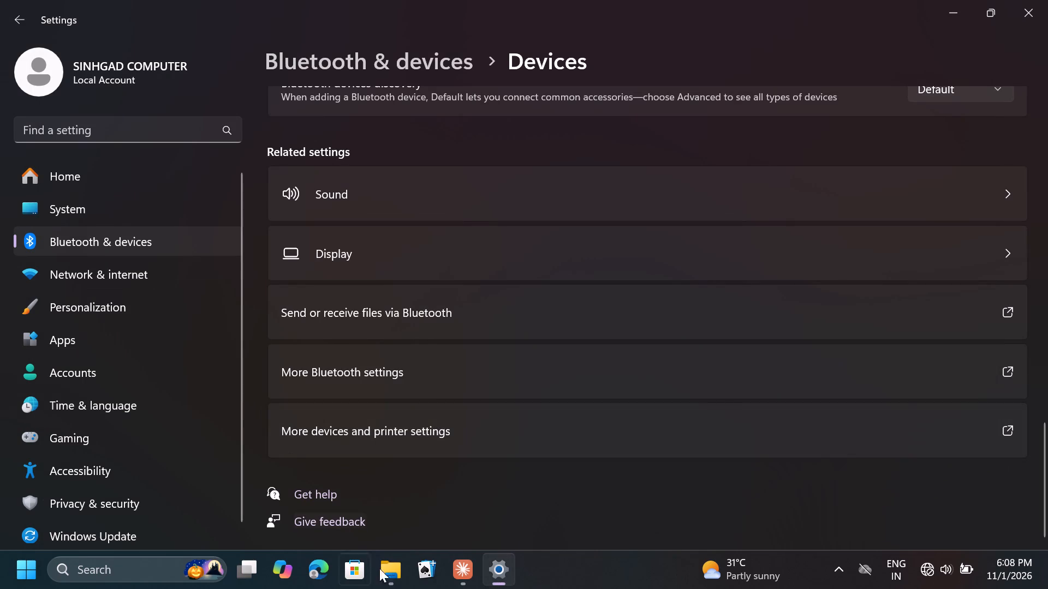
click(386, 580)
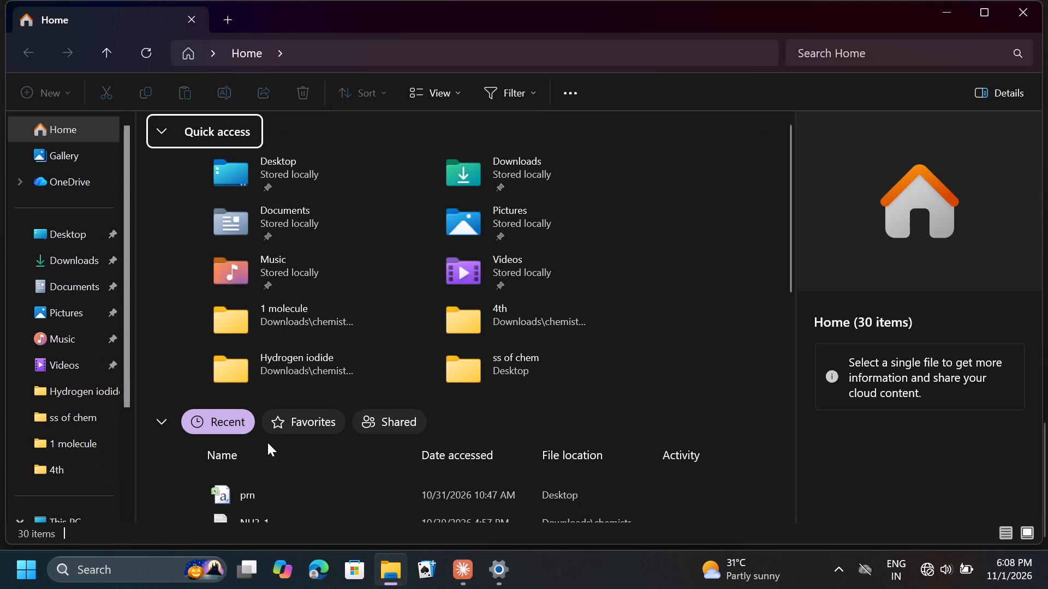
click(73, 261)
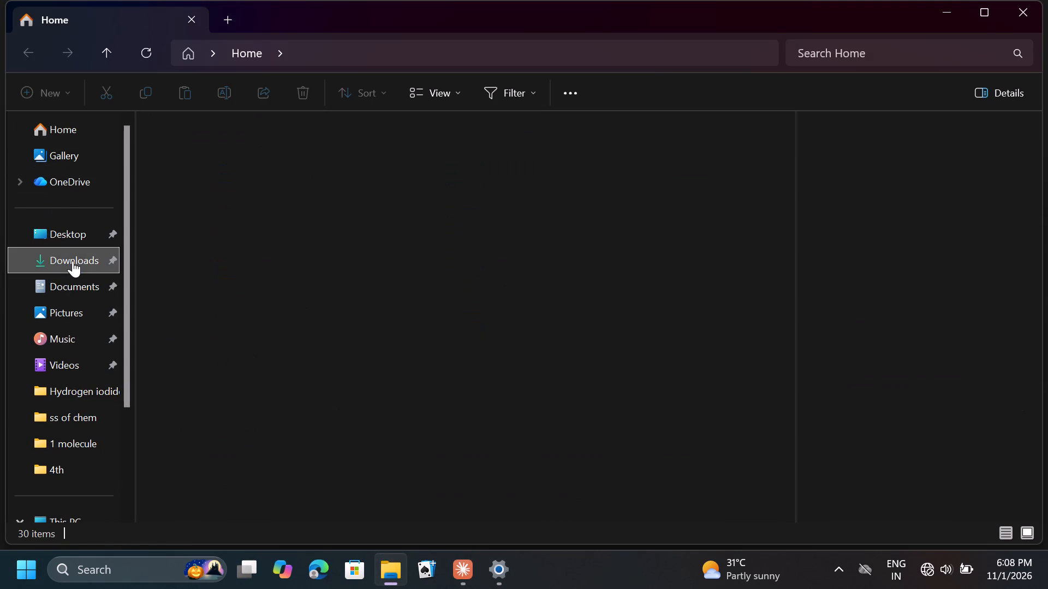
double_click(309, 170)
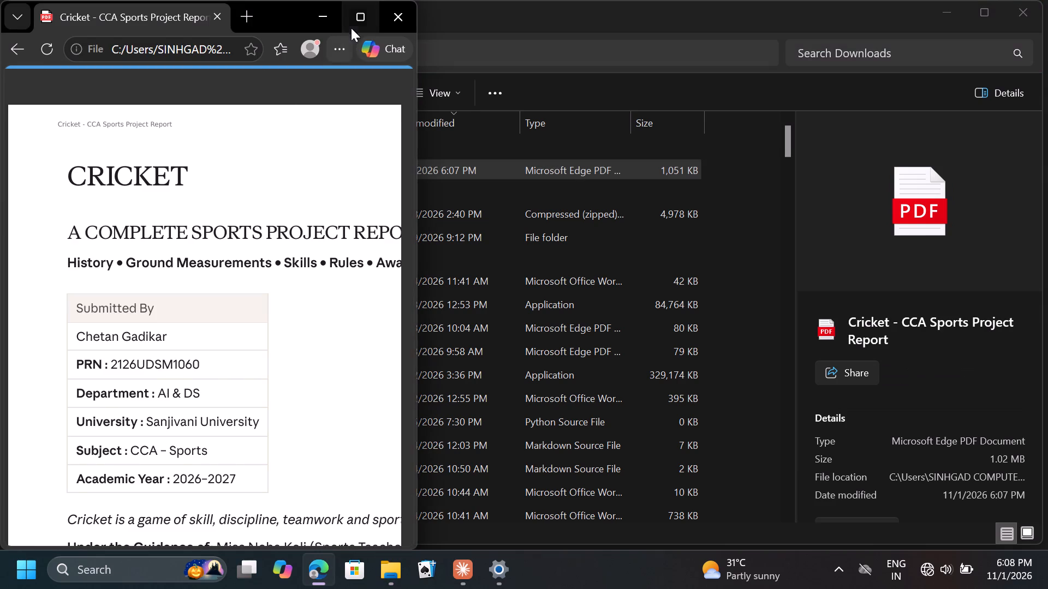
click(358, 17)
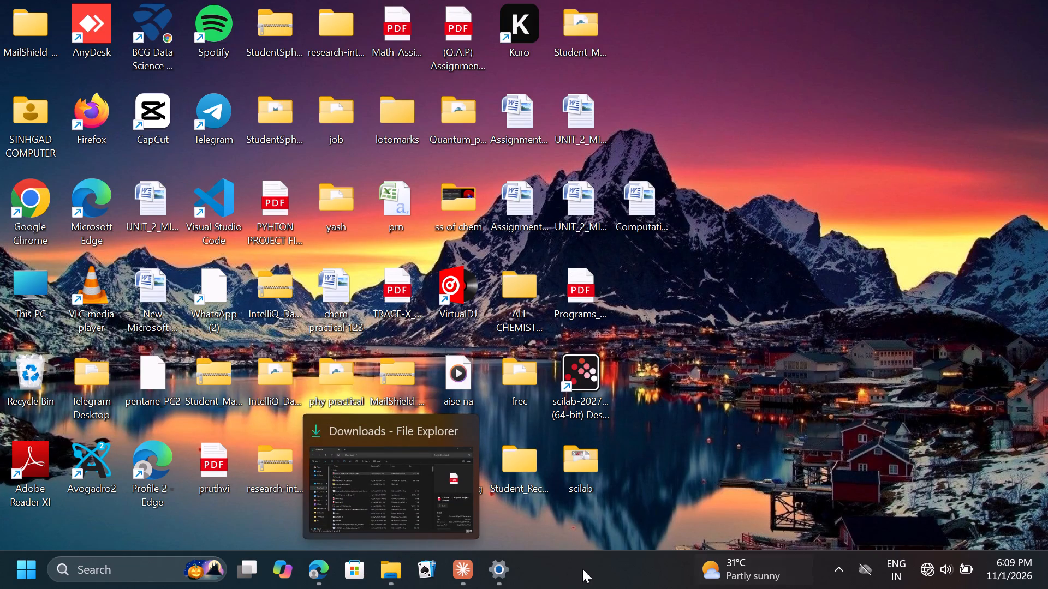
Return to the Bluetooth Devices settings and start Bluetooth File Transfer again in receive-files mode.
click(506, 588)
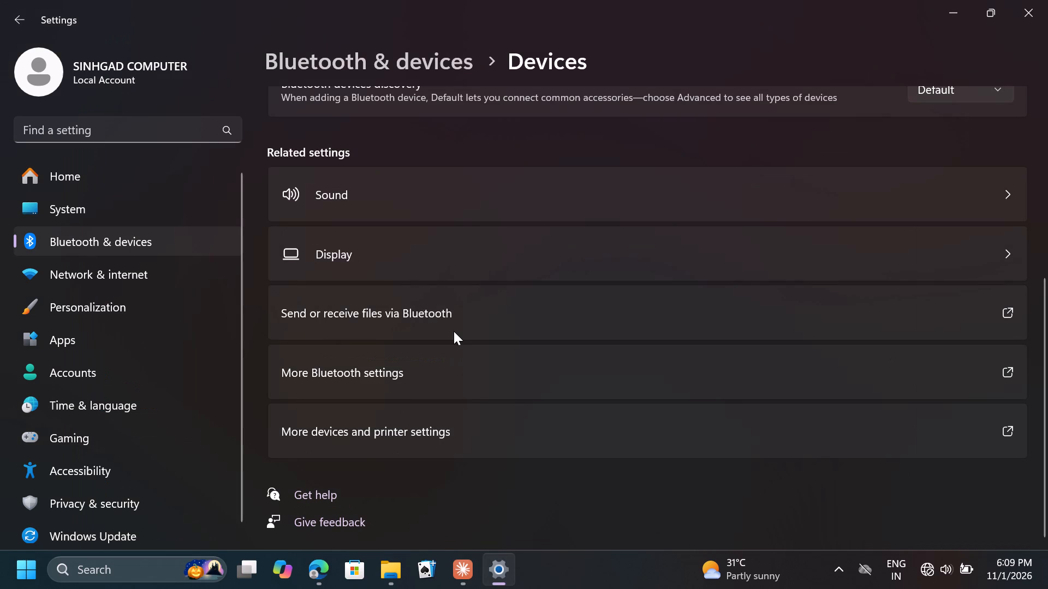
drag(458, 316, 542, 254)
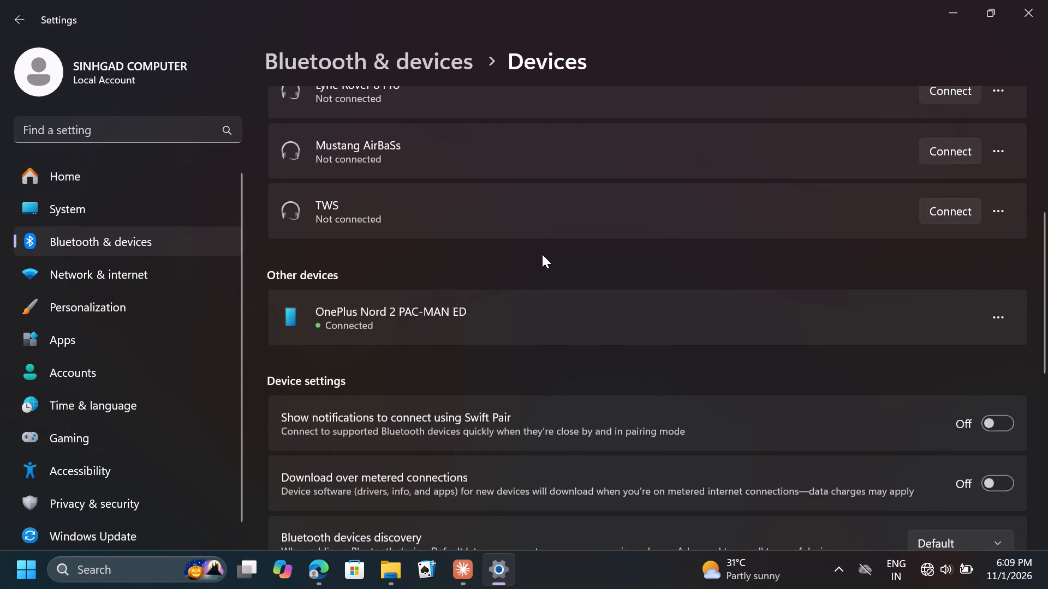
scroll(542, 254, down, 4)
scroll(487, 387, down, 3)
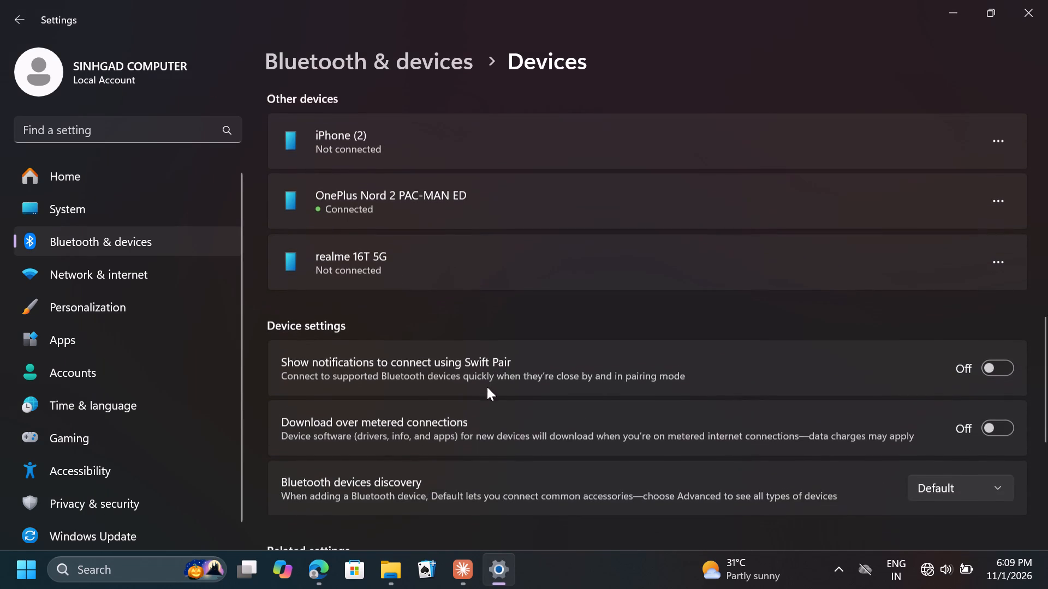
scroll(451, 480, down, 2)
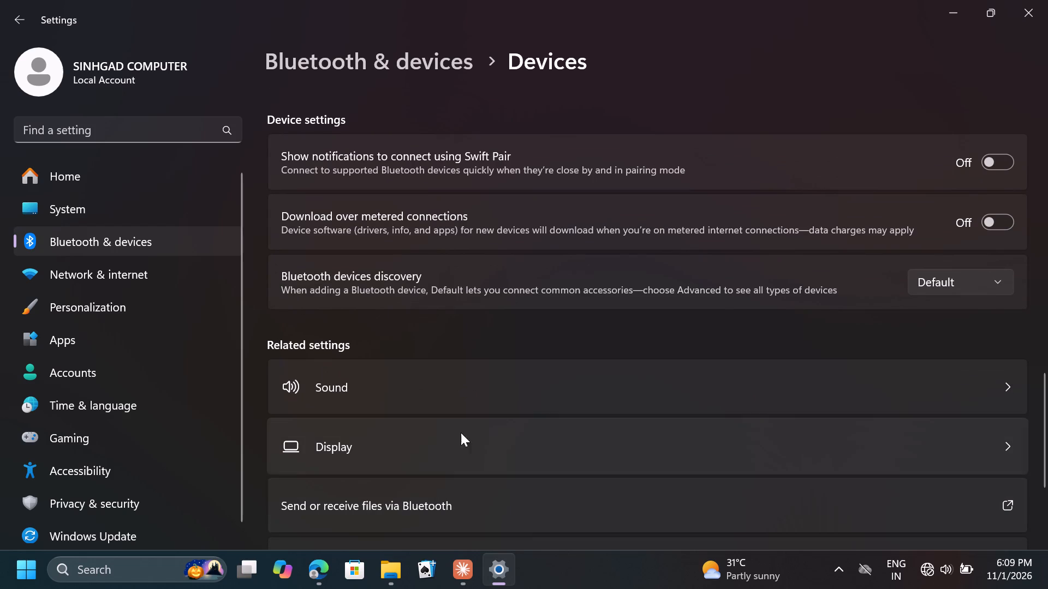
click(406, 501)
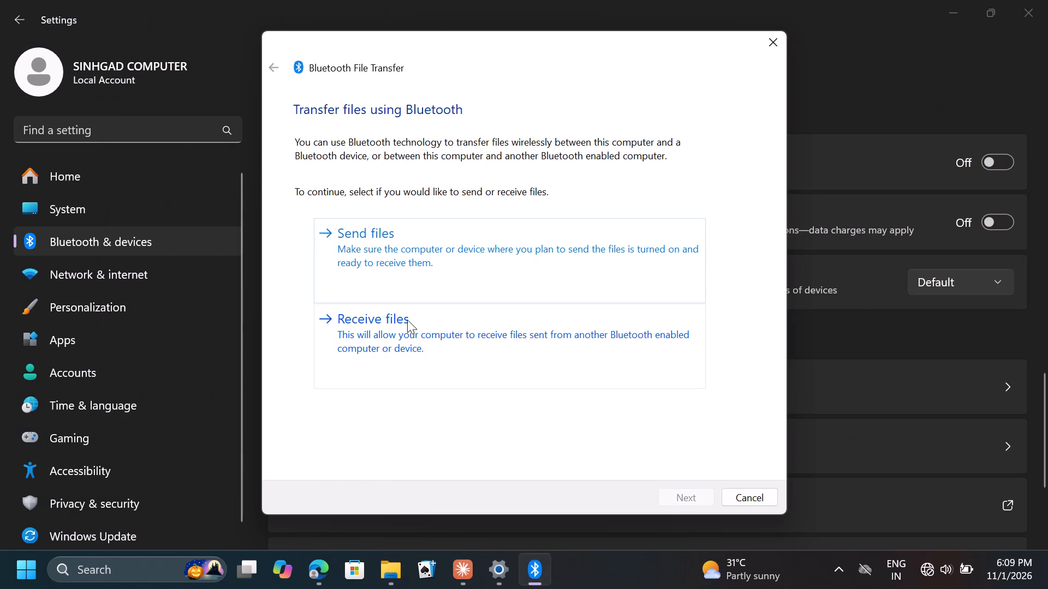
click(407, 318)
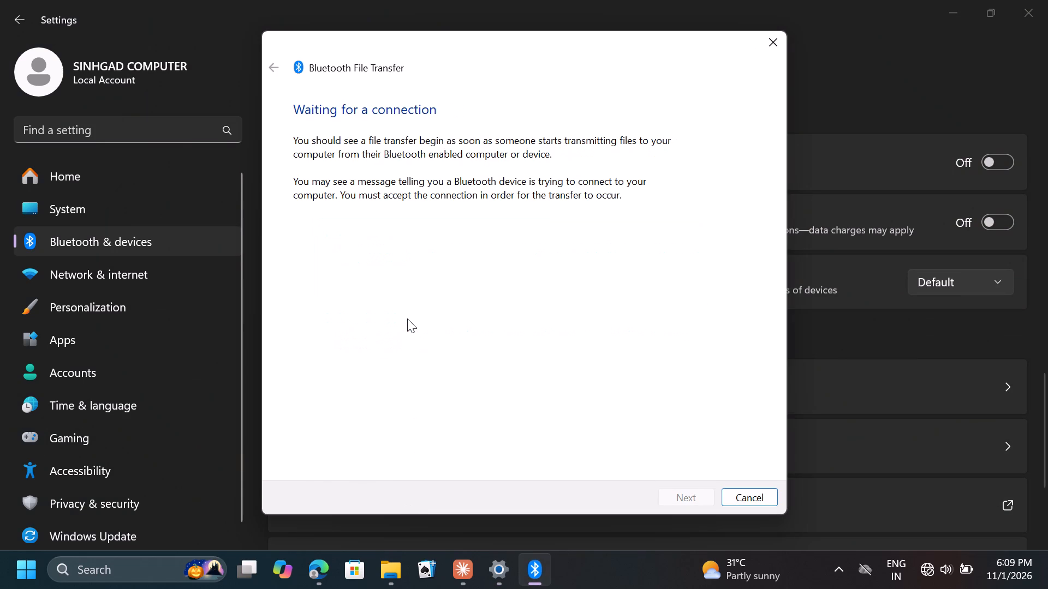
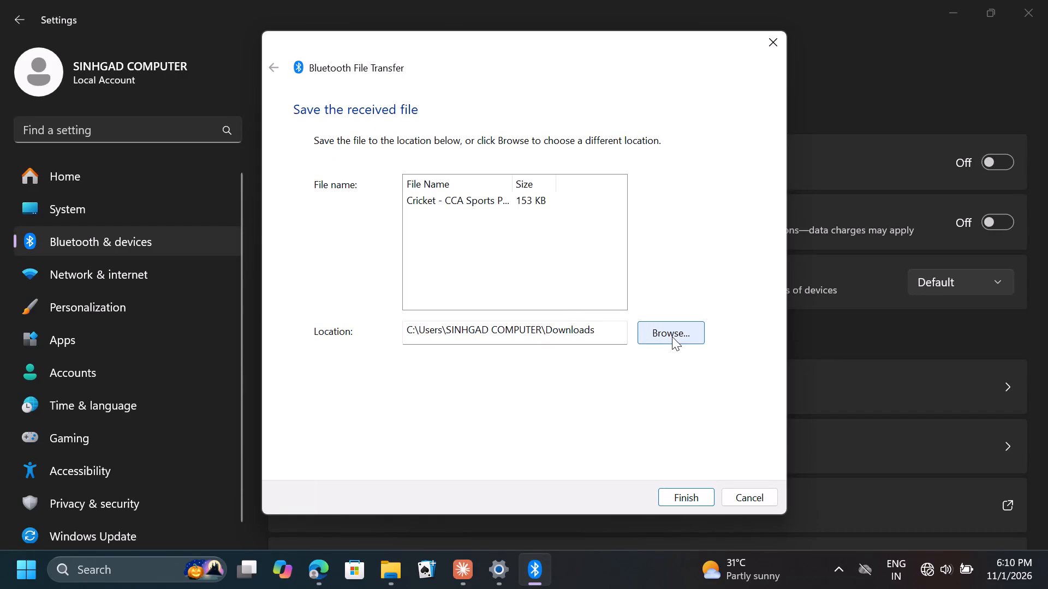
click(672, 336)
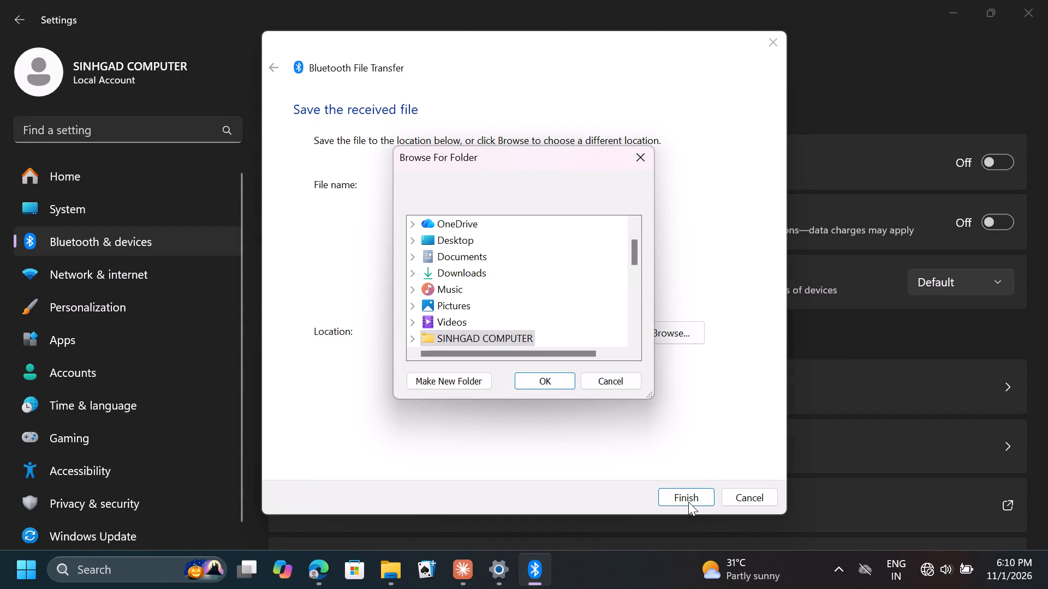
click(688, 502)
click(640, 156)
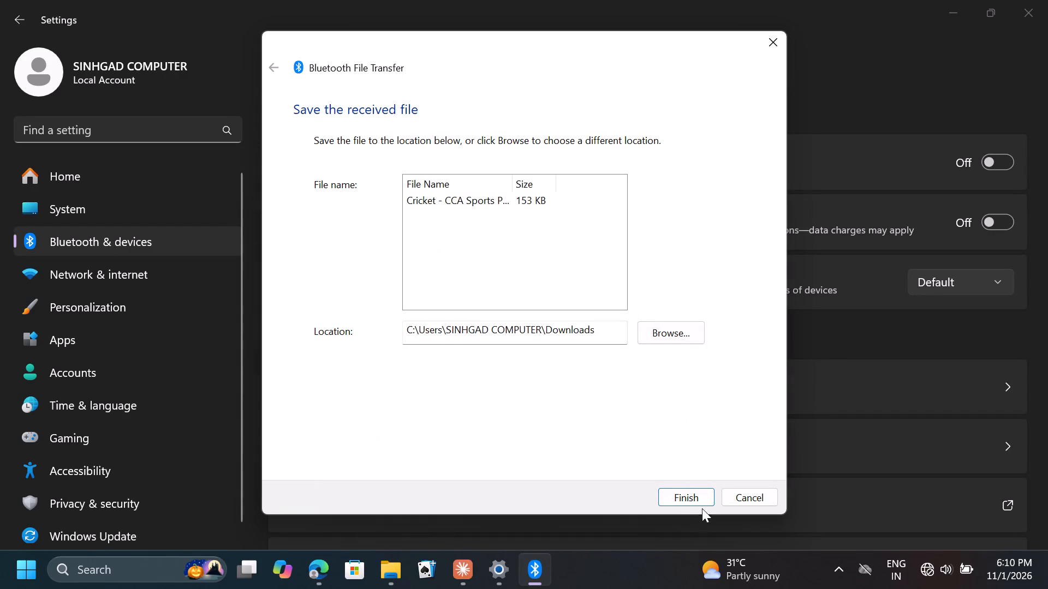
Save the received Cricket - CCA Sports Project Report file to the Downloads folder and finish the Bluetooth transfer.
click(698, 494)
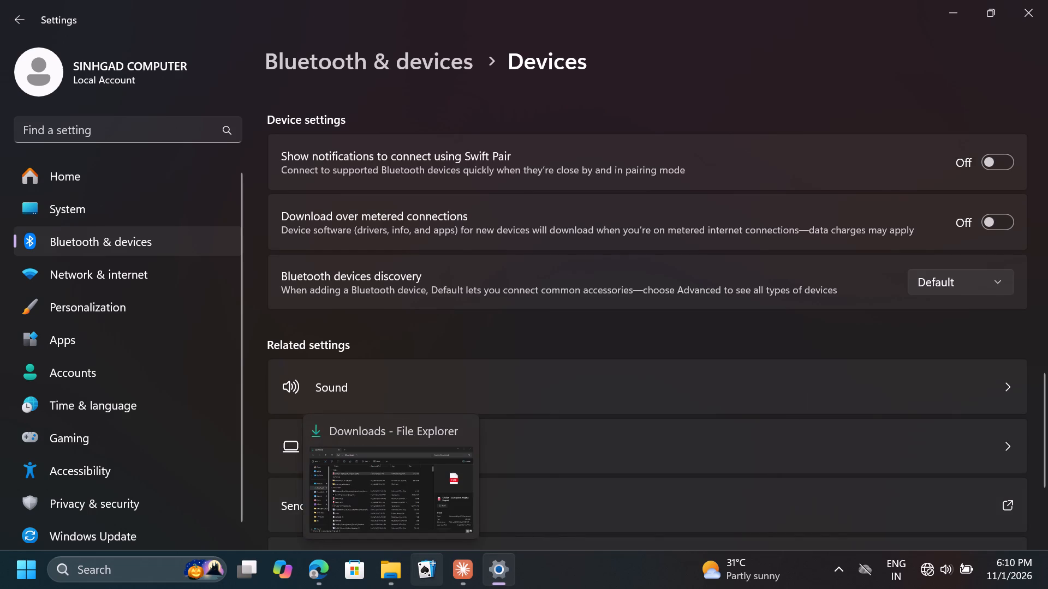
Switch to the Downloads folder in File Explorer and open the received Cricket - CCA Sports Project Report Word document.
click(384, 570)
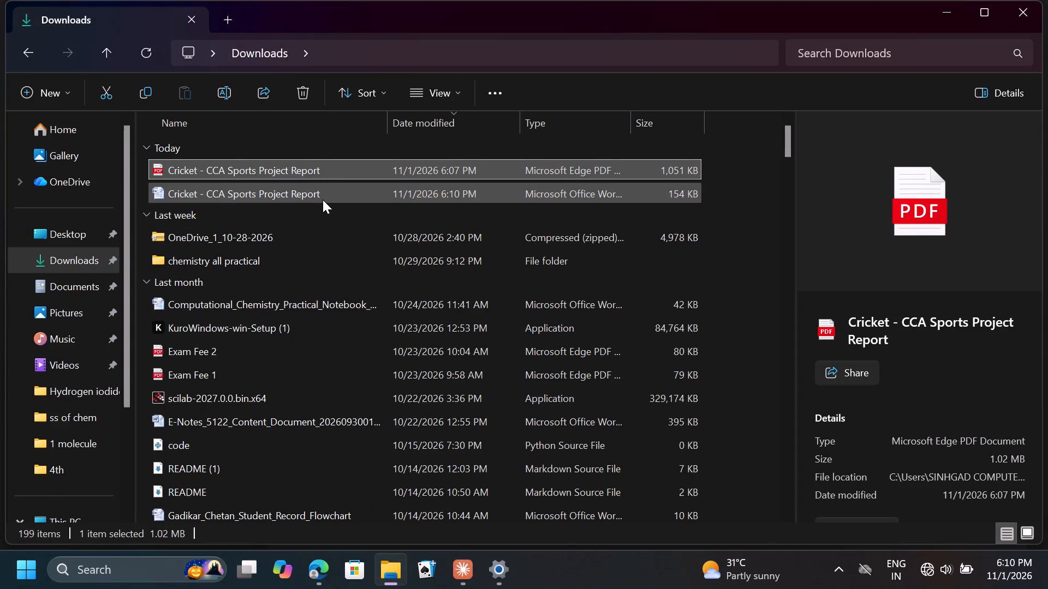
double_click(327, 188)
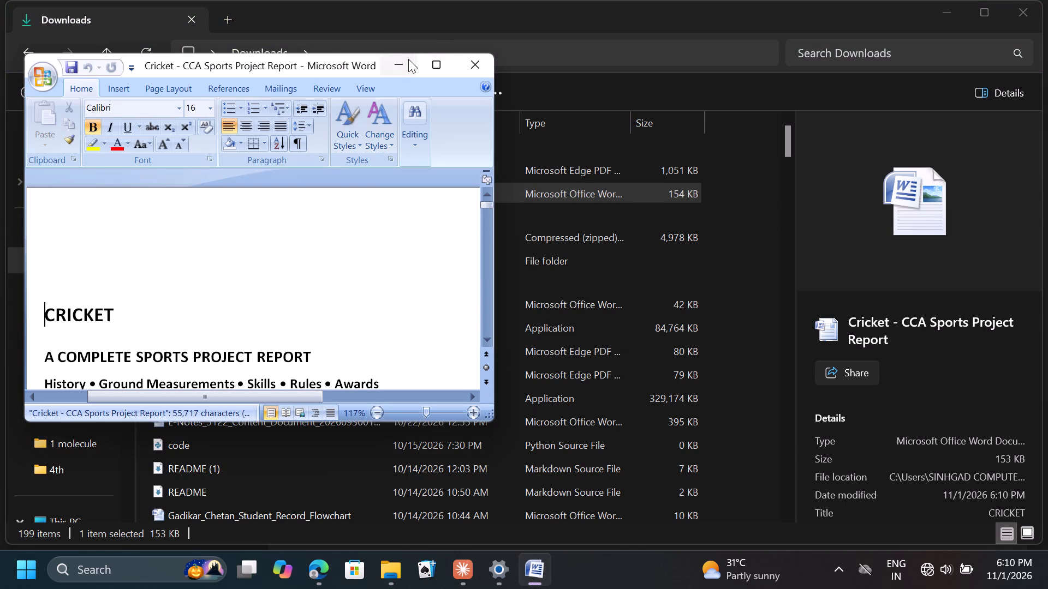
Maximize the Word report and format the CRICKET title as centred Britannic Bold at size 24.
click(432, 64)
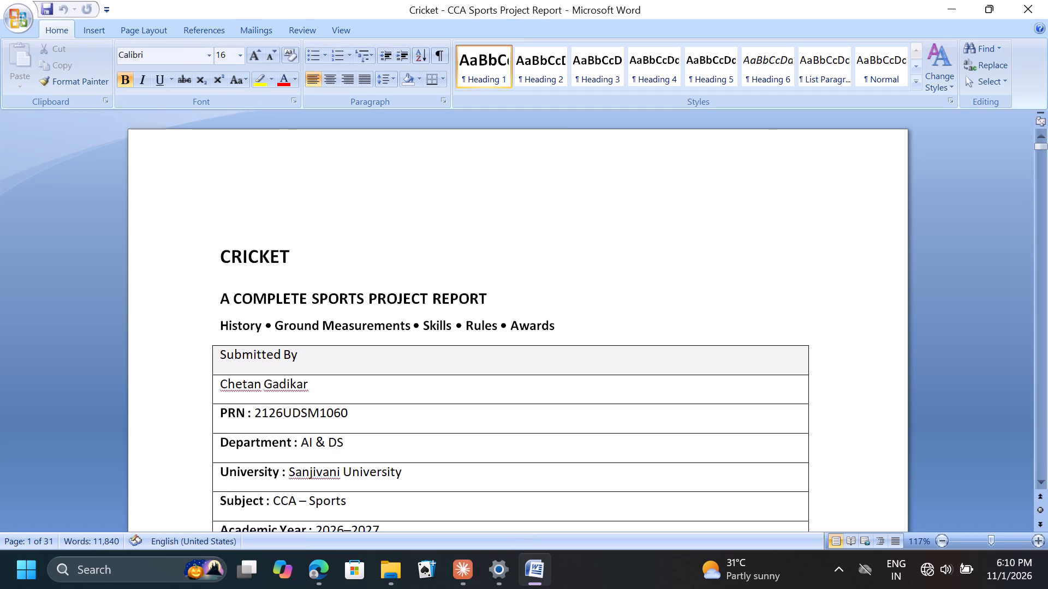
drag(220, 259, 295, 258)
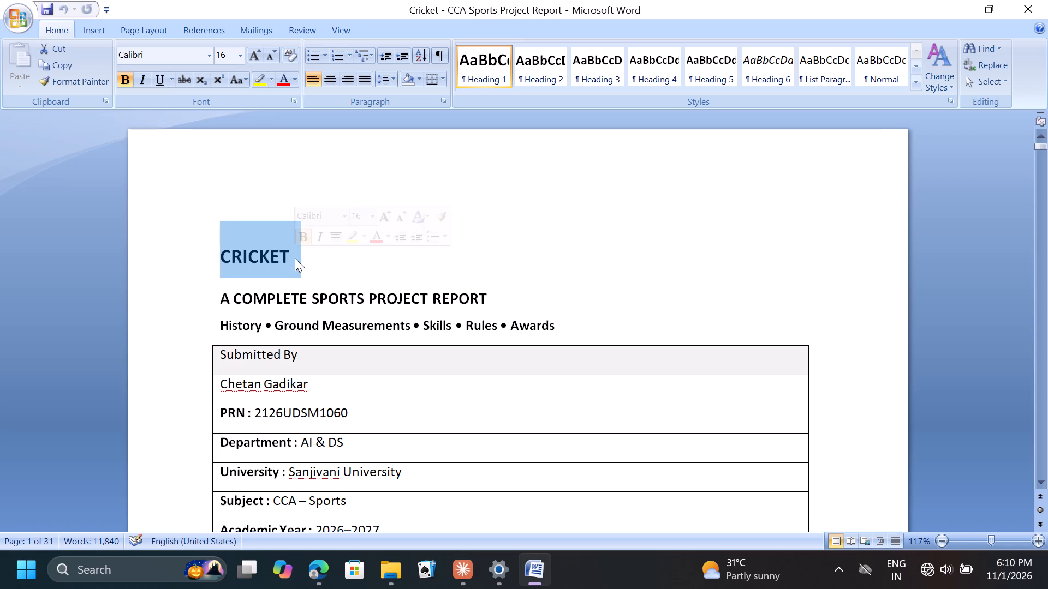
click(327, 80)
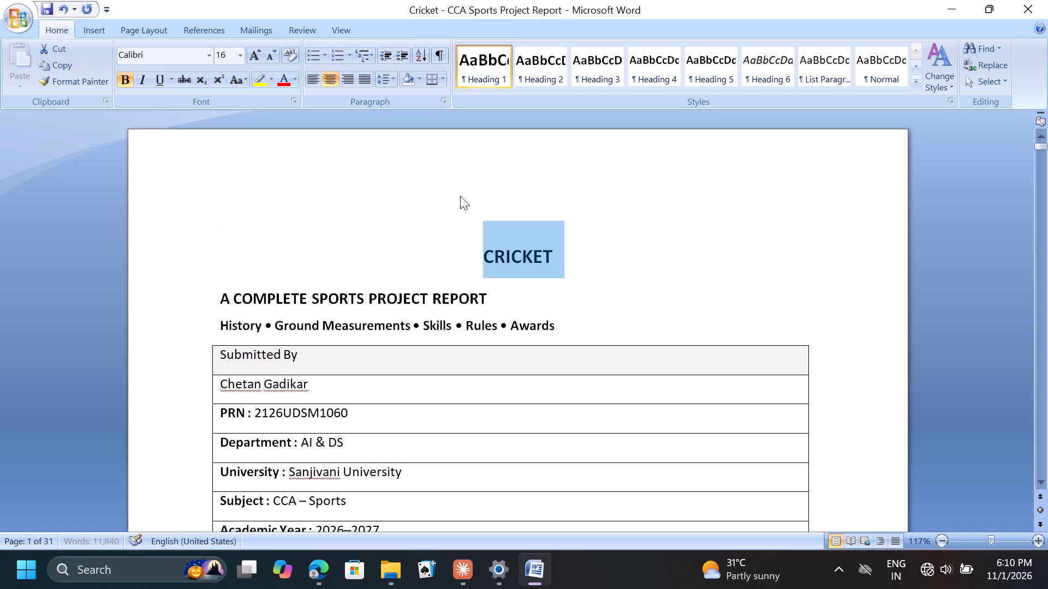
click(207, 59)
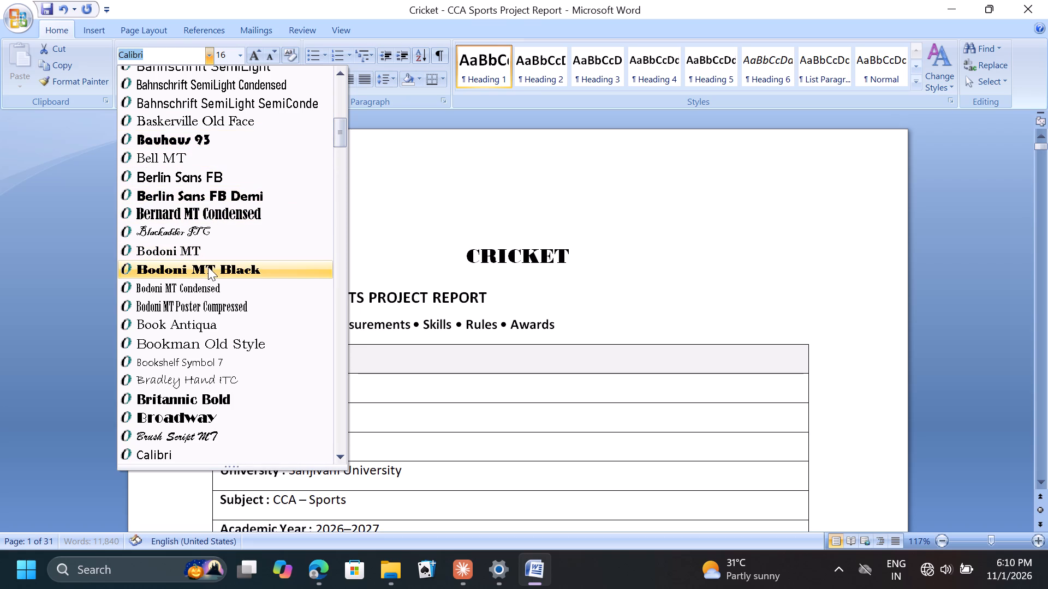
click(204, 398)
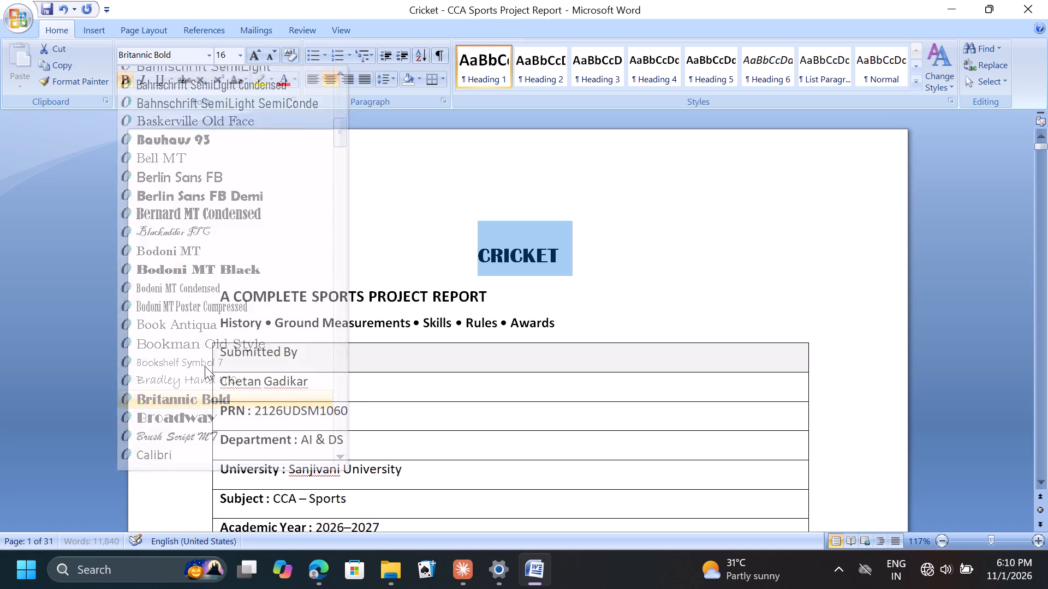
click(241, 56)
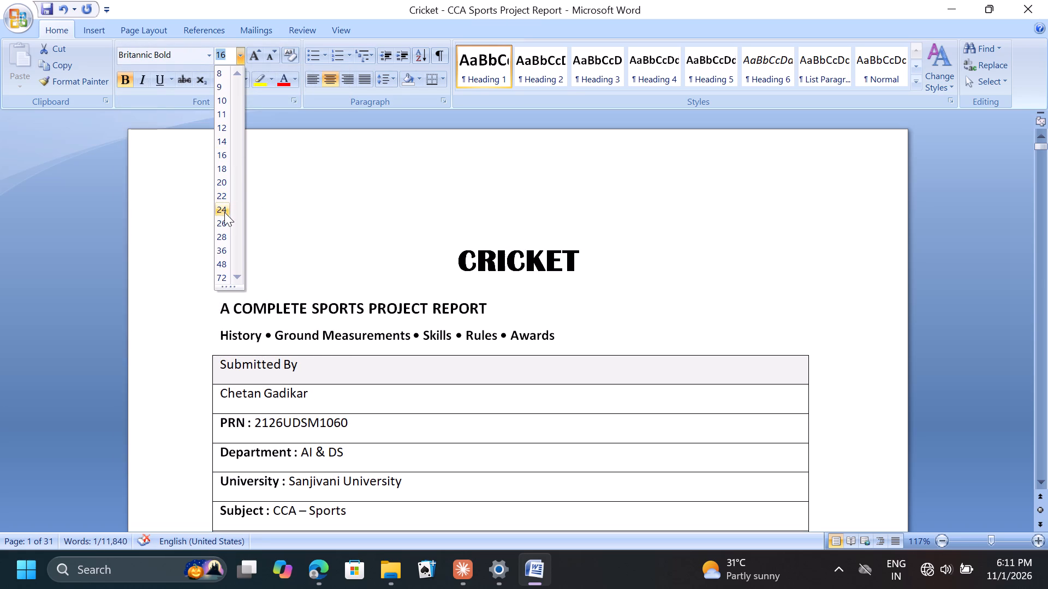
click(224, 212)
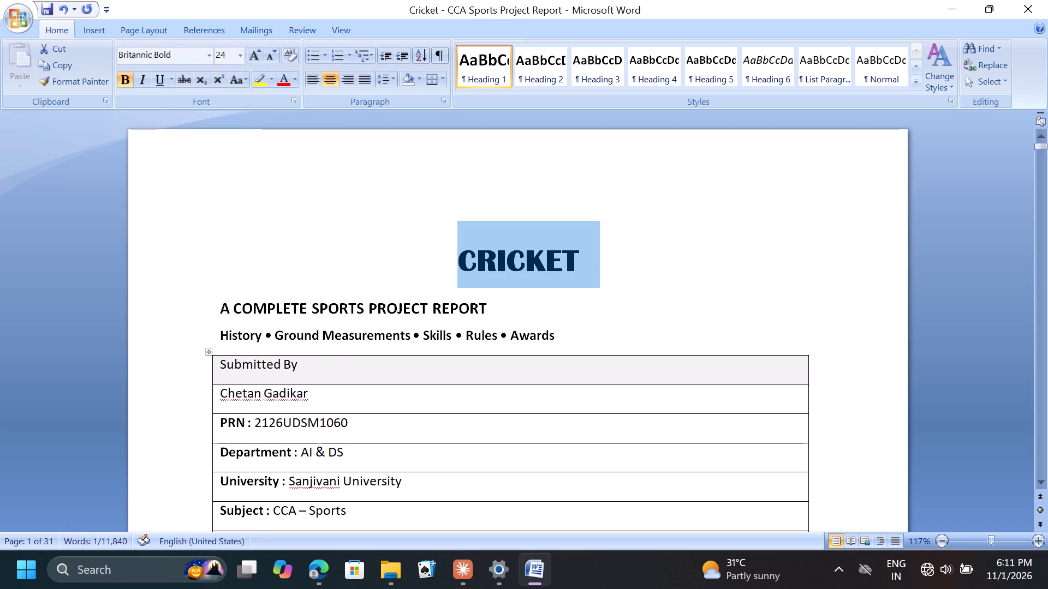
Centre the subtitle A COMPLETE SPORTS PROJECT REPORT without a bullet and set its font to Bodoni MT.
drag(221, 302, 456, 305)
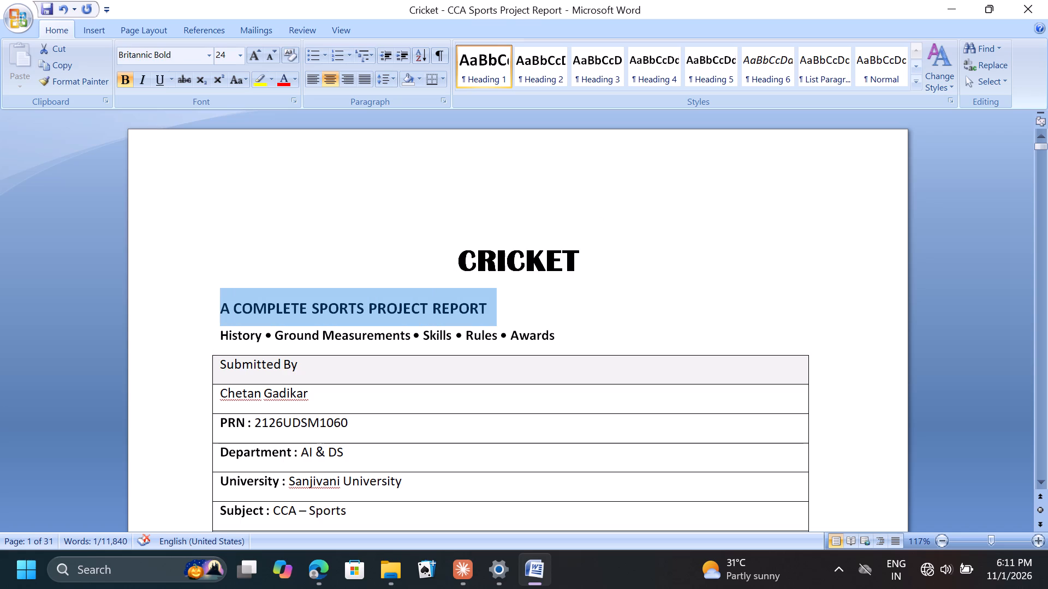
drag(456, 305, 462, 306)
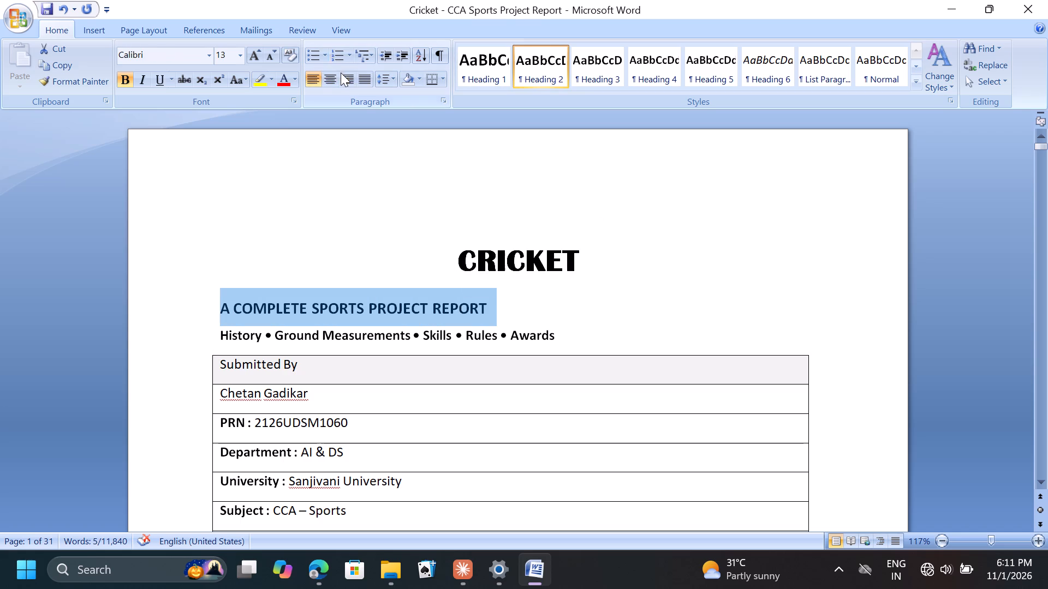
click(335, 78)
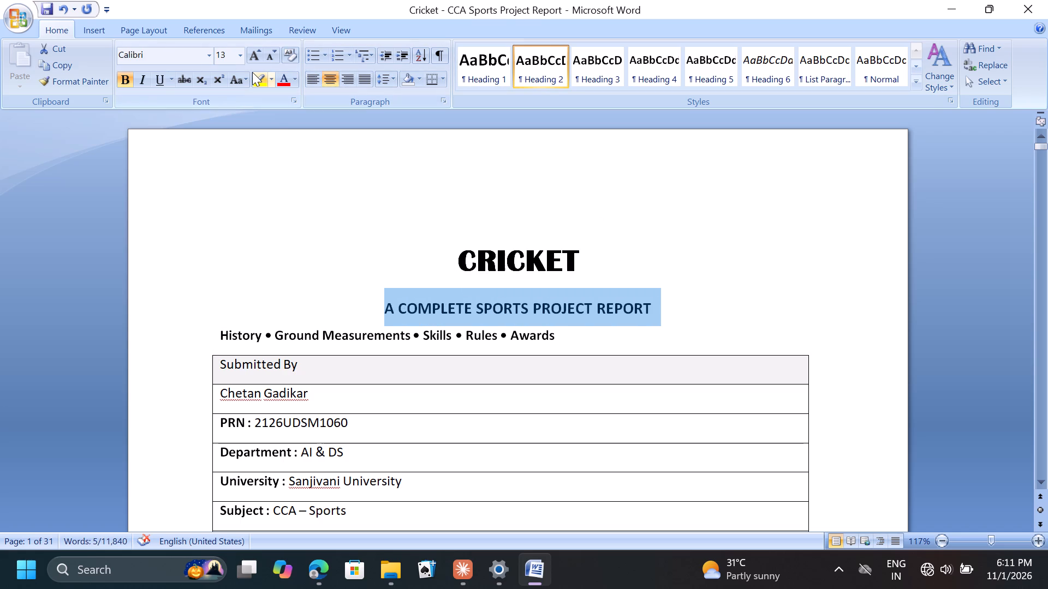
click(317, 58)
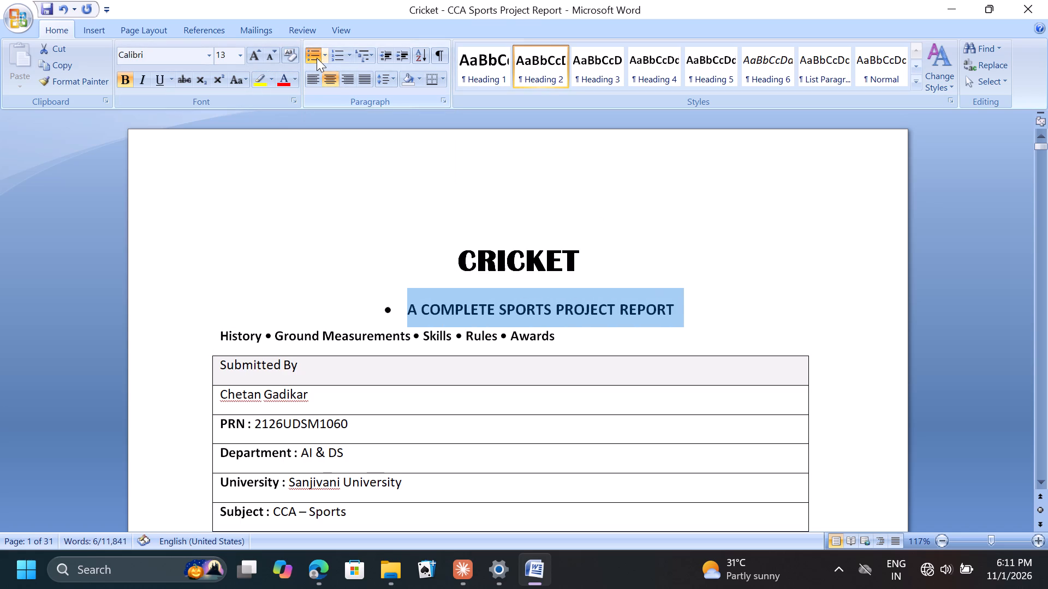
click(312, 53)
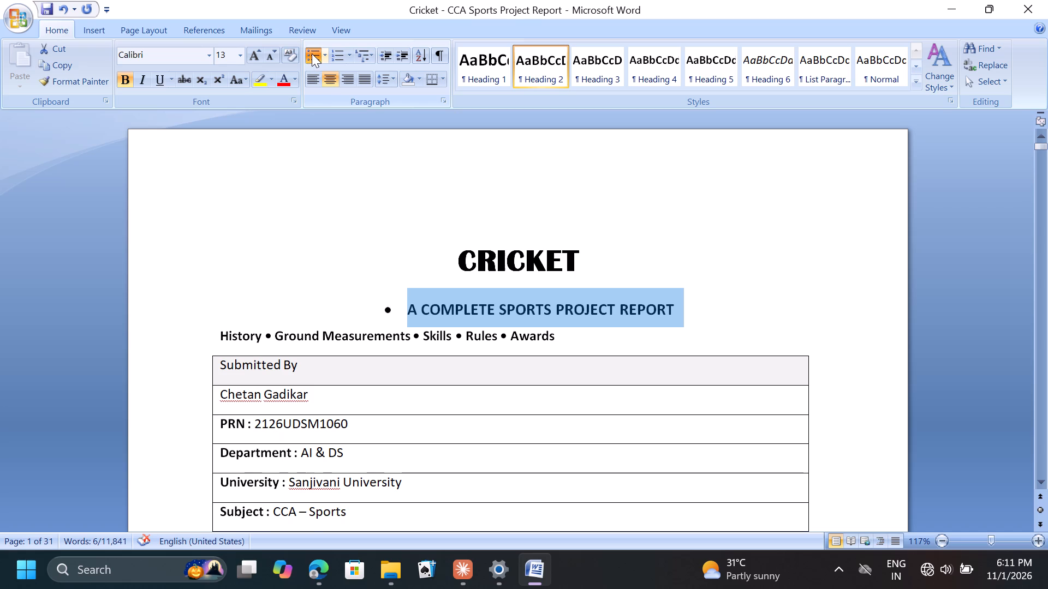
click(188, 52)
click(210, 59)
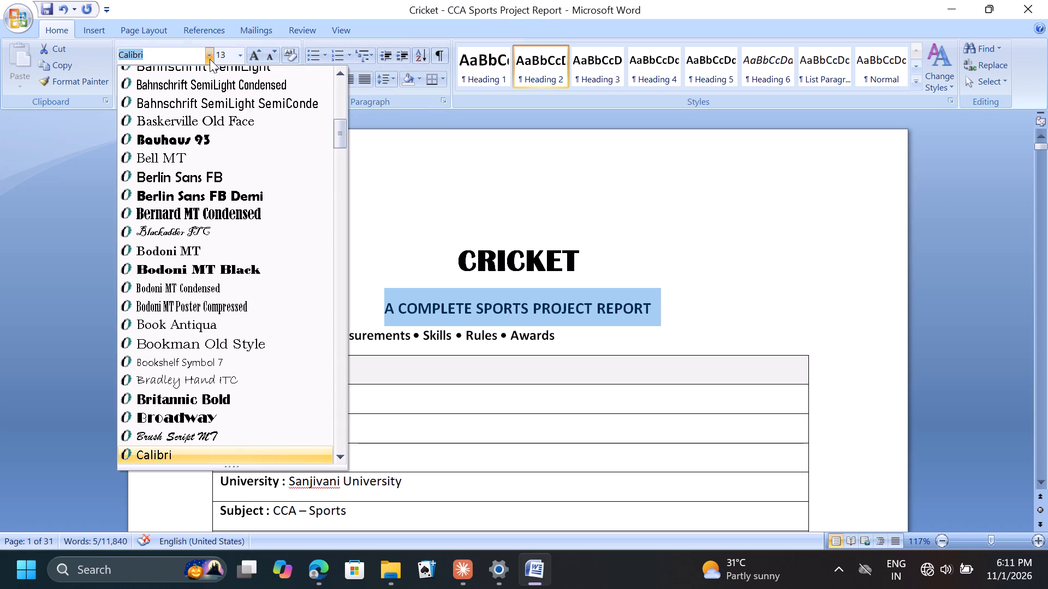
click(190, 248)
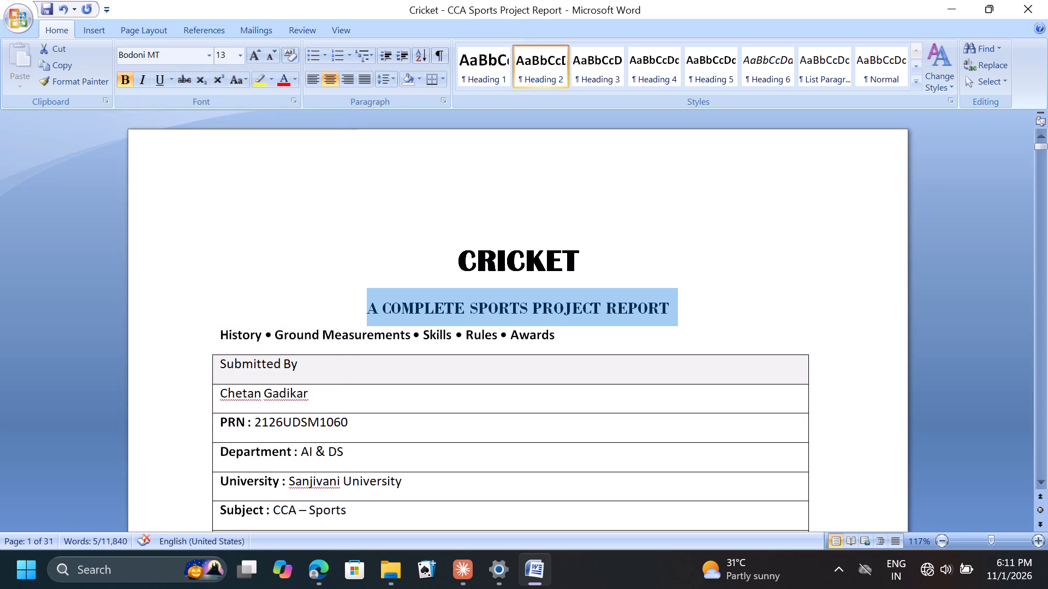
Copy the text Submitted By from the table's first row in front of the student's name in the row below and add a colon.
scroll(270, 343, down, 2)
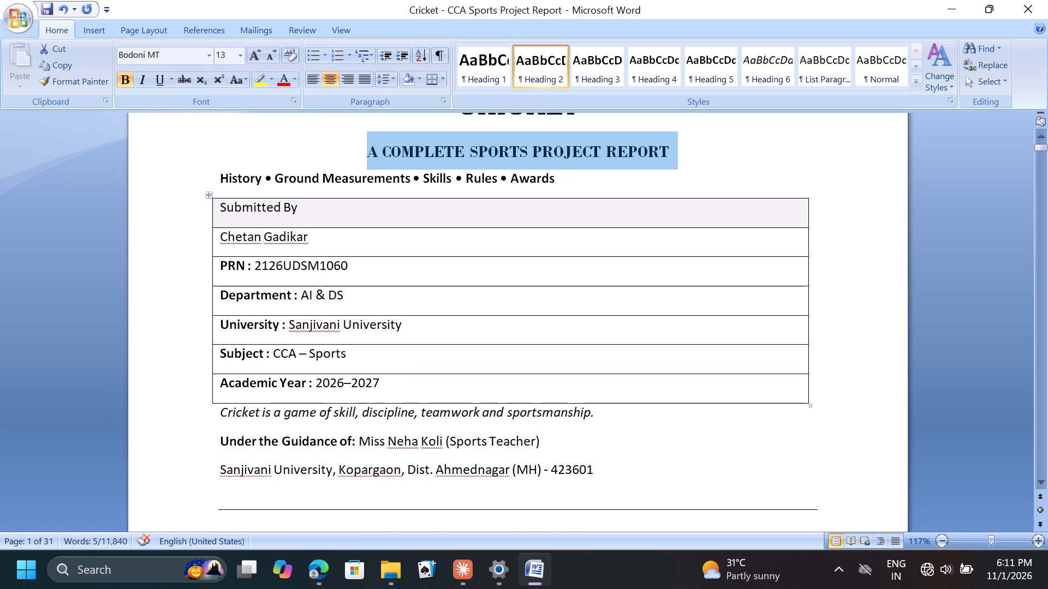
double_click(216, 205)
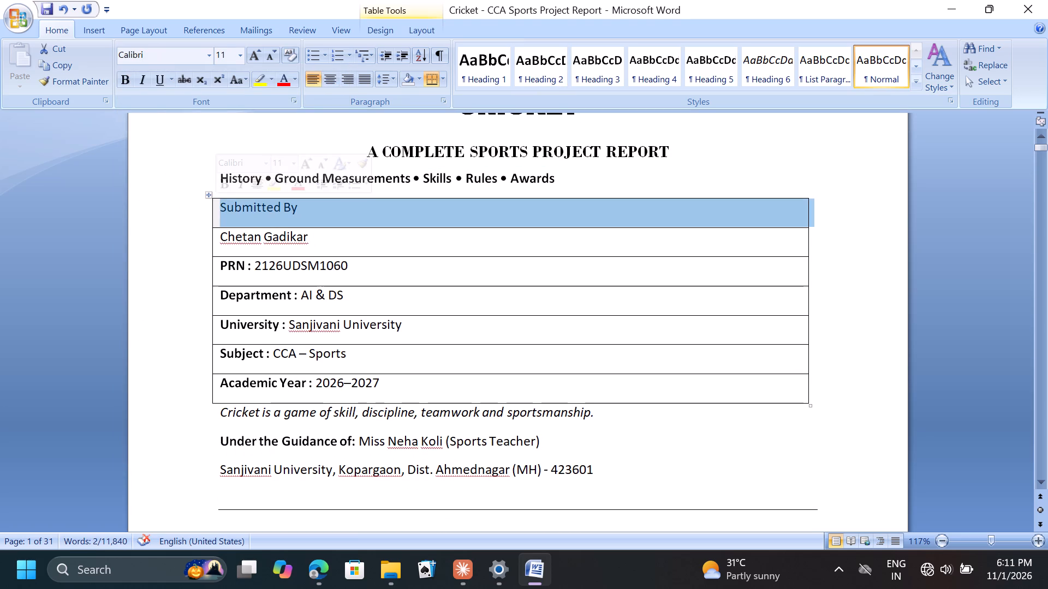
click(222, 208)
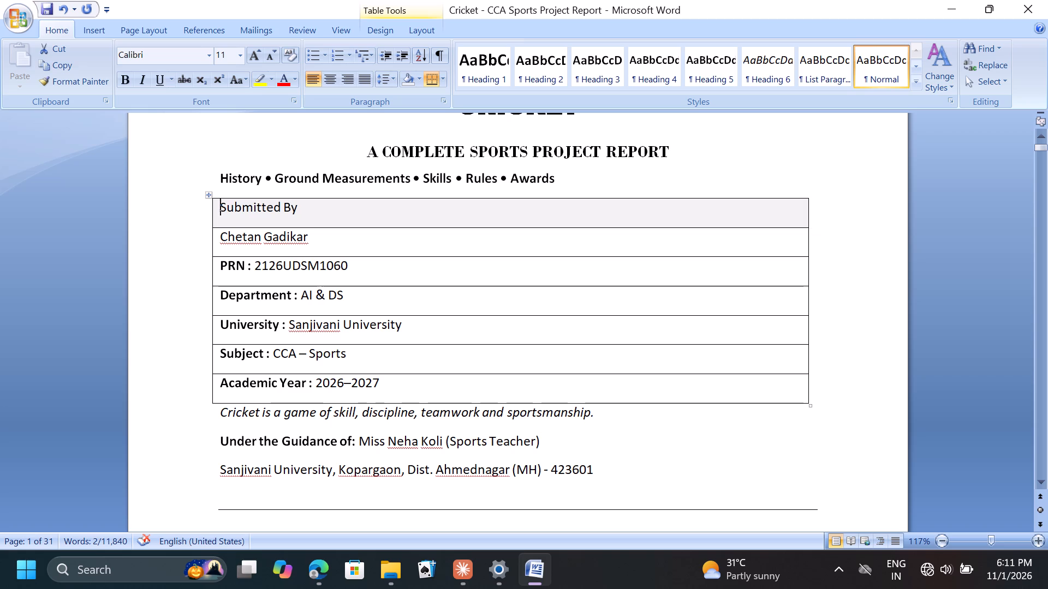
drag(222, 208, 299, 203)
key(ctrl+c)
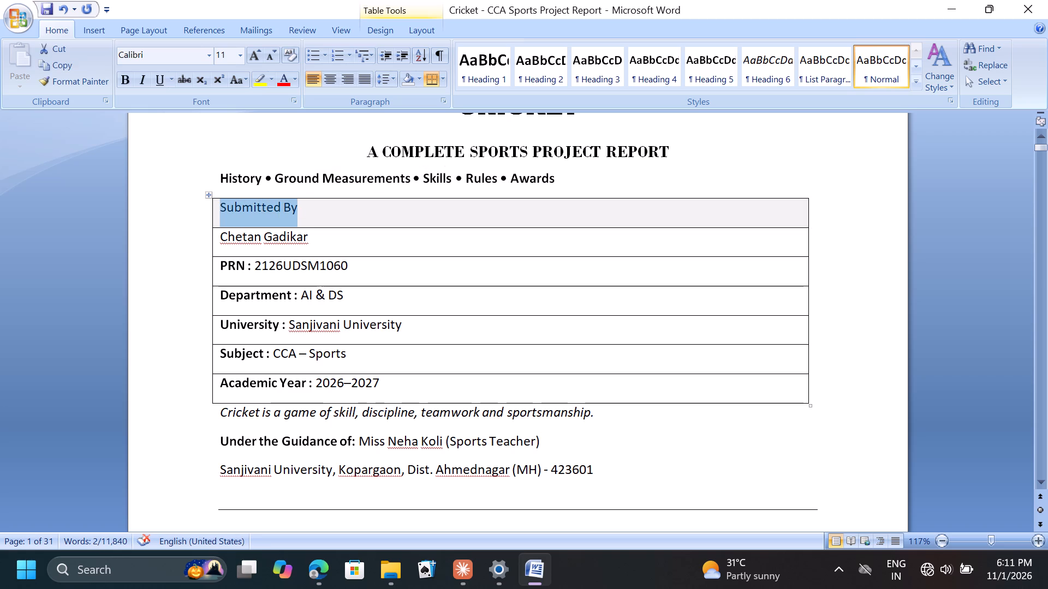
click(222, 234)
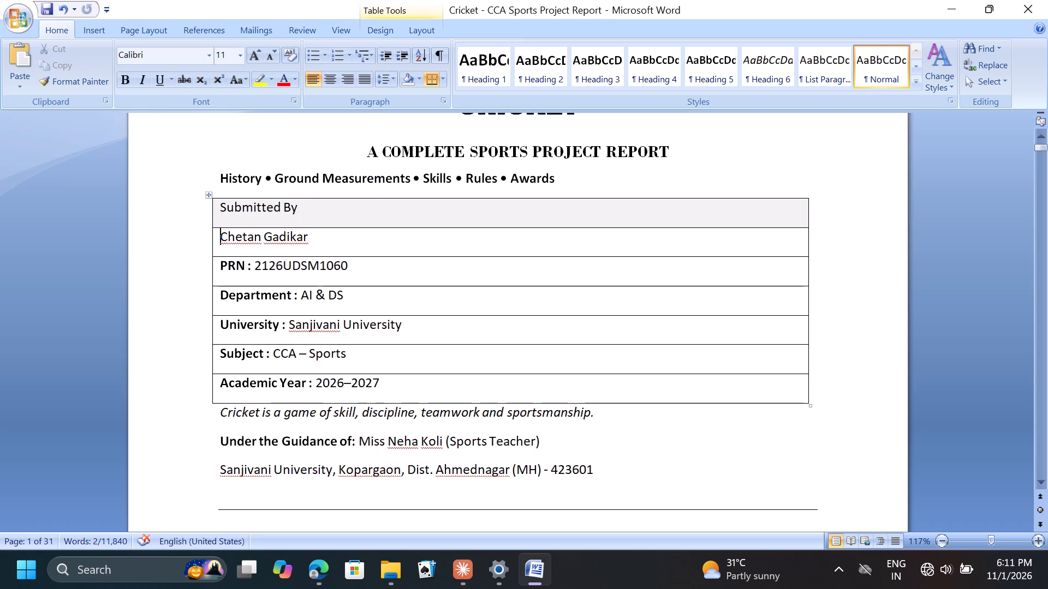
key(ctrl+v)
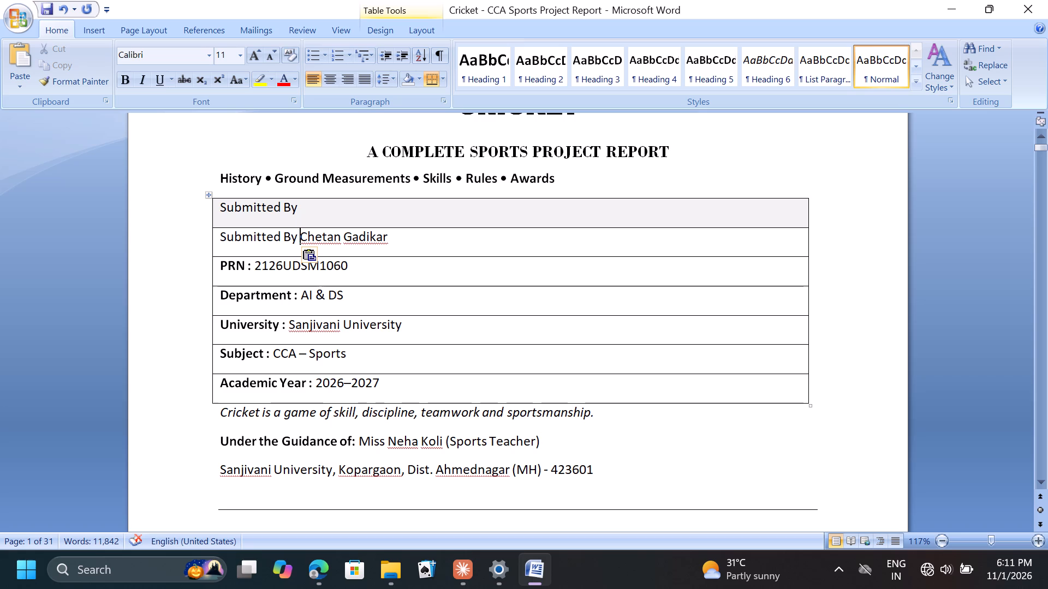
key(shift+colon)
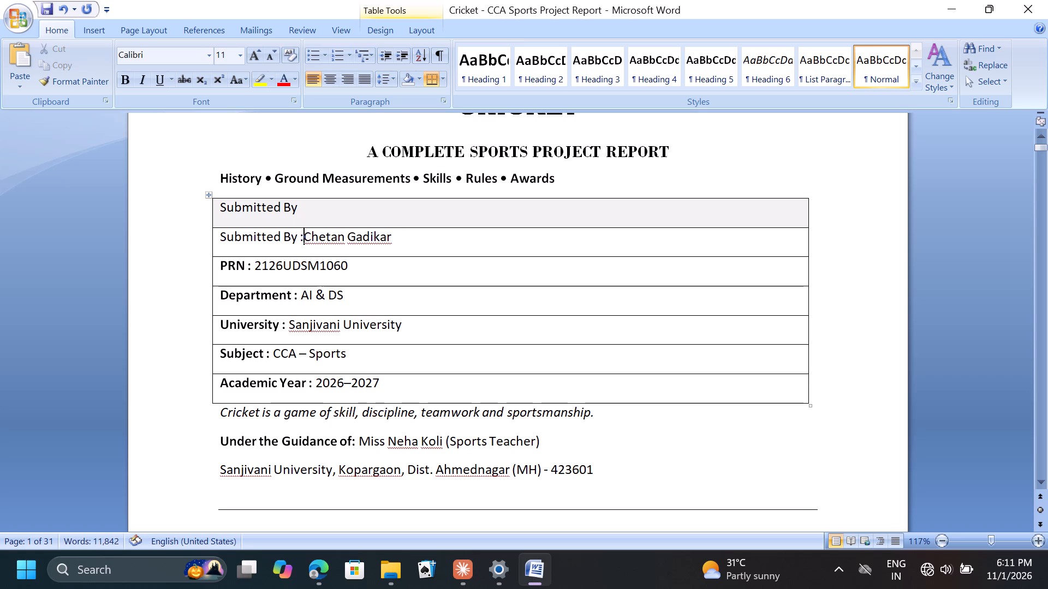
Make the new Submitted By : label in front of the student's name bold.
drag(303, 239, 244, 235)
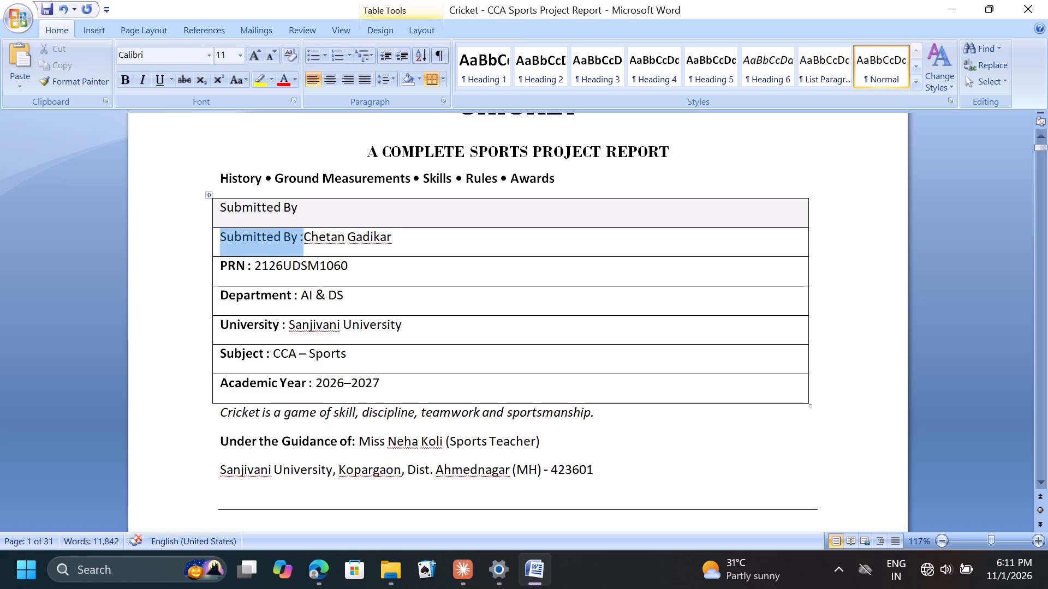
drag(244, 235, 227, 236)
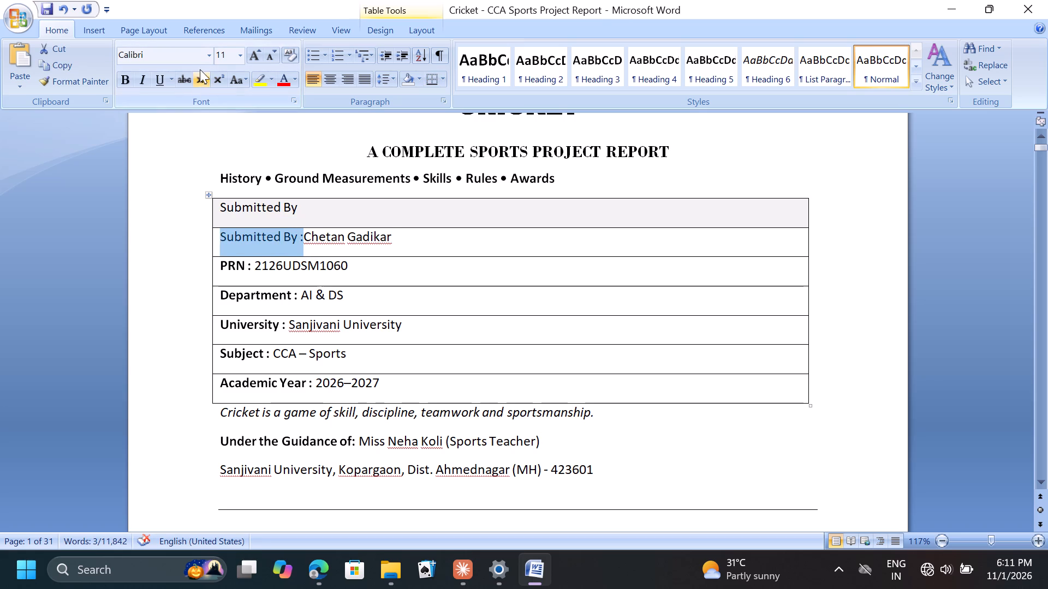
click(122, 74)
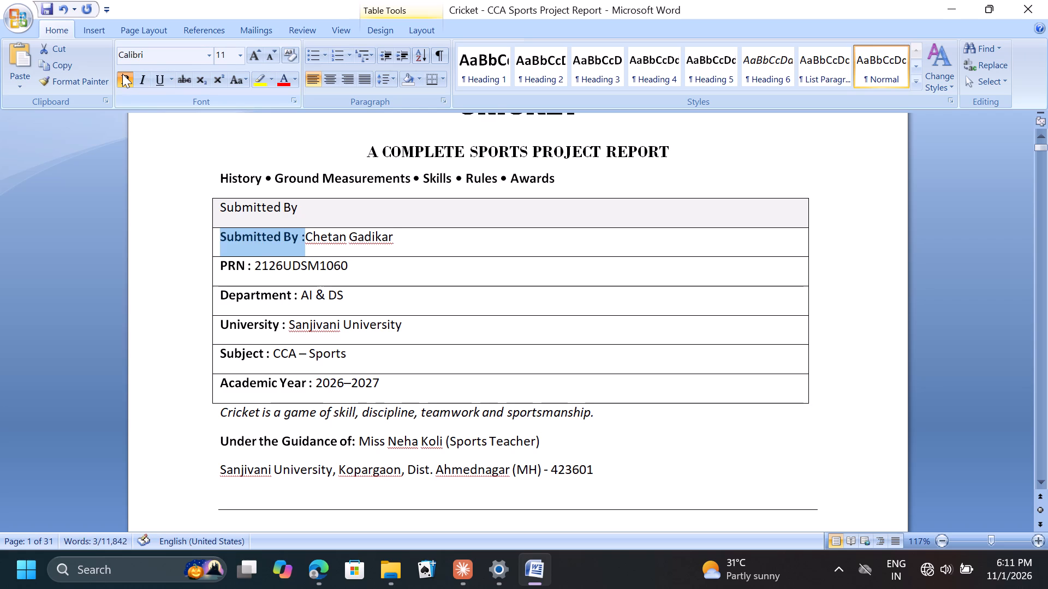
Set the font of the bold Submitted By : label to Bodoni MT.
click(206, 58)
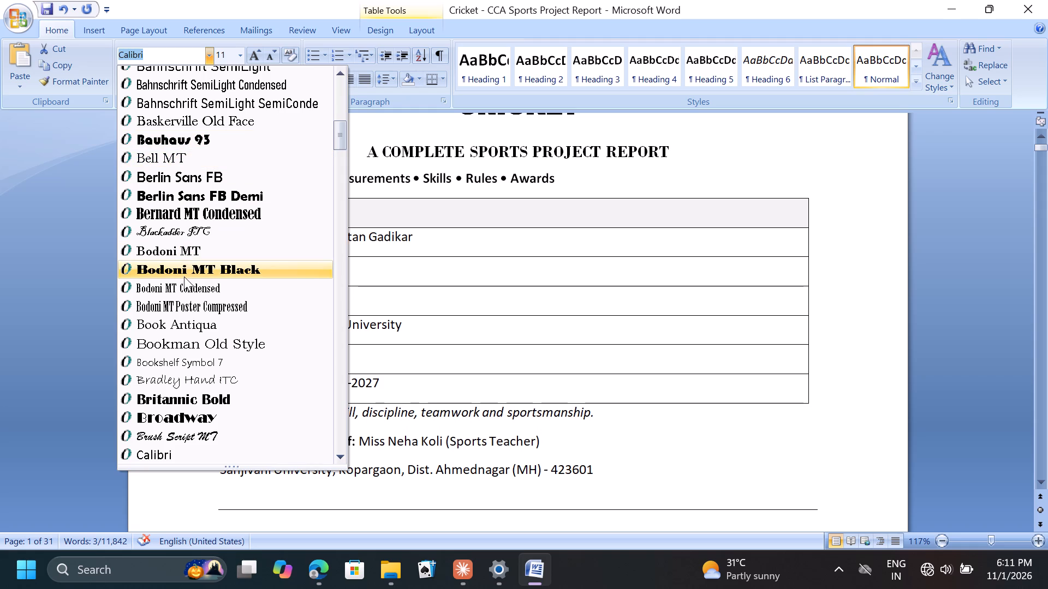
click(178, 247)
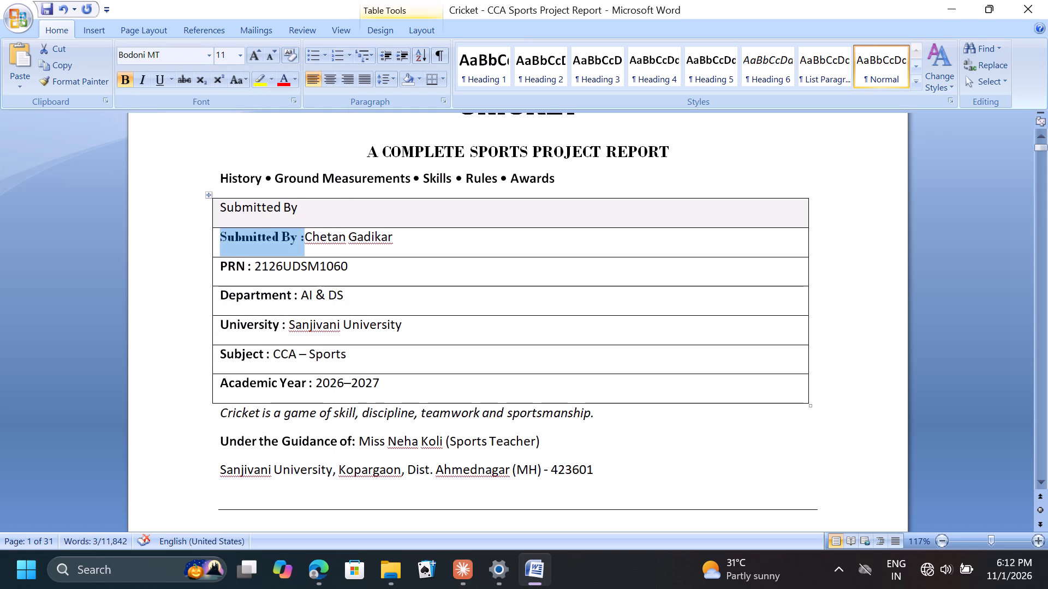
Set the font of the Submitted By label in the name row to Calibri (Body), matching the other row labels.
drag(246, 269, 220, 261)
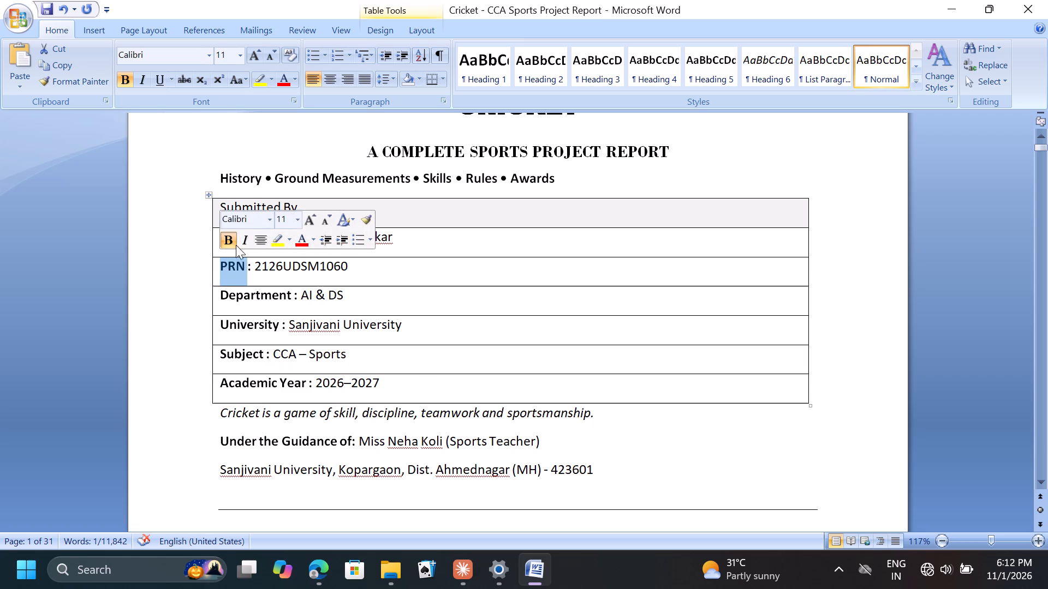
click(190, 306)
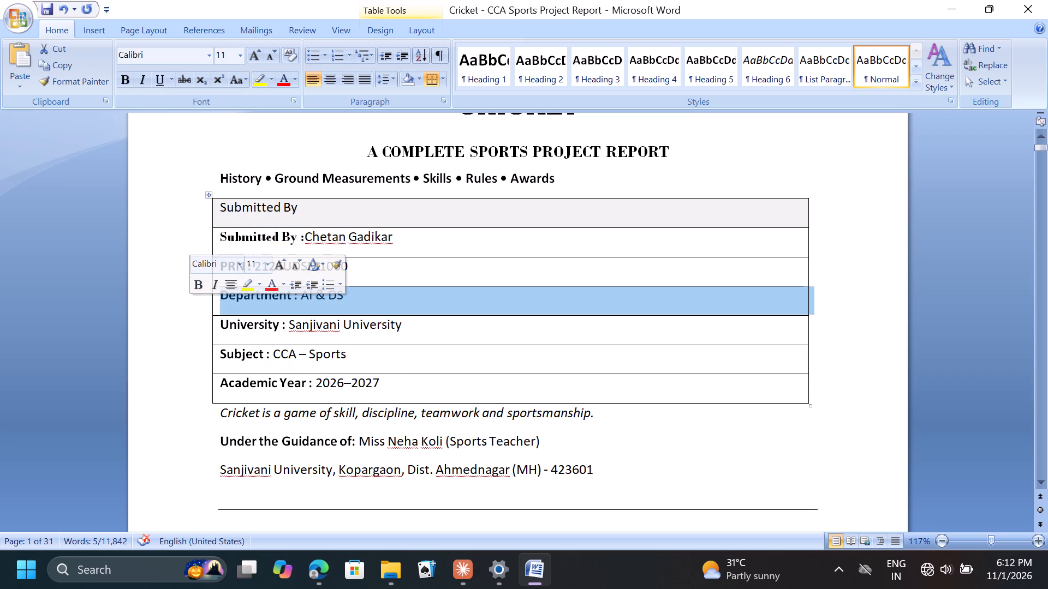
drag(294, 241, 209, 242)
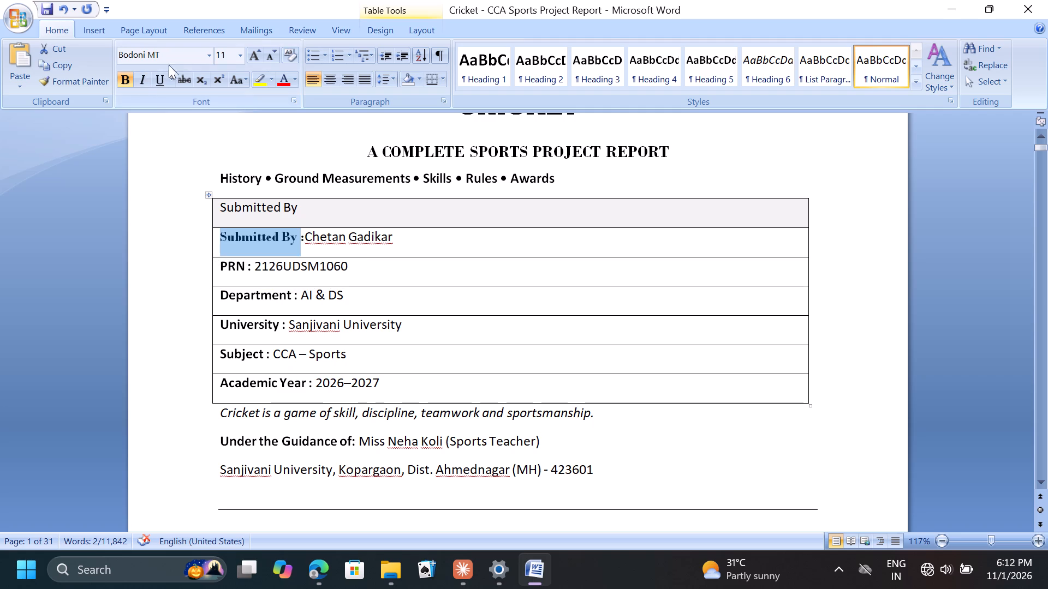
click(206, 63)
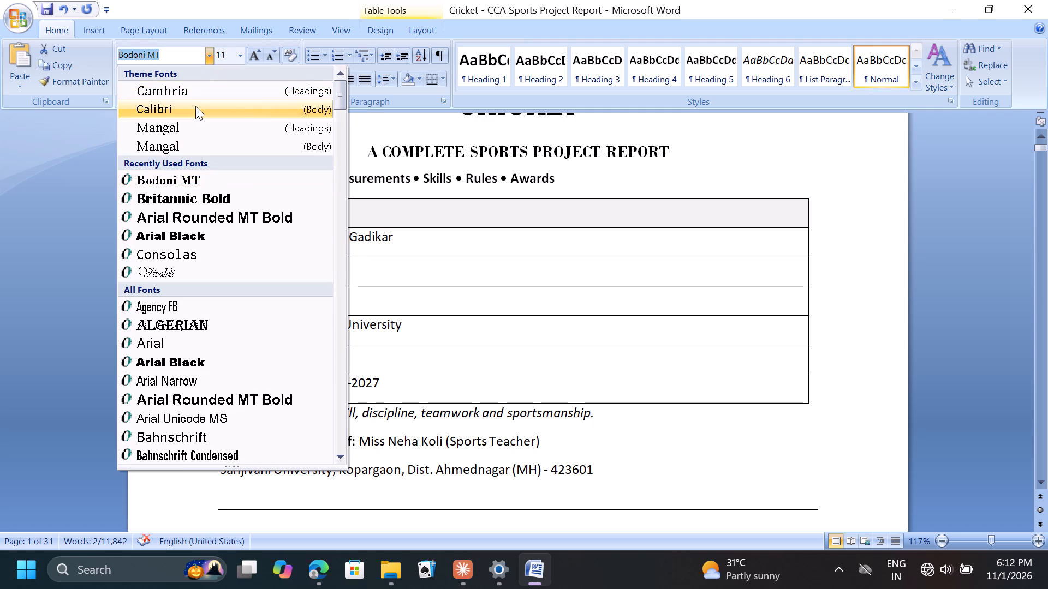
click(195, 106)
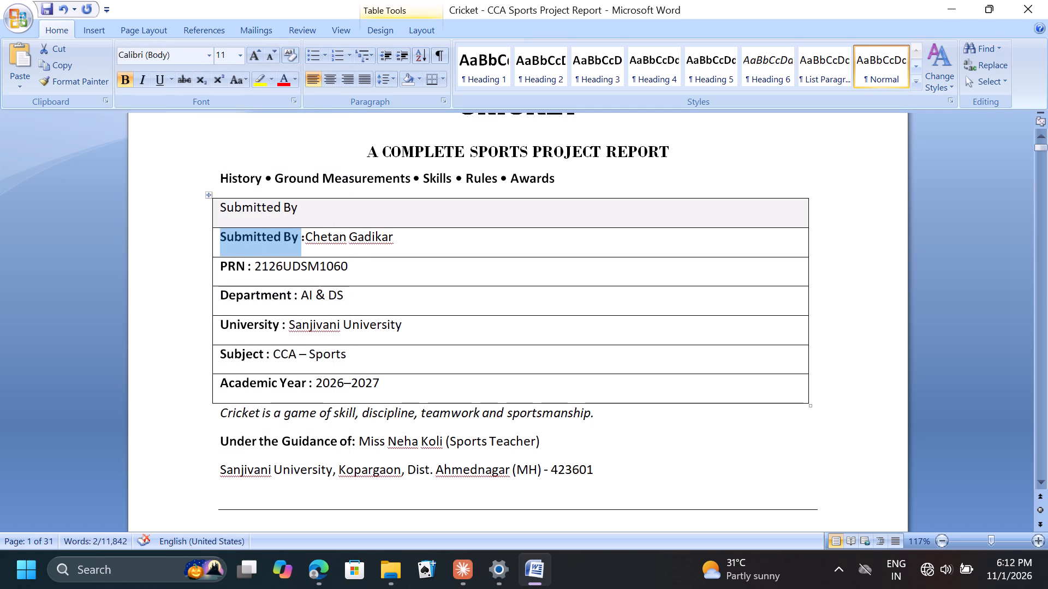
Pad the PRN value with spaces after its label so it lines up under the student's name.
click(236, 279)
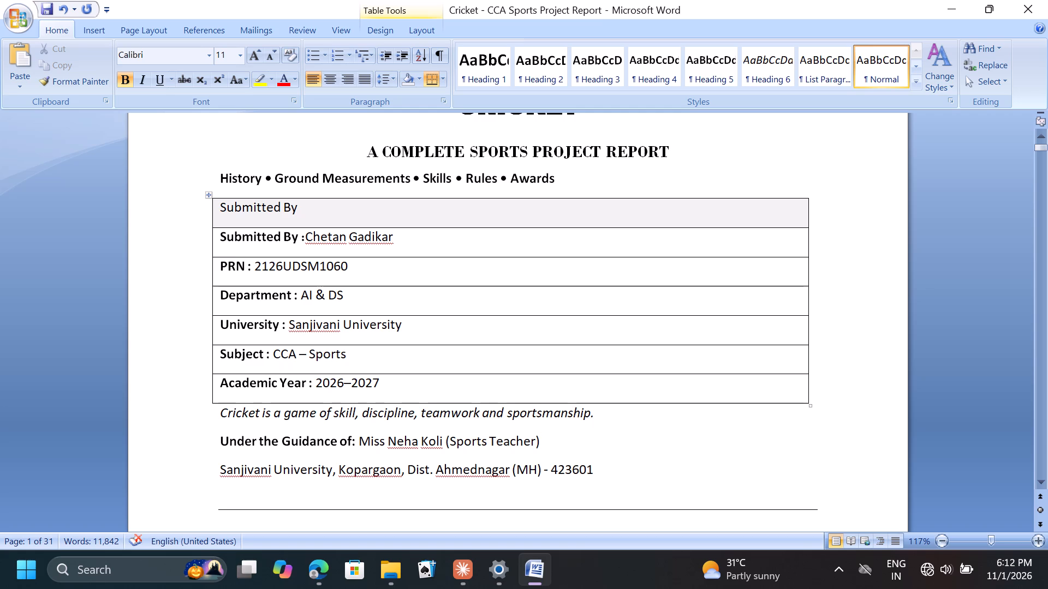
click(255, 268)
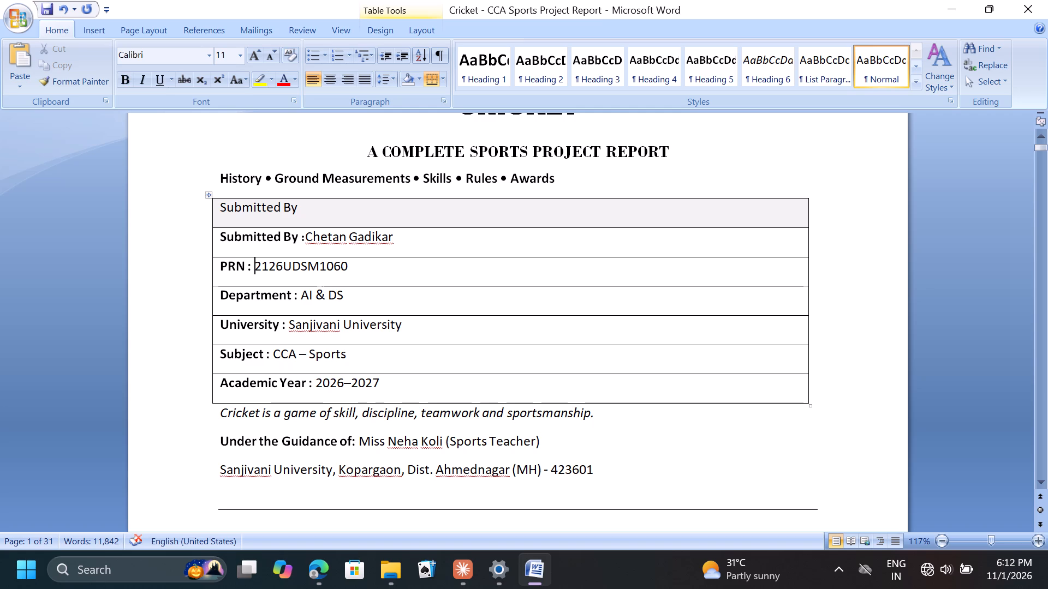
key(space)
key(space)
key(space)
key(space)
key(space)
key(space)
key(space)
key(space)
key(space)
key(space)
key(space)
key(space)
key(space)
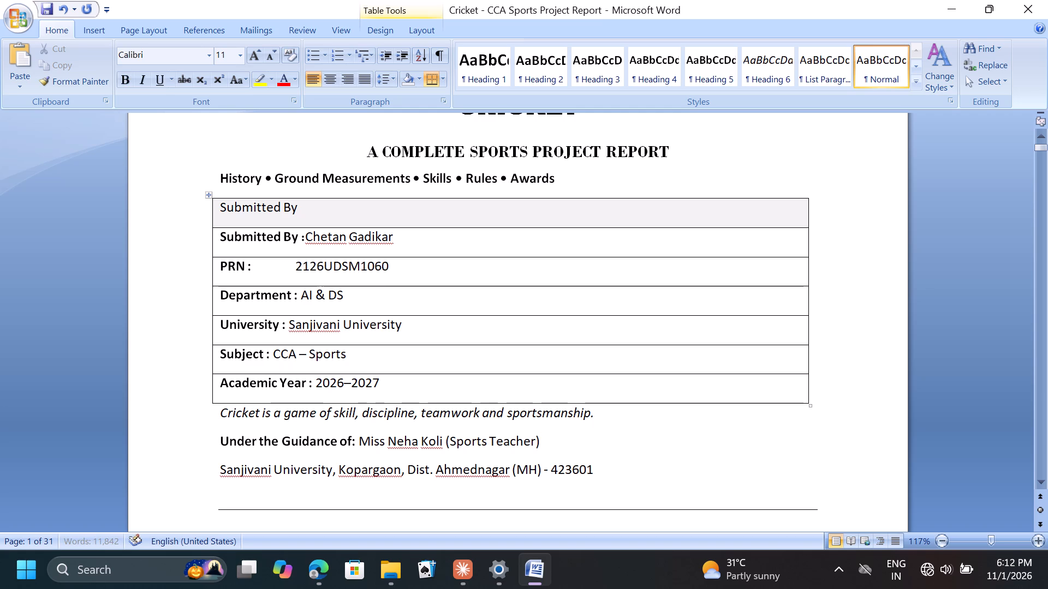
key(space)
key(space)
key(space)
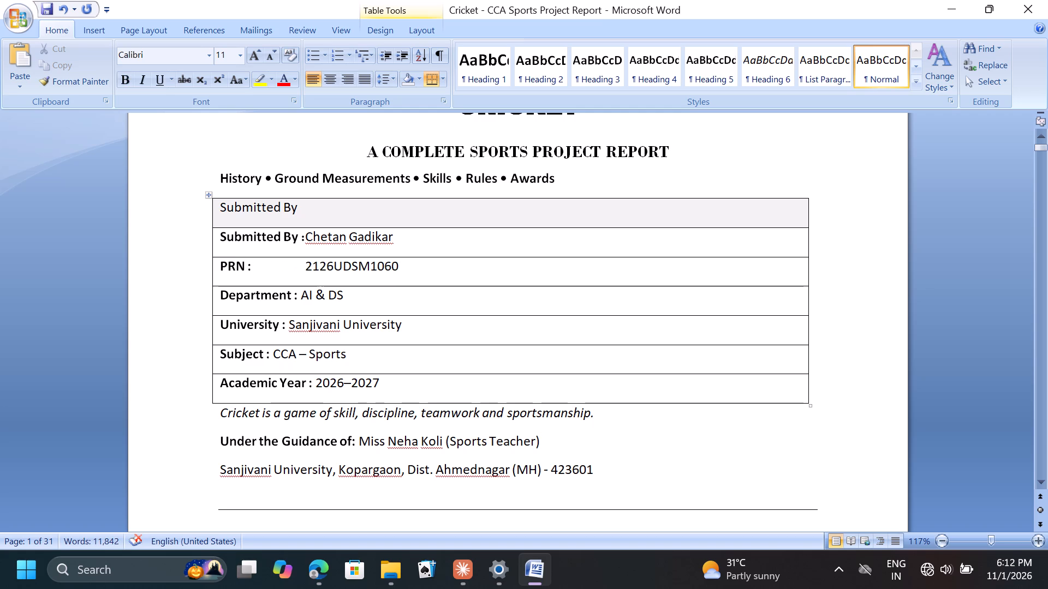
Add one space before the student's name and one before the PRN value, keeping the two aligned.
click(303, 236)
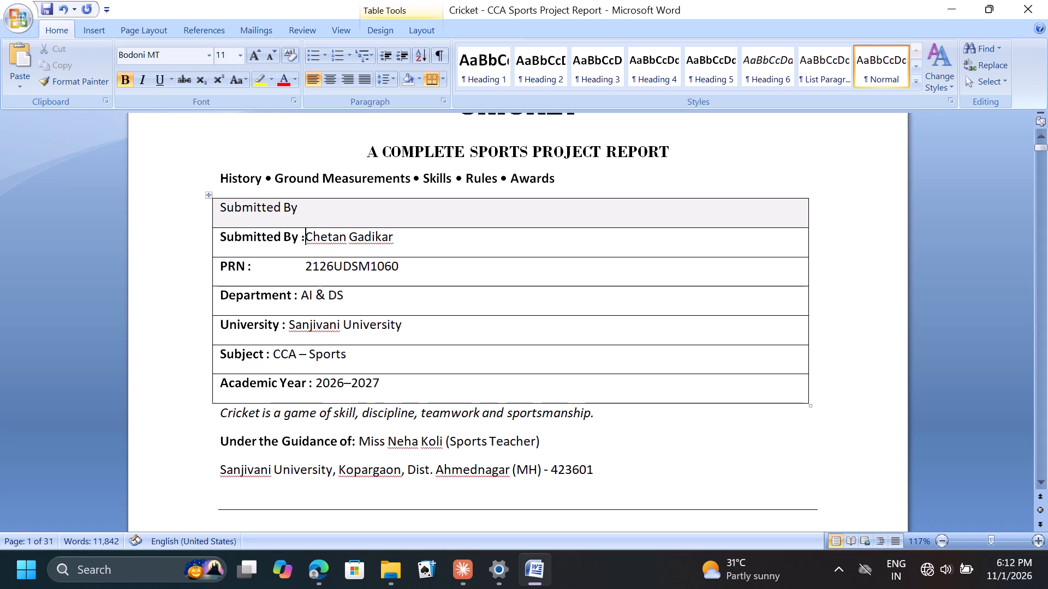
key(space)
click(303, 265)
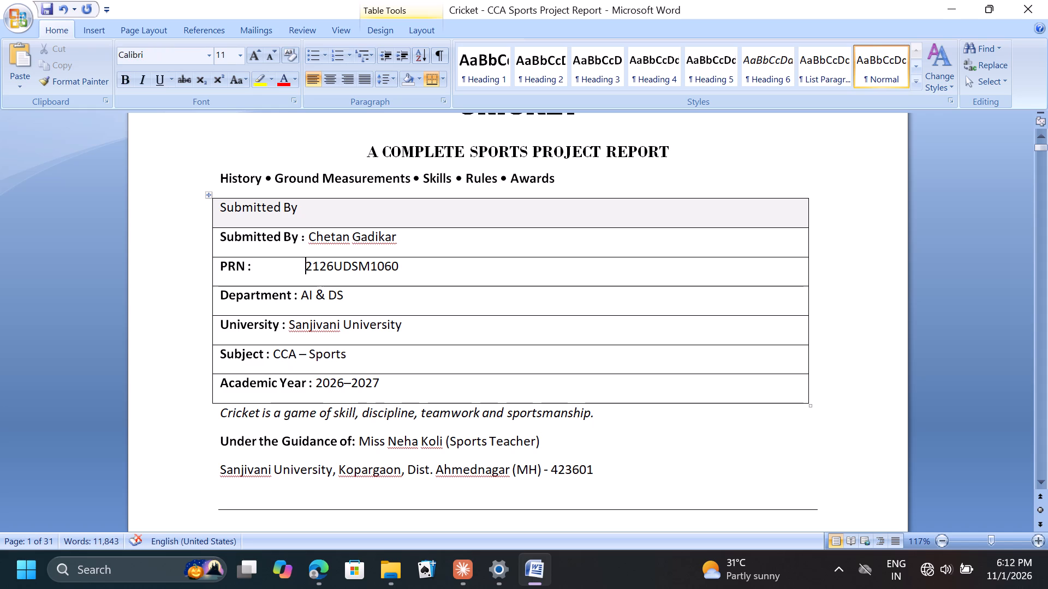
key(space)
Add spaces before the Department and University values to line them up with the values above.
click(302, 293)
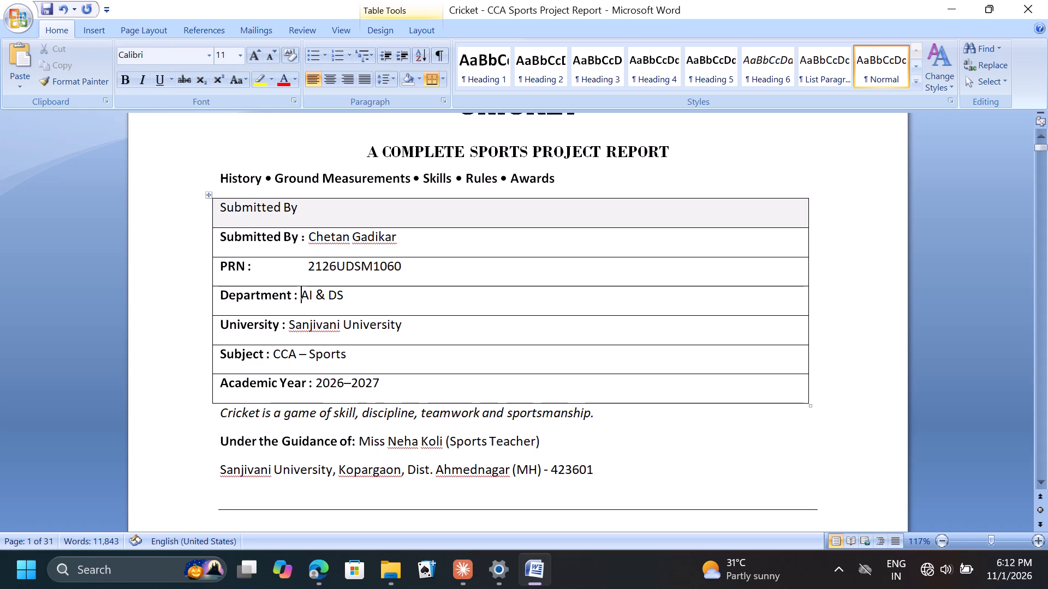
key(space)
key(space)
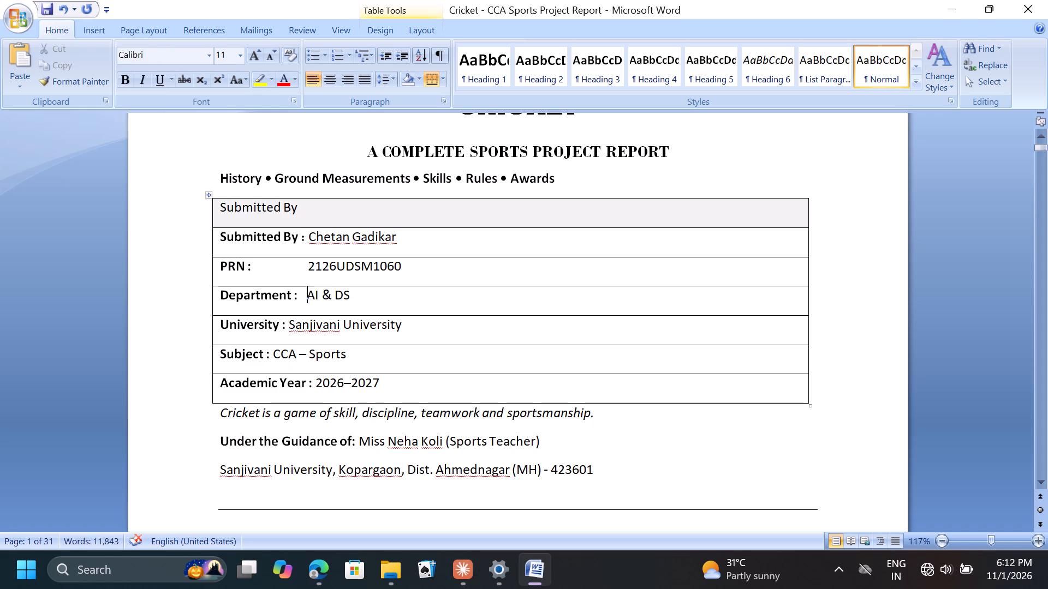
click(285, 324)
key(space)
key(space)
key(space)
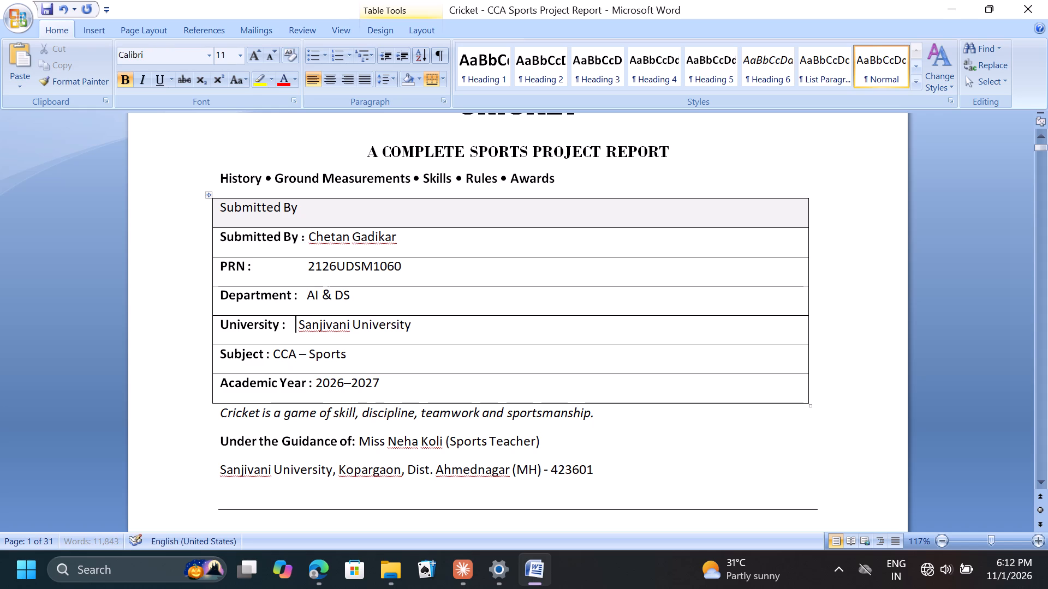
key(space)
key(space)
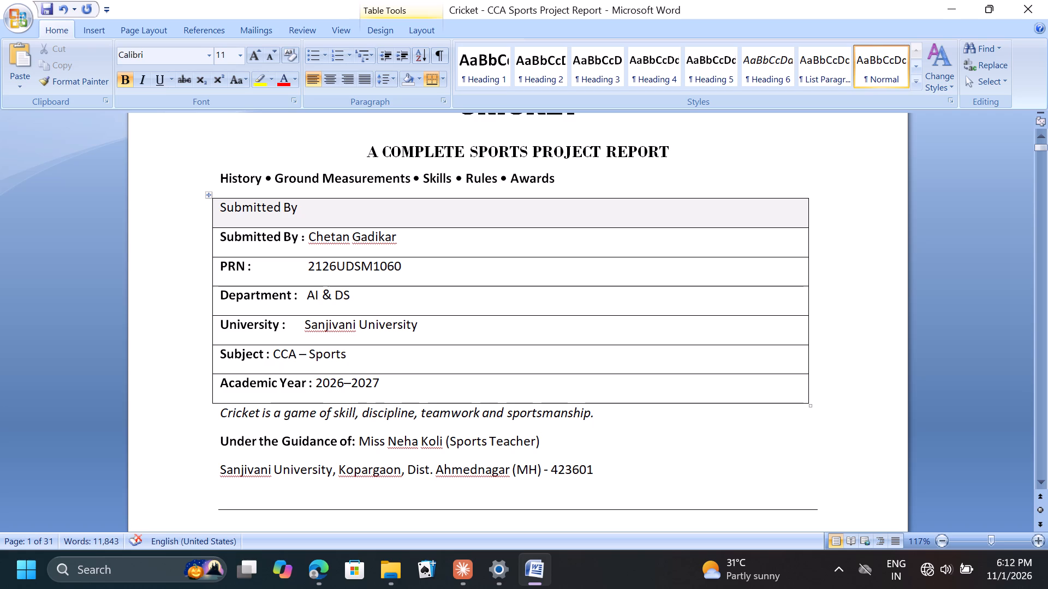
Pad the Subject value CCA – Sports with spaces after its label so it aligns with the University value.
click(273, 352)
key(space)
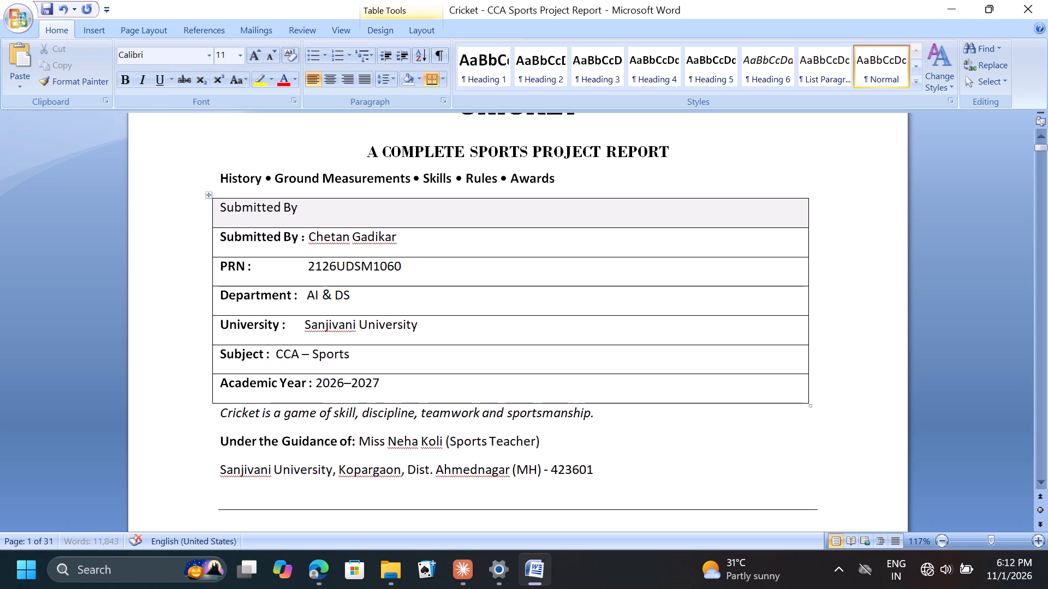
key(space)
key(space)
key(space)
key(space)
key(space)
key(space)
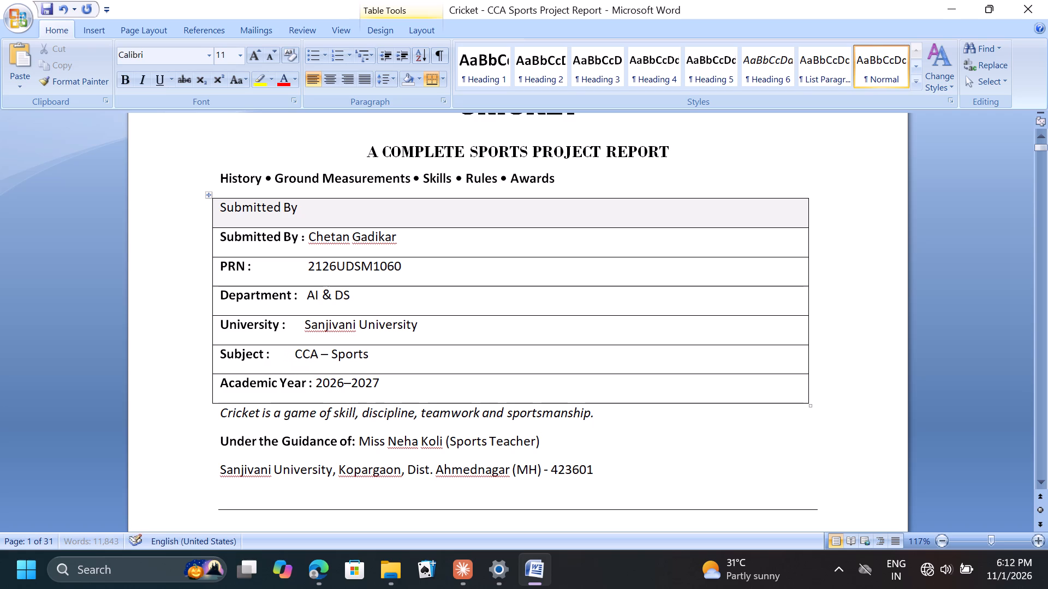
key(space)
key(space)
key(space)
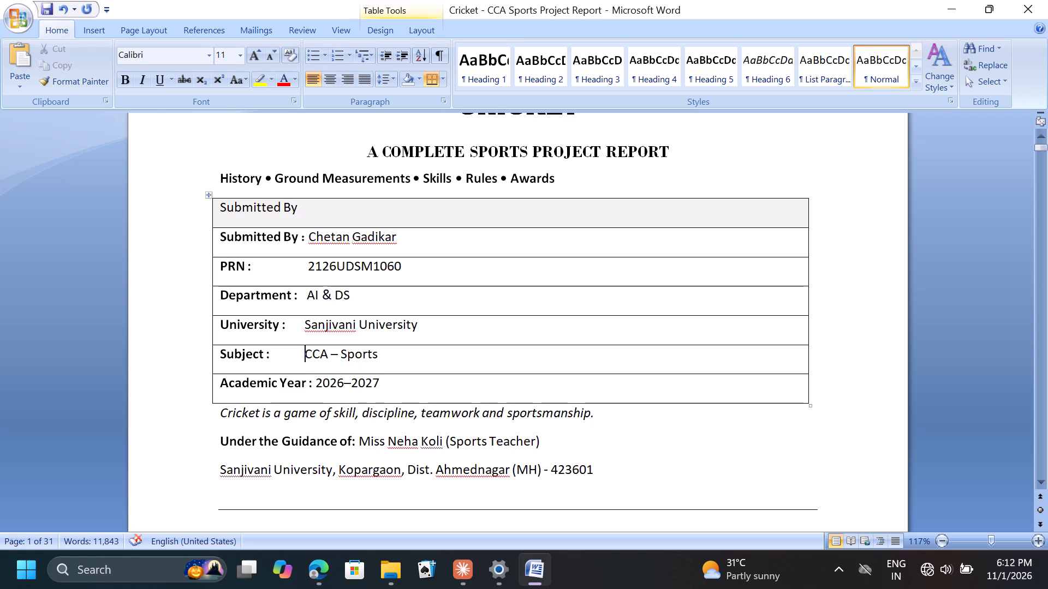
Delete the shaded Submitted By heading row from the top of the table.
double_click(319, 214)
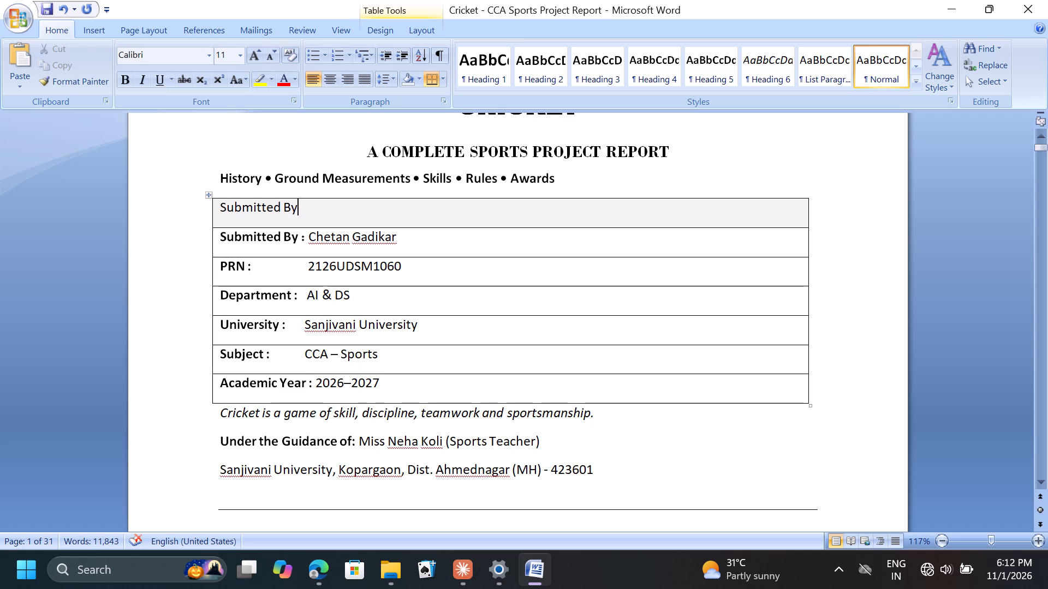
click(319, 214)
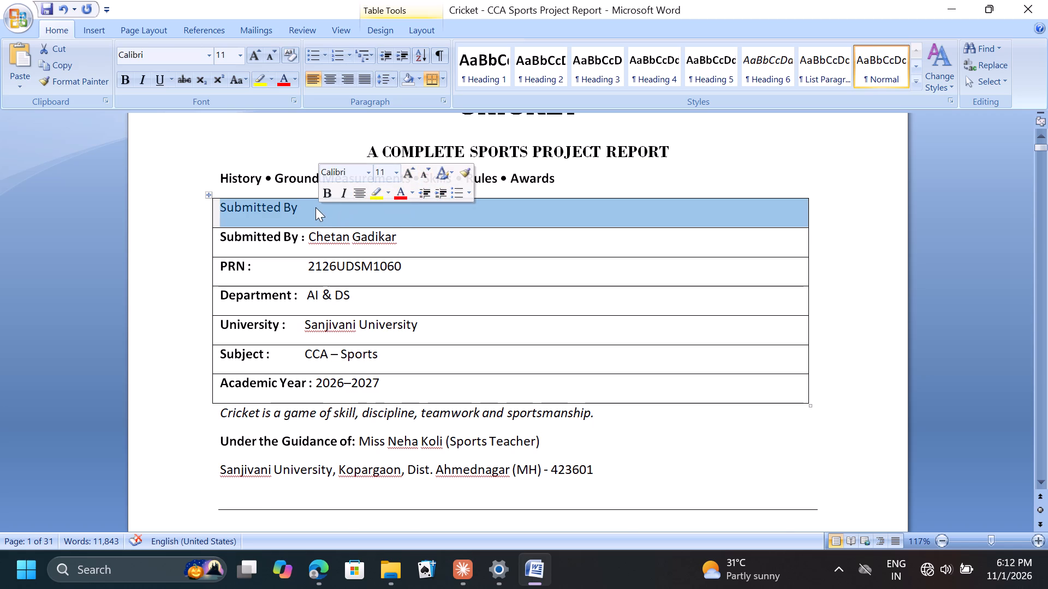
key(BackSpace)
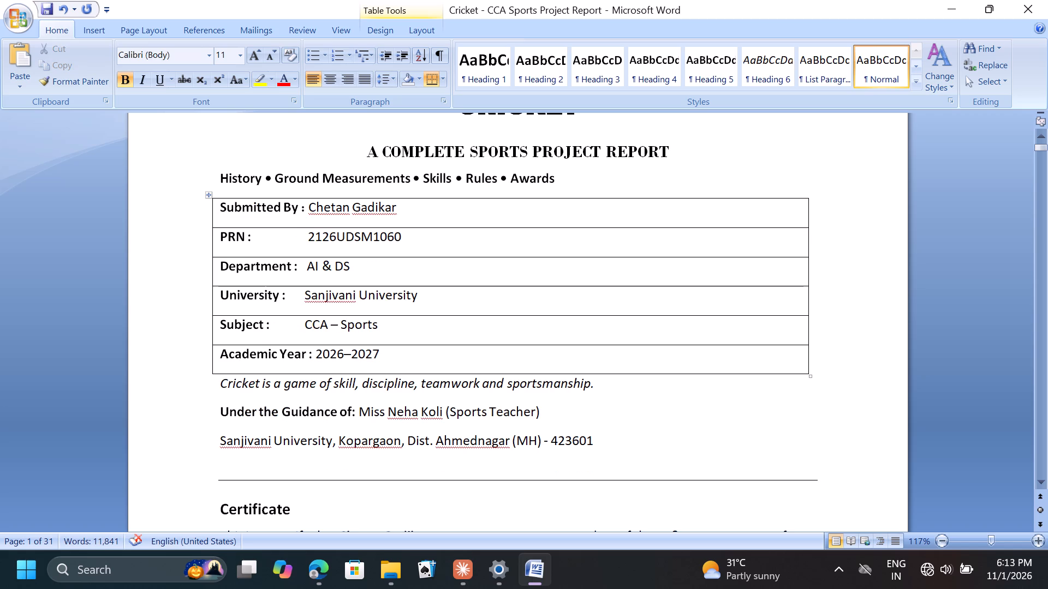
Centre the text of the table rows from Submitted By through Subject.
drag(303, 207, 337, 315)
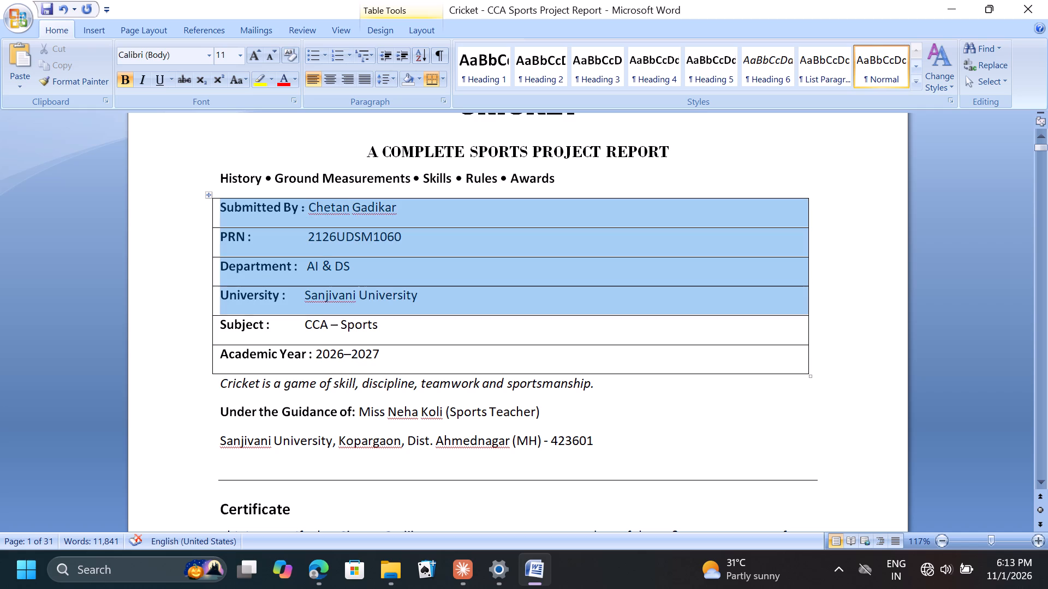
drag(337, 315, 340, 337)
click(333, 82)
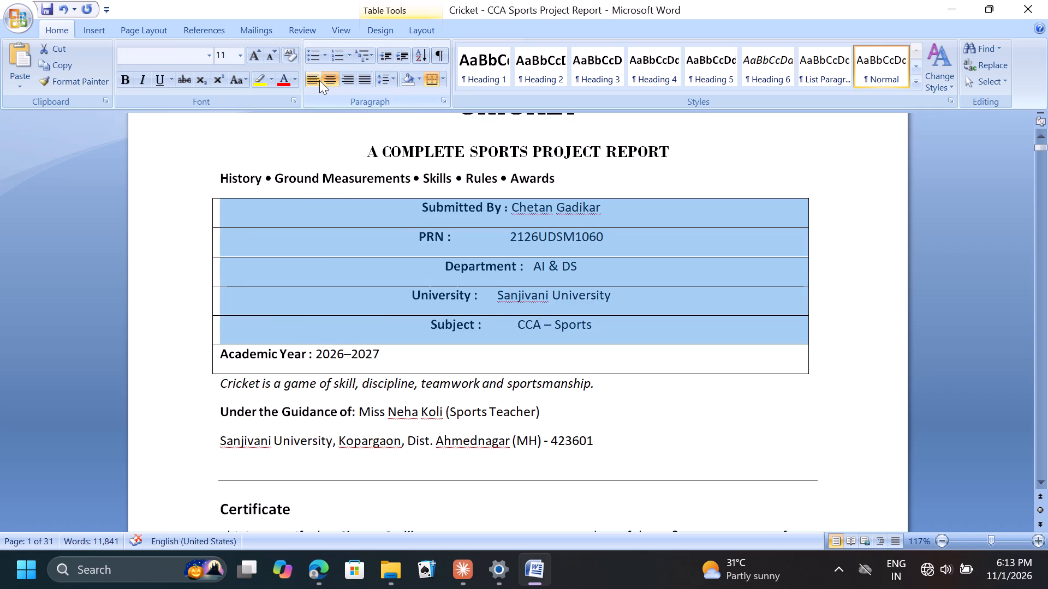
Left-align the text of the table rows from Submitted By through Subject.
click(308, 86)
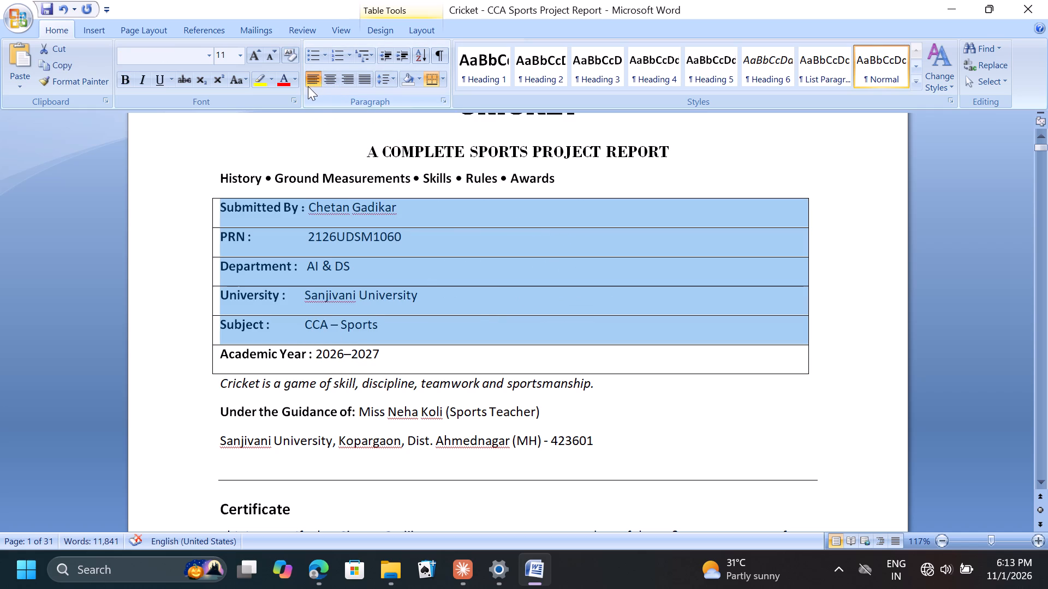
Remove the padding spaces before the PRN value, leaving a single space after its label.
click(306, 227)
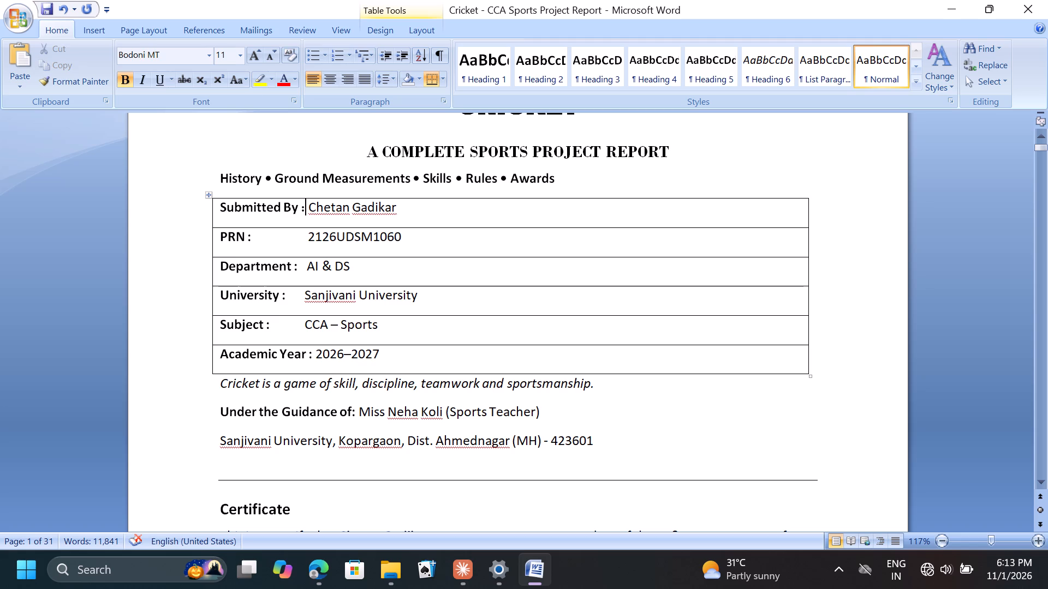
click(306, 243)
key(BackSpace)
key(BackSpace)
key(BackSpace)
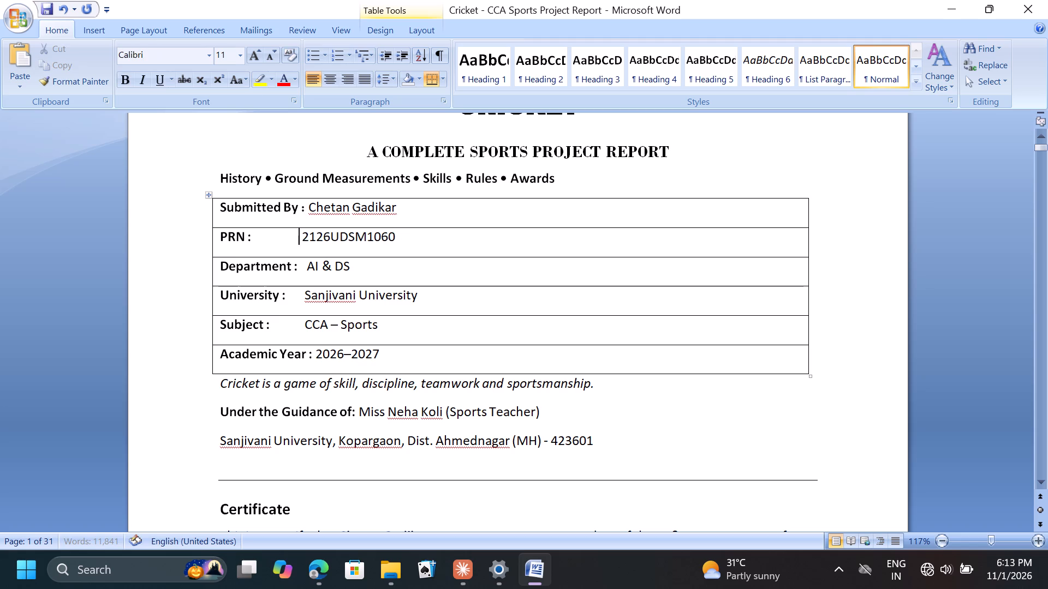
key(BackSpace)
key(BackSpace)
key(BackSpace)
key(BackSpace)
key(BackSpace)
key(BackSpace)
key(BackSpace)
key(BackSpace)
key(BackSpace)
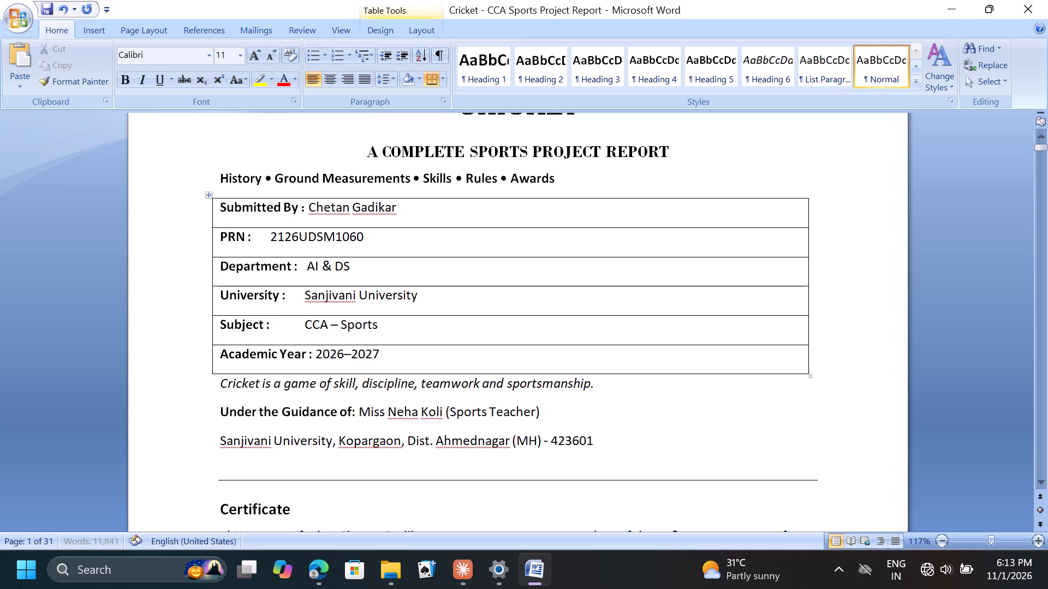
key(BackSpace)
key(BackSpace)
key(BackSpace)
key(BackSpace)
key(BackSpace)
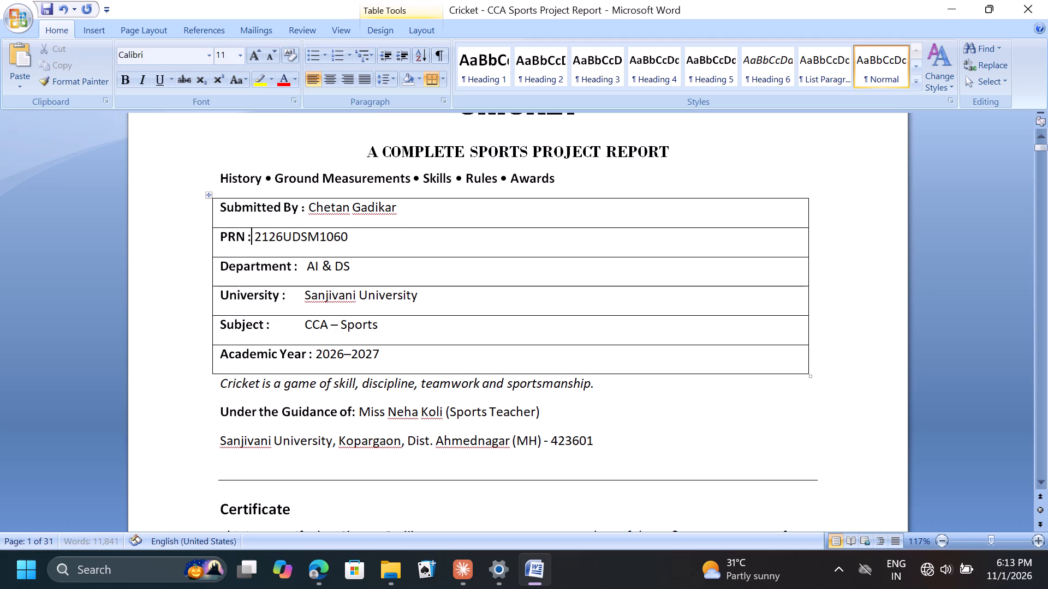
Delete one of the extra spaces before the Department value AI & DS.
click(306, 265)
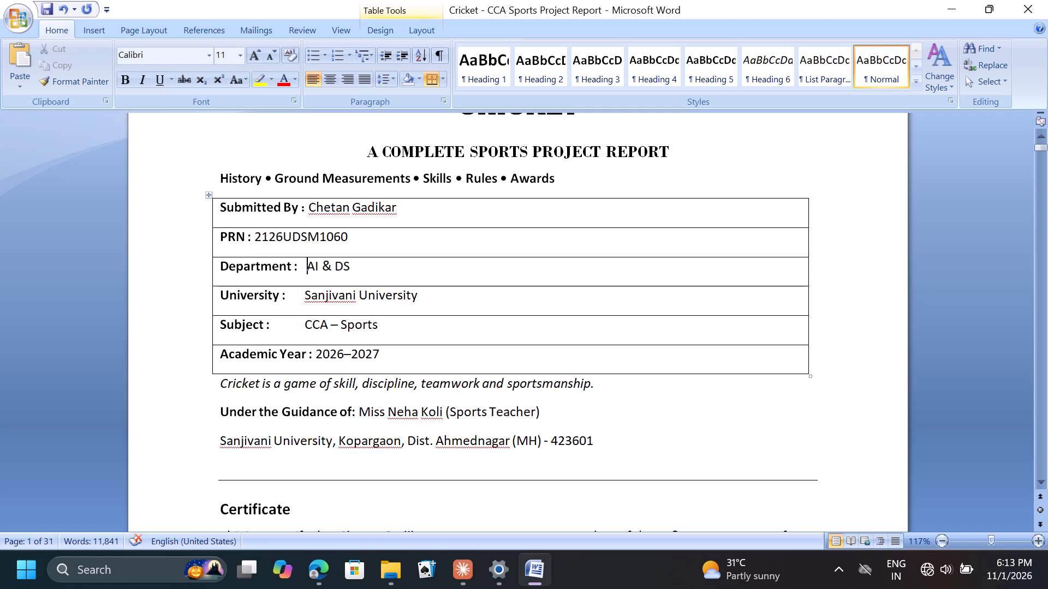
key(BackSpace)
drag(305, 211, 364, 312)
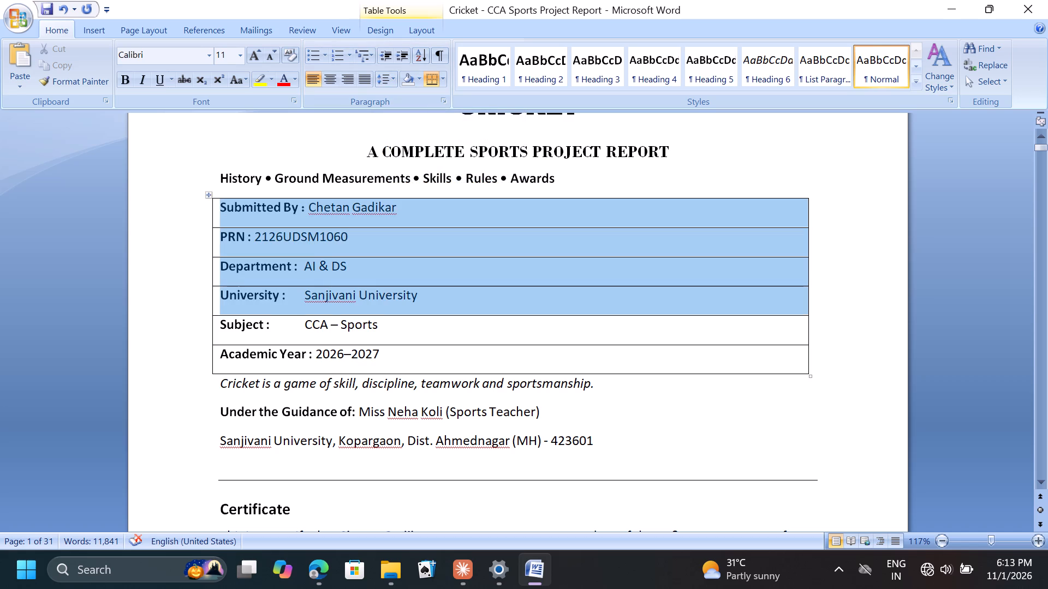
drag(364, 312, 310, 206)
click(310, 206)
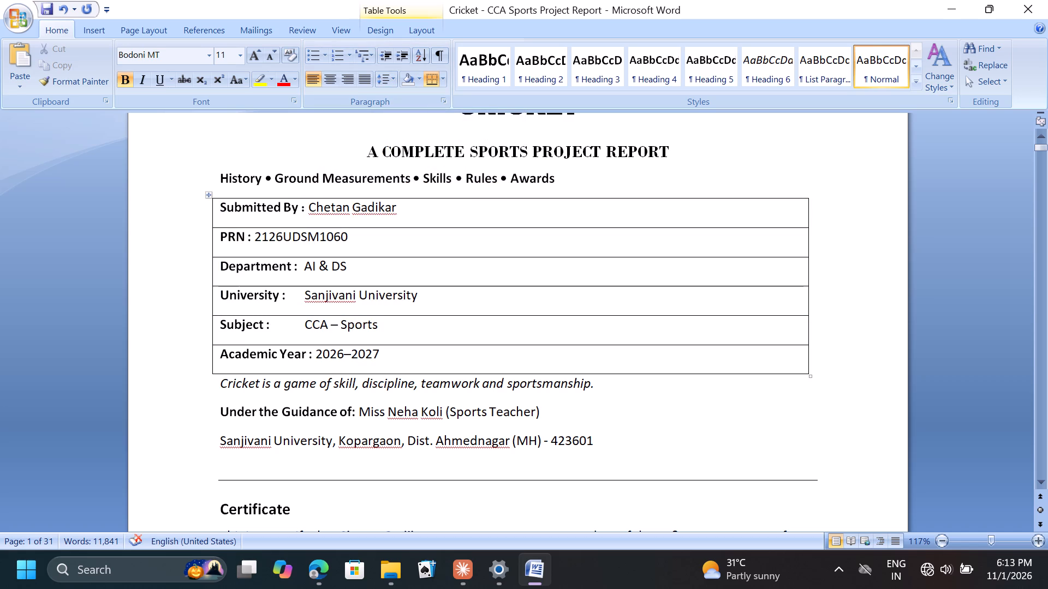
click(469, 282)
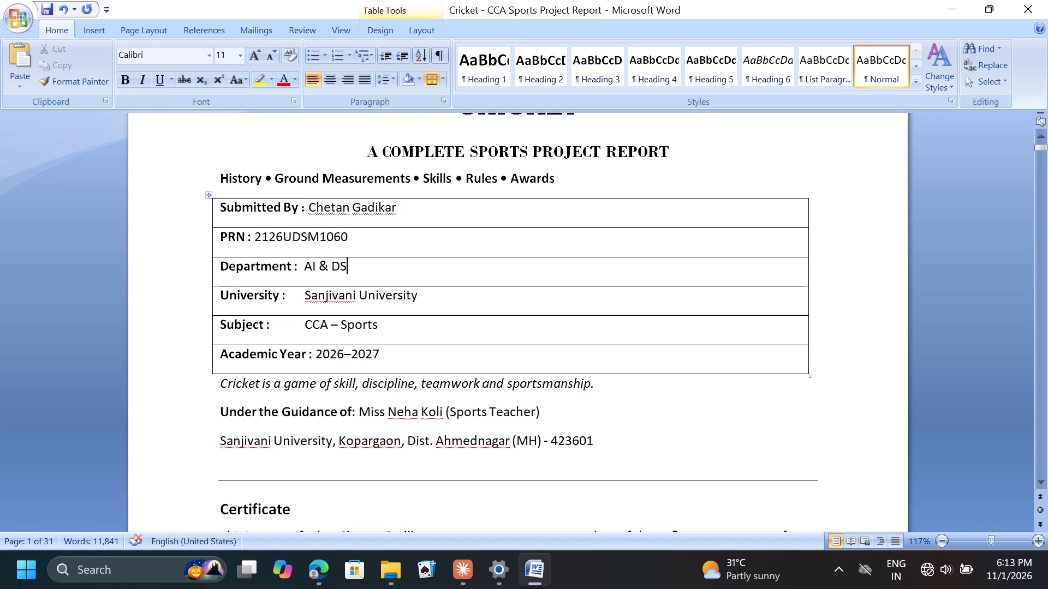
Select the whole submission details table and open the border choices for it.
click(210, 194)
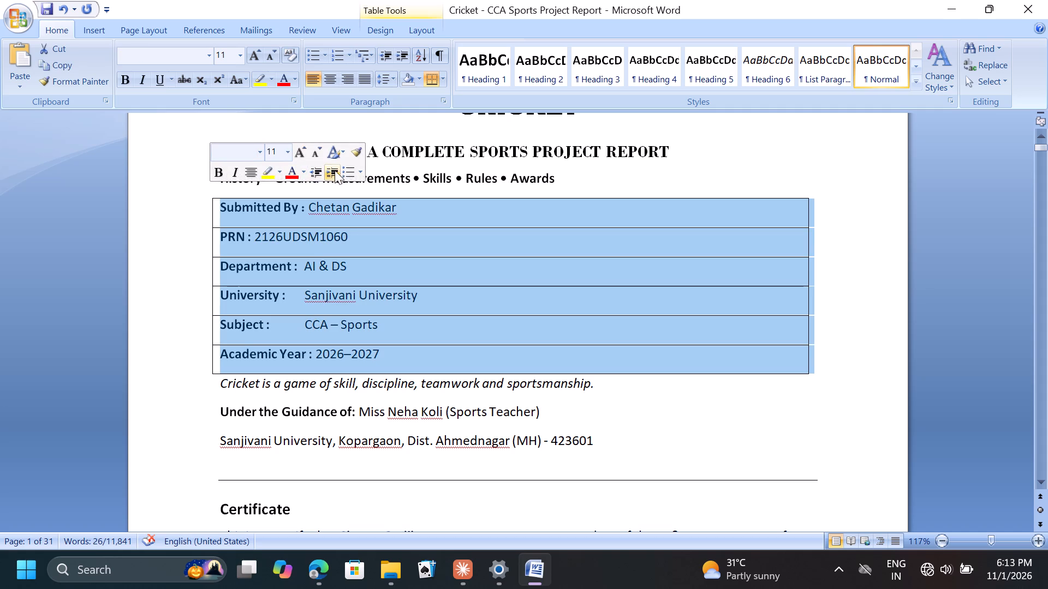
click(442, 81)
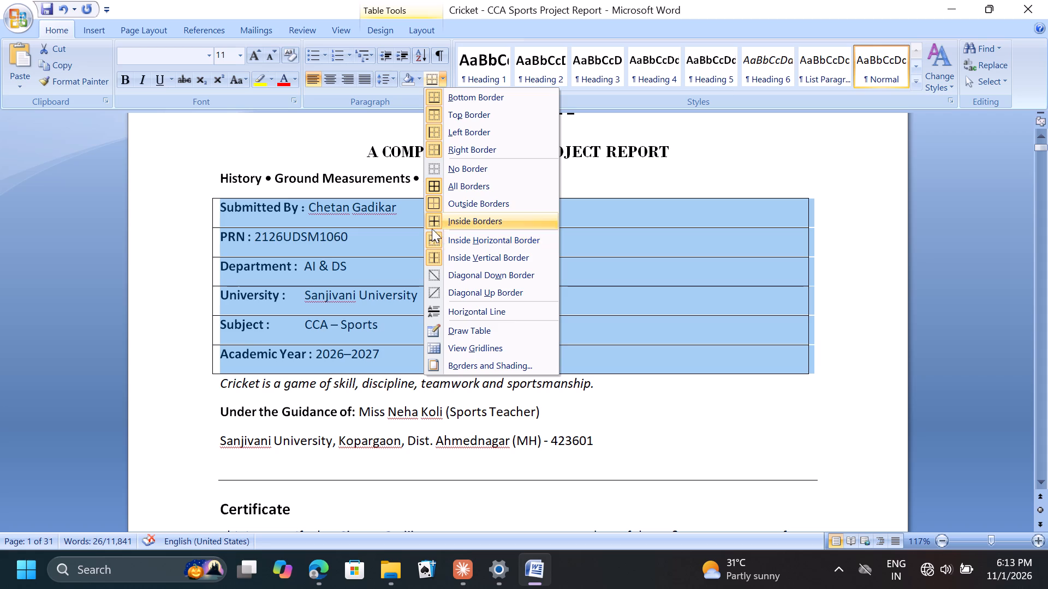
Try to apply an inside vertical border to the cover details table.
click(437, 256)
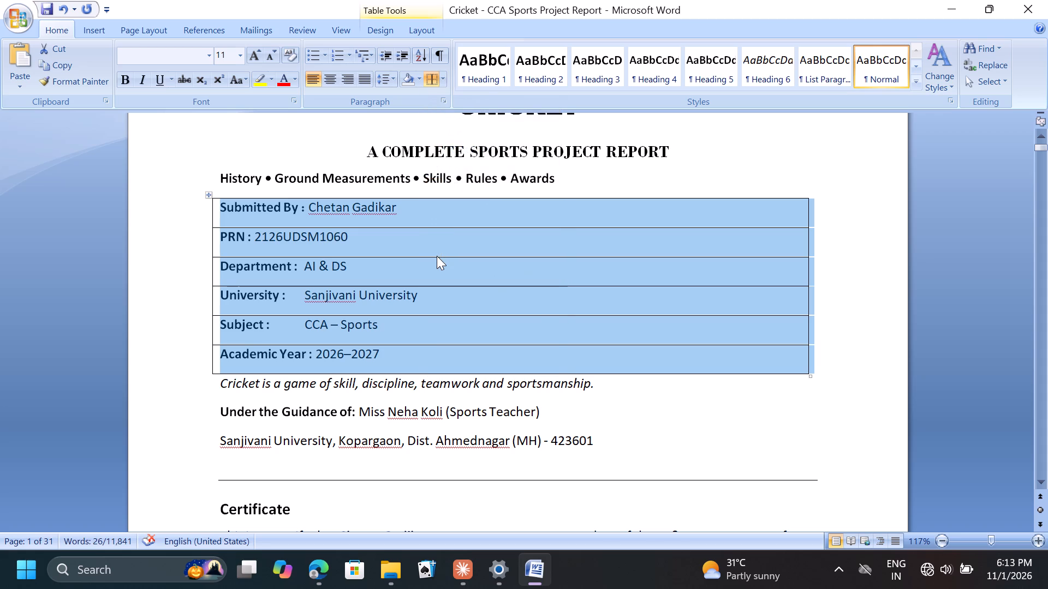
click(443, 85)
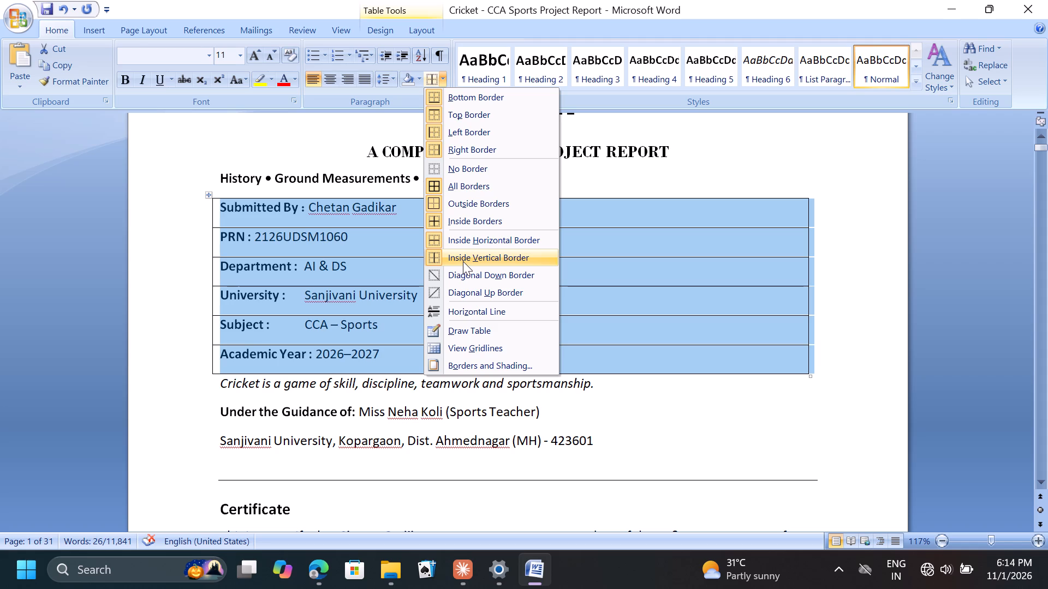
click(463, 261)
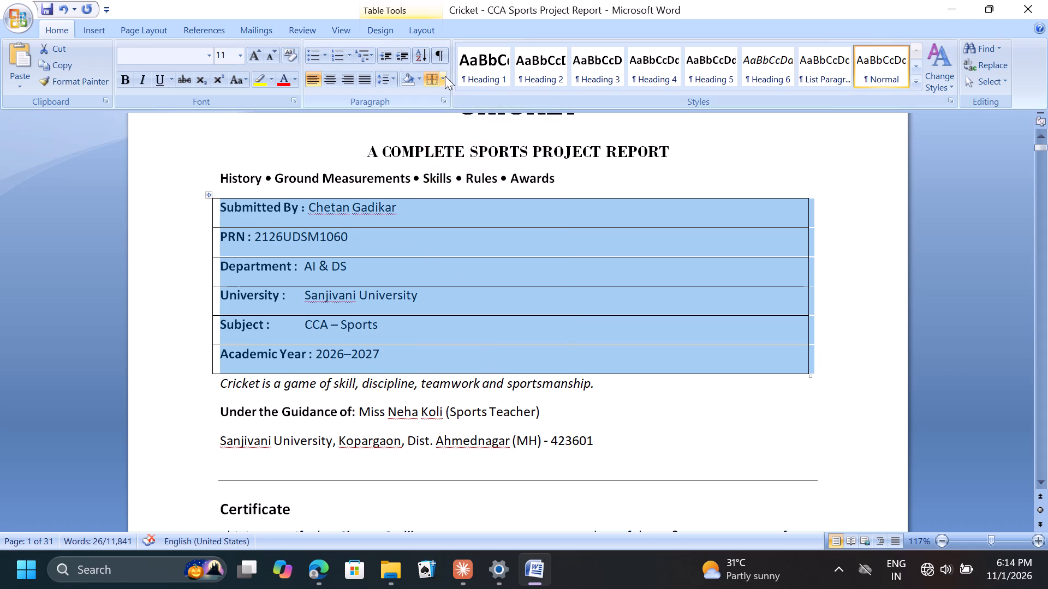
Divide the cover details table into two columns with a vertical line using Draw Table.
click(445, 76)
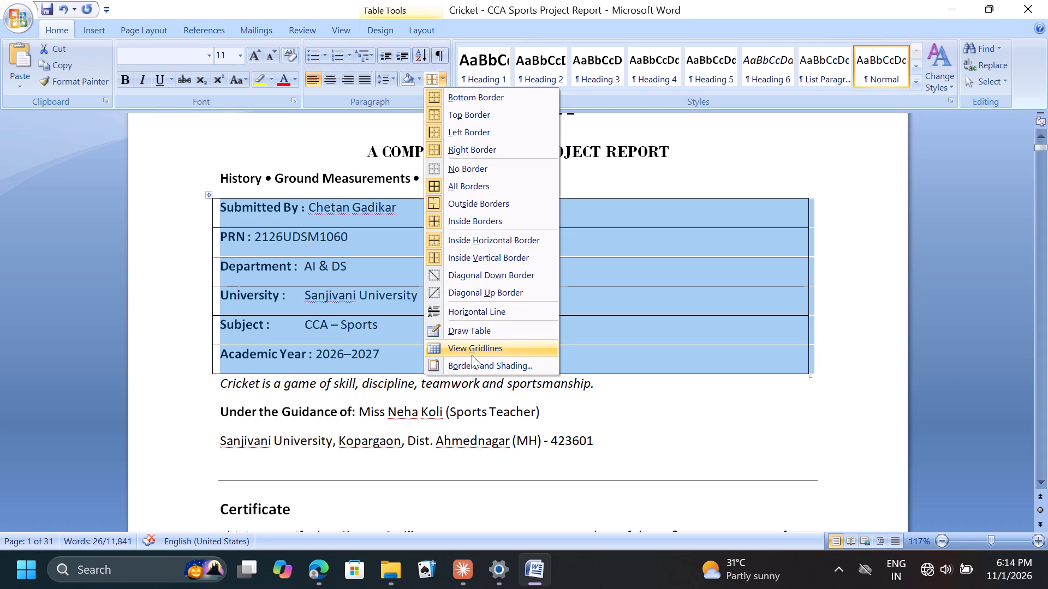
click(467, 338)
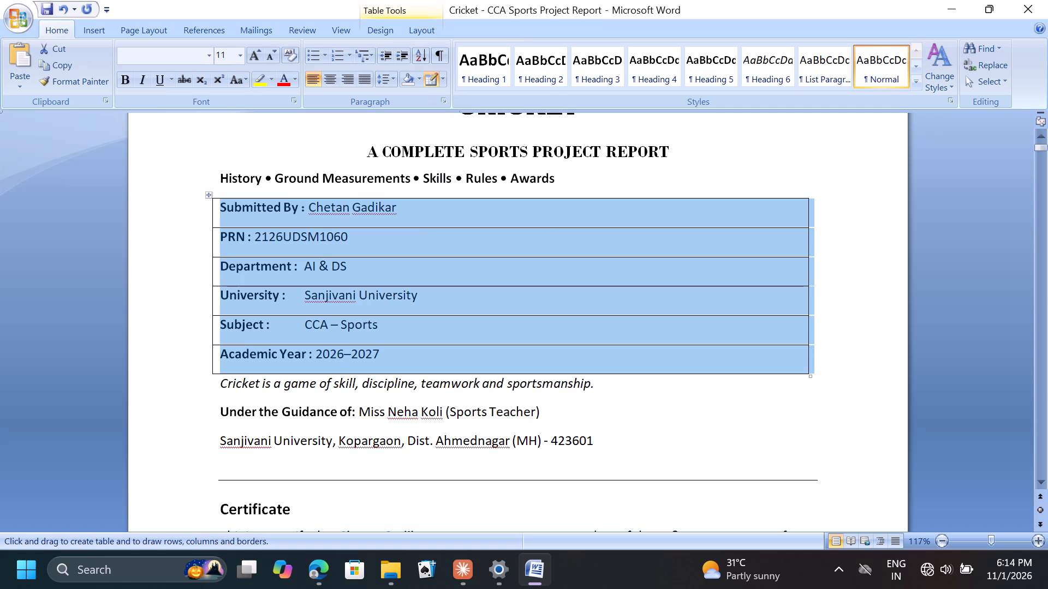
Divide the cover details table into two columns by drawing a vertical line through all six rows, and leave Draw Table.
click(473, 200)
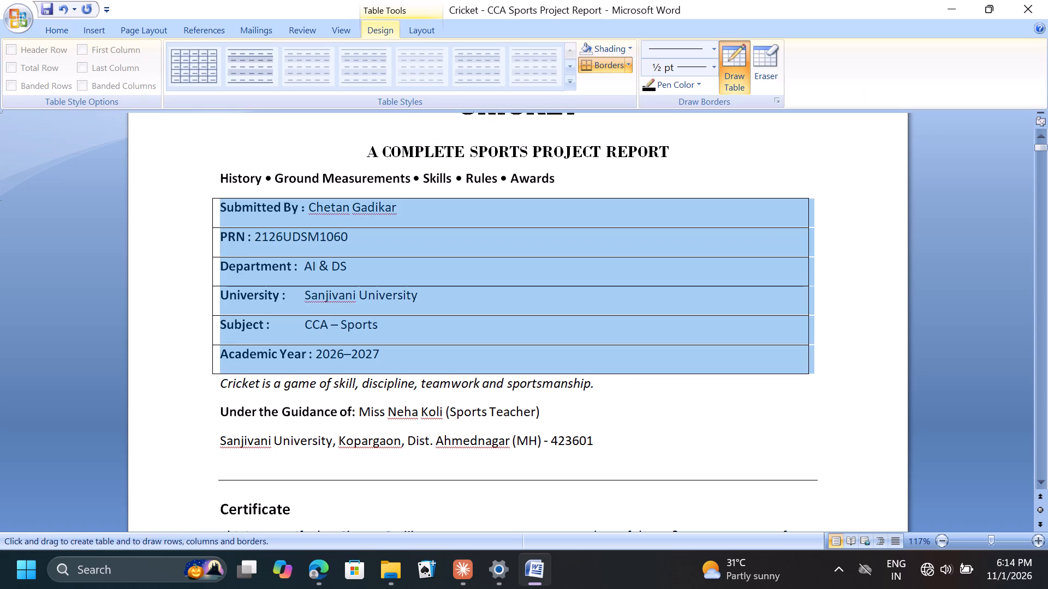
drag(473, 200, 471, 347)
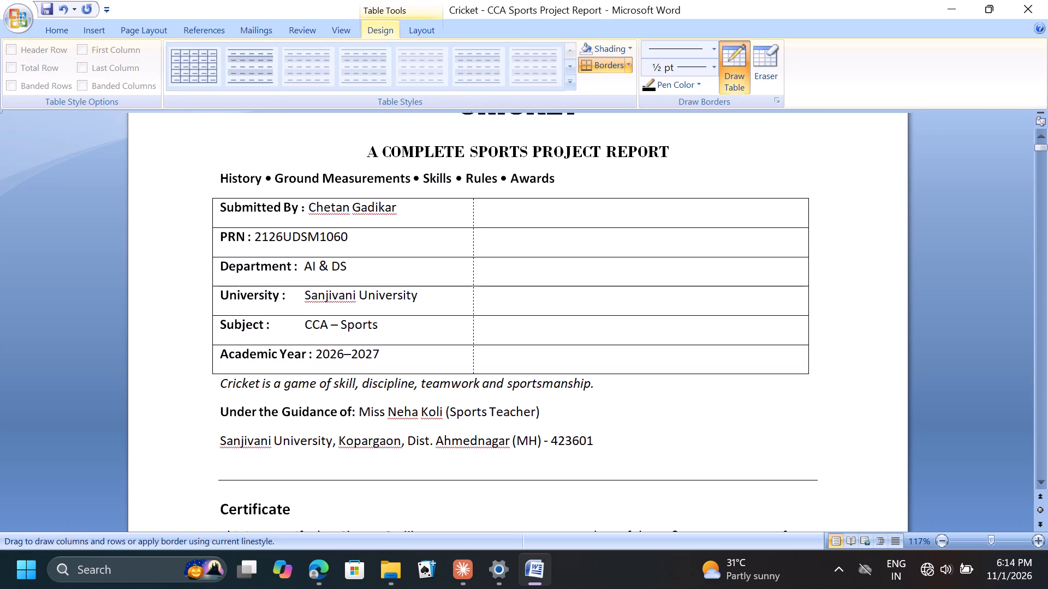
drag(471, 347, 471, 351)
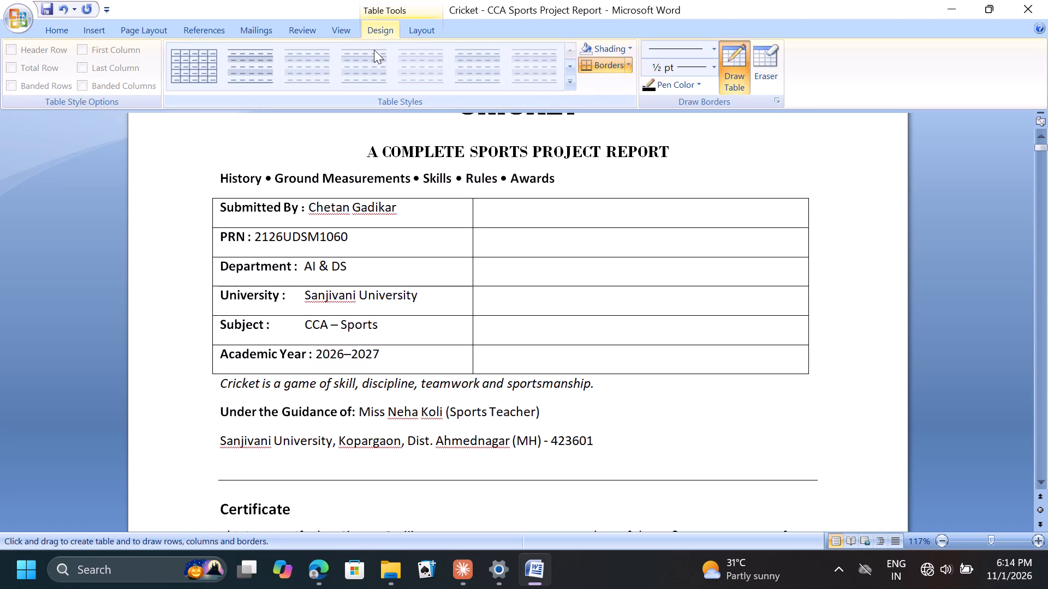
click(341, 32)
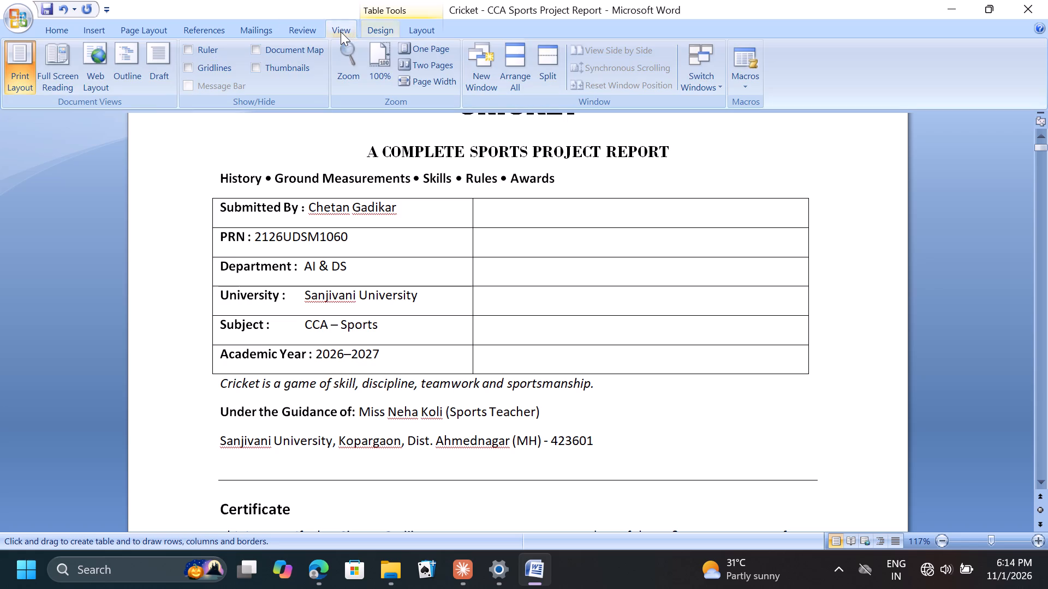
click(54, 28)
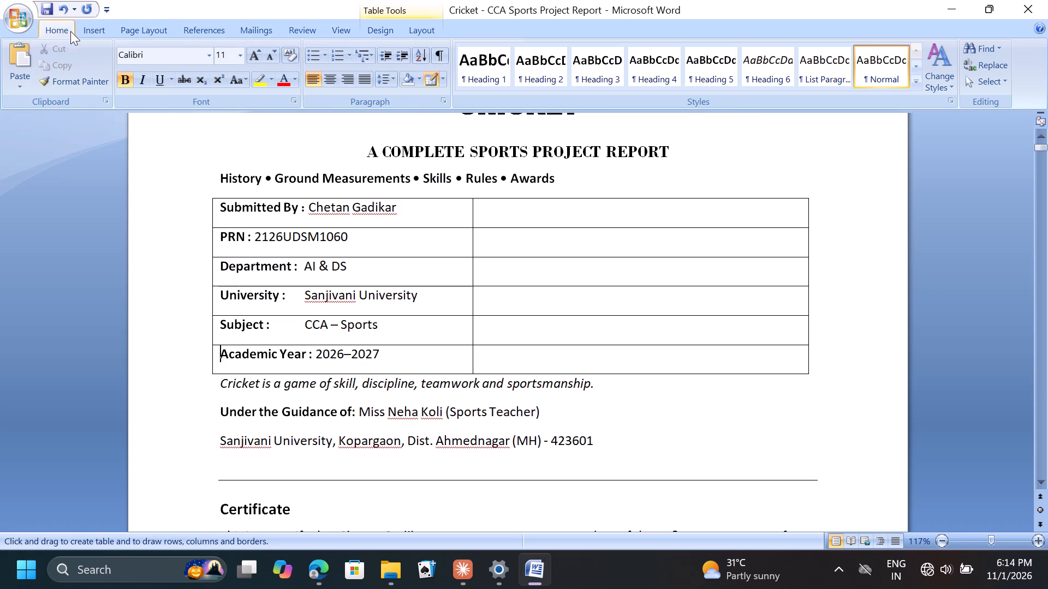
click(435, 80)
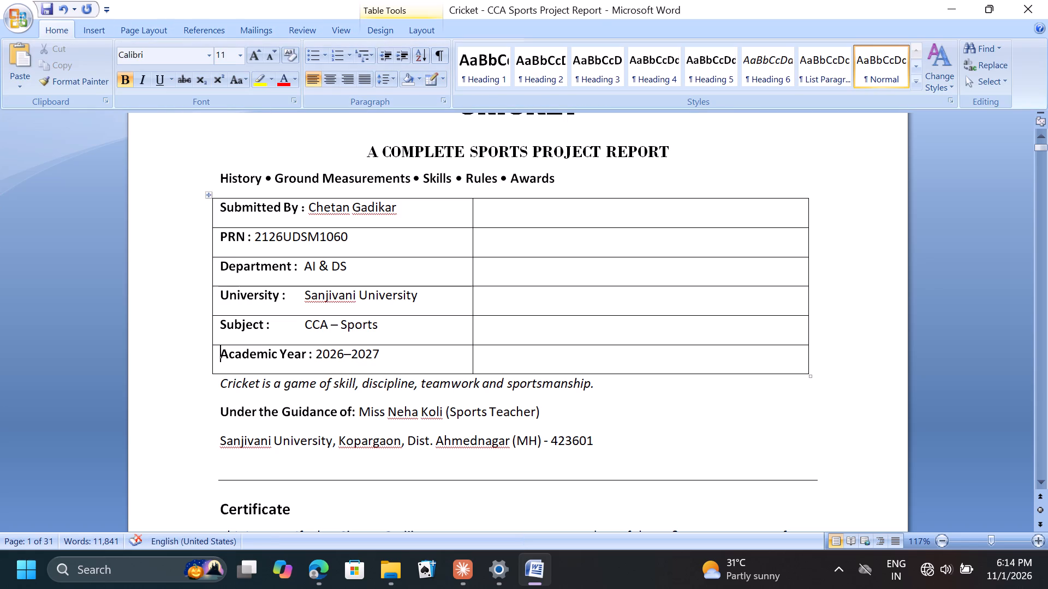
Copy the student's name and PRN value into the second-column cells of their own rows in the cover details table.
drag(308, 207, 360, 202)
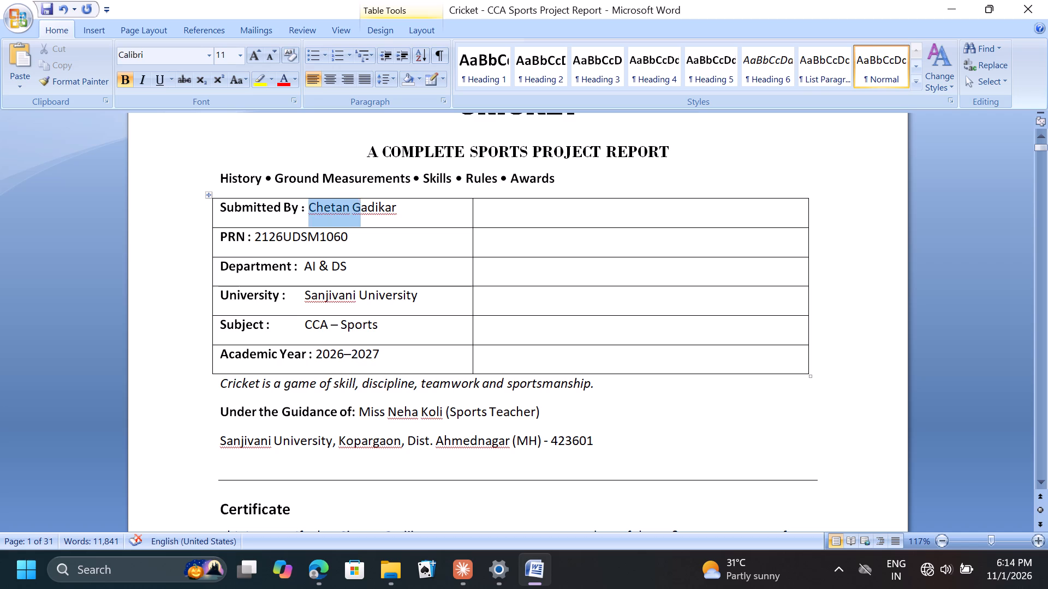
drag(360, 202, 383, 207)
key(ctrl+c)
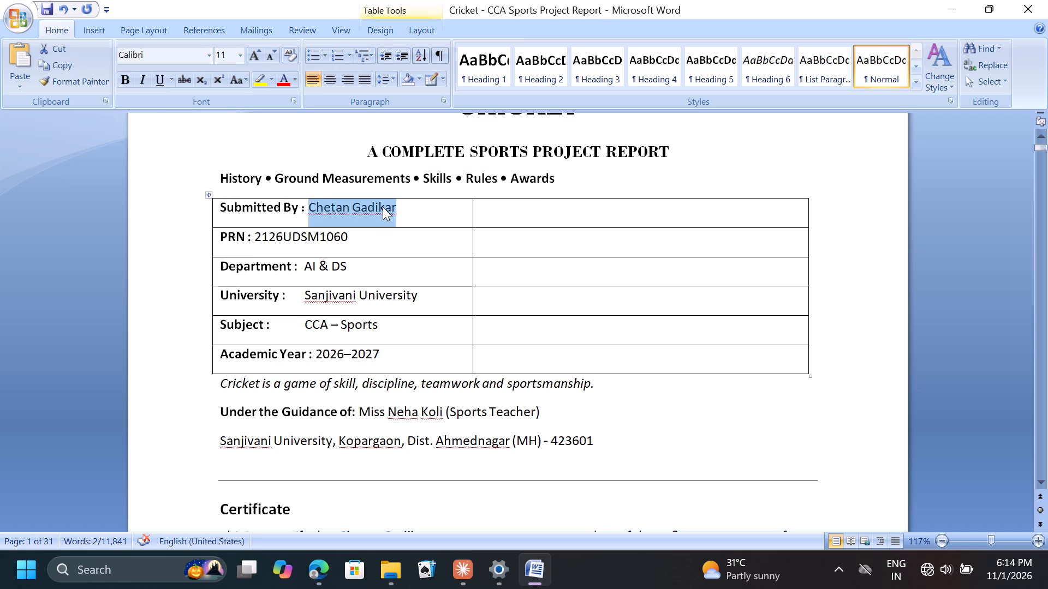
click(499, 212)
key(ctrl+v)
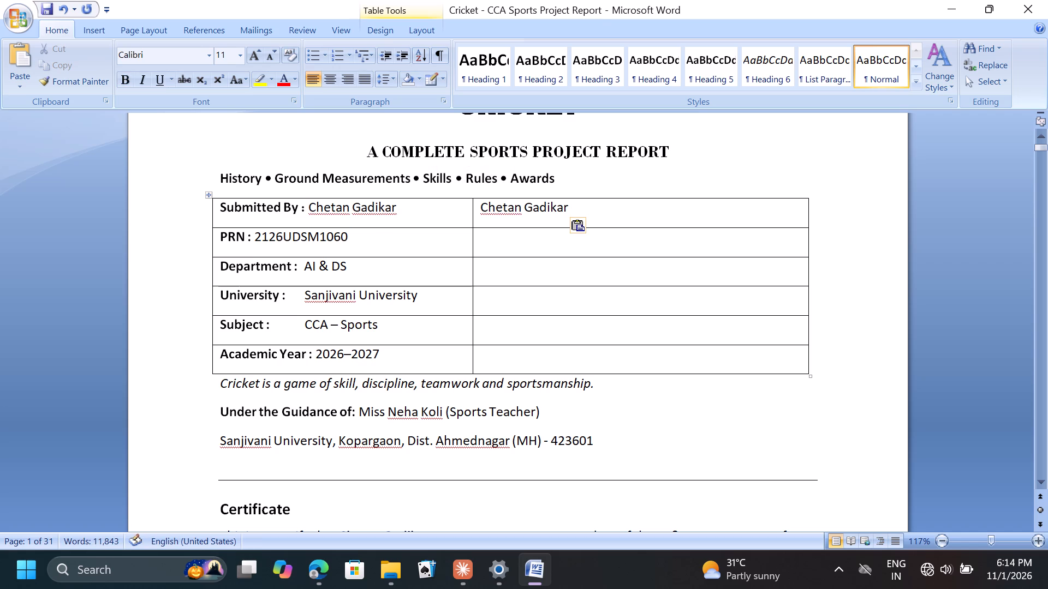
drag(254, 235, 362, 233)
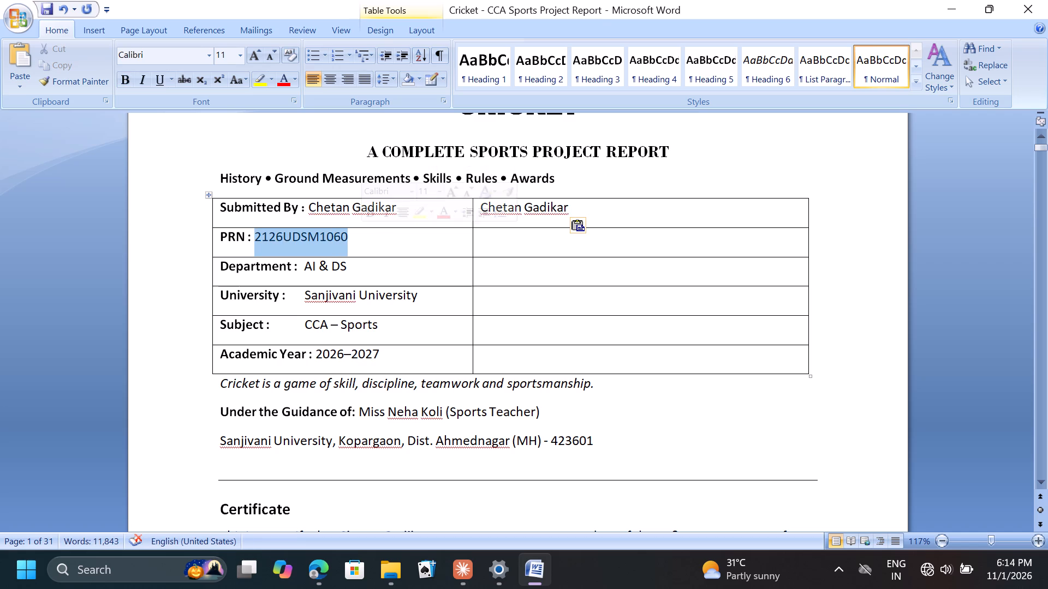
key(ctrl+c)
click(520, 251)
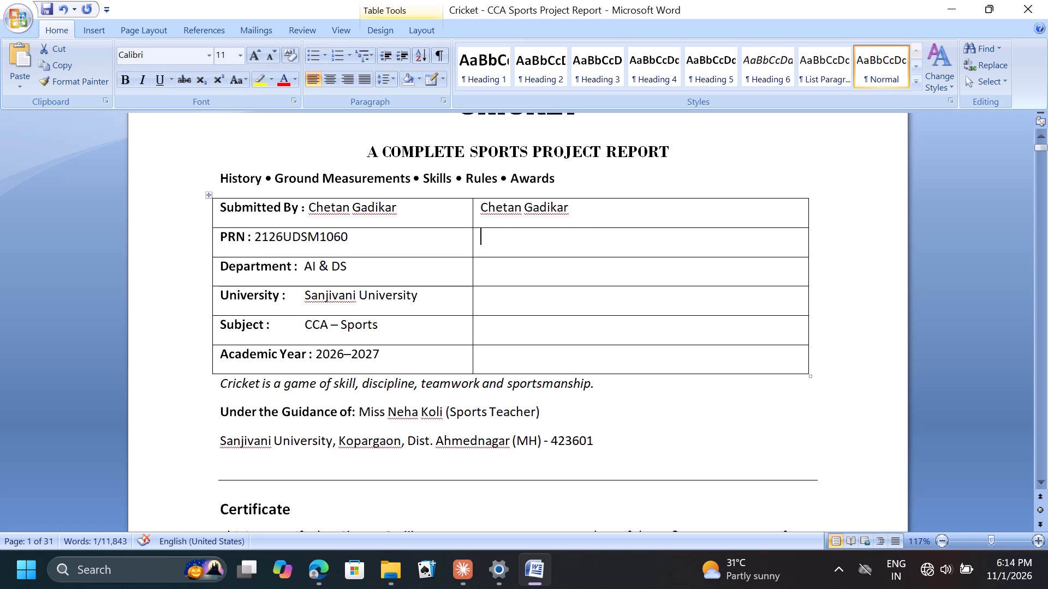
key(ctrl+v)
Copy the Department value AI & DS and the University value Sanjivani University into the second column of their rows.
drag(306, 268, 352, 261)
key(ctrl+c)
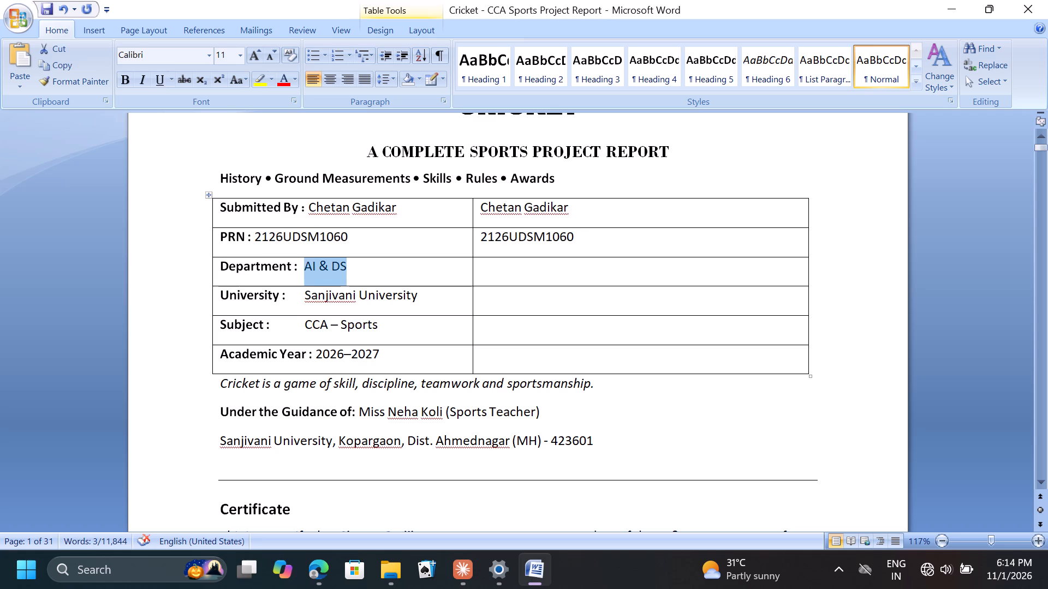
click(496, 273)
key(ctrl+v)
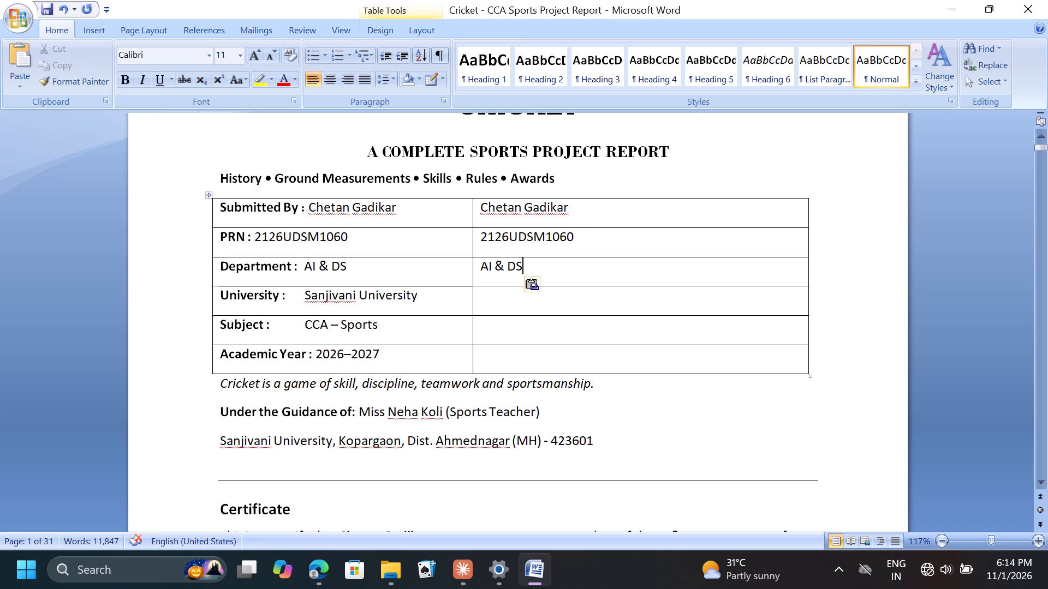
drag(305, 297, 434, 308)
key(ctrl+c)
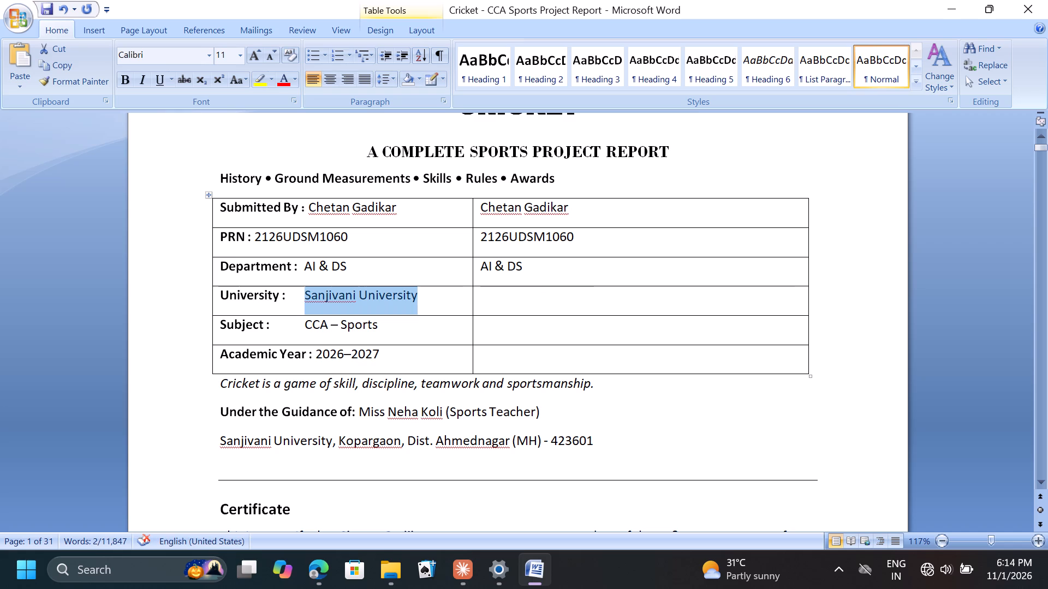
click(497, 300)
key(ctrl+c)
key(ctrl+v)
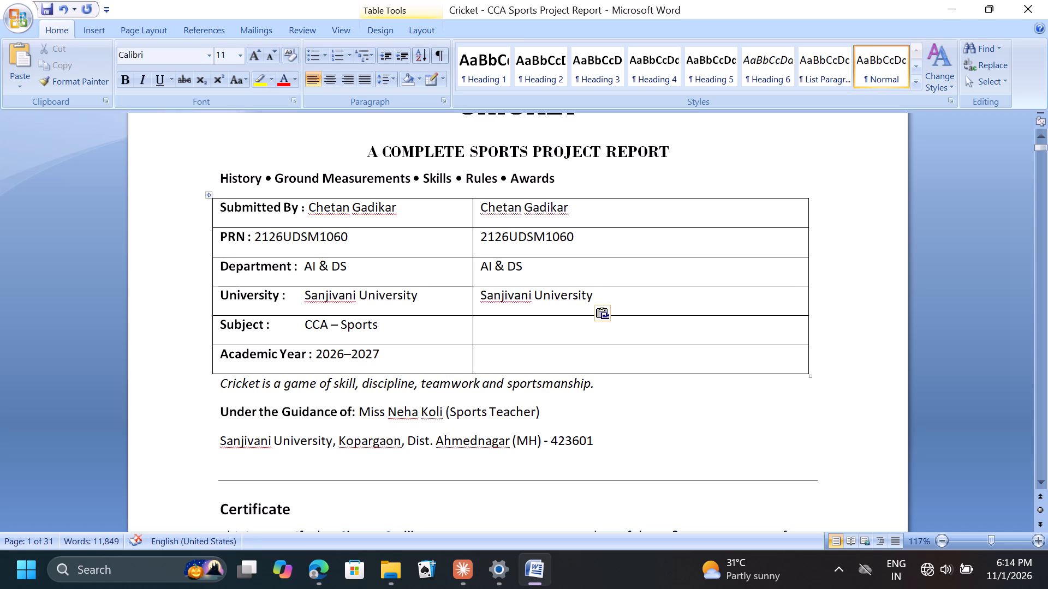
Copy the Subject value CCA – Sports into the second column of its row and strip the leading colon and spacing.
drag(300, 324, 390, 322)
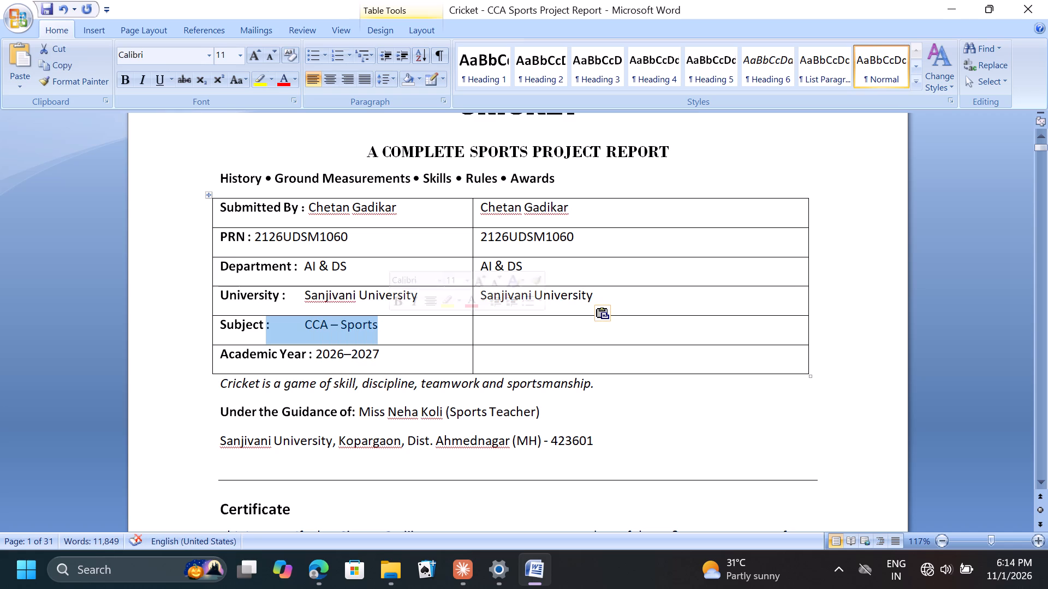
key(ctrl+c)
click(502, 337)
key(ctrl+v)
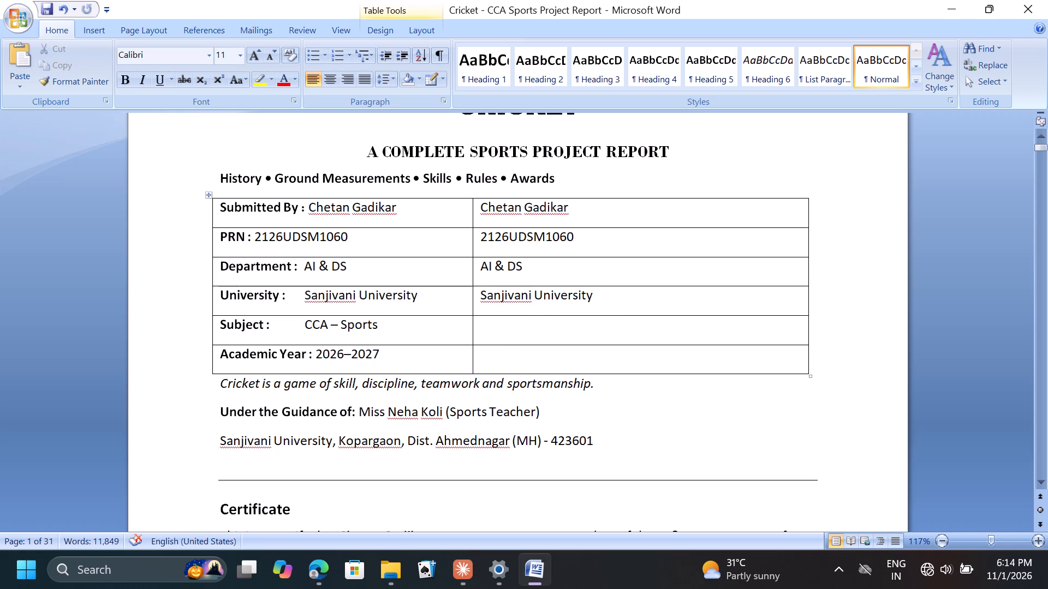
click(519, 331)
key(BackSpace)
key(BackSpace)
key(BackSpace)
key(BackSpace)
key(BackSpace)
key(BackSpace)
key(BackSpace)
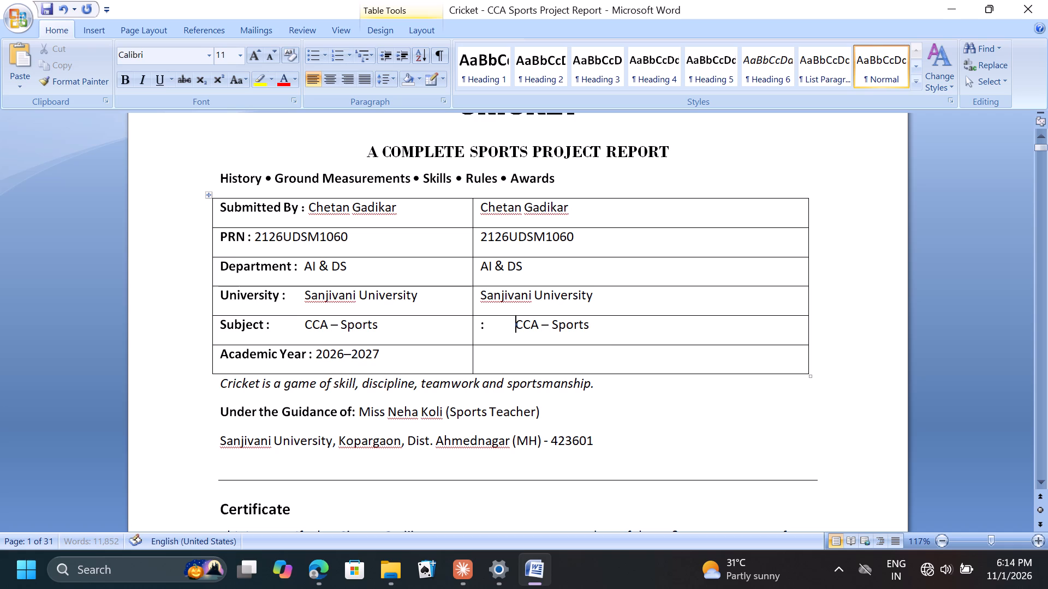
Remove the colon and spacing before CCA – Sports in the second column and copy 2026–2027 into the Academic Year row's second cell.
key(BackSpace)
key(BackSpace)
key(BackSpace)
key(BackSpace)
key(BackSpace)
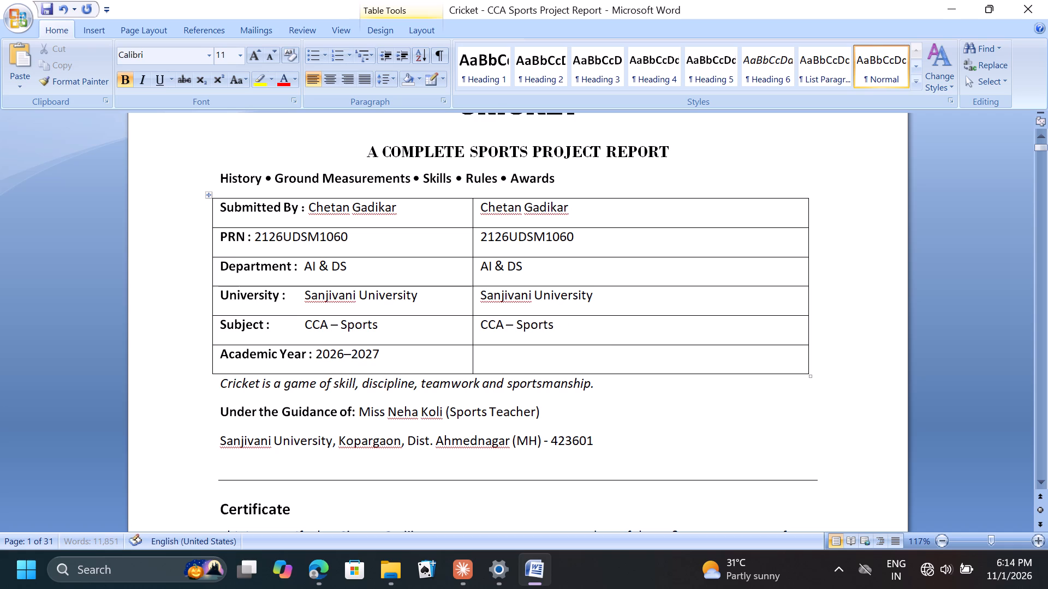
drag(313, 357, 382, 352)
key(ctrl+c)
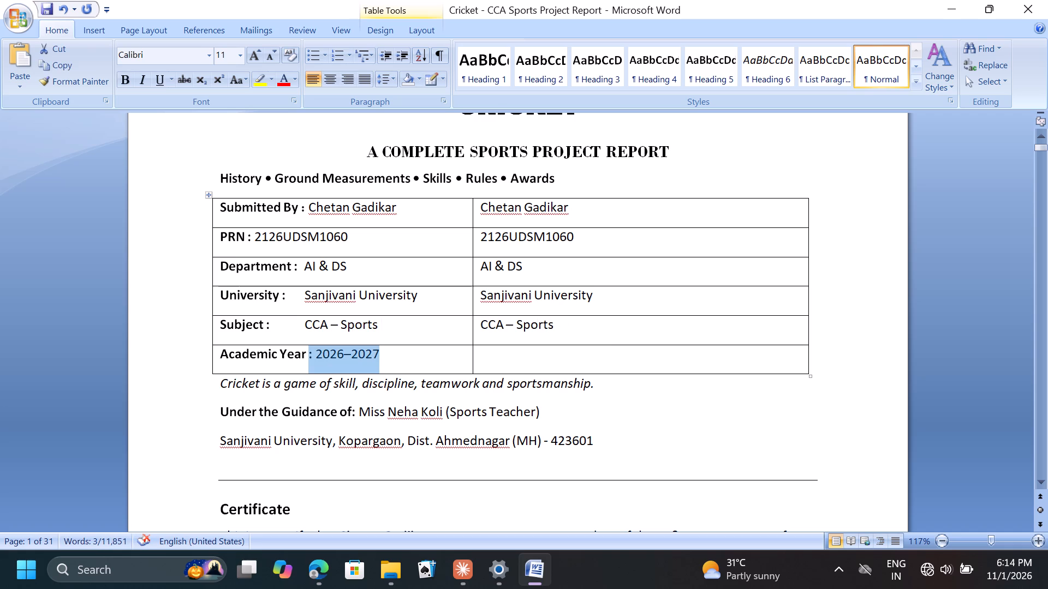
click(530, 360)
key(ctrl+v)
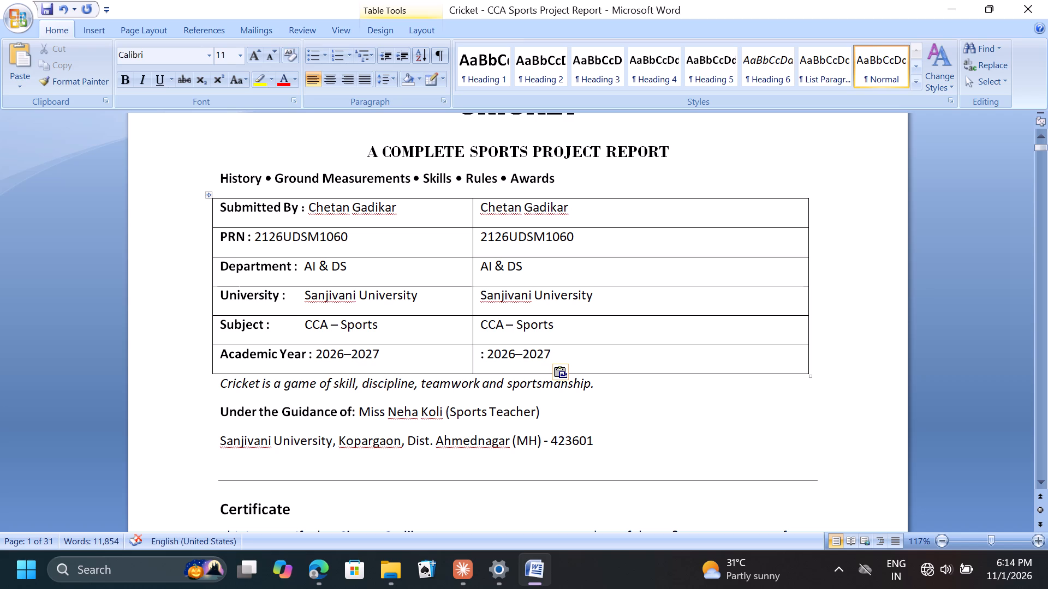
Delete the duplicated values from all six rows of the cover table's first column, keeping only the labels and their colons.
drag(413, 352, 324, 356)
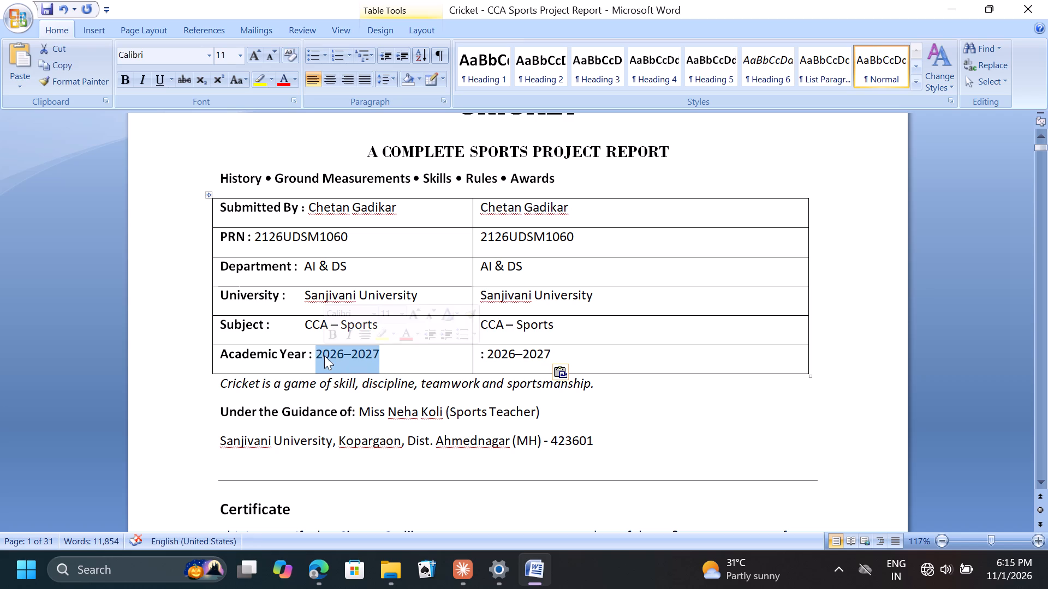
key(BackSpace)
drag(384, 325, 321, 315)
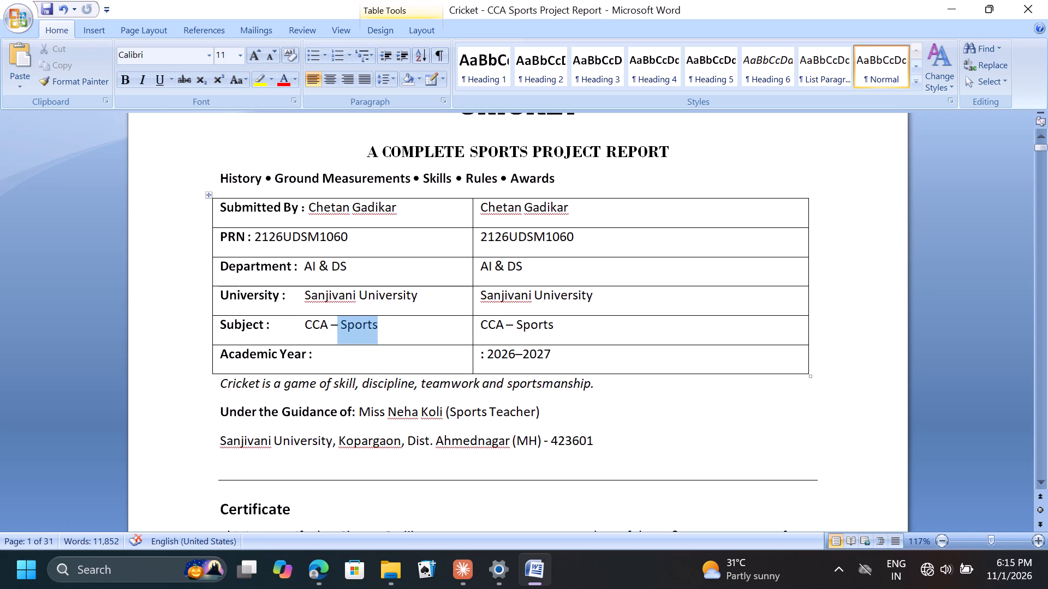
drag(321, 315, 305, 331)
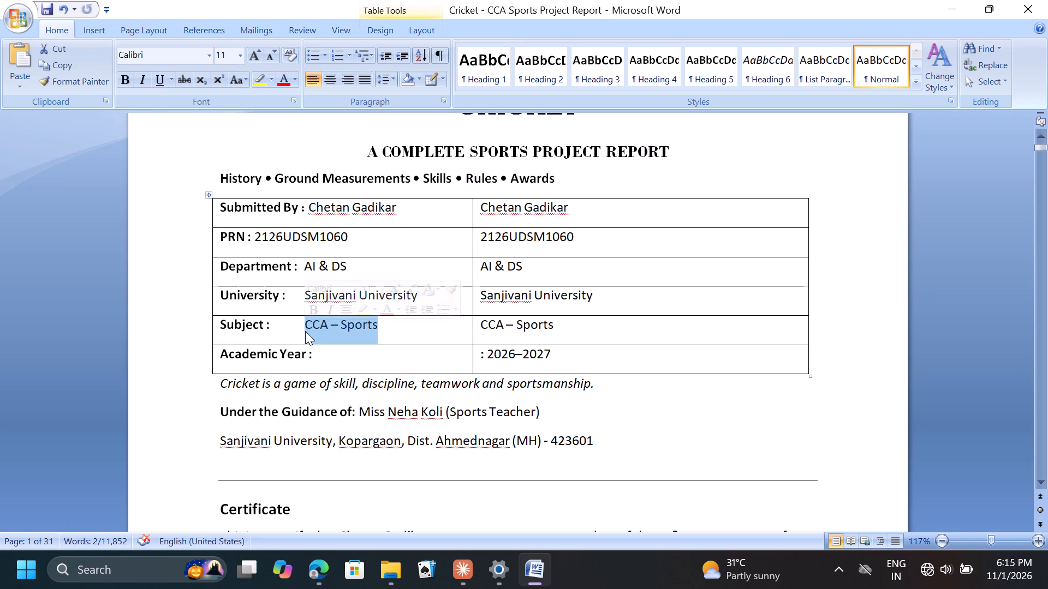
key(BackSpace)
drag(422, 296, 327, 296)
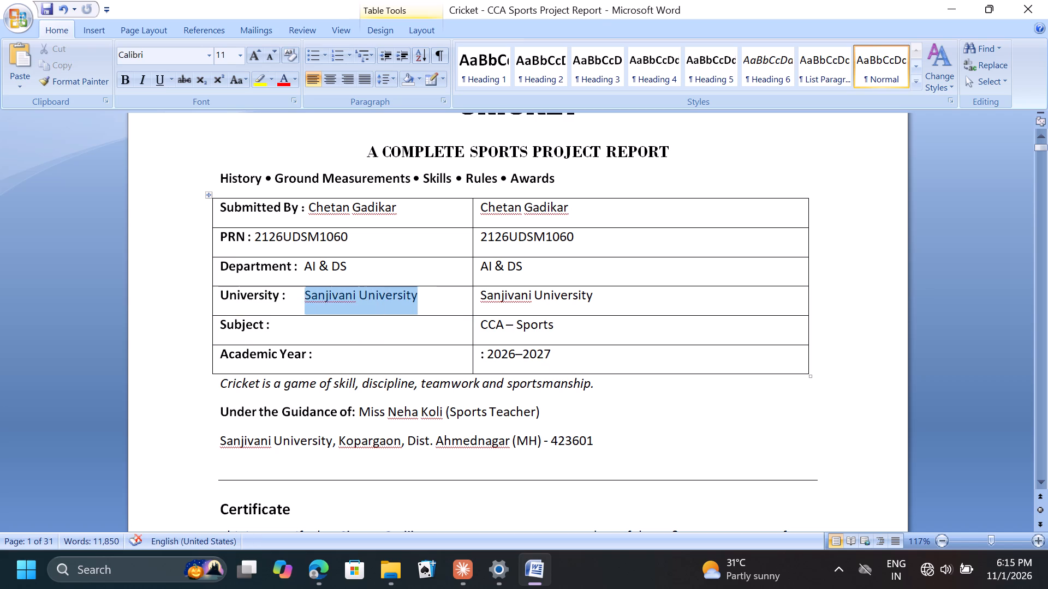
drag(327, 296, 300, 299)
key(BackSpace)
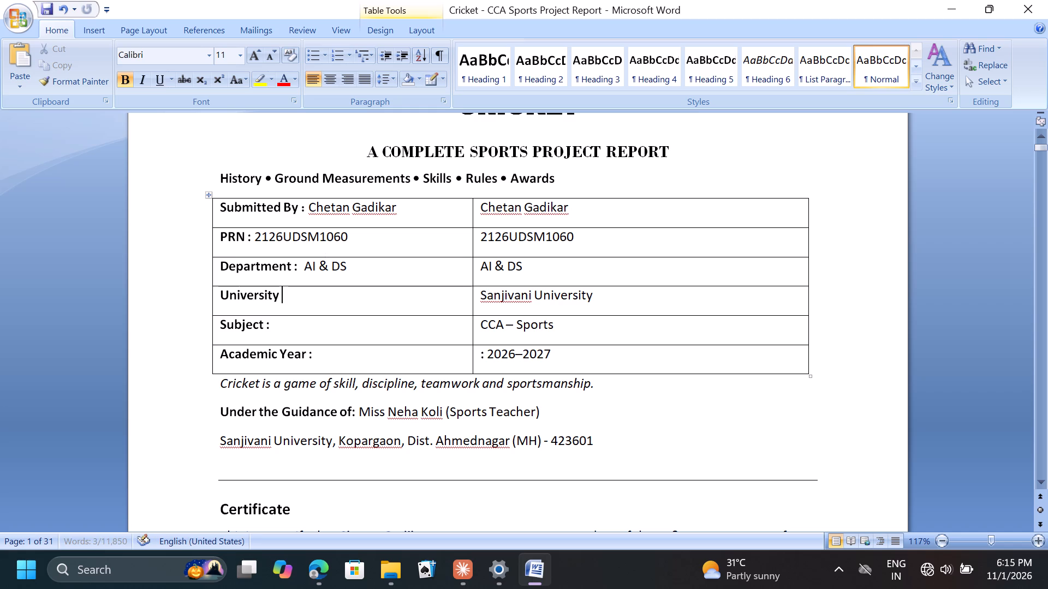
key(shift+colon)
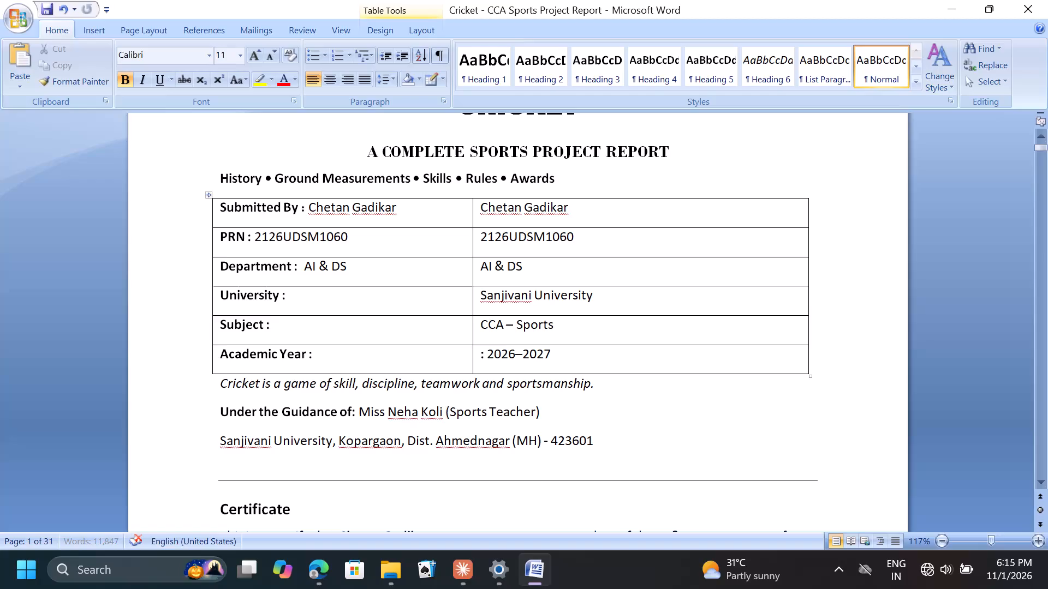
drag(361, 272, 308, 270)
key(BackSpace)
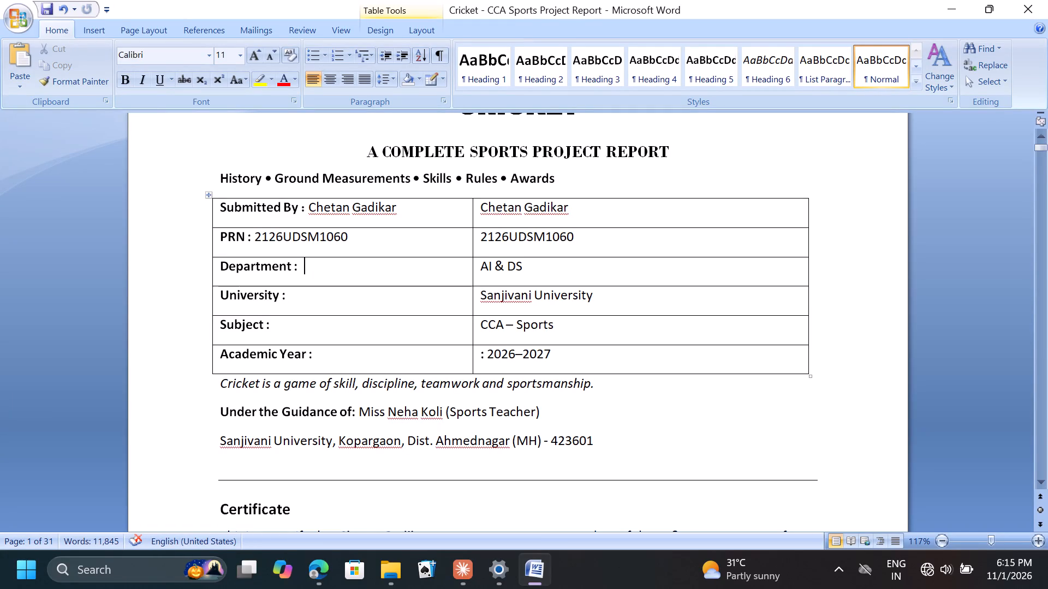
drag(364, 235, 256, 243)
key(BackSpace)
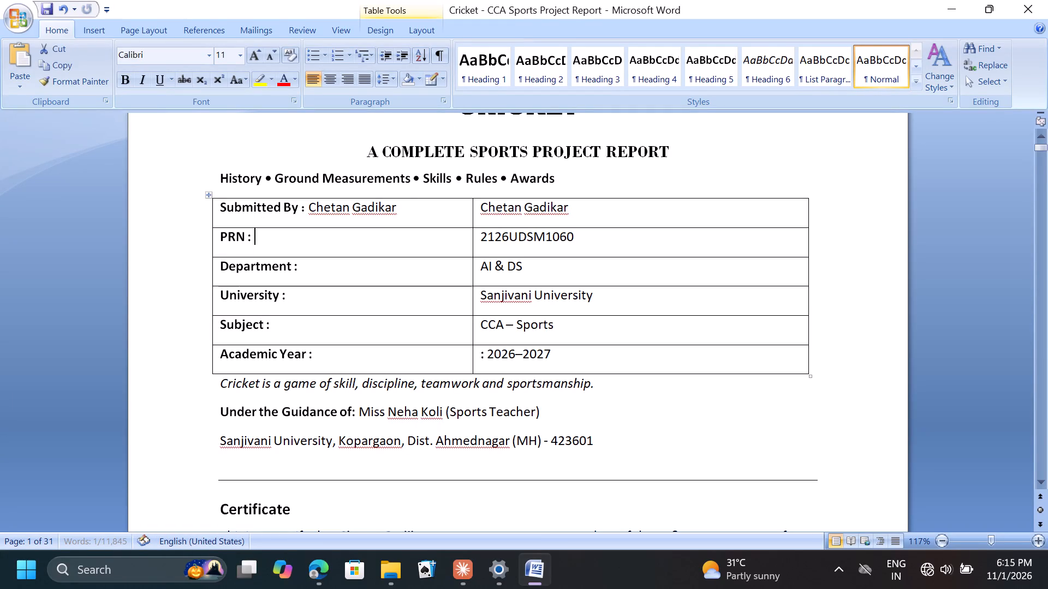
drag(412, 204, 315, 205)
key(BackSpace)
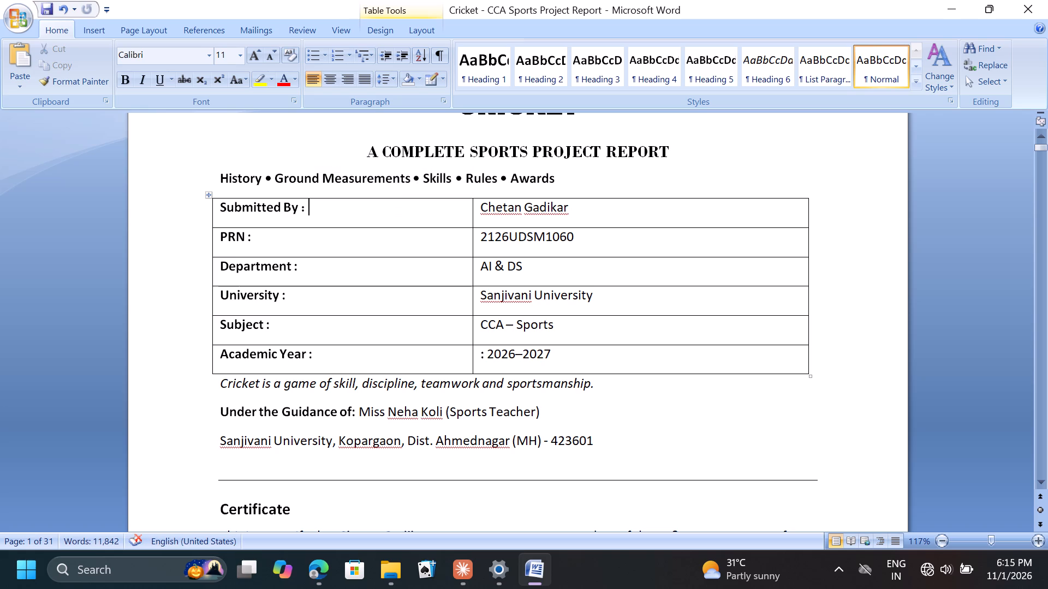
Remove the colons and extra spacing after the Submitted By, PRN, Department and University labels in the cover table.
drag(315, 205, 306, 205)
key(BackSpace)
key(BackSpace)
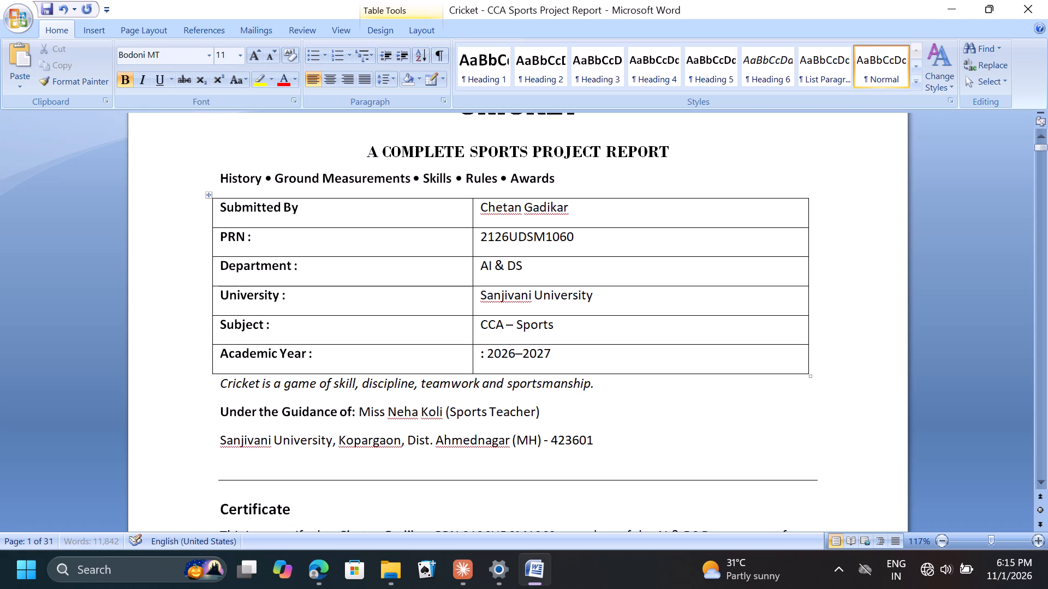
click(296, 248)
key(BackSpace)
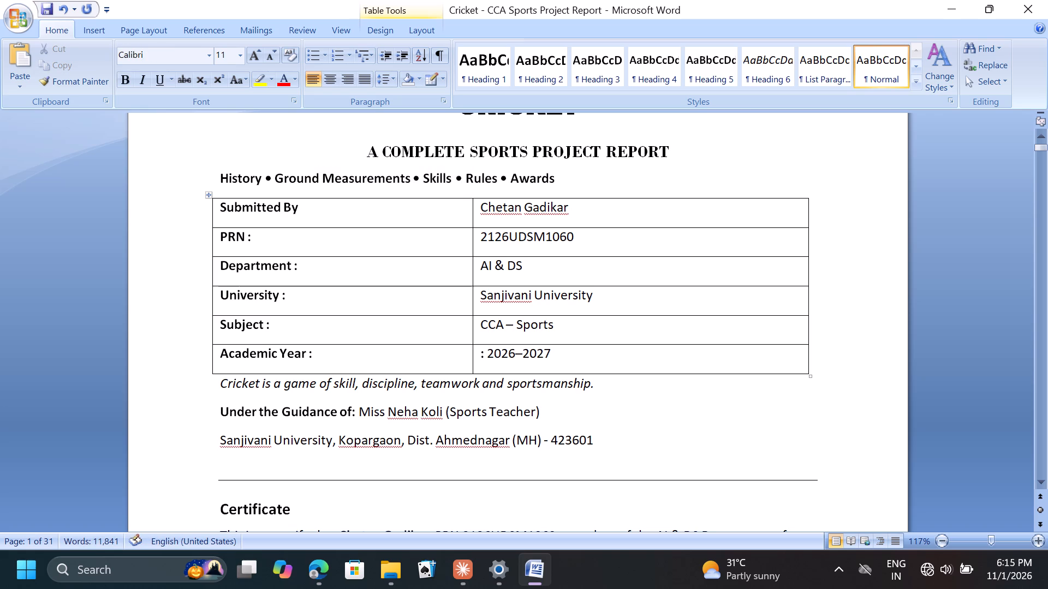
key(BackSpace)
click(324, 269)
key(BackSpace)
key(BackSpace)
key(BackSpace)
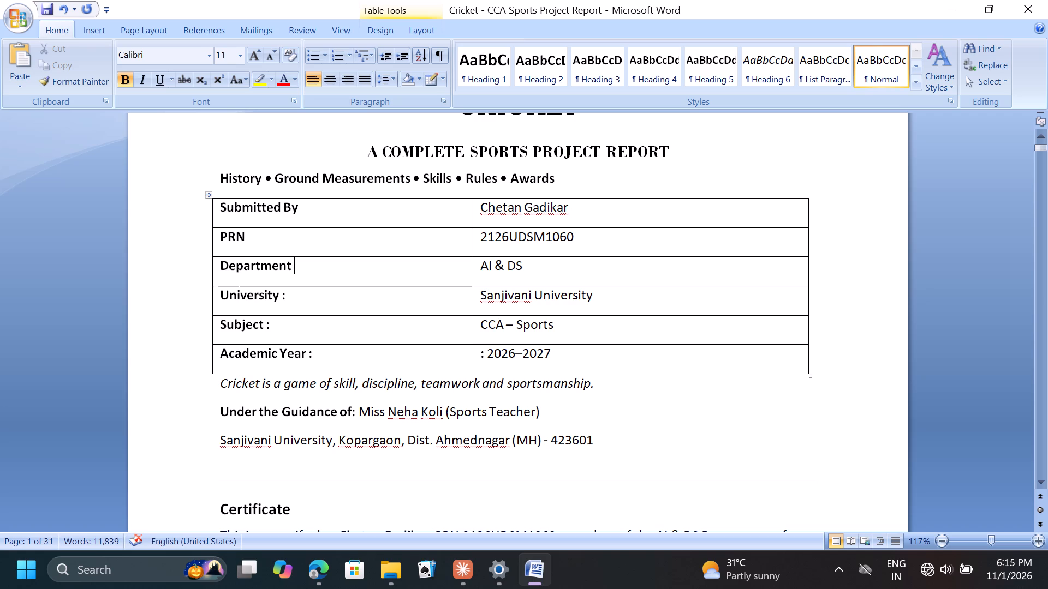
click(340, 295)
key(BackSpace)
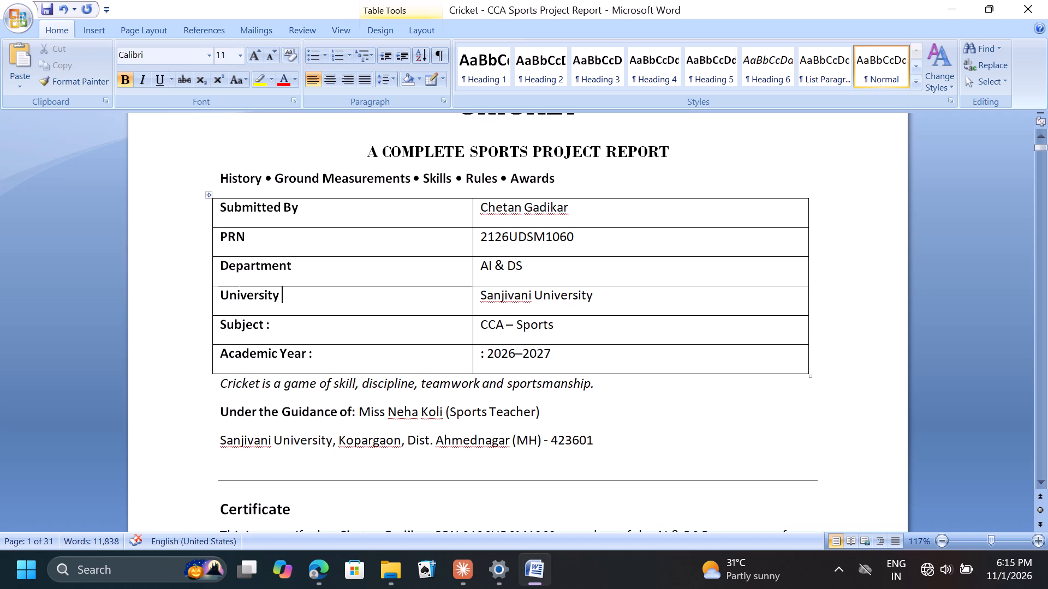
Remove the colons and trailing spacing after the Subject and Academic Year labels in the cover table.
click(342, 324)
key(BackSpace)
key(BackSpace)
key(BackSpace)
key(BackSpace)
key(BackSpace)
key(BackSpace)
key(BackSpace)
key(BackSpace)
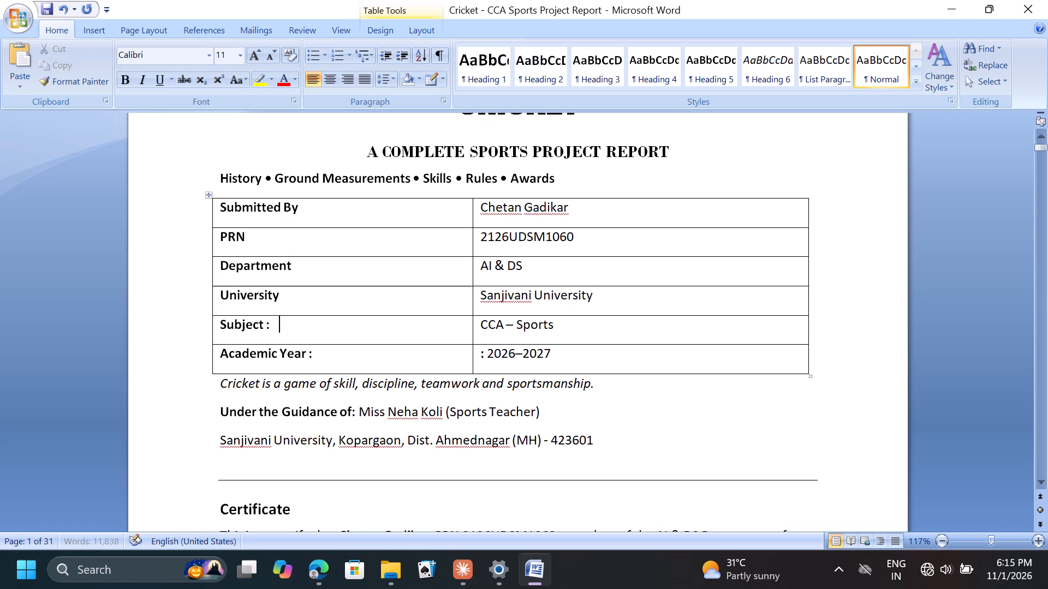
key(BackSpace)
key(BackSpace)
key(BackSpace)
key(BackSpace)
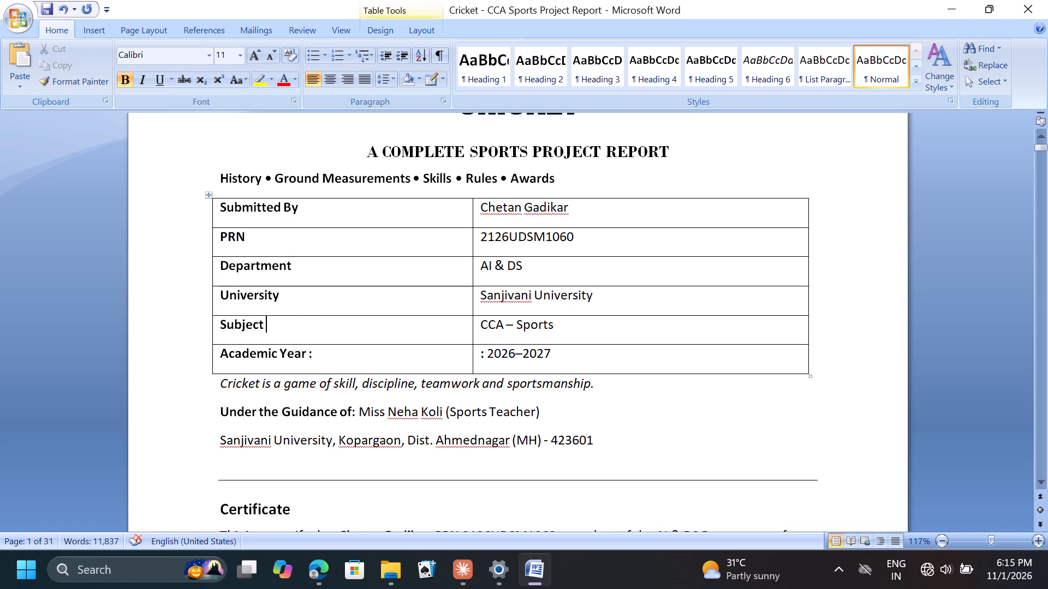
click(358, 365)
key(BackSpace)
key(BackSpace)
Shrink the whole cover details table to about three quarters of its width.
drag(809, 375, 666, 351)
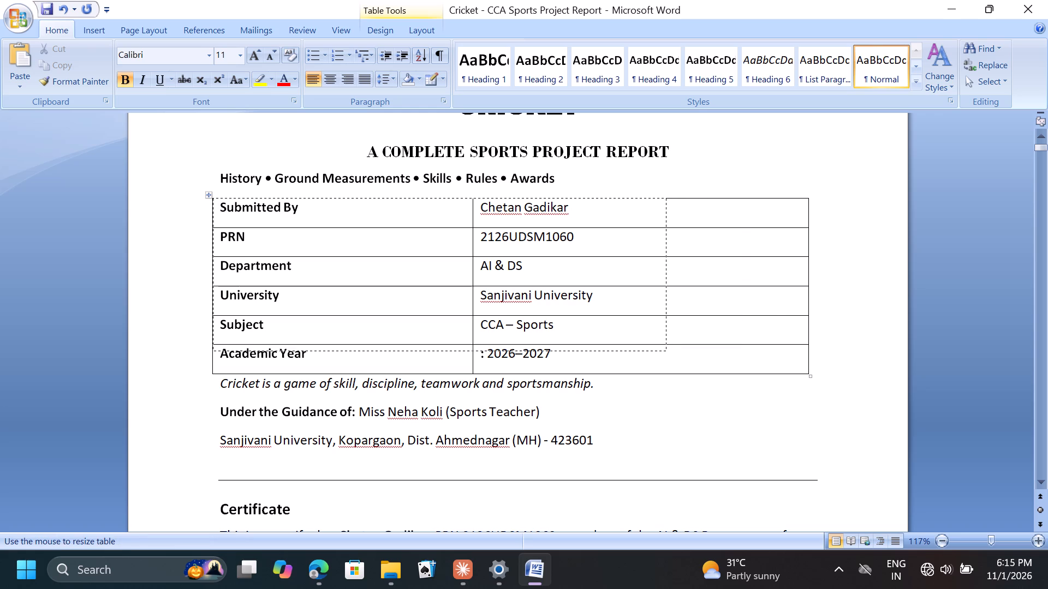
Narrow the two-column details table and centre it on the page.
drag(666, 351, 662, 362)
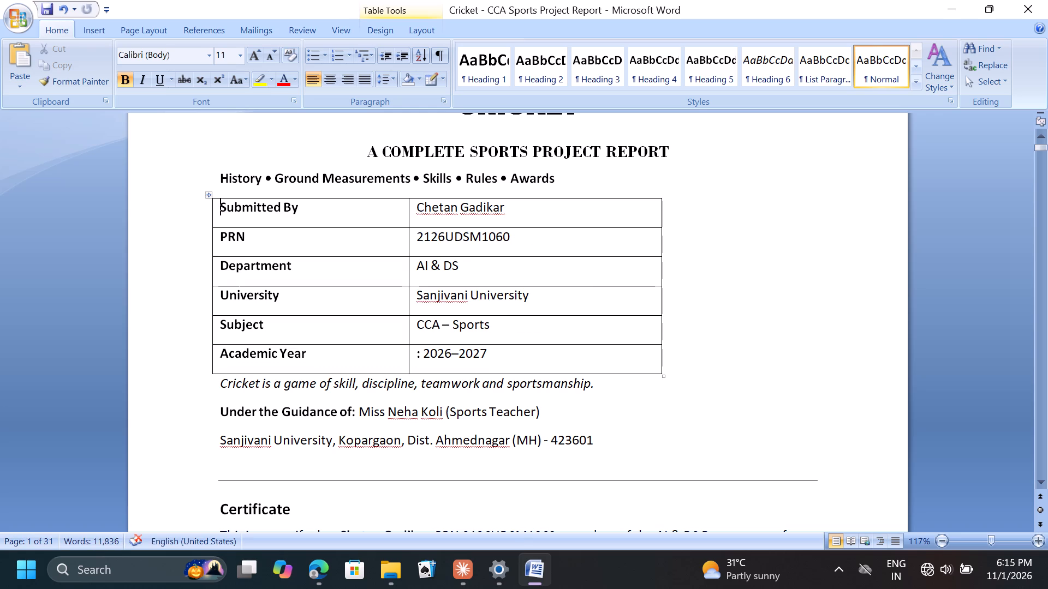
click(209, 200)
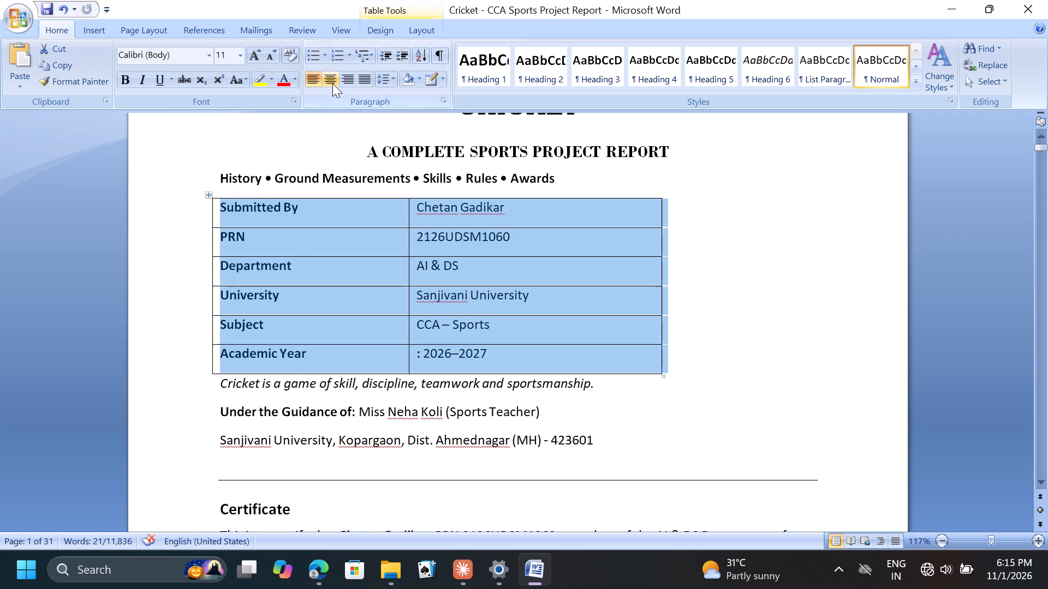
click(332, 83)
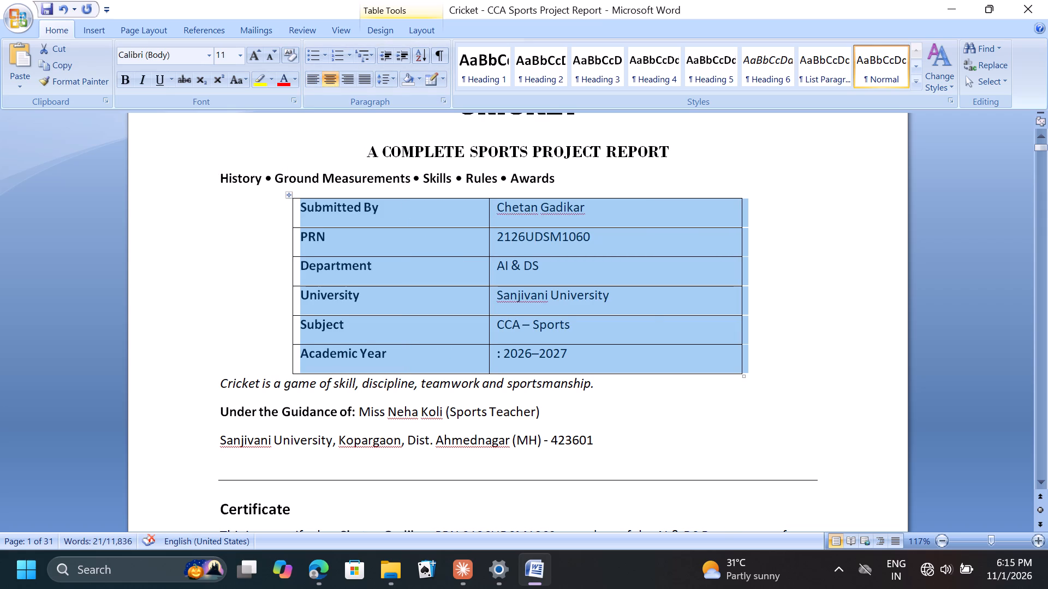
Centre the topic line History • Ground Measurements • Skills • Rules • Awards above the details table.
drag(219, 175, 531, 156)
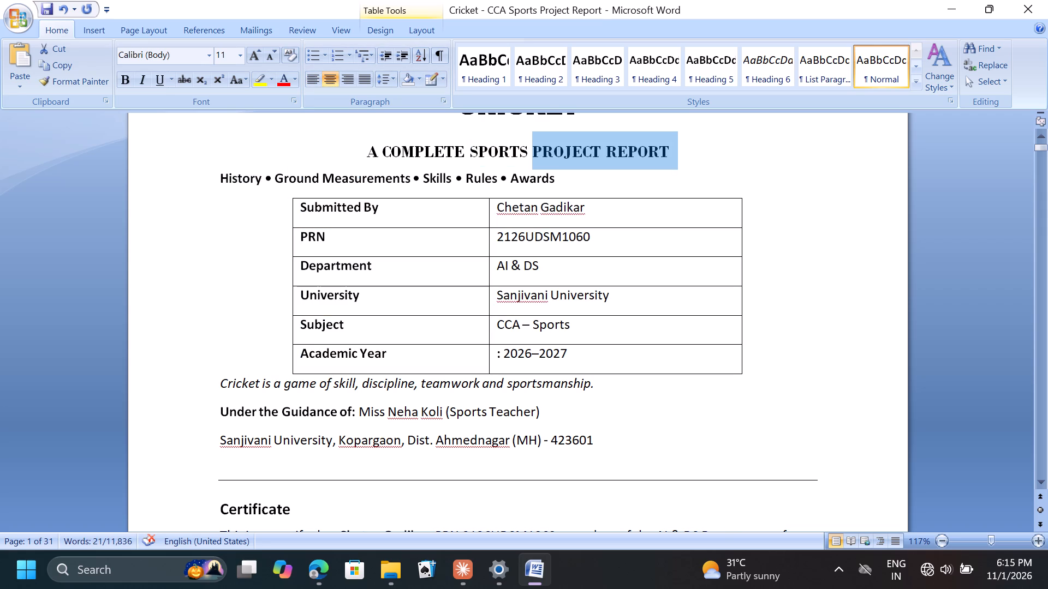
drag(531, 156, 555, 178)
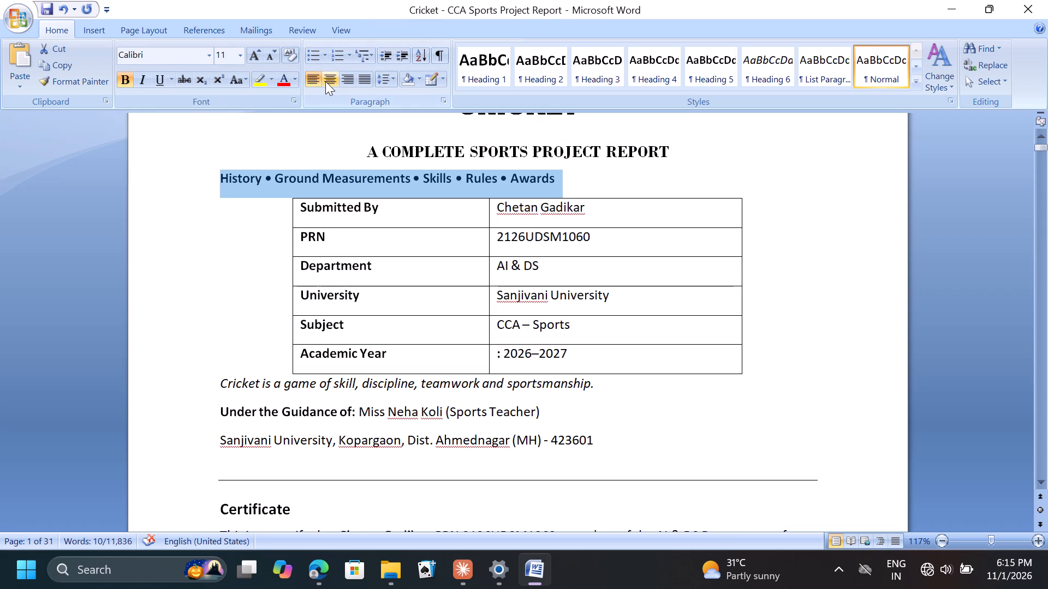
click(326, 81)
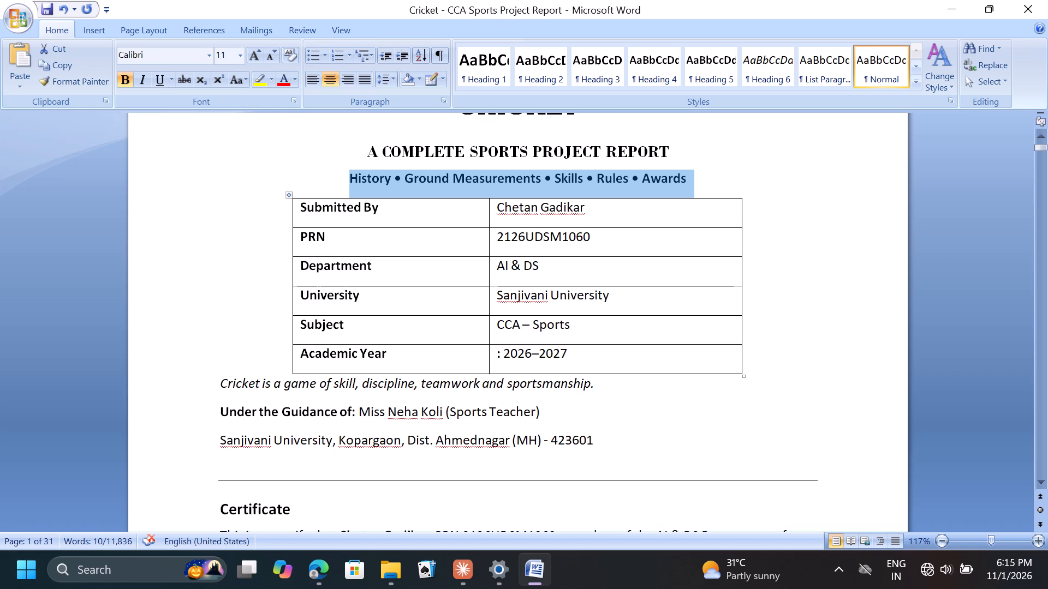
Widen the centred details table slightly and try to reduce its height.
drag(743, 372, 735, 319)
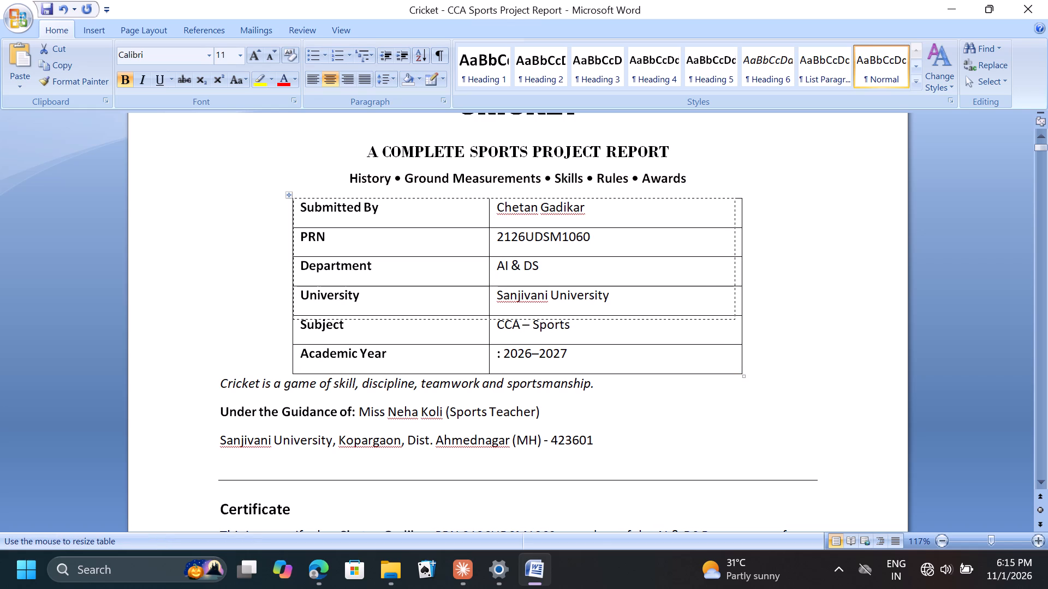
drag(735, 319, 746, 320)
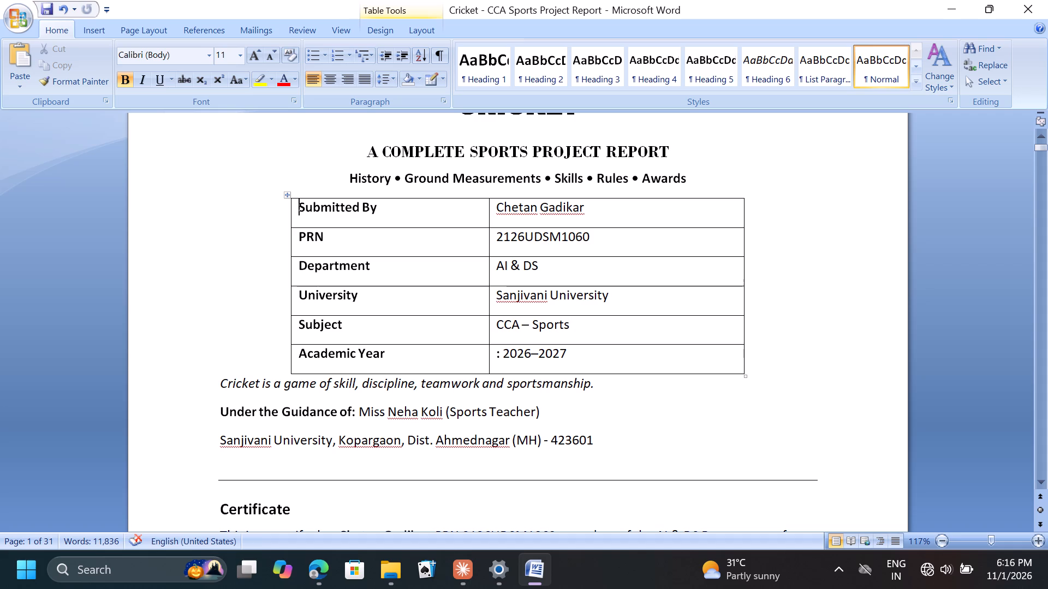
drag(490, 372, 490, 346)
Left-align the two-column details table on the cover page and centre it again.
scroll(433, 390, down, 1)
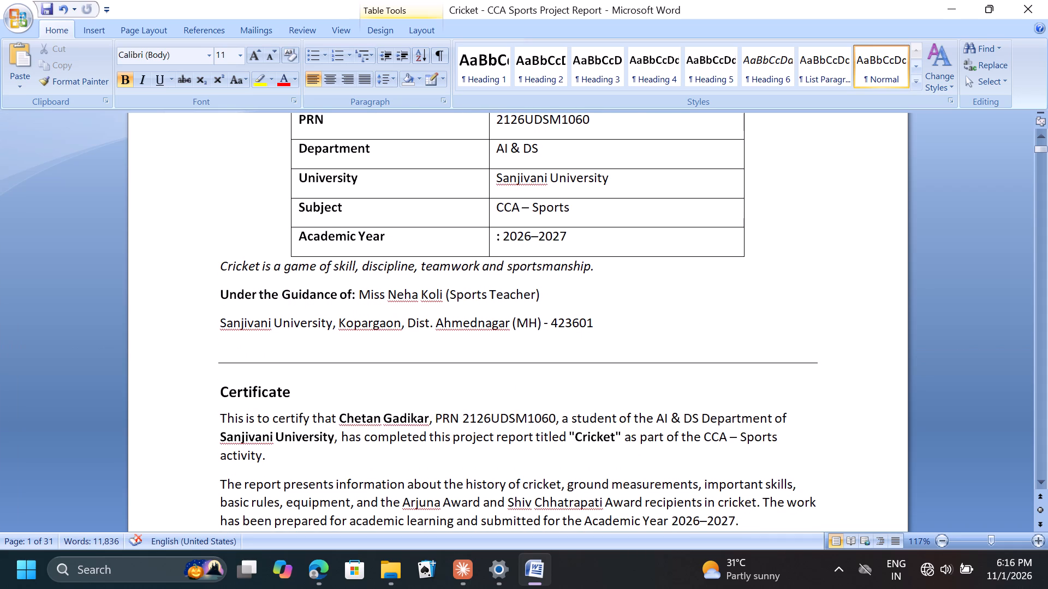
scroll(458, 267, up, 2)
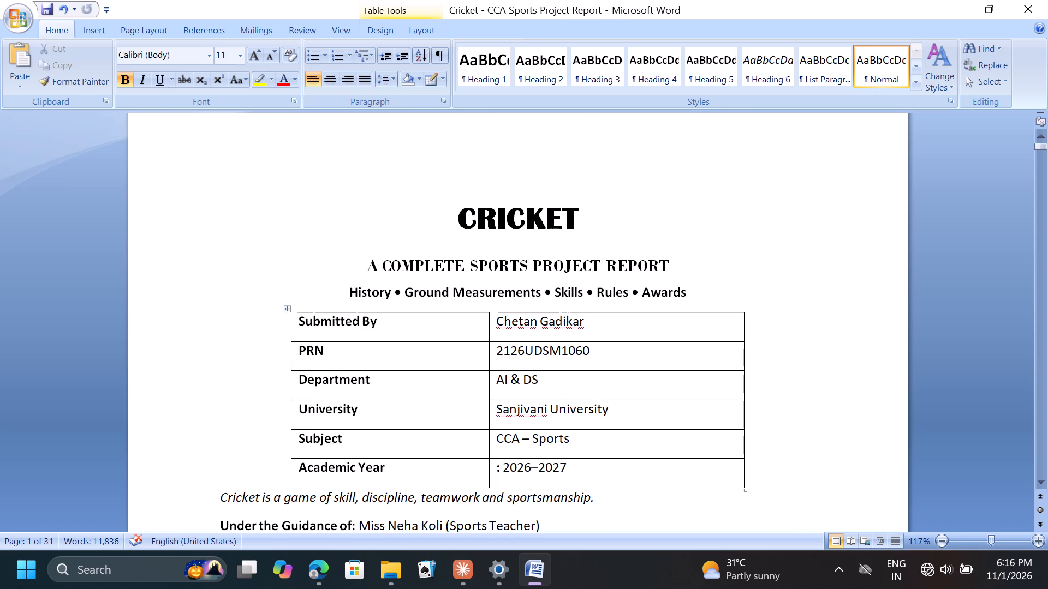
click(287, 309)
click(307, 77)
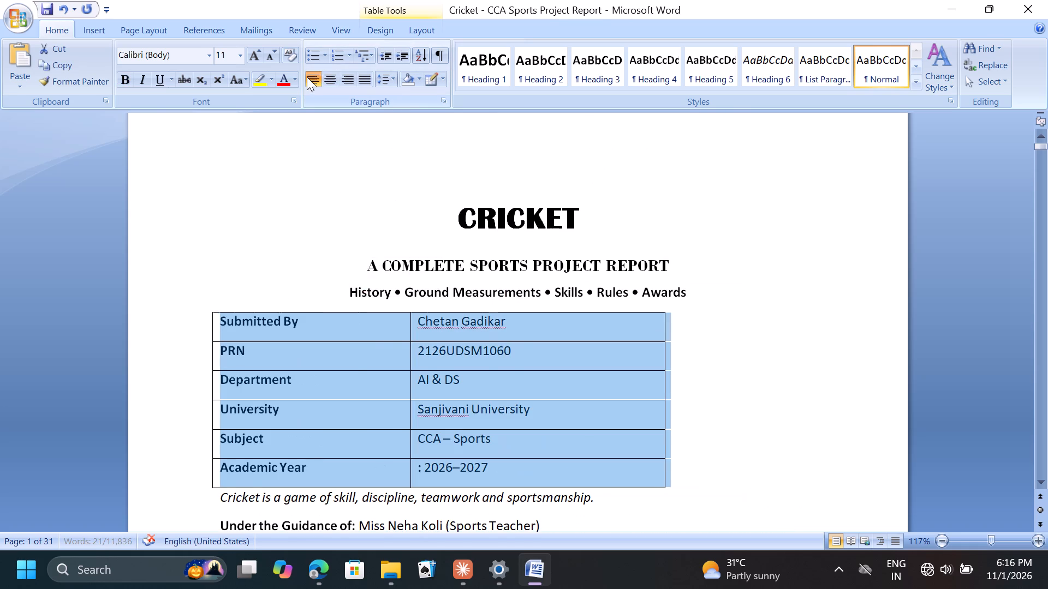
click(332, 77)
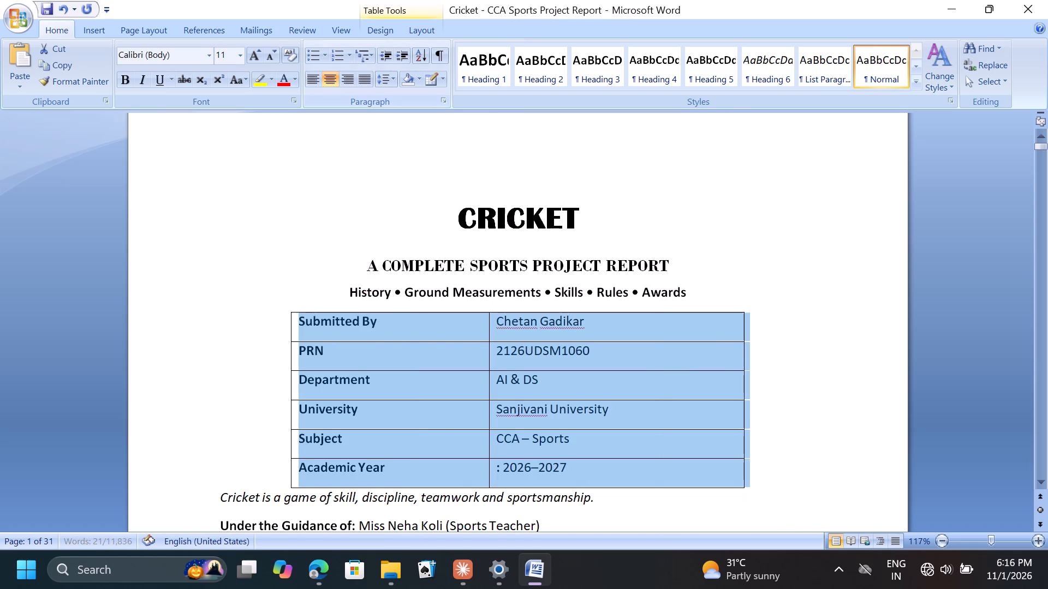
Look through the opening pages from the cover details table to the Index and the start of section 1.
scroll(398, 174, down, 2)
scroll(398, 174, up, 1)
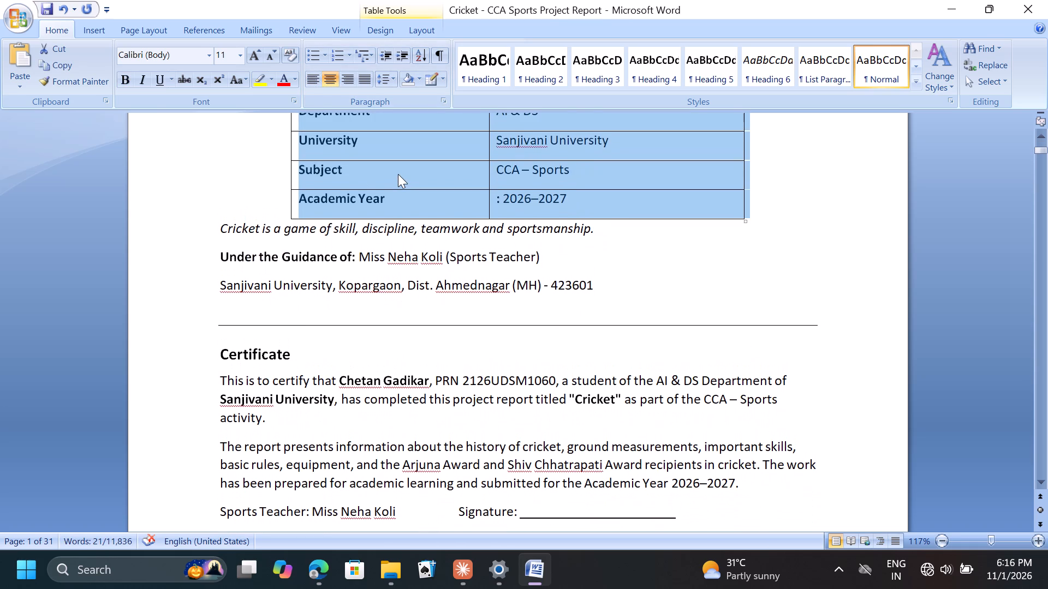
scroll(442, 265, down, 5)
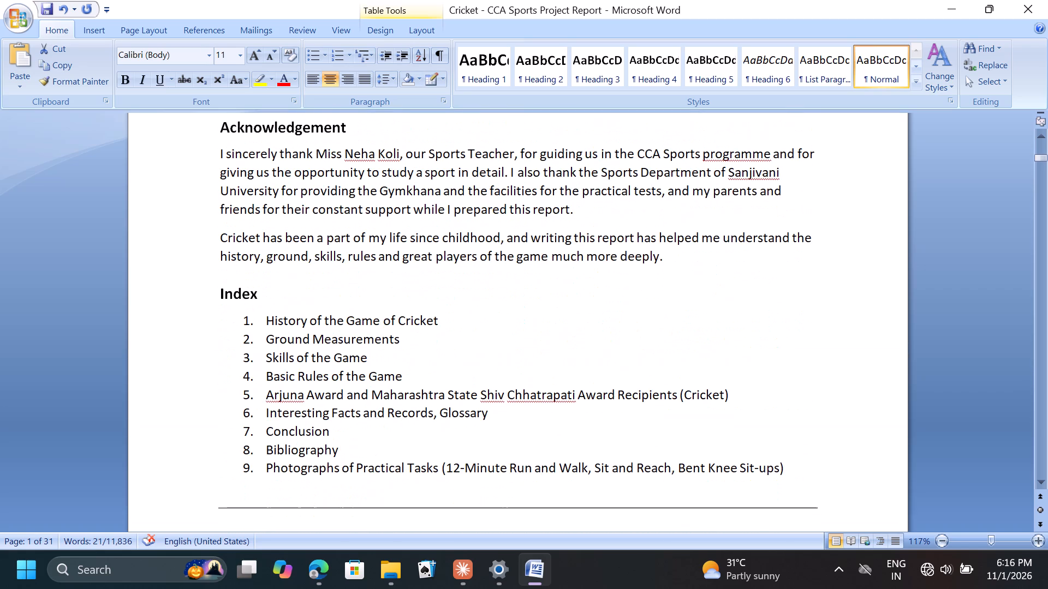
scroll(442, 265, down, 2)
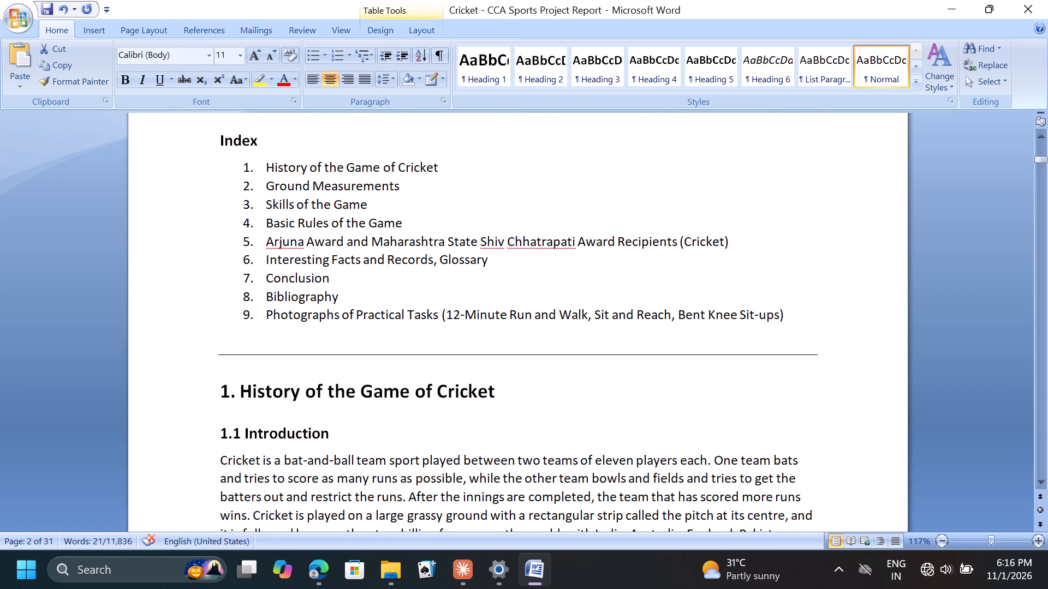
scroll(442, 265, up, 3)
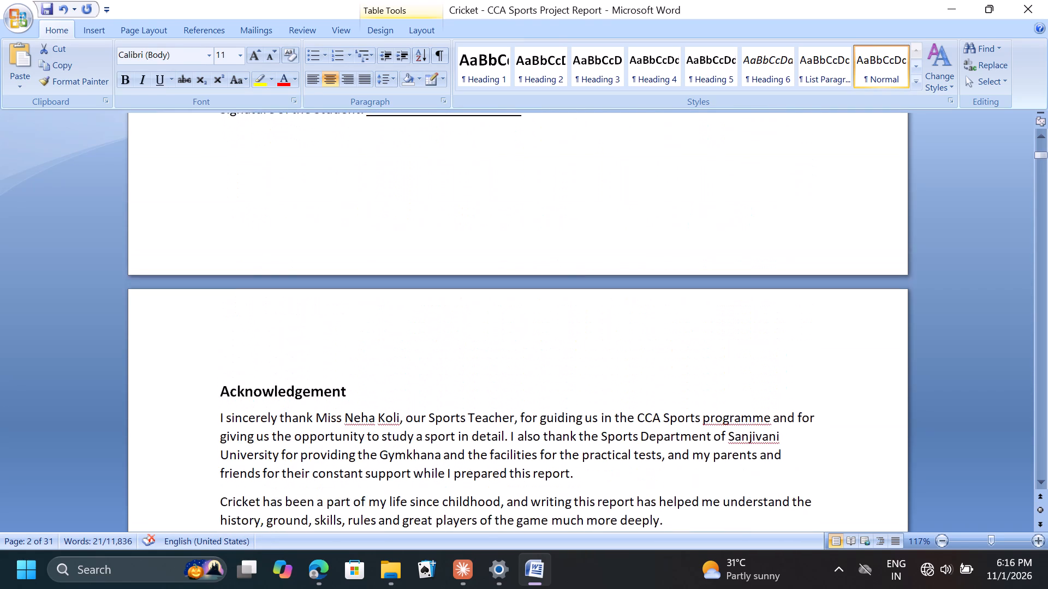
scroll(442, 265, up, 4)
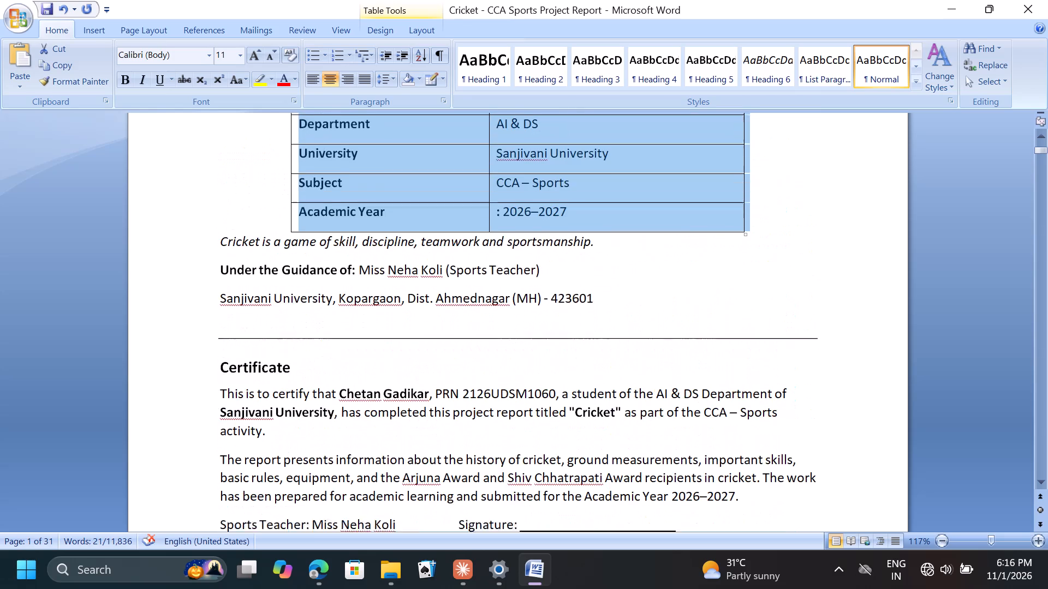
scroll(442, 265, up, 1)
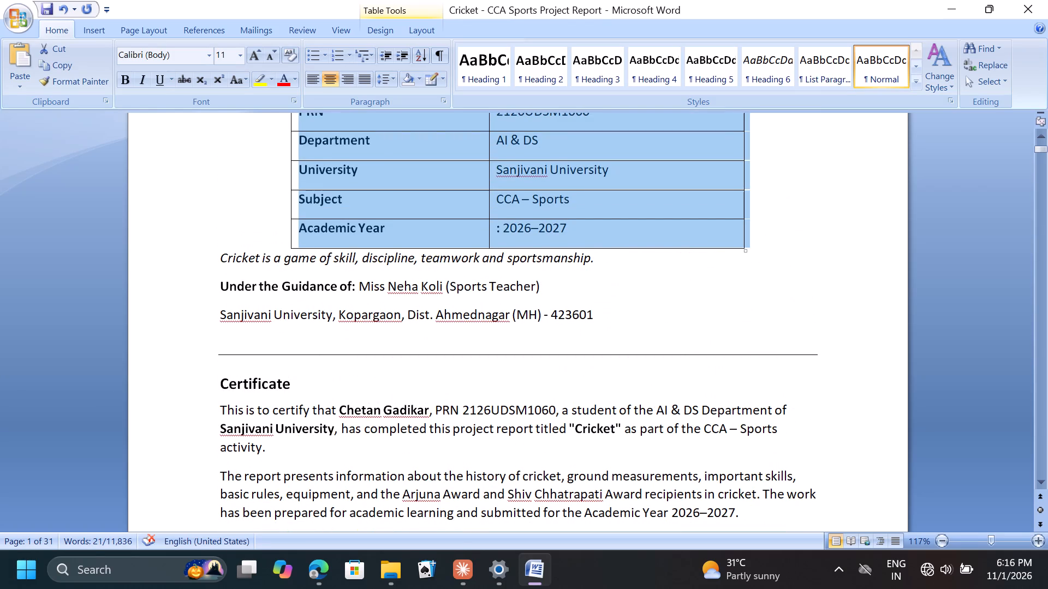
scroll(339, 294, up, 1)
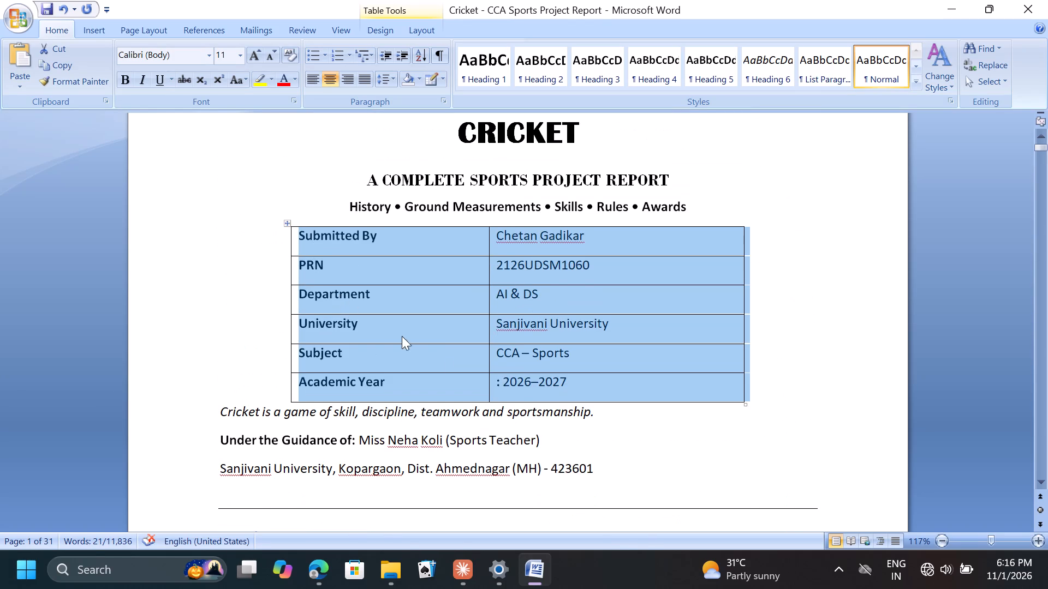
click(571, 433)
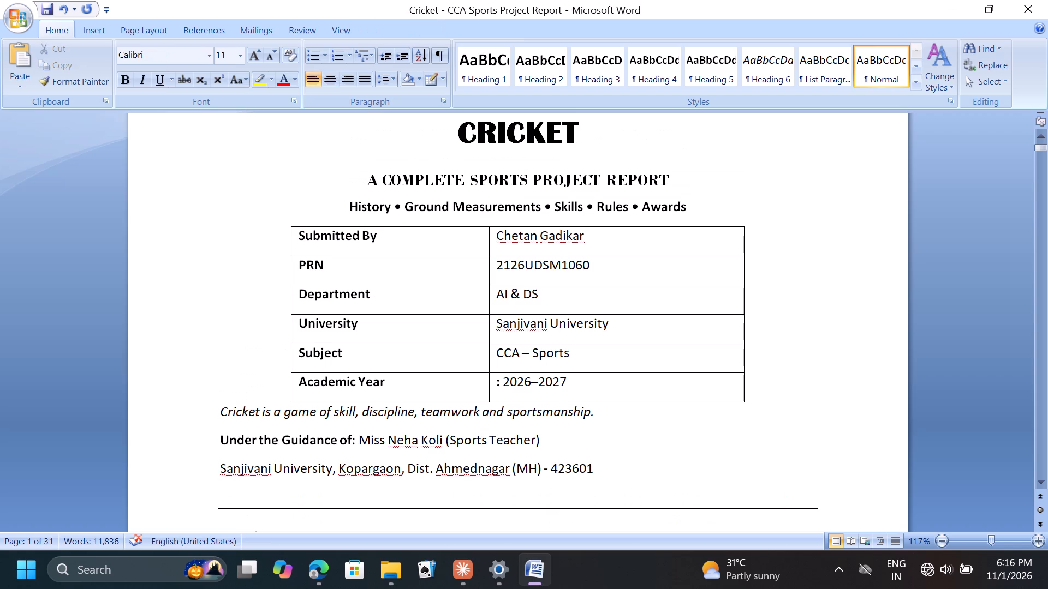
Review the cover page, Certificate, Declaration and Acknowledgement at a reduced zoom of 97%.
ctrl+scroll(571, 433, down, 2)
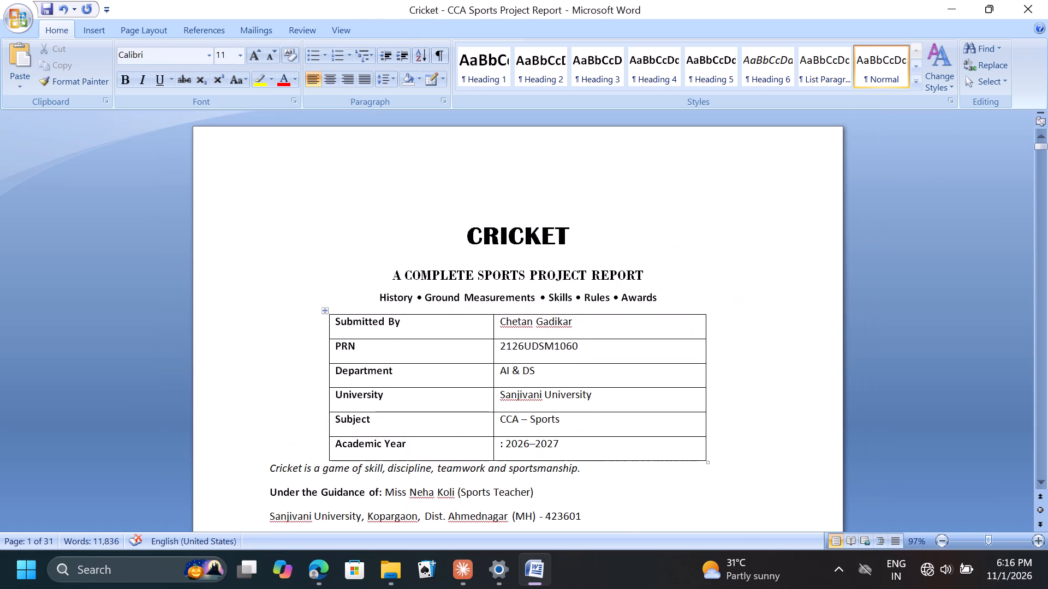
scroll(571, 433, down, 2)
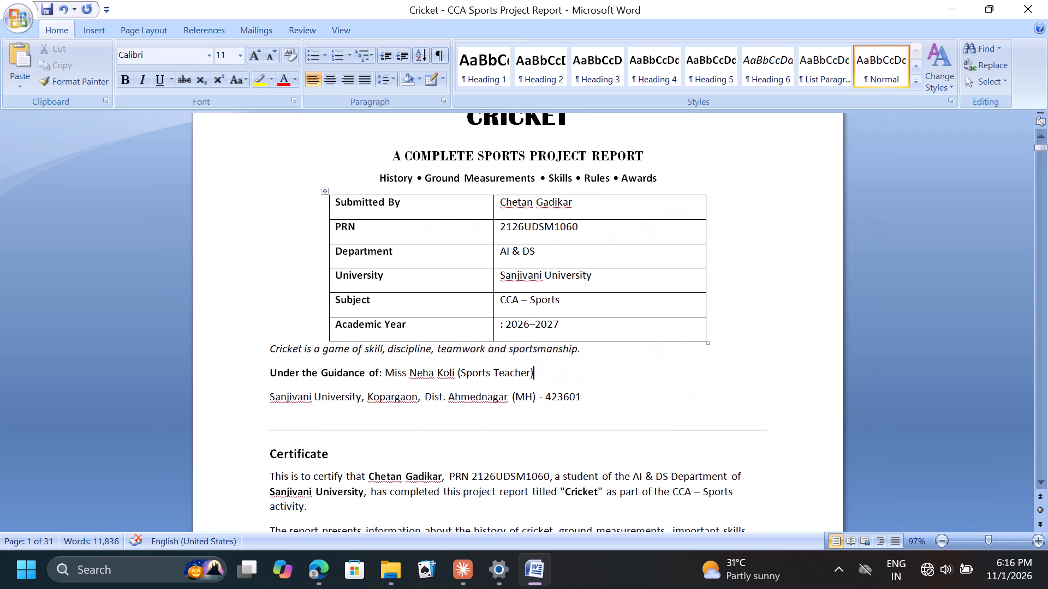
scroll(571, 433, down, 1)
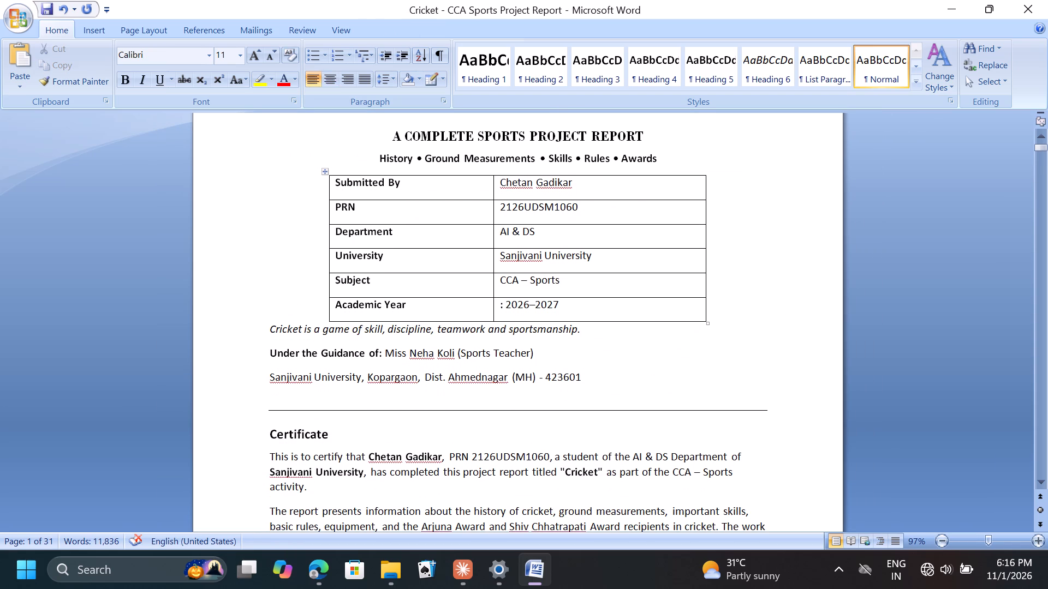
scroll(354, 383, down, 1)
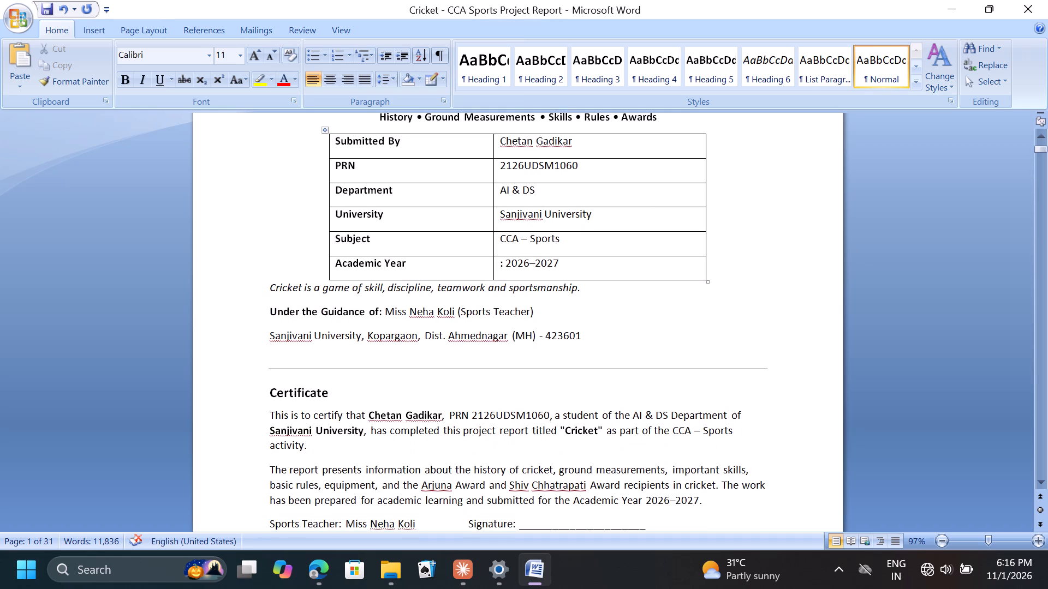
scroll(354, 383, down, 3)
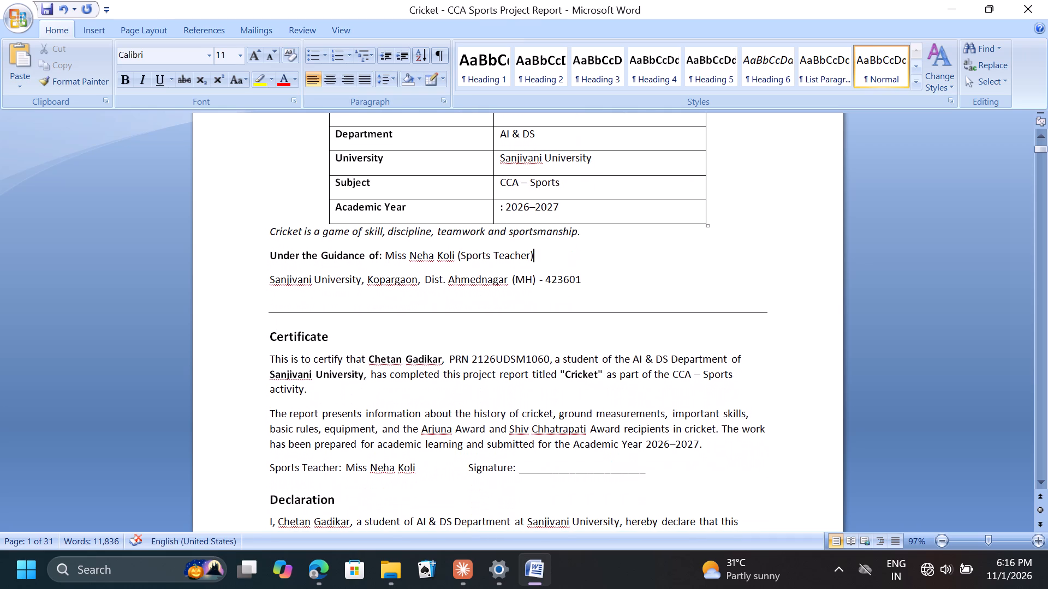
scroll(354, 383, down, 1)
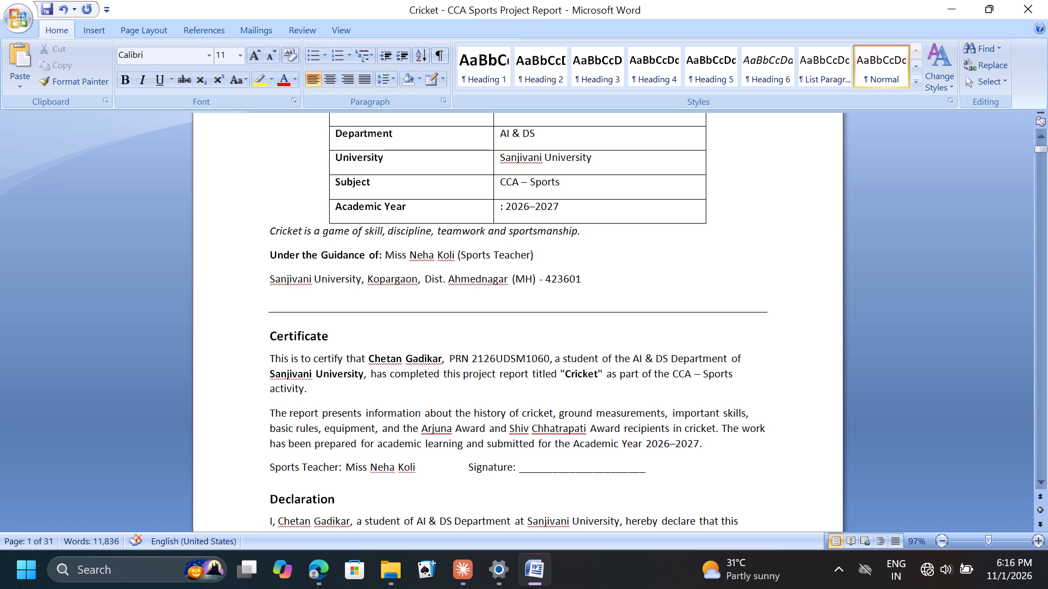
scroll(327, 302, down, 2)
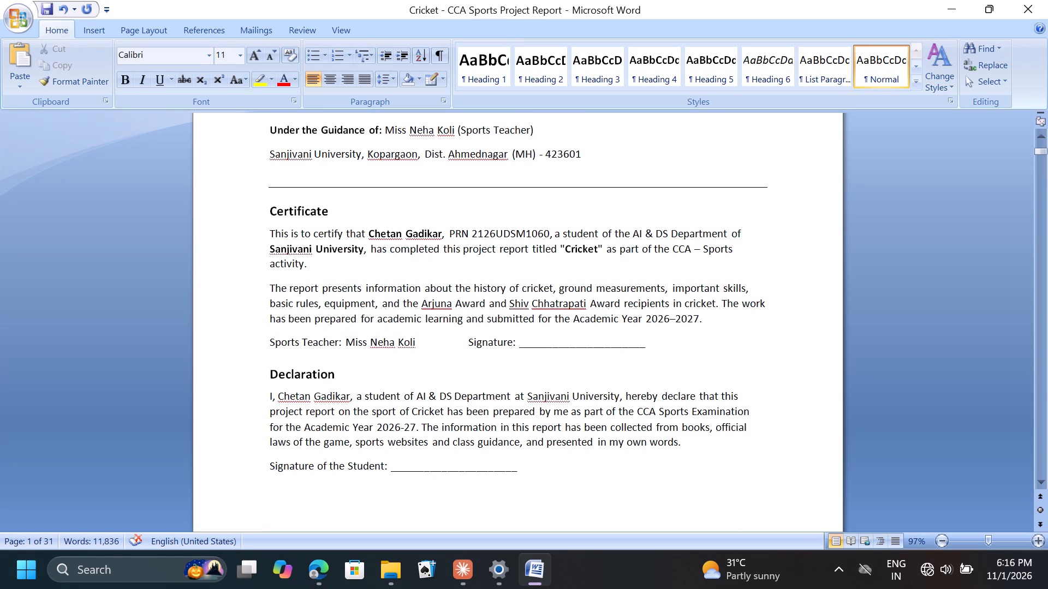
scroll(370, 265, down, 2)
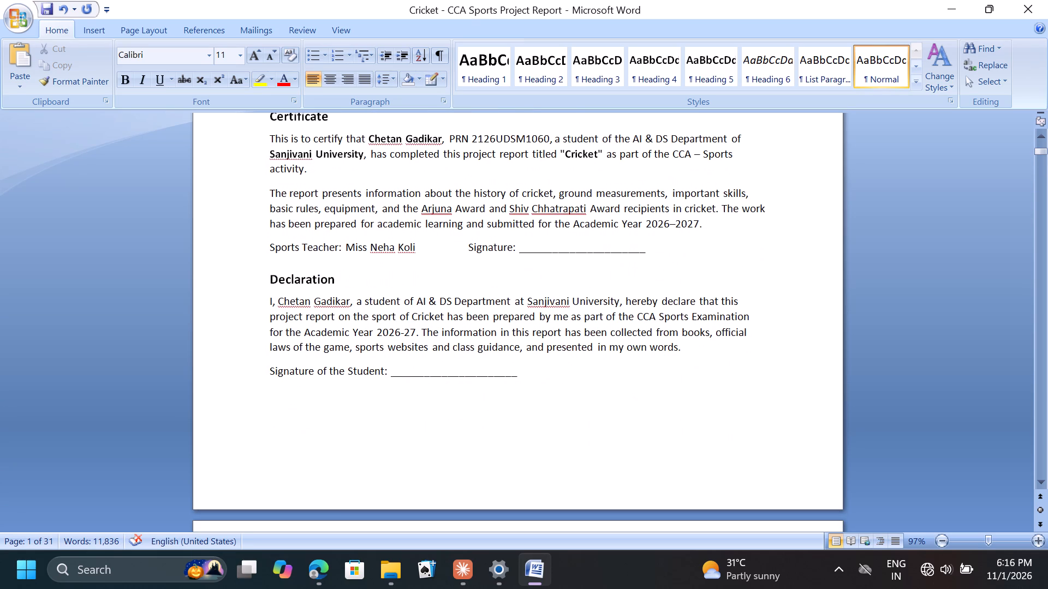
scroll(467, 262, down, 3)
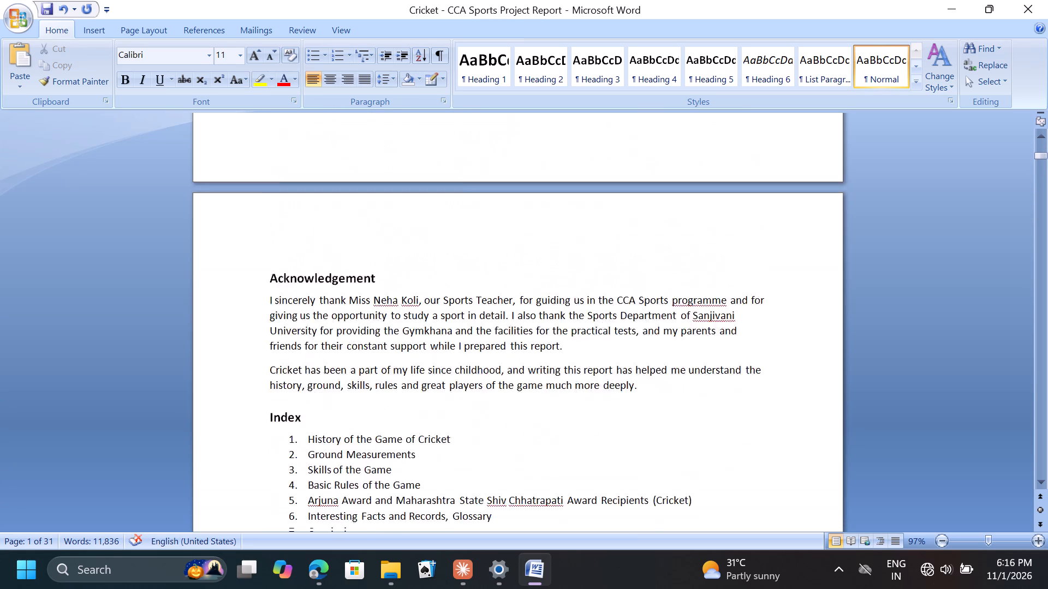
Read through the history chapter from 1.1 Introduction to 1.6 The Beginning of Test Cricket.
scroll(467, 262, down, 5)
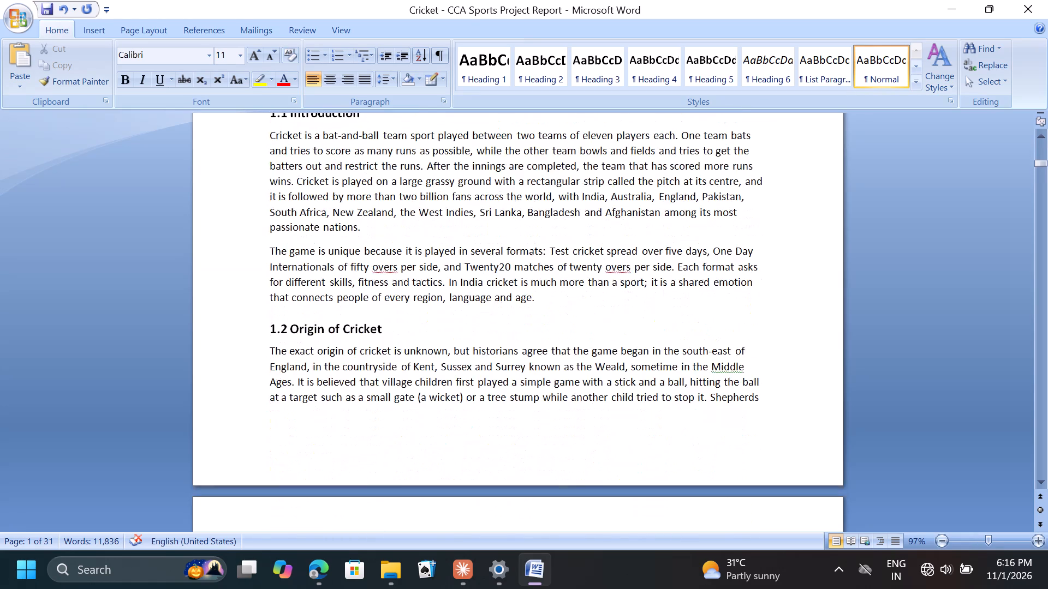
scroll(467, 262, down, 5)
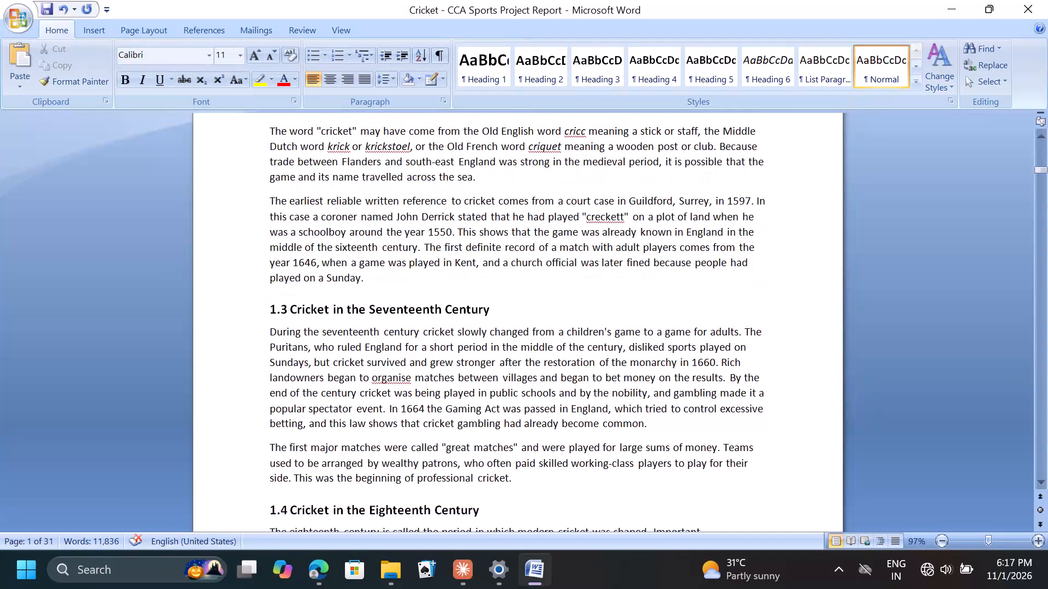
scroll(467, 262, down, 3)
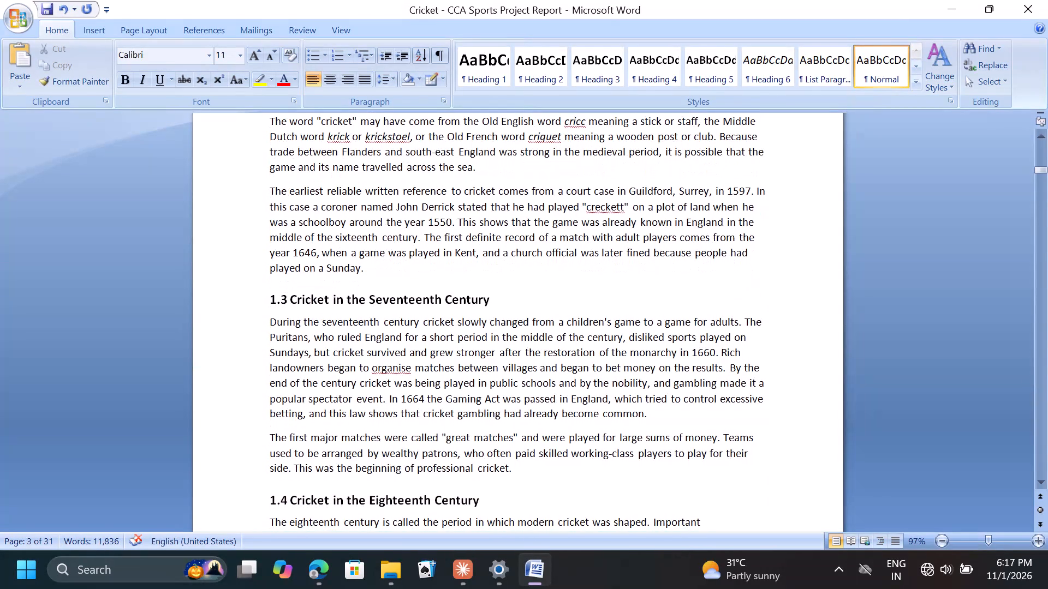
scroll(467, 262, down, 2)
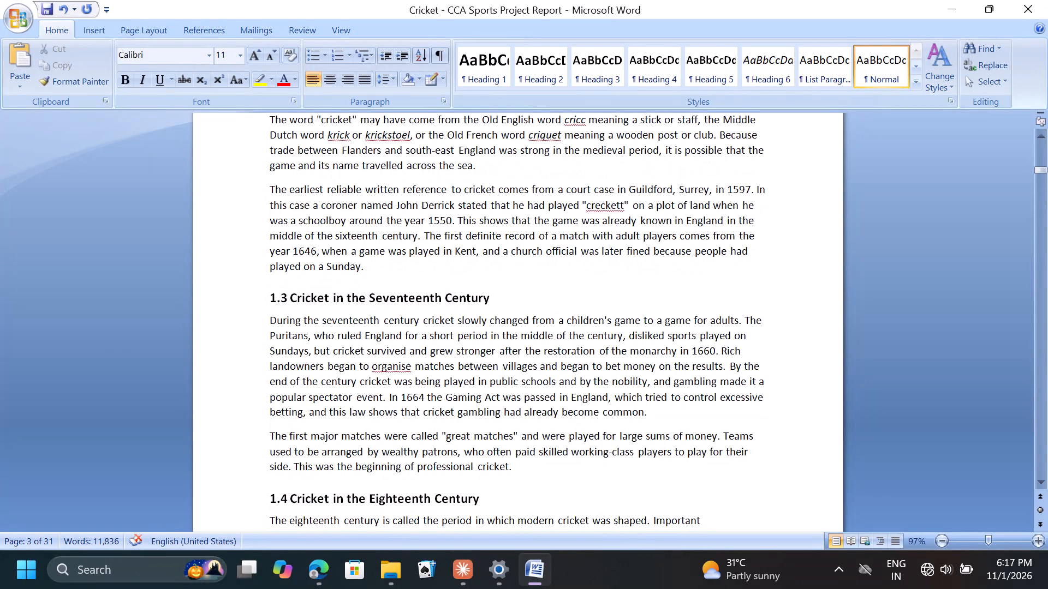
scroll(467, 262, down, 1)
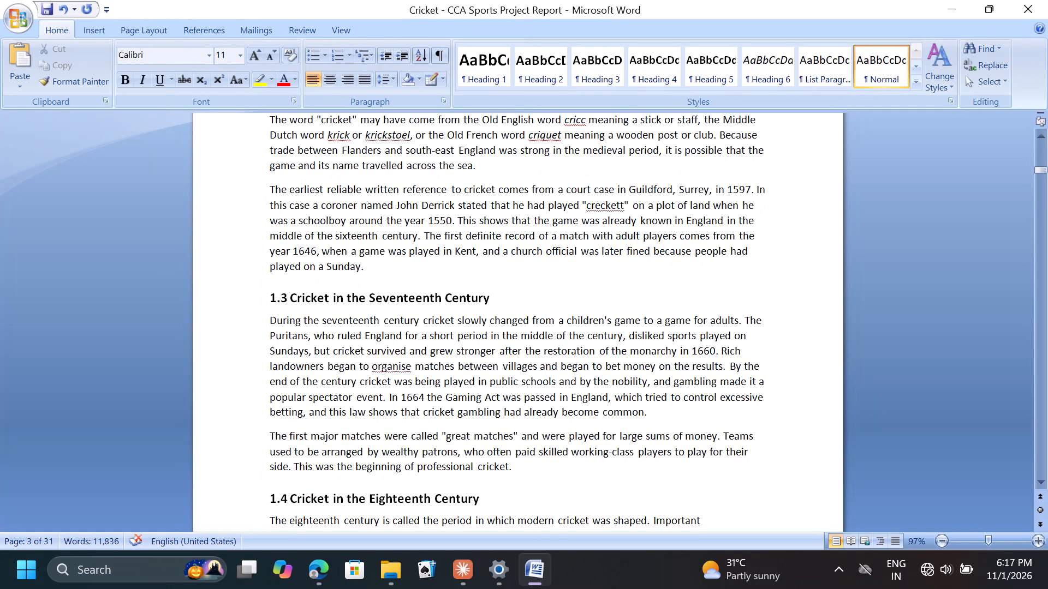
scroll(467, 262, down, 4)
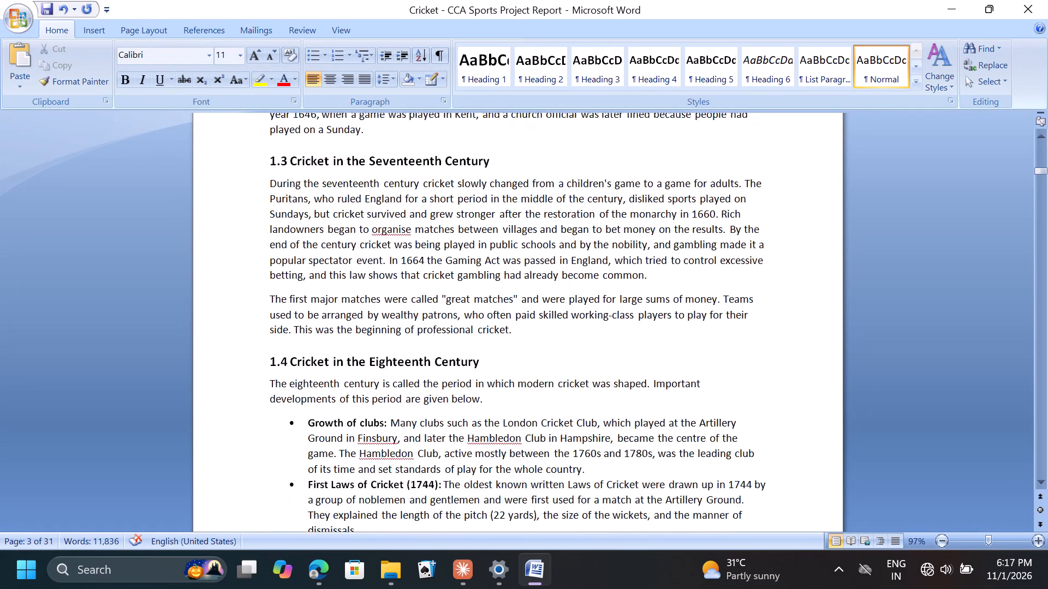
scroll(467, 262, down, 6)
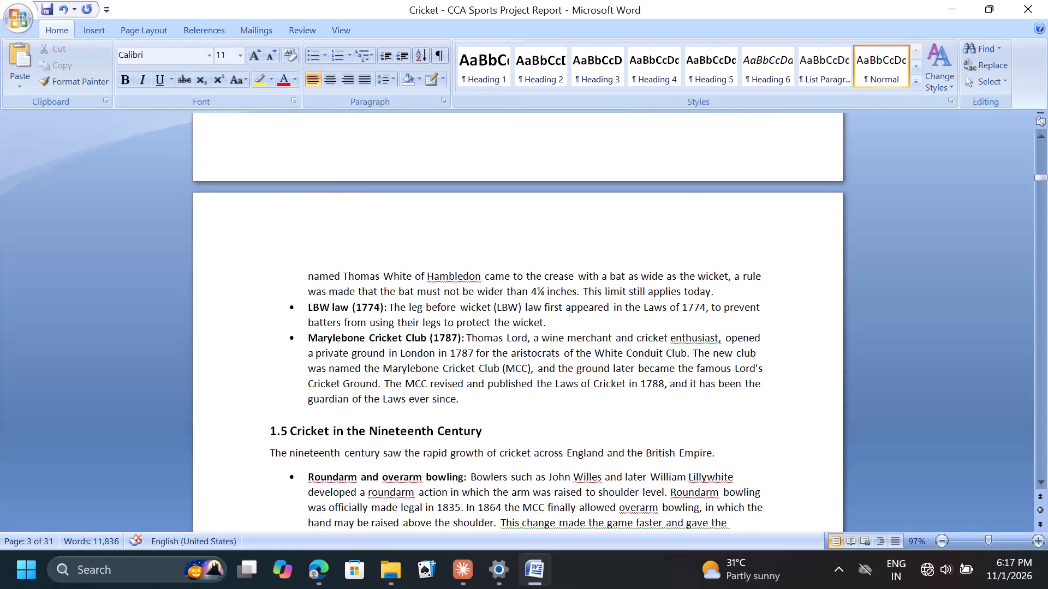
scroll(467, 262, down, 7)
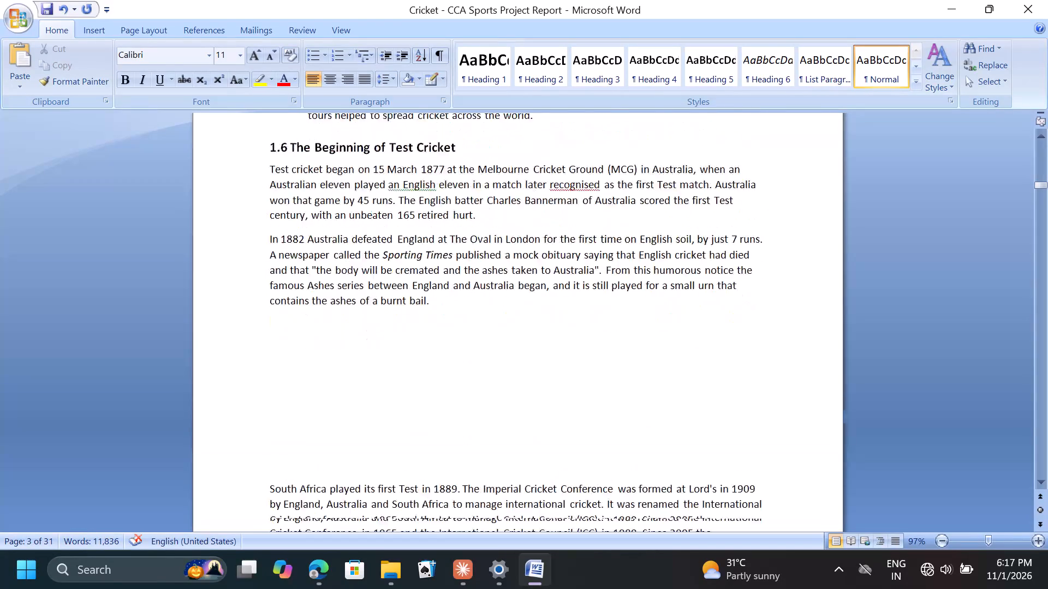
Examine the layout of the whole report in a zoomed-out multi-page overview.
scroll(467, 262, down, 2)
ctrl+scroll(467, 262, down, 3)
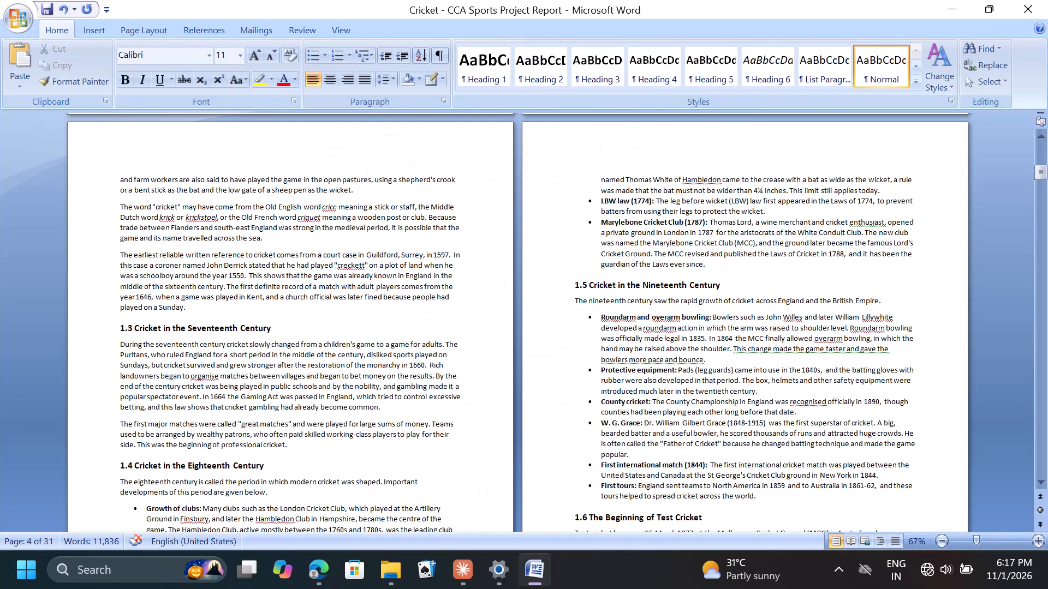
ctrl+scroll(467, 262, up, 1)
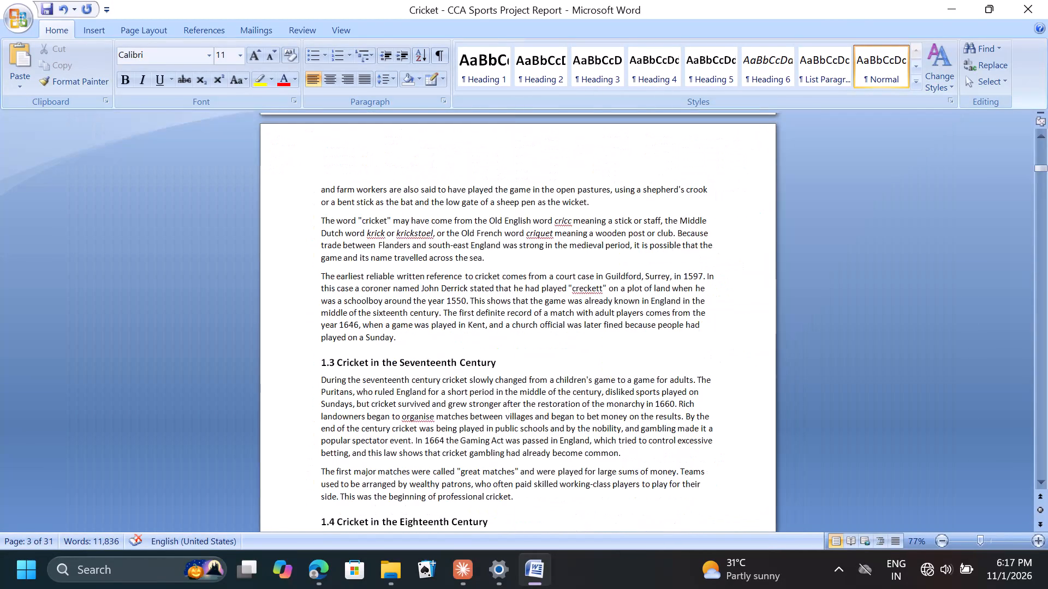
ctrl+scroll(467, 262, down, 7)
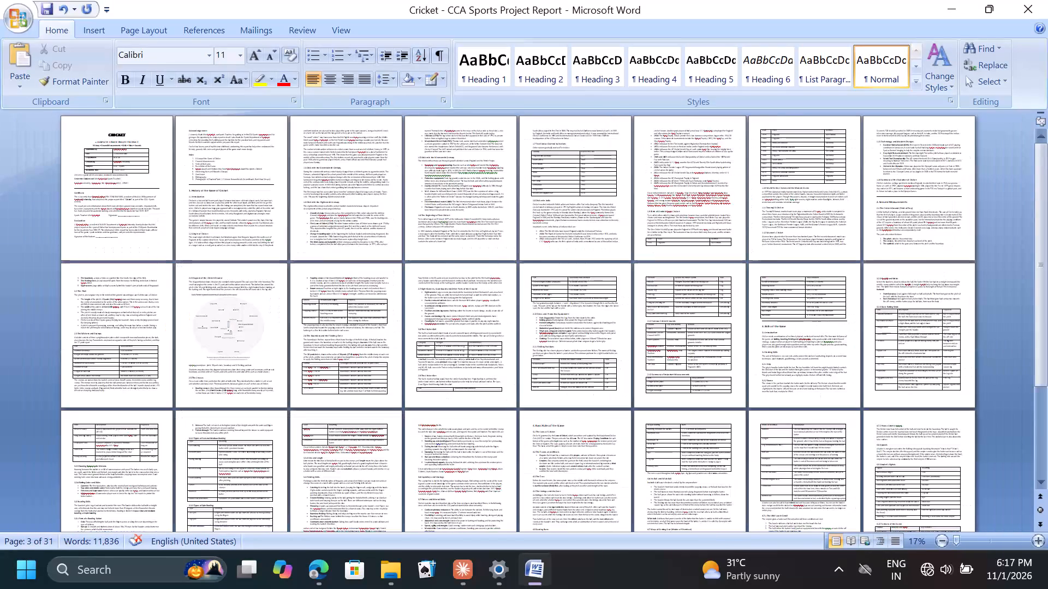
scroll(467, 262, up, 1)
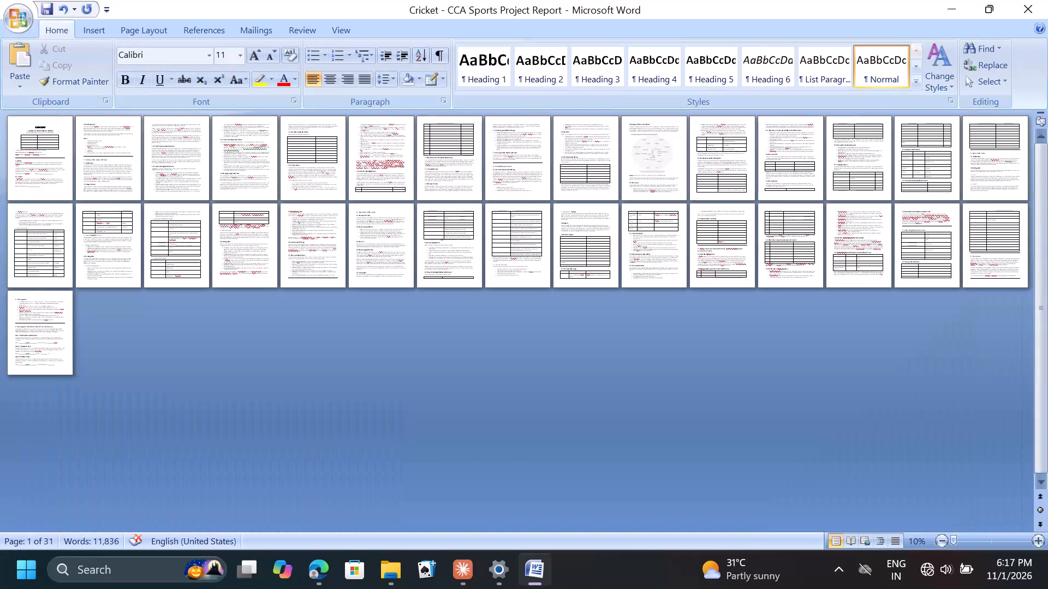
ctrl+scroll(467, 262, up, 1)
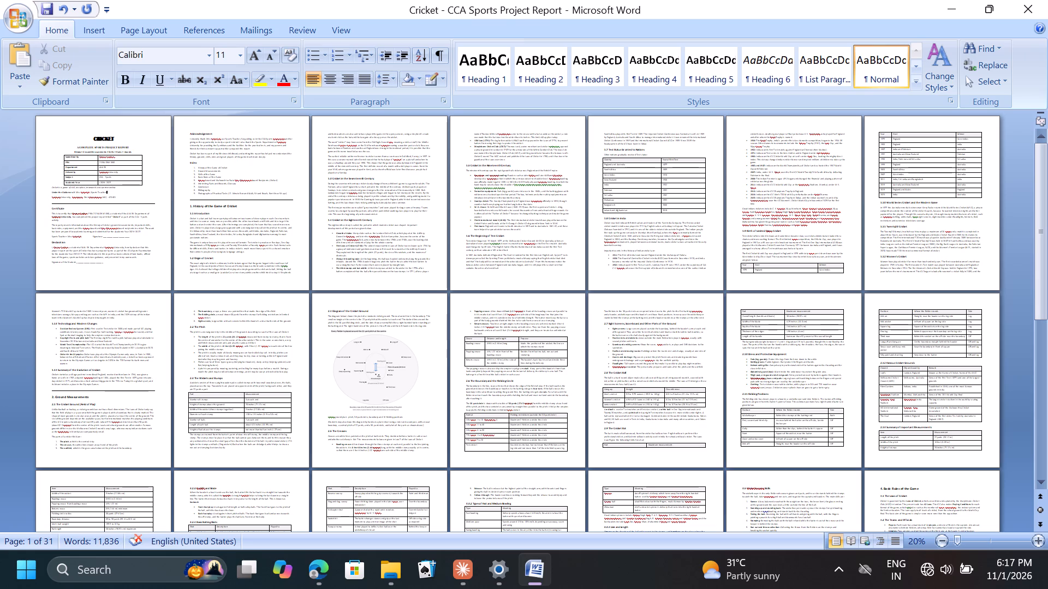
scroll(325, 340, down, 2)
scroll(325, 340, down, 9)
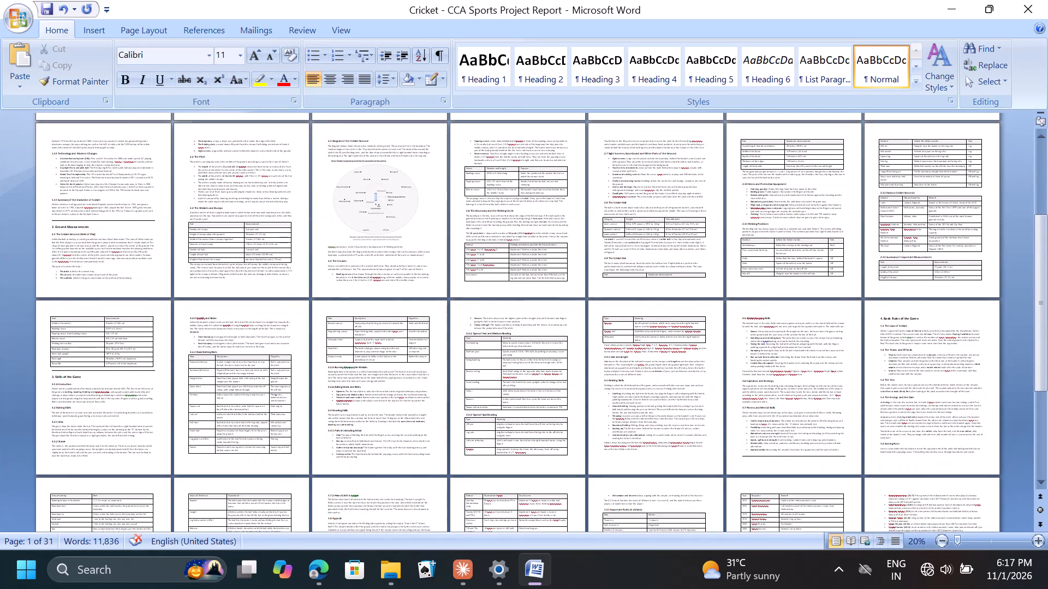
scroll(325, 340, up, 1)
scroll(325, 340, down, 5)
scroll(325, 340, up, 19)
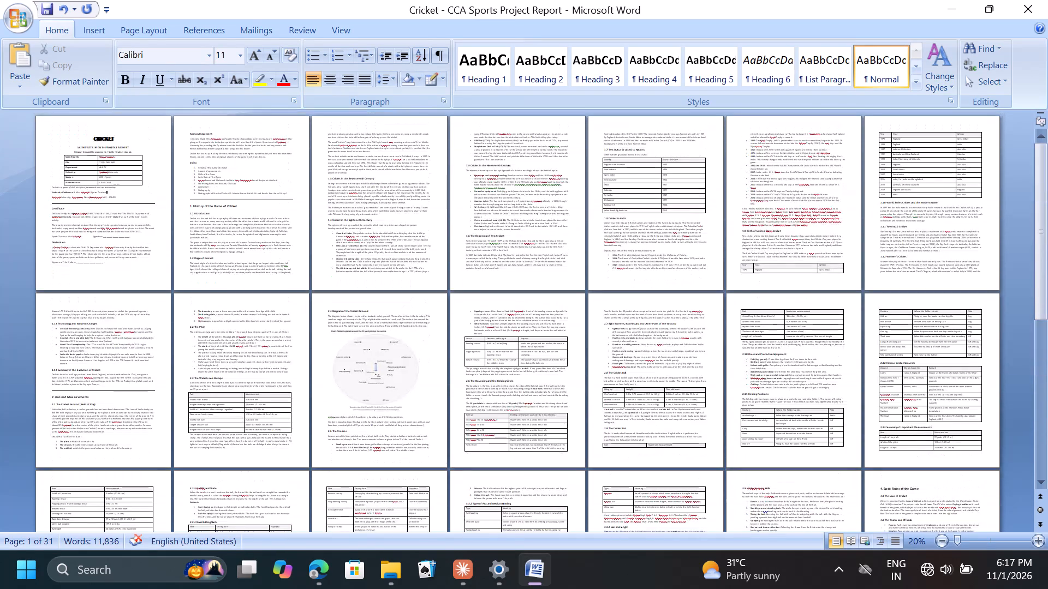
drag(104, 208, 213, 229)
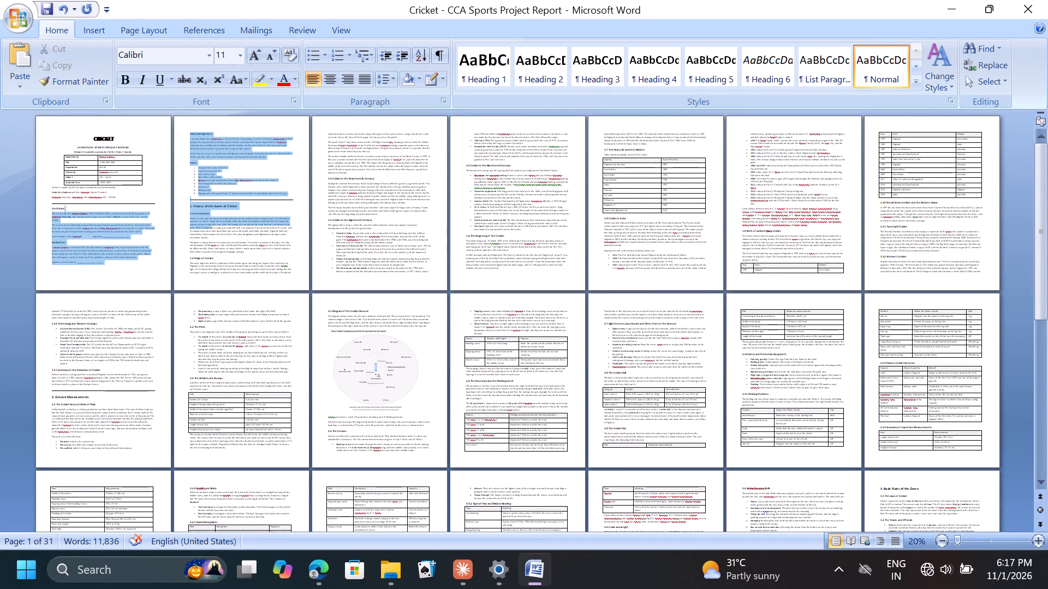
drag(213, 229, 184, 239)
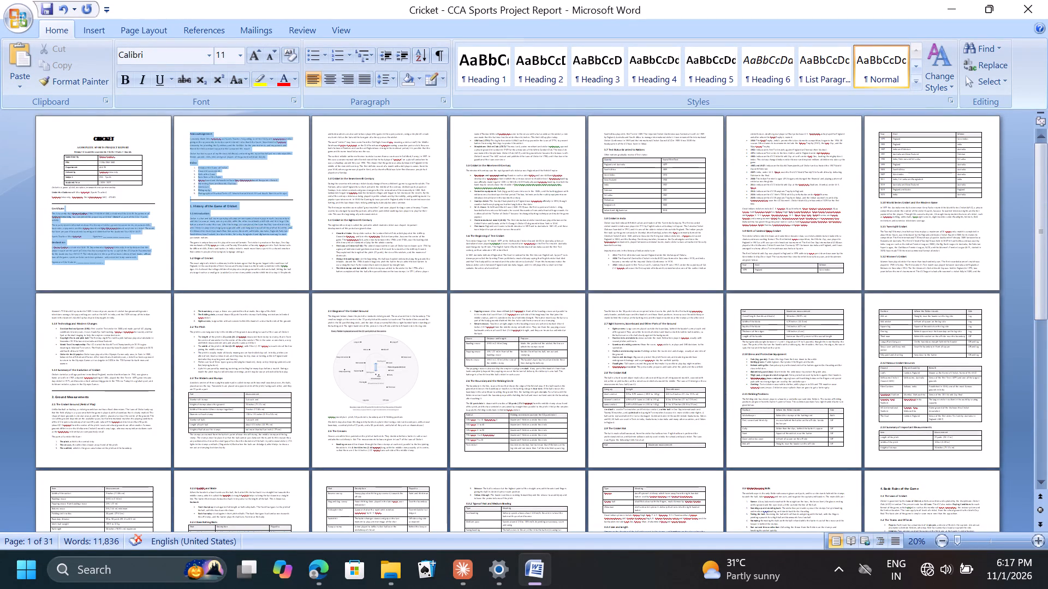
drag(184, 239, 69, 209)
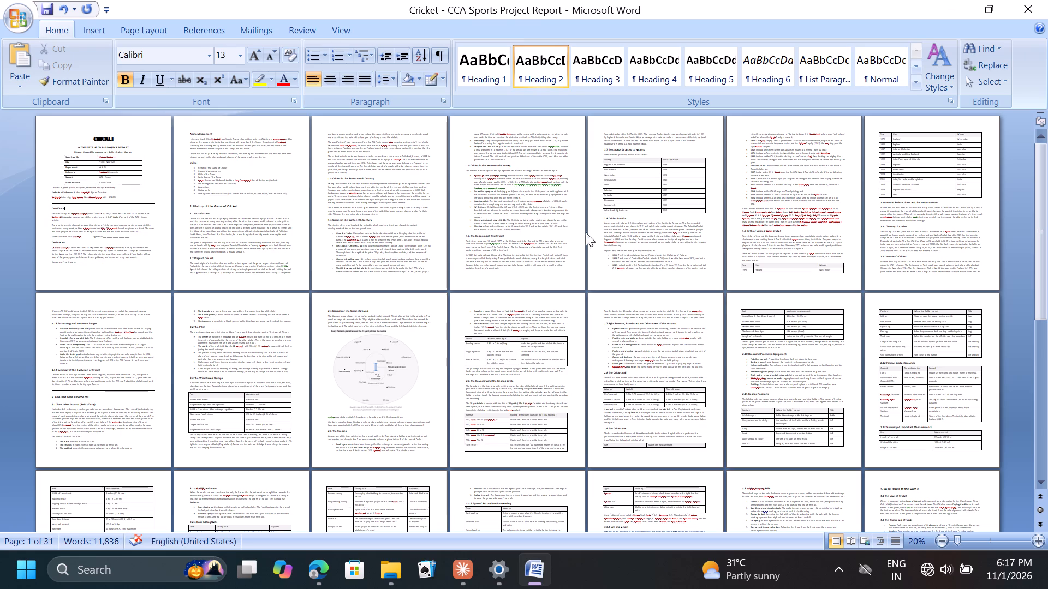
Look through all the report's pages in the multi-page overview, from the cover page to the closing sections.
scroll(785, 308, down, 1)
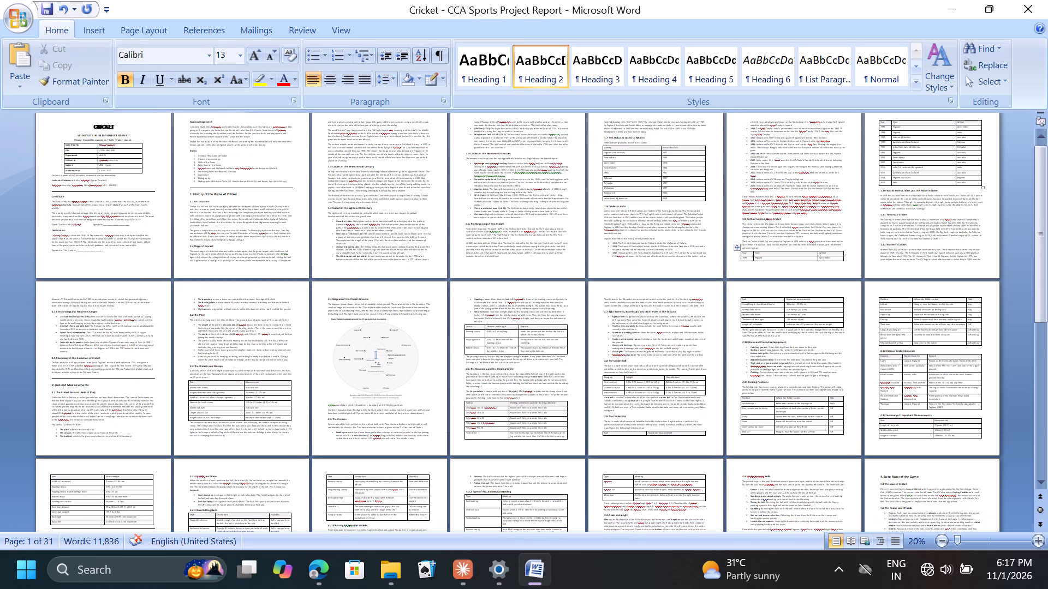
scroll(785, 308, down, 4)
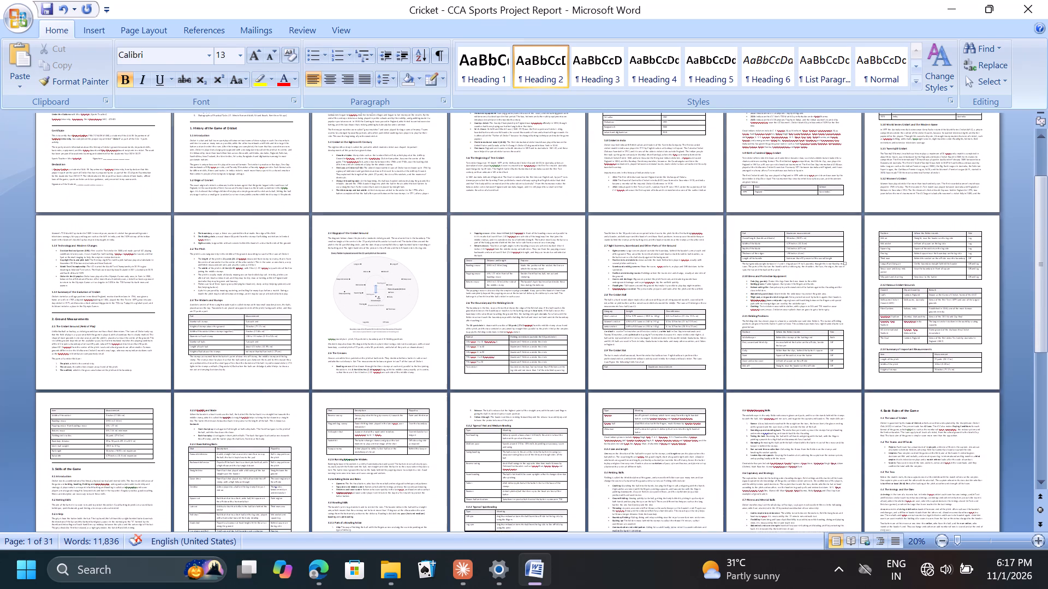
scroll(785, 308, down, 7)
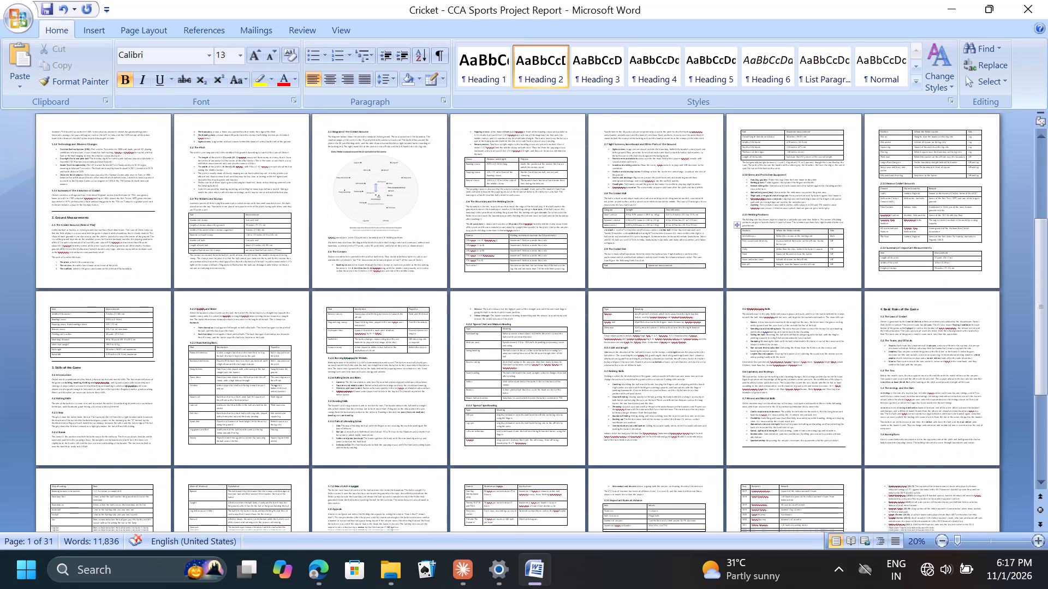
scroll(785, 308, down, 6)
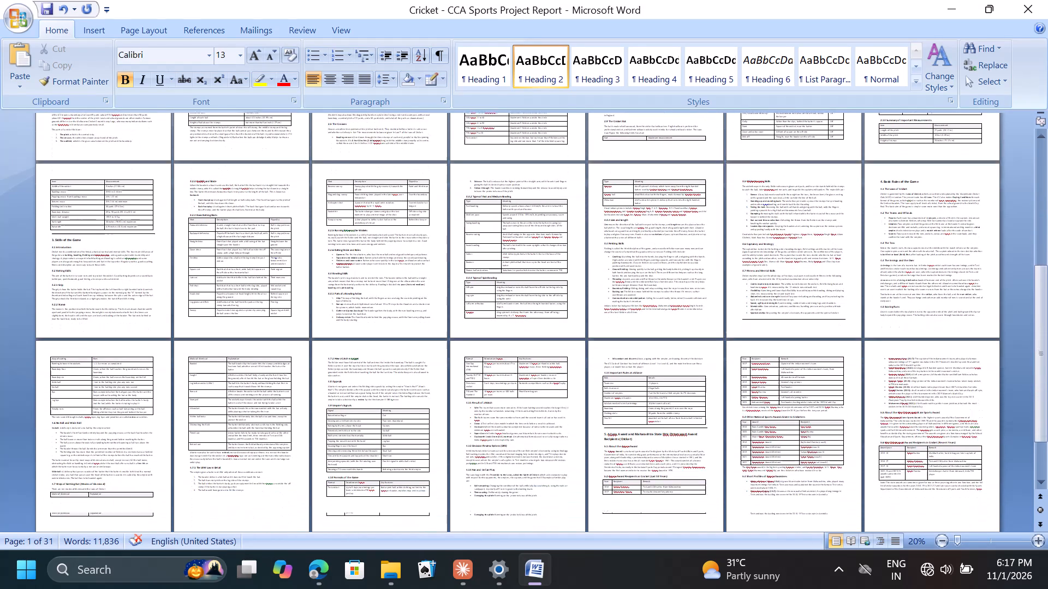
scroll(785, 308, down, 3)
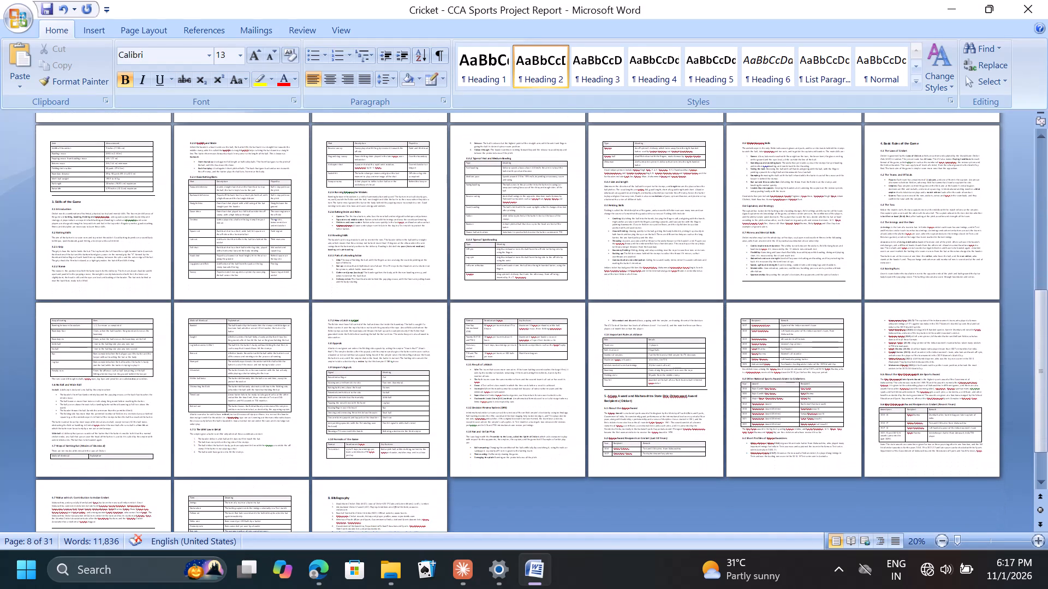
scroll(785, 308, down, 8)
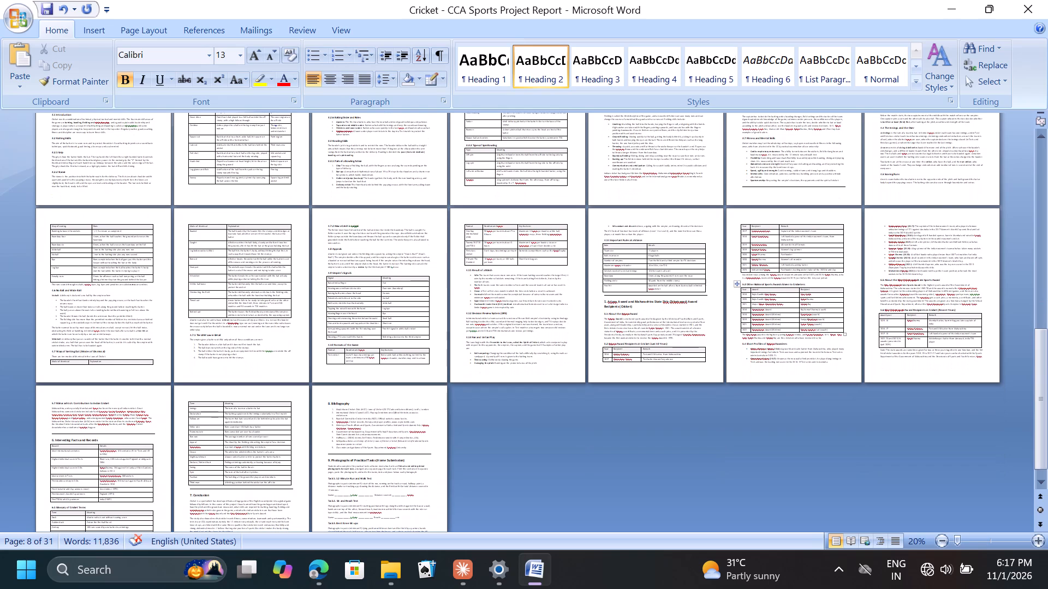
scroll(785, 308, up, 4)
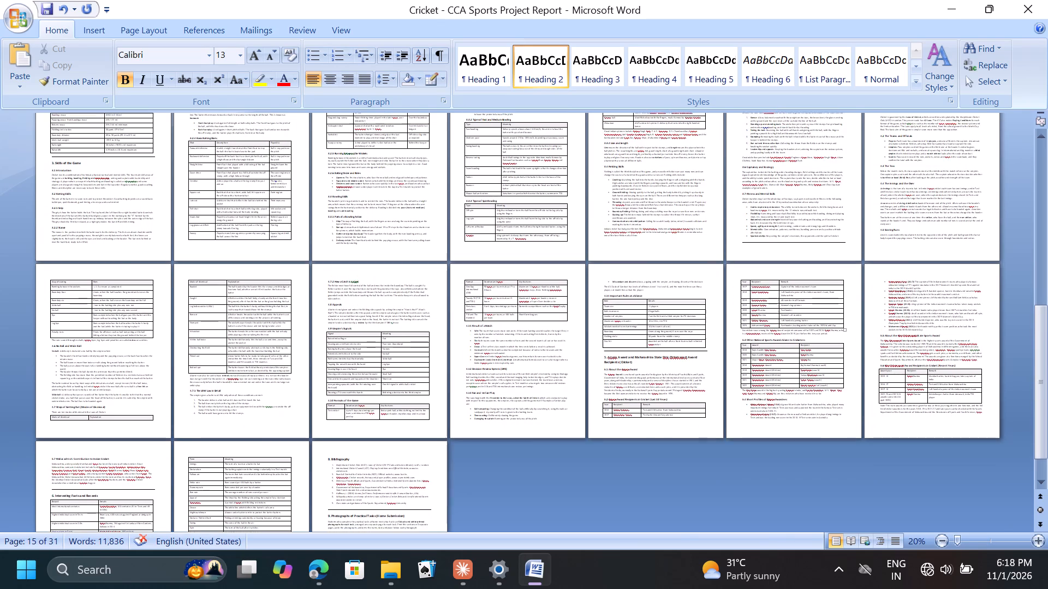
scroll(785, 308, up, 13)
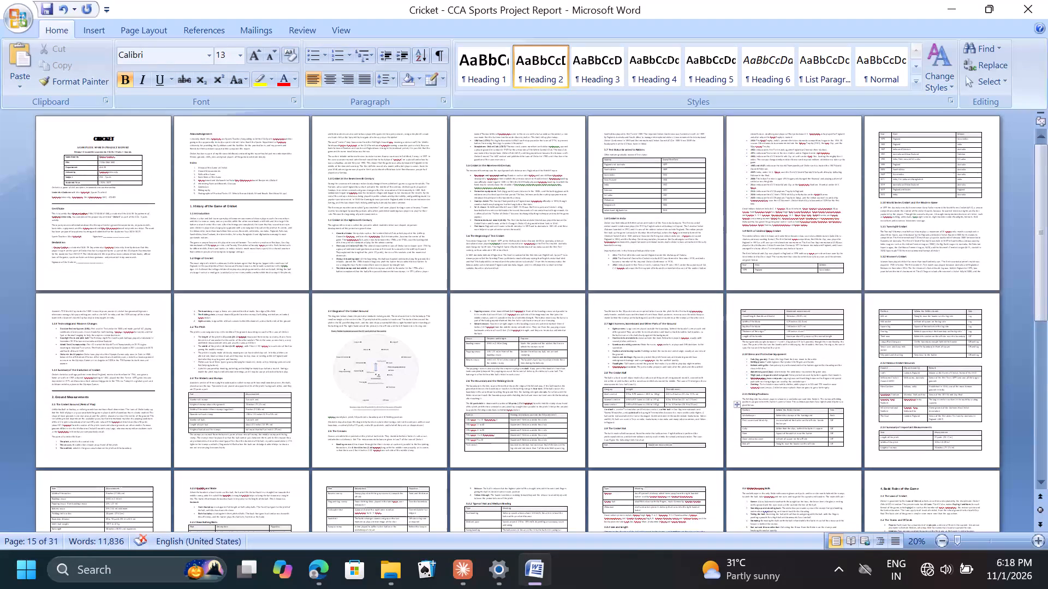
scroll(785, 308, up, 7)
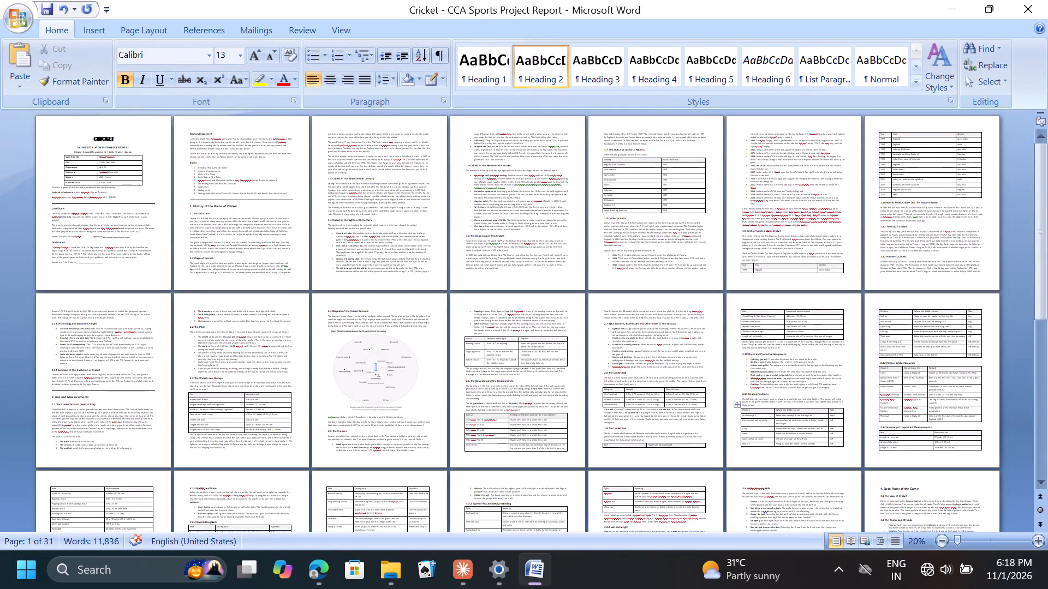
Copy the Certificate and Declaration sections from the first page.
click(52, 211)
drag(52, 211, 158, 281)
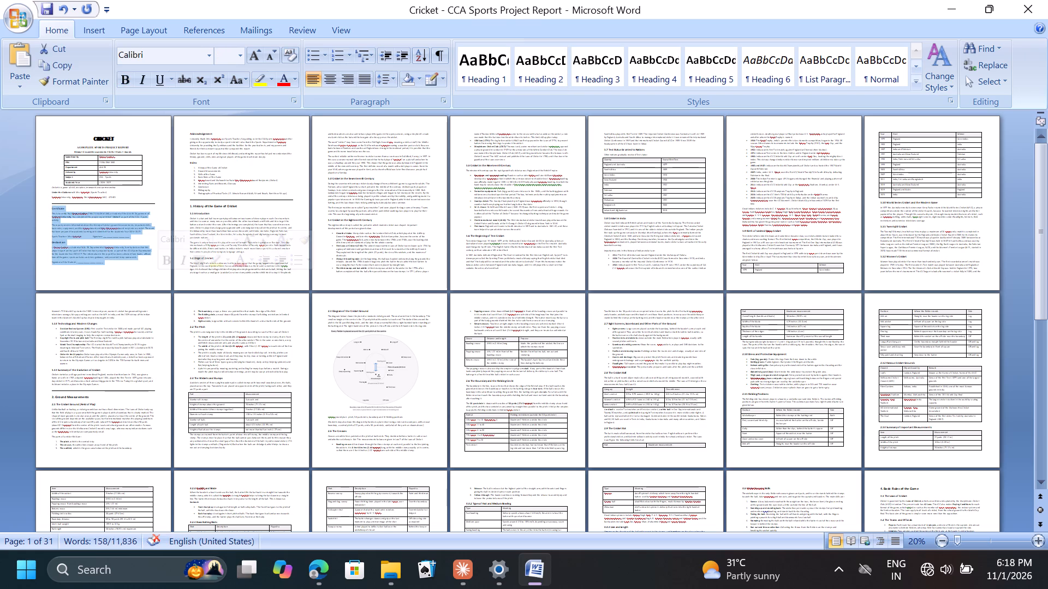
key(ctrl+c)
Delete the whole of section 9, Photographs of Practical Tasks (Home Submission), including its heading and three tasks, from the report's last page.
scroll(158, 281, down, 2)
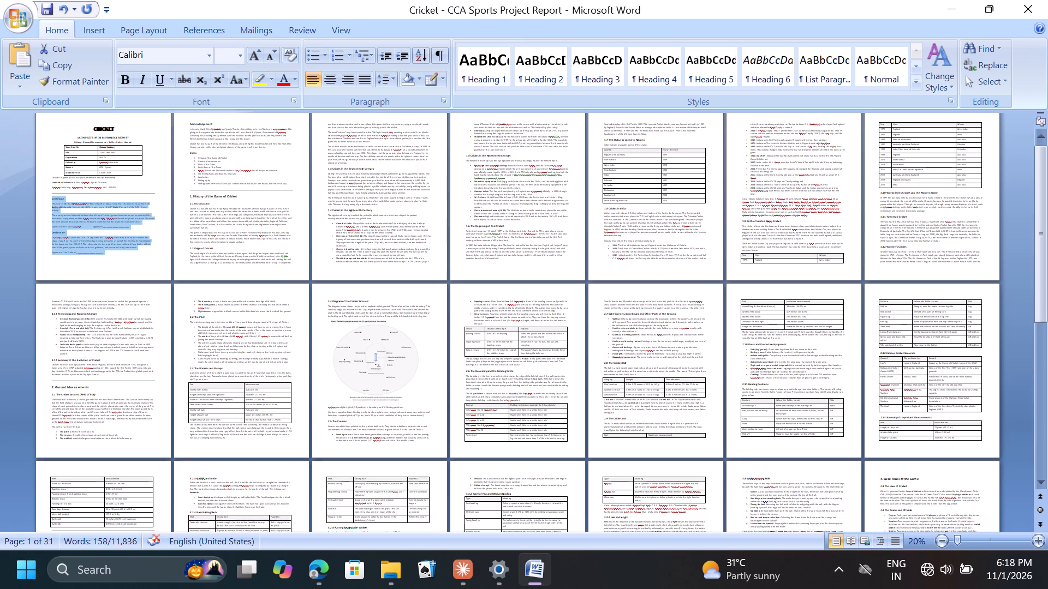
scroll(158, 281, down, 16)
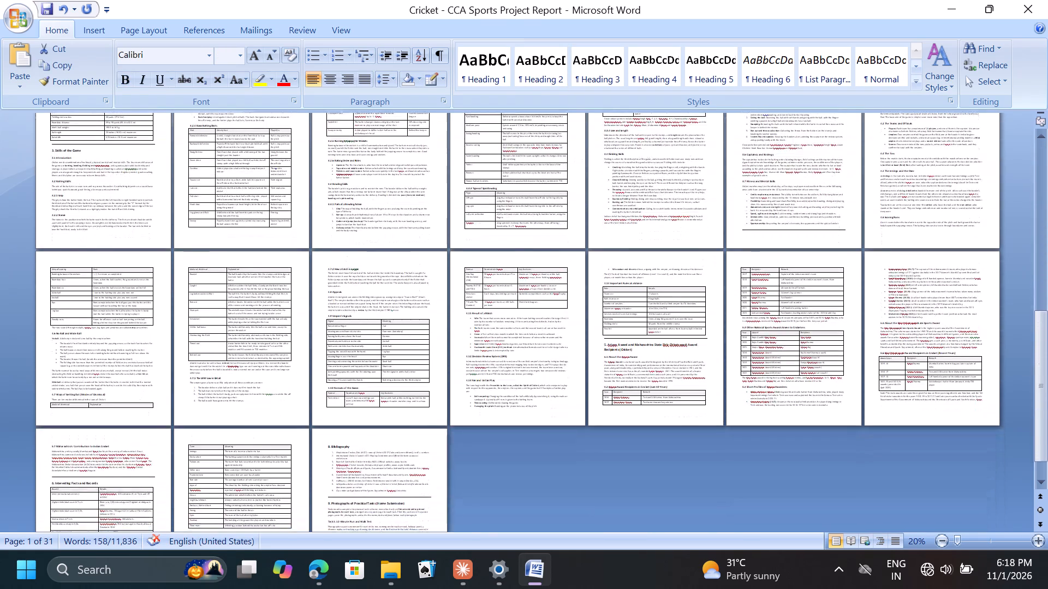
scroll(158, 281, down, 8)
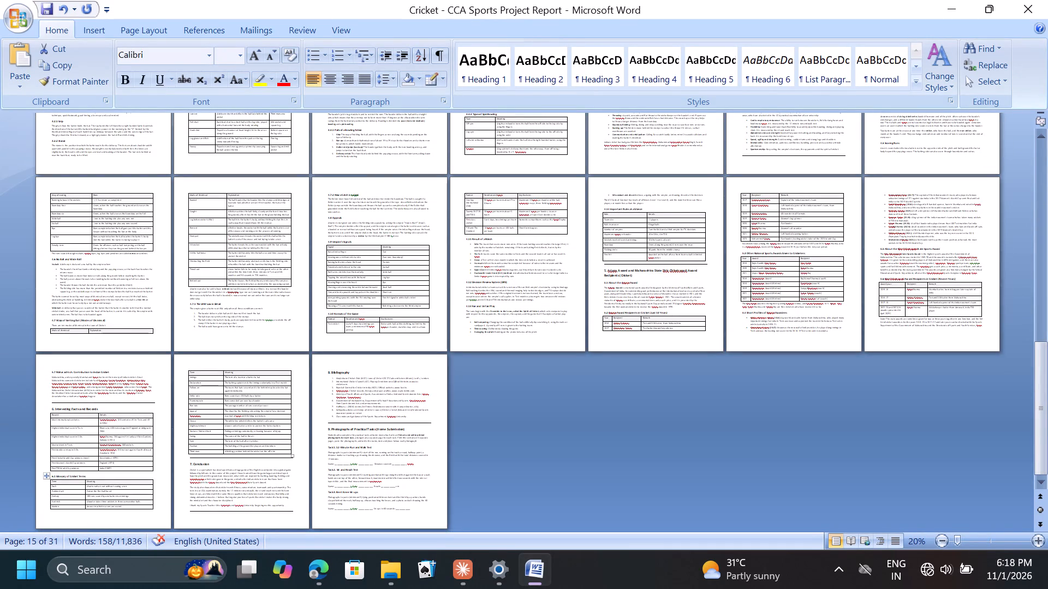
ctrl+scroll(296, 512, up, 5)
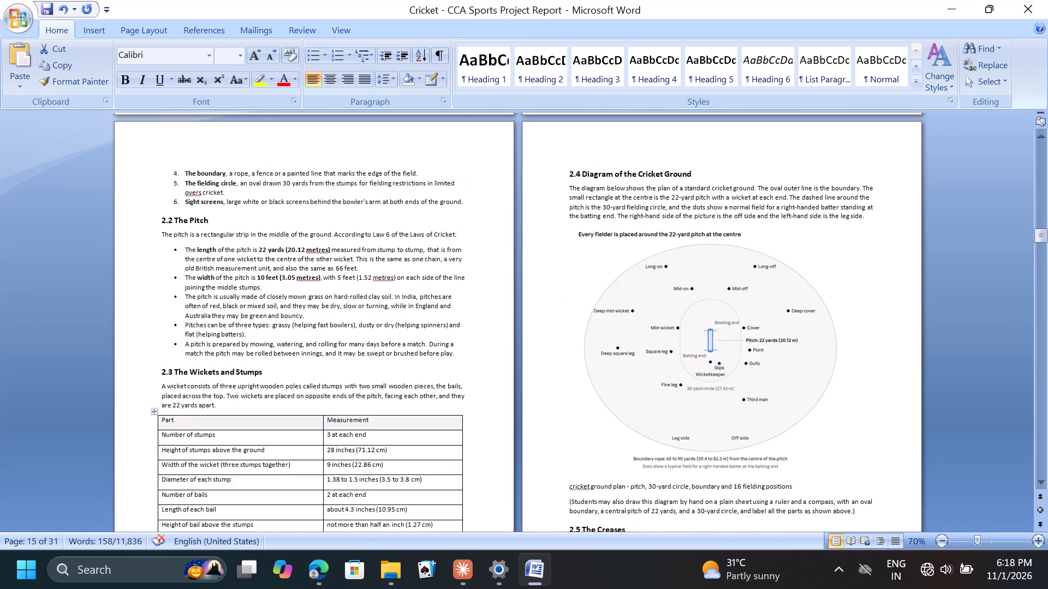
ctrl+scroll(296, 512, up, 1)
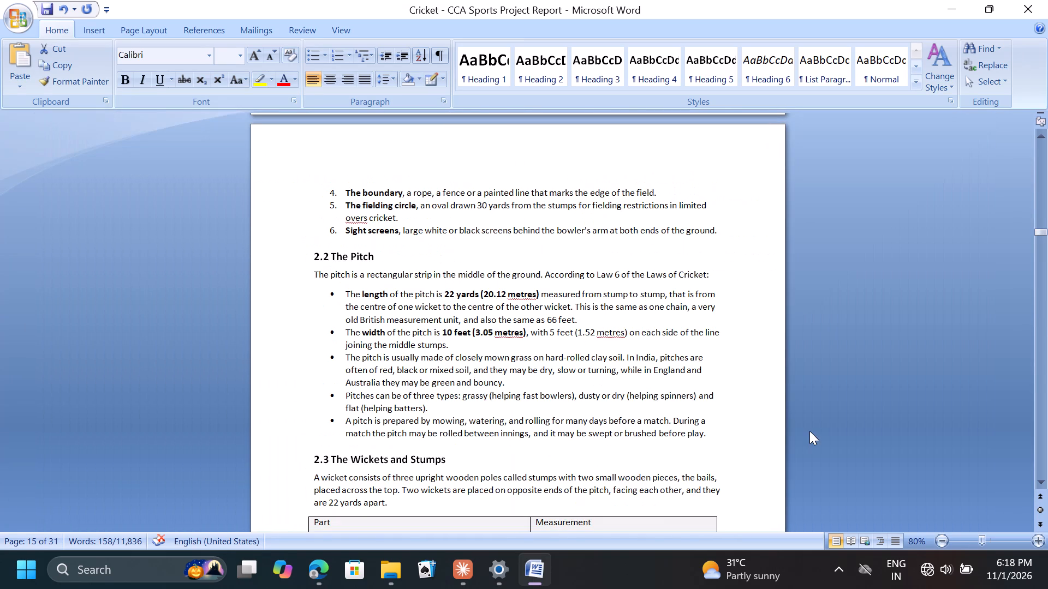
drag(1044, 233, 1019, 573)
scroll(723, 359, up, 1)
scroll(723, 359, down, 2)
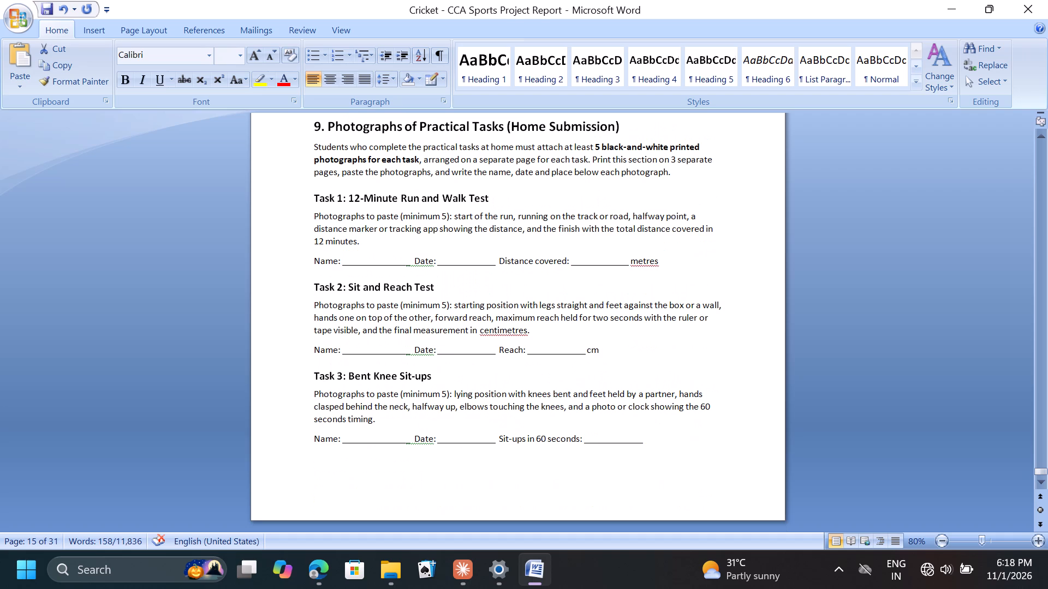
drag(681, 447, 426, 231)
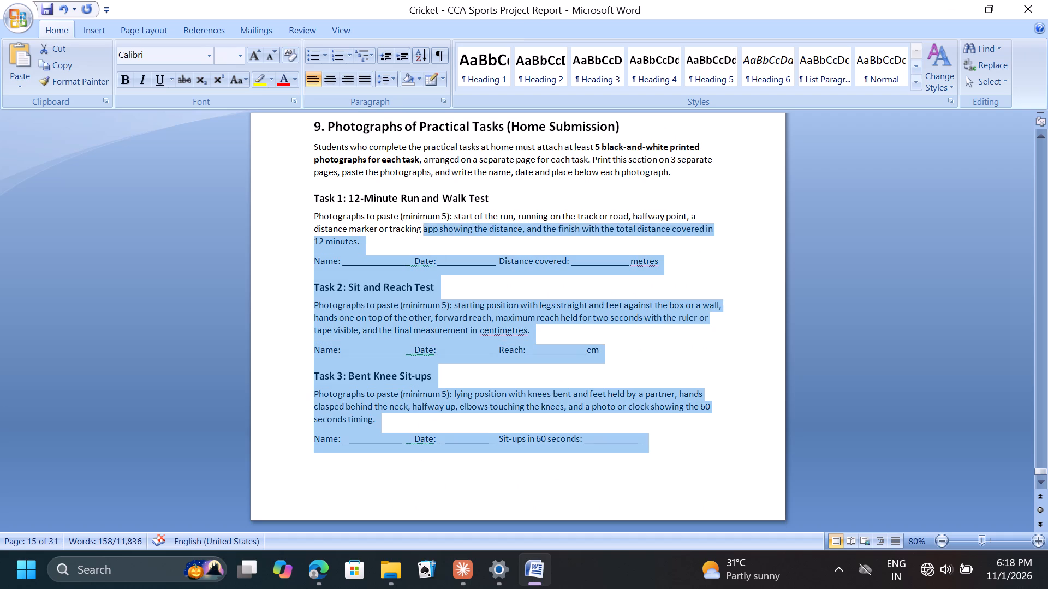
drag(426, 231, 281, 133)
key(BackSpace)
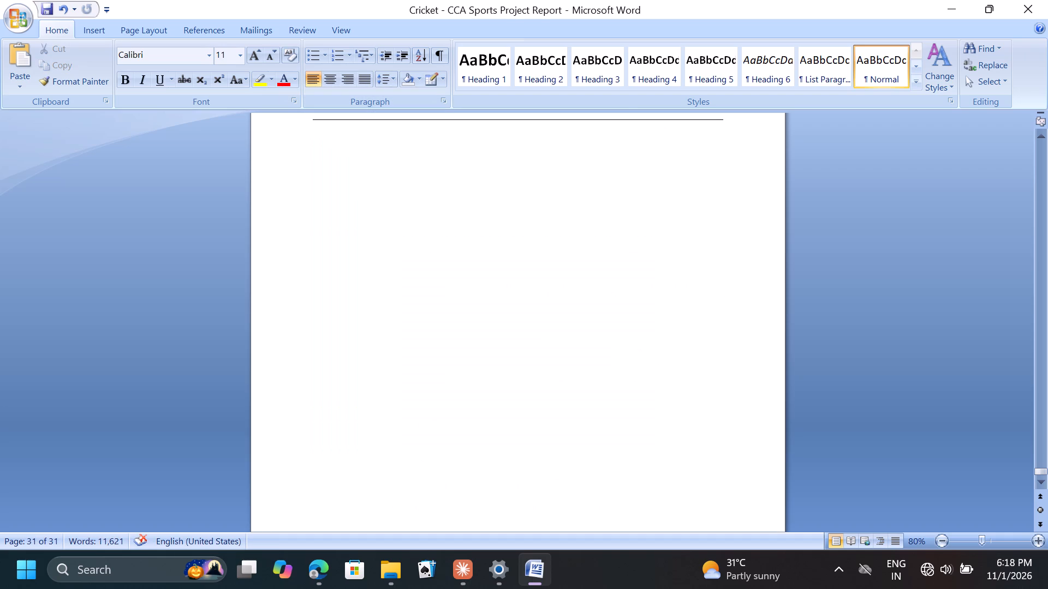
Review the closing pages, from the glossary table of cricket terms through the Conclusion to the end of the Bibliography.
scroll(383, 275, up, 2)
scroll(383, 275, down, 2)
scroll(383, 275, up, 2)
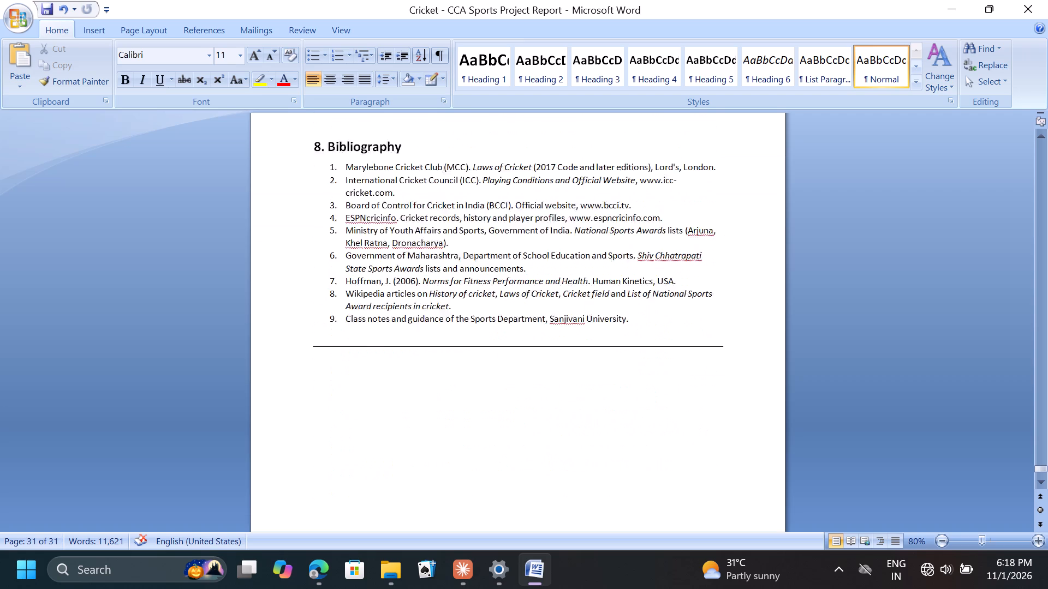
scroll(383, 275, up, 9)
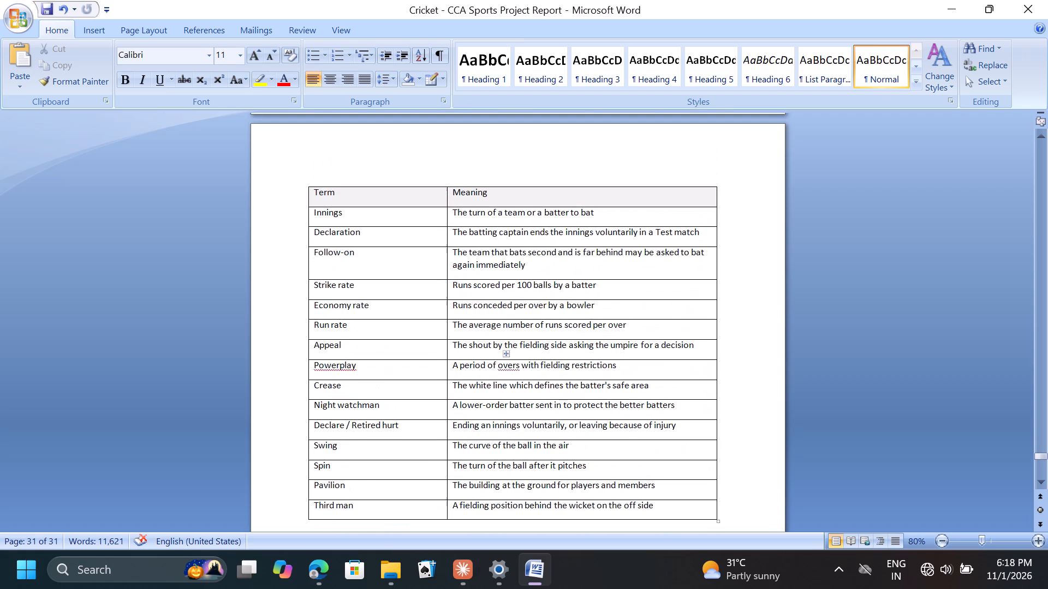
scroll(383, 275, up, 1)
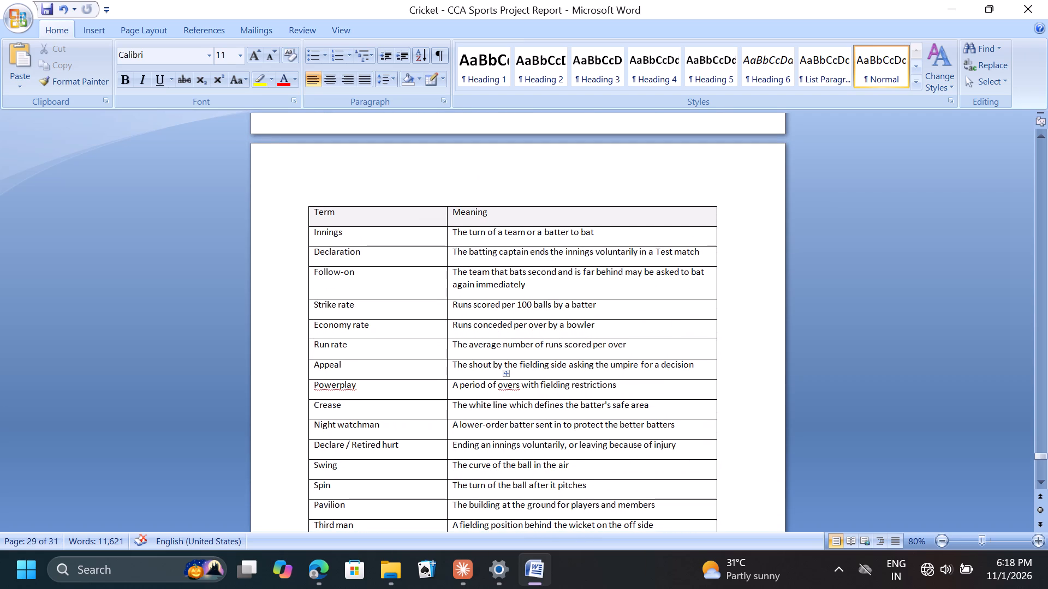
scroll(445, 335, down, 2)
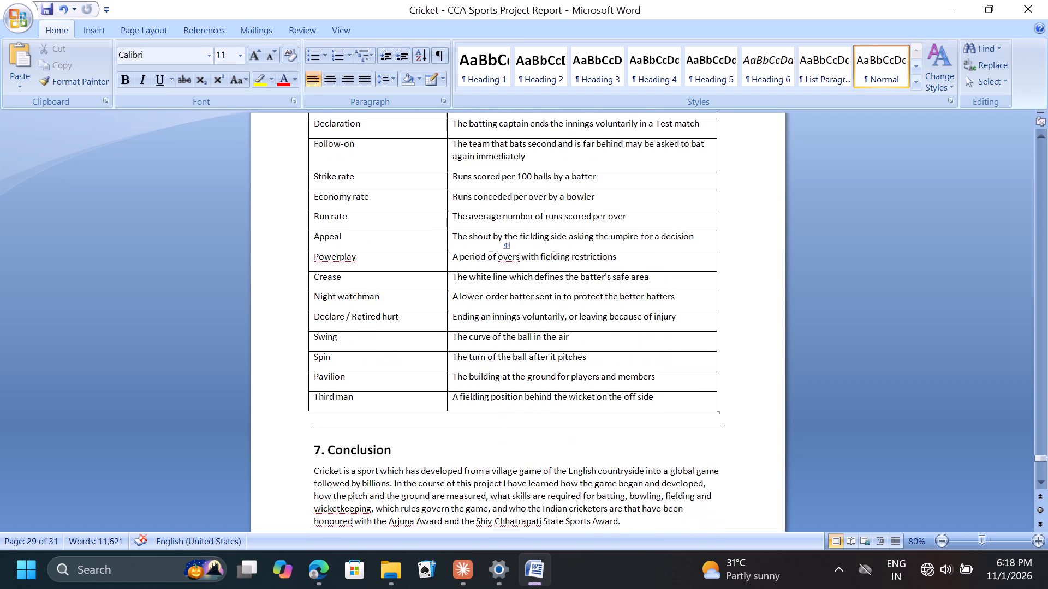
scroll(445, 335, down, 6)
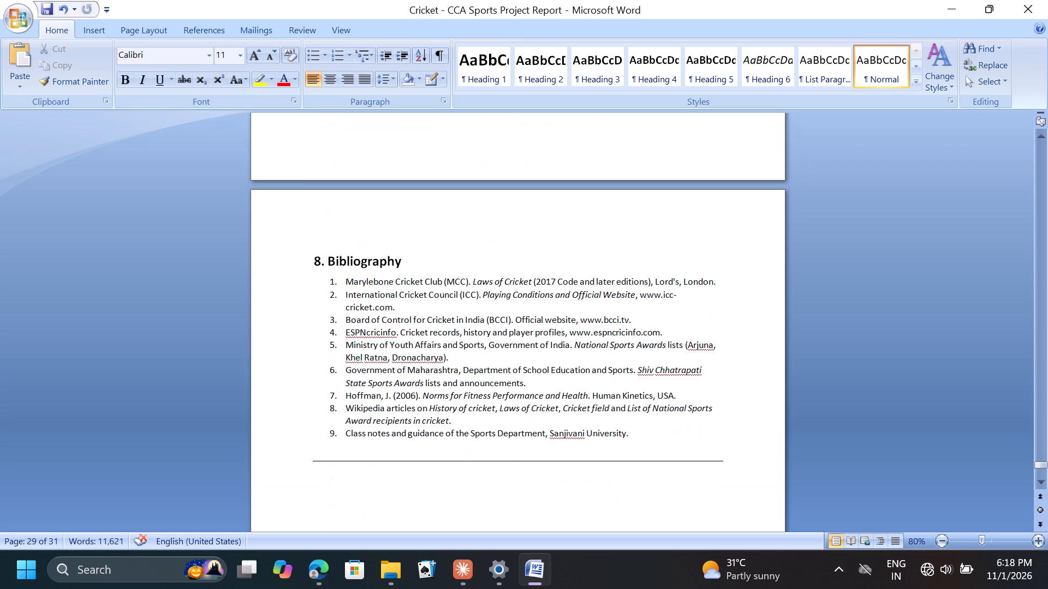
scroll(445, 335, down, 1)
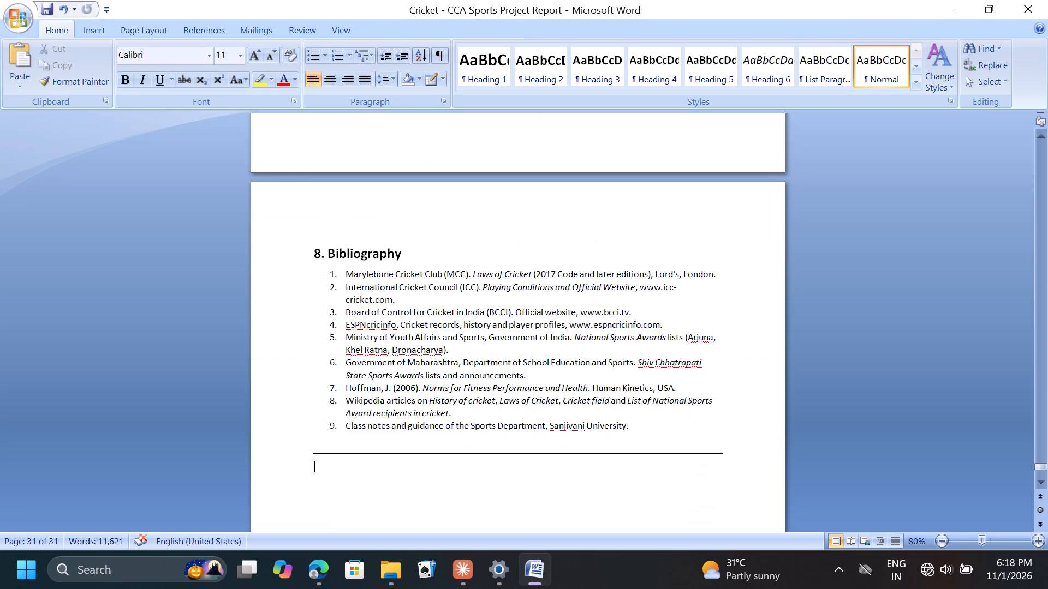
scroll(464, 433, down, 4)
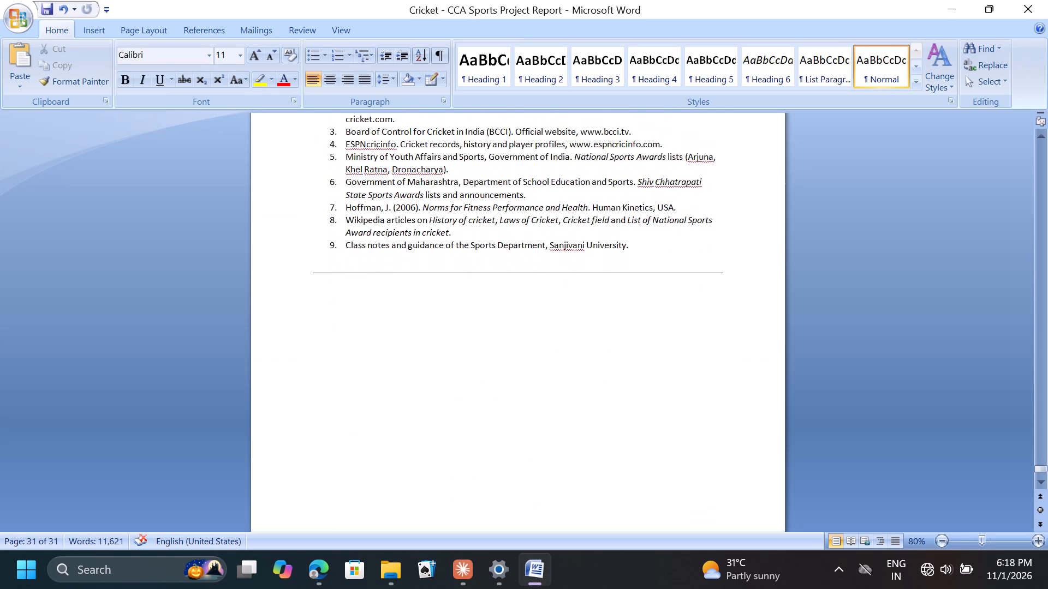
scroll(464, 433, down, 5)
Add blank lines below the rule that closes the Bibliography until a new page starts at the end of the report.
click(549, 485)
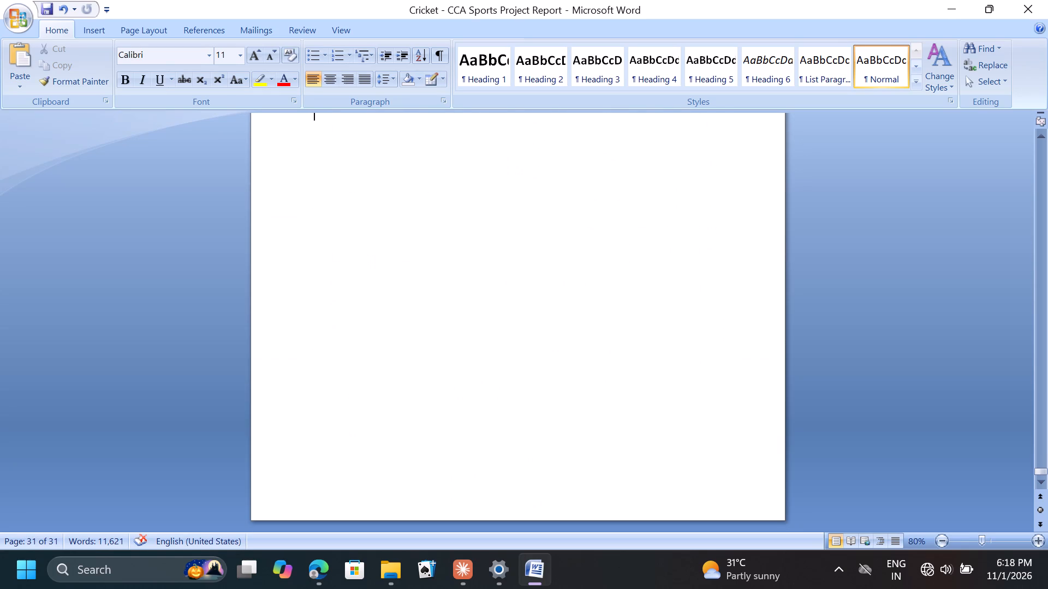
key(Down)
key(Down)
key(Down)
key(Down)
key(Down)
key(Down)
key(Down)
key(Down)
key(Down)
key(Down)
key(Down)
key(Down)
key(Down)
key(Down)
key(Down)
key(Down)
key(Down)
key(Down)
key(Down)
key(Down)
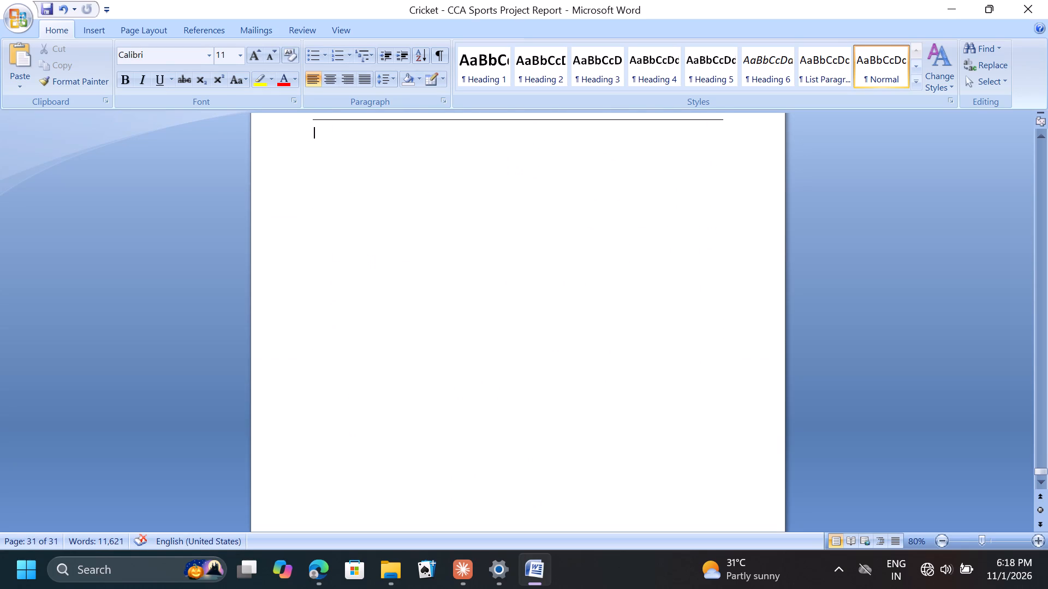
key(Right)
key(Return)
key(Return)
key(Return)
key(Return)
key(Return)
key(Return)
key(Return)
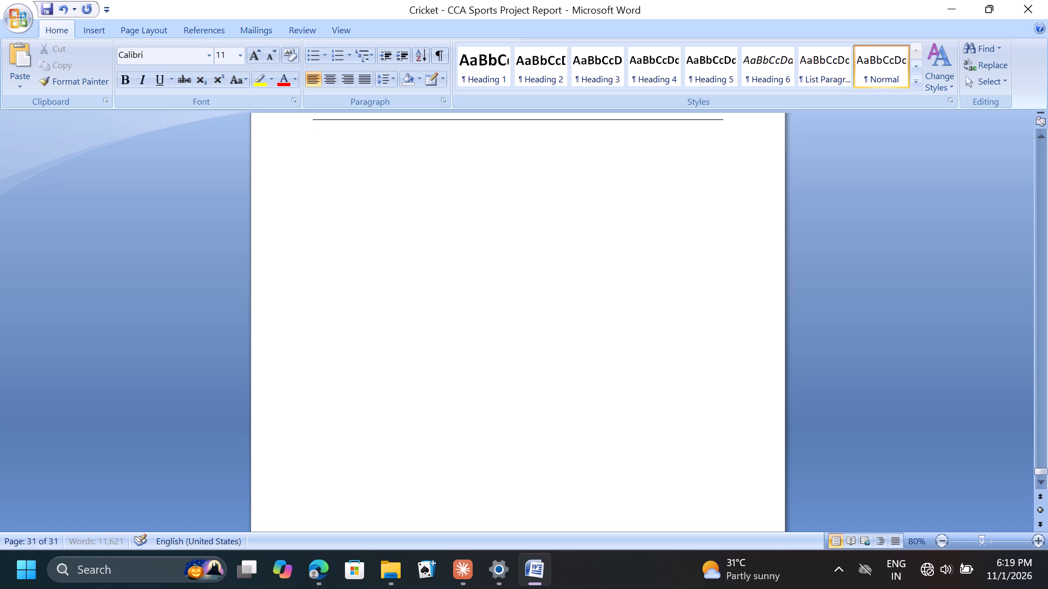
key(Return)
key(Return)
key(Return)
key(Return)
key(Return)
key(Return)
key(Return)
key(Return)
key(Return)
key(Return)
key(Return)
key(Return)
key(Return)
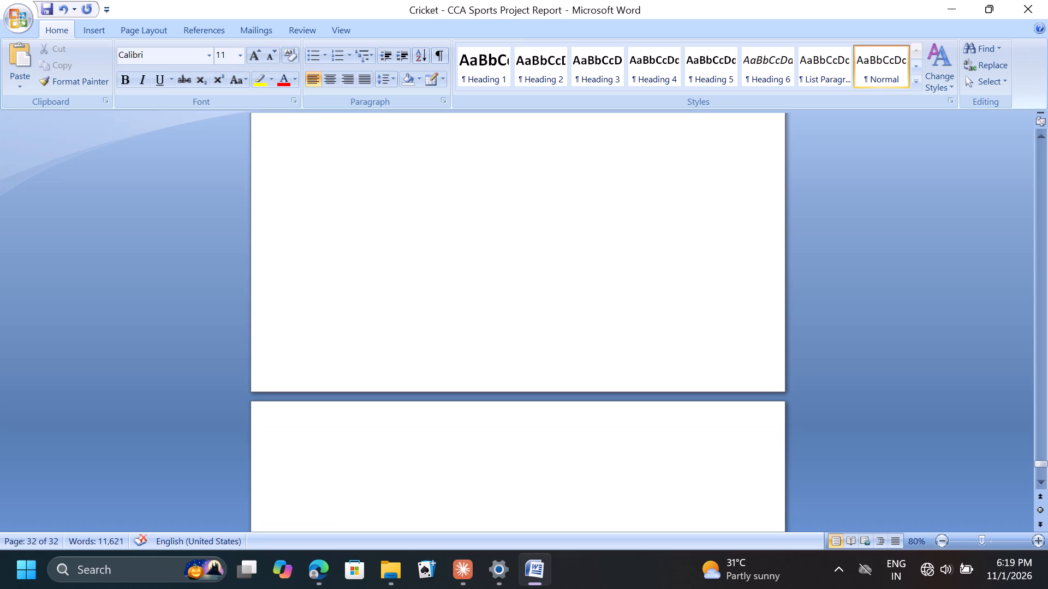
key(BackSpace)
key(BackSpace)
key(BackSpace)
key(Return)
Paste the copied Certificate and Declaration sections at the top of the new last page.
key(v)
key(BackSpace)
key(ctrl+v)
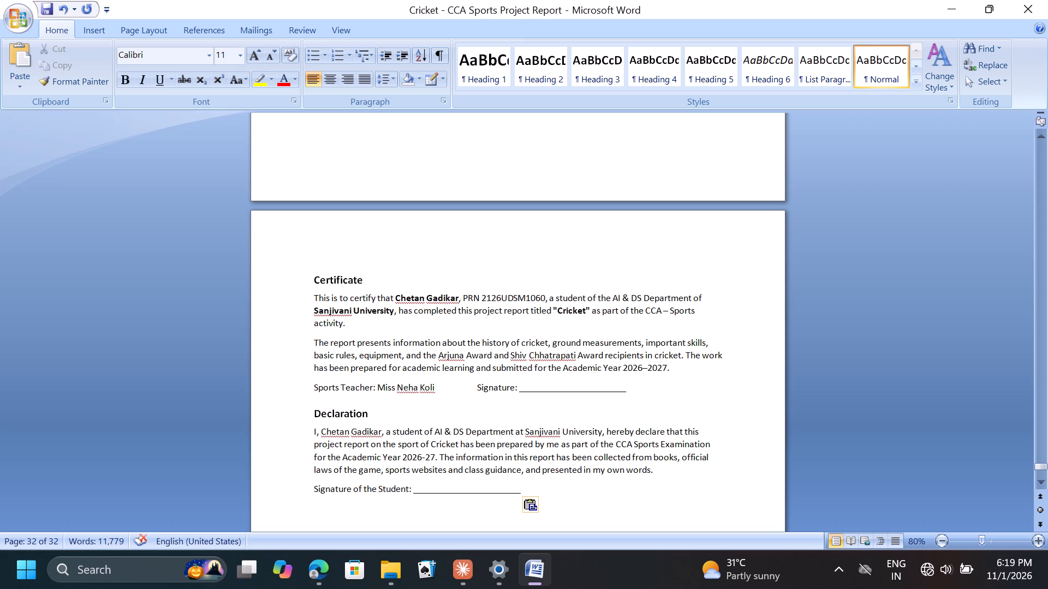
Format the pasted Certificate heading as centred Bodoni MT at size 48.
drag(312, 280, 365, 279)
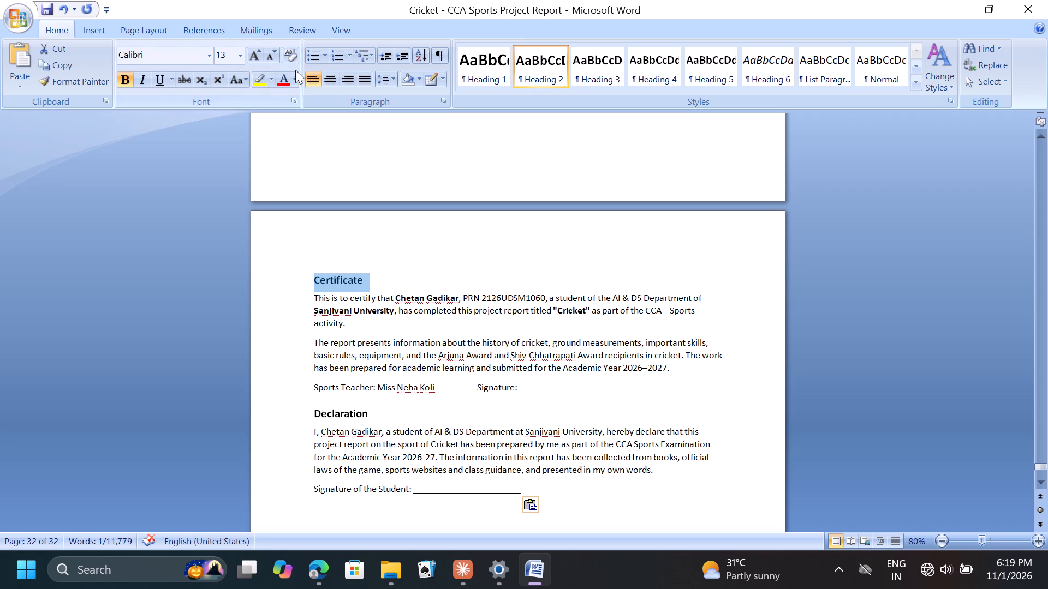
click(334, 81)
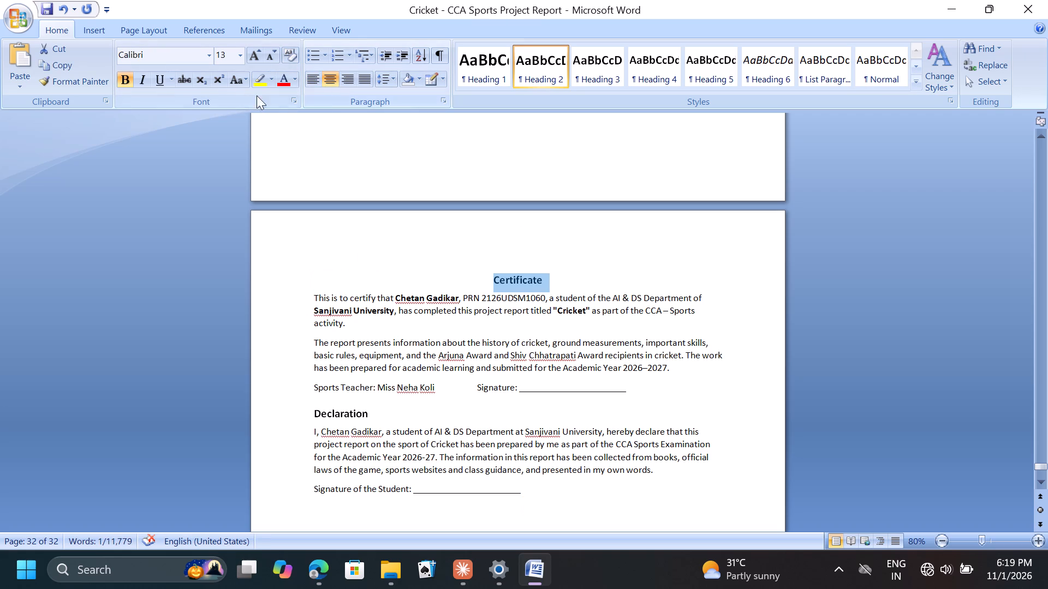
click(165, 54)
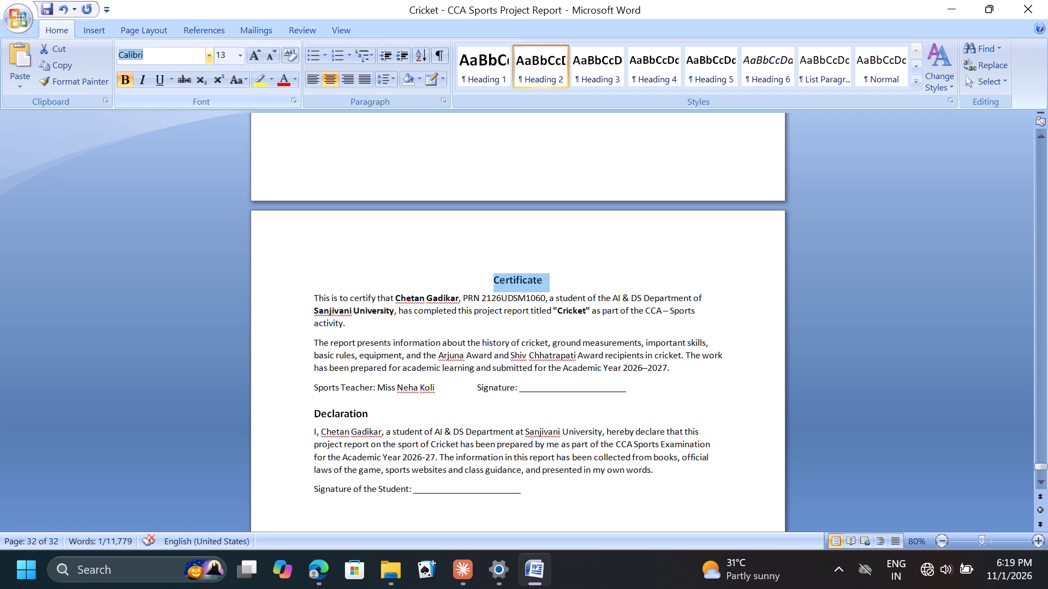
click(209, 59)
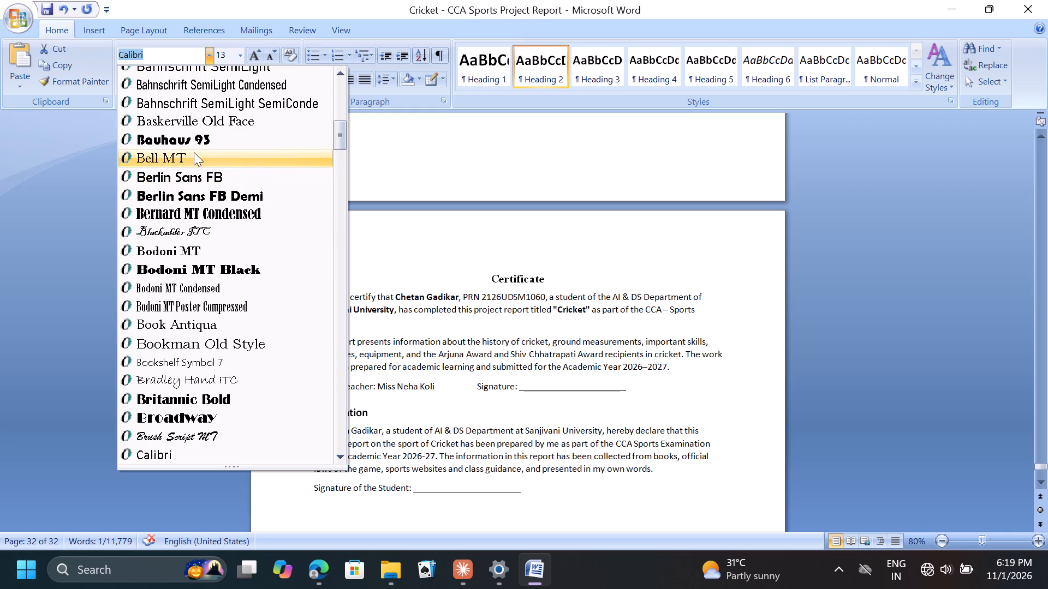
scroll(188, 273, up, 2)
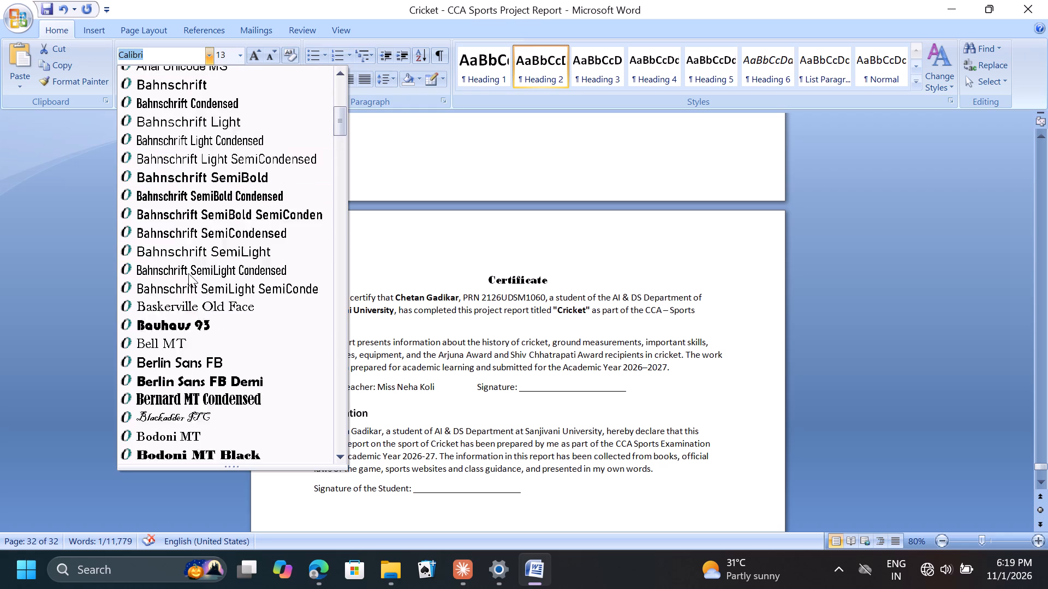
scroll(188, 273, up, 1)
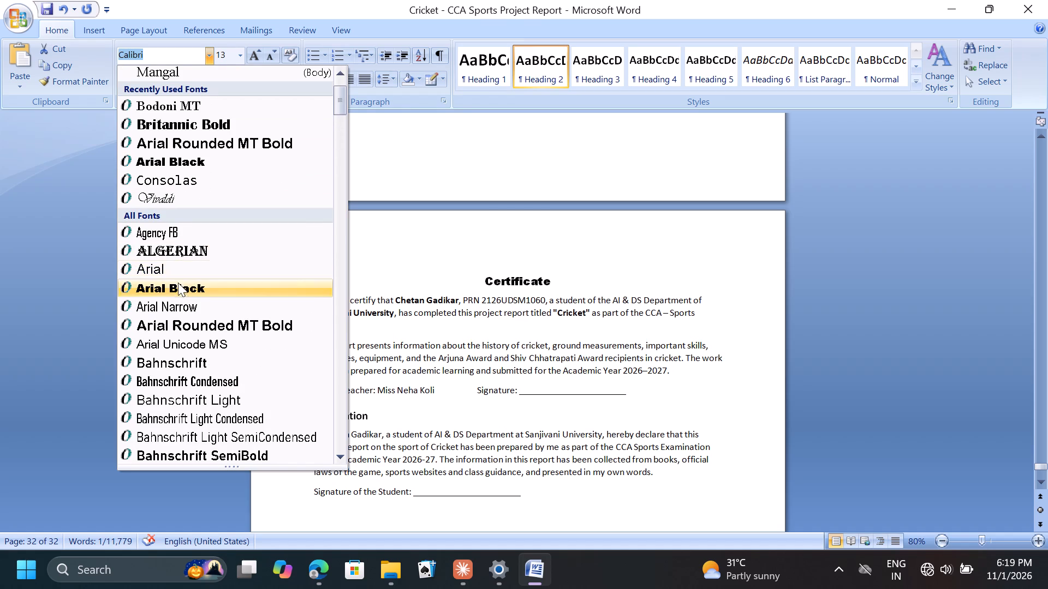
click(177, 113)
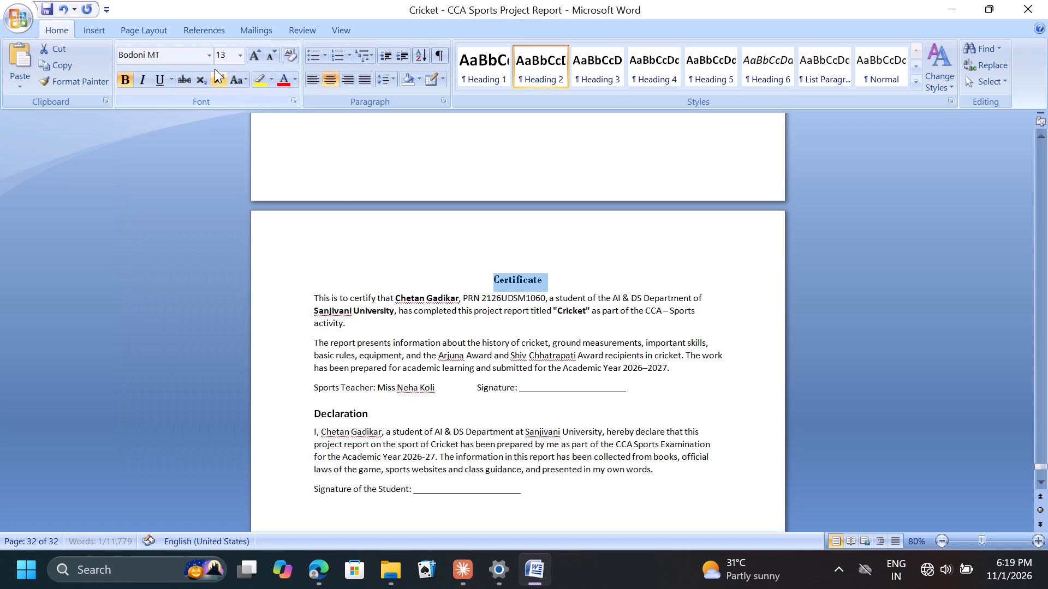
click(240, 59)
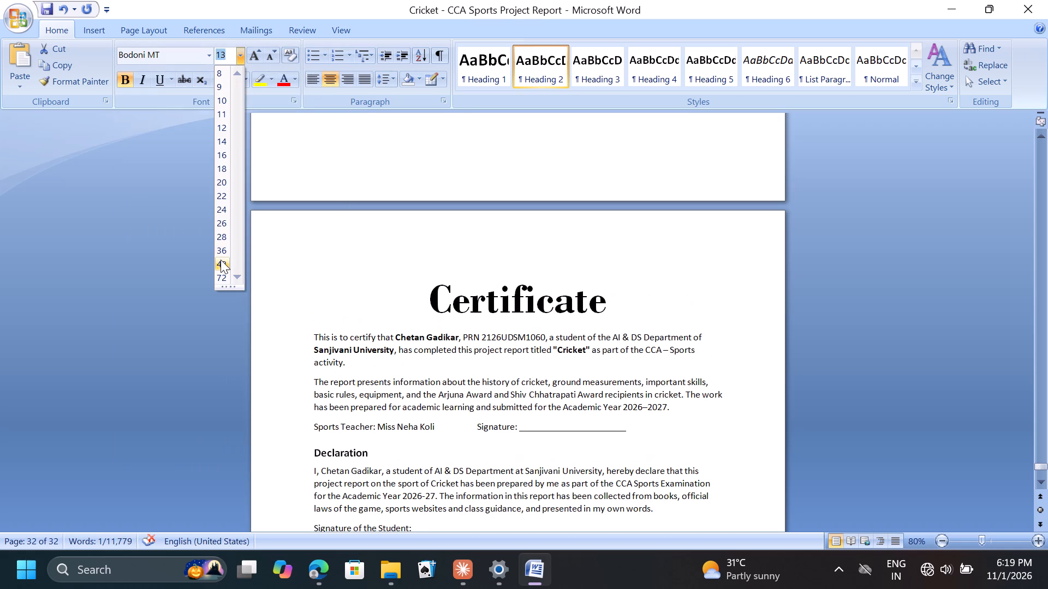
click(221, 260)
Set all the text below the Certificate heading, through the Declaration and student signature line, to font size 18.
scroll(308, 290, down, 1)
drag(312, 215, 313, 215)
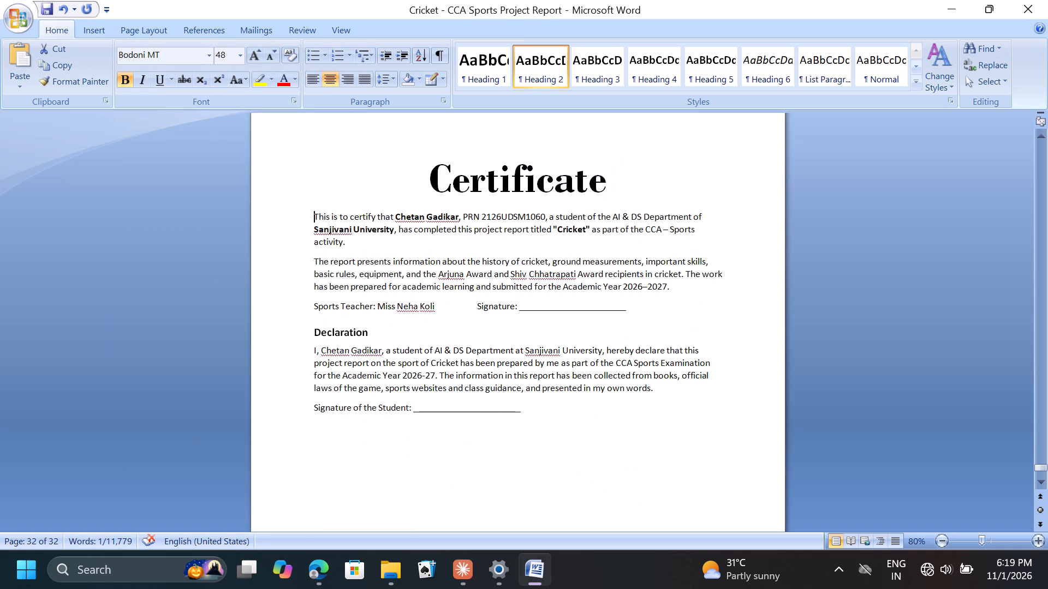
drag(313, 215, 506, 418)
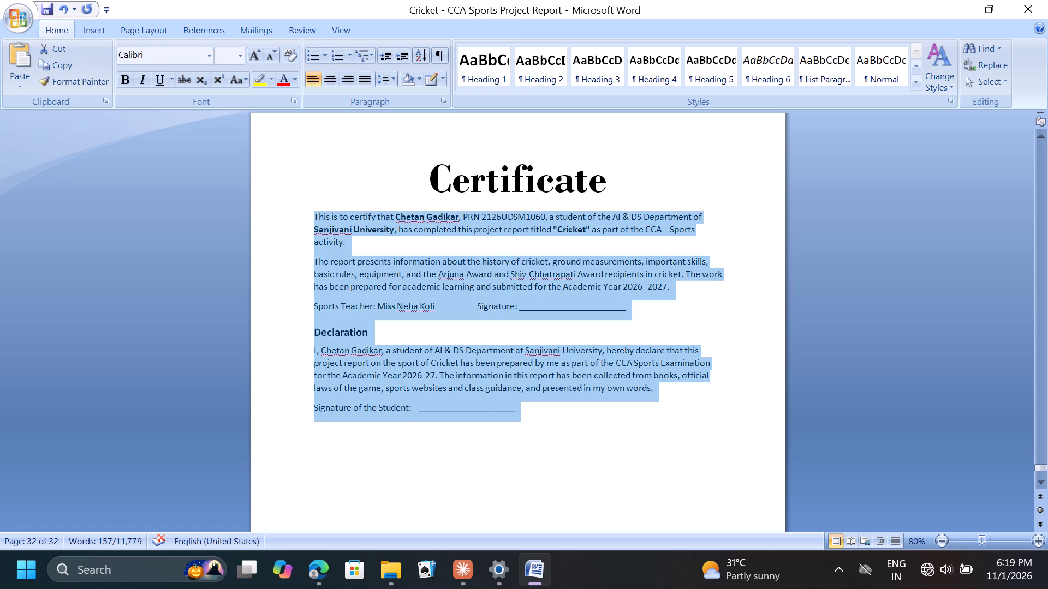
click(238, 55)
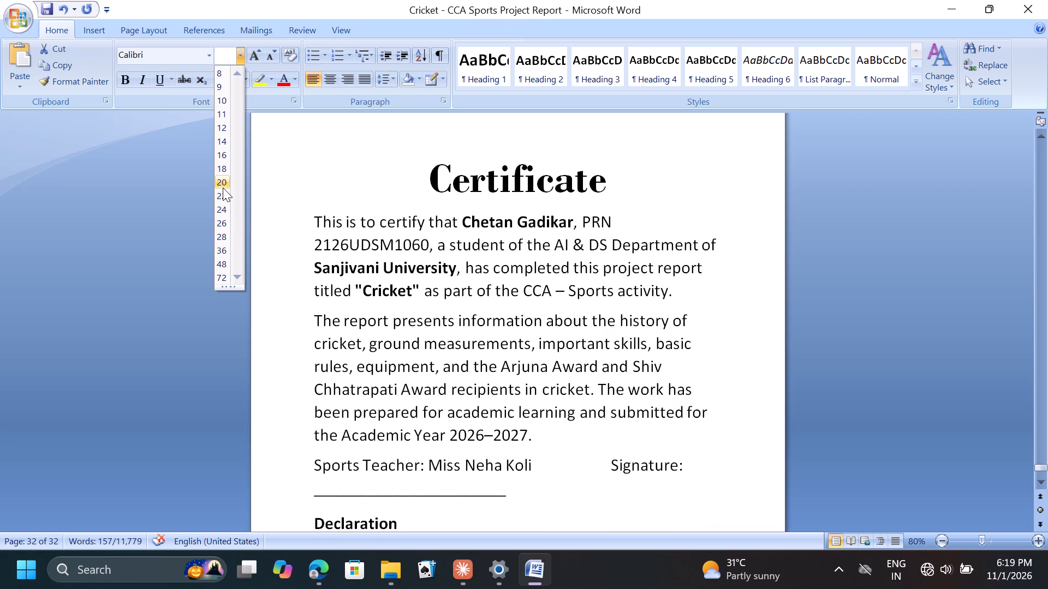
click(223, 169)
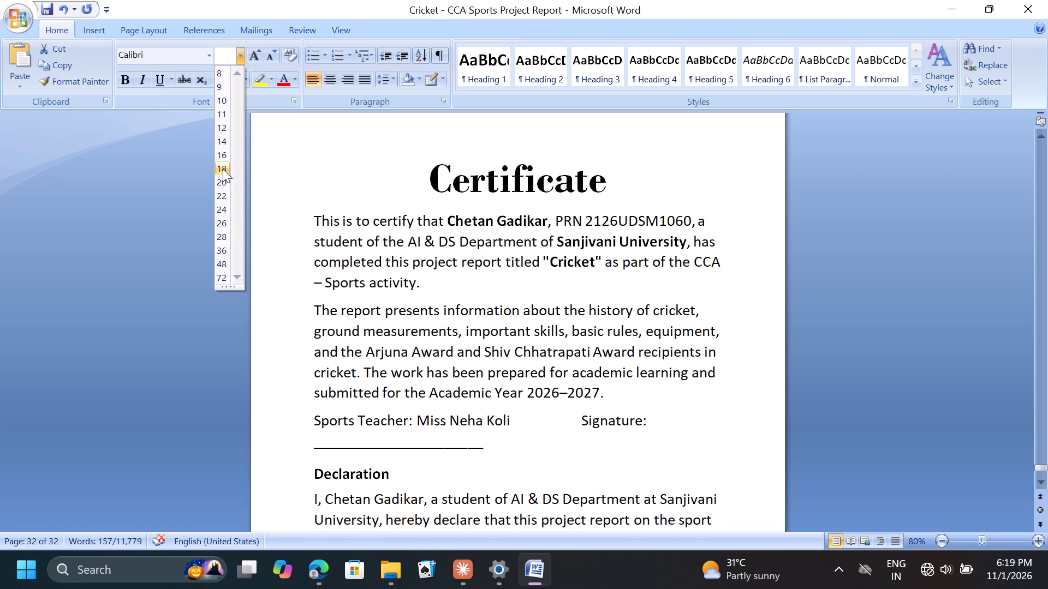
scroll(443, 309, down, 2)
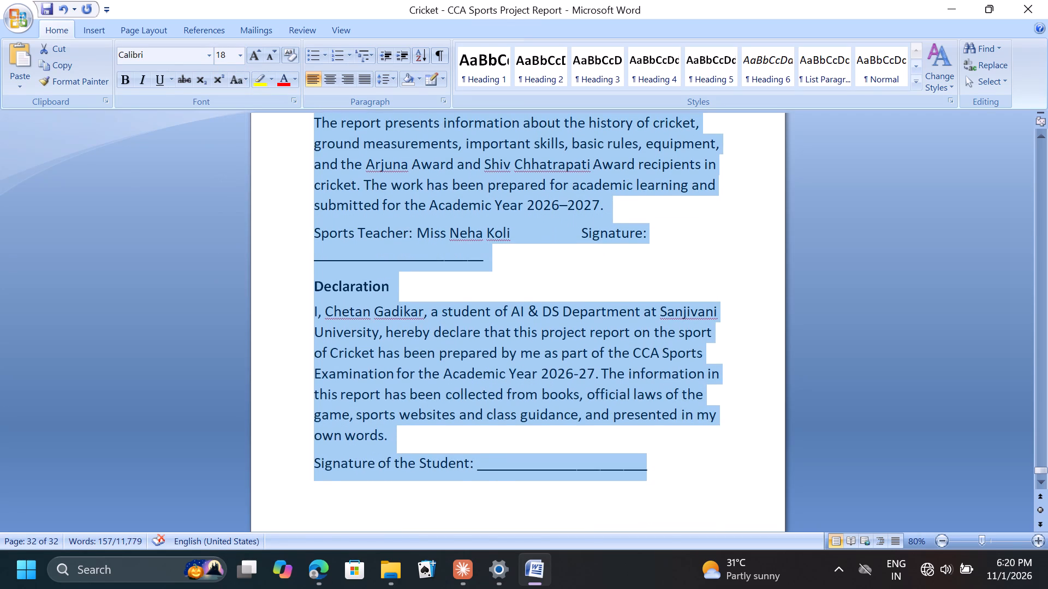
click(491, 488)
Delete the original Certificate and Declaration sections from the report's first page, above the Acknowledgement.
scroll(527, 358, up, 12)
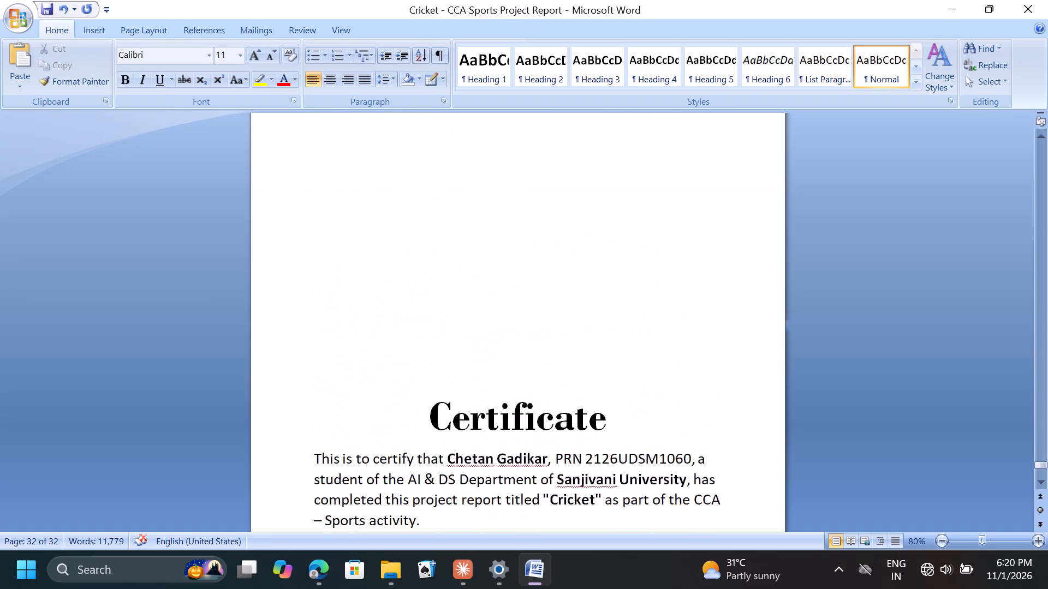
scroll(527, 358, up, 20)
scroll(527, 358, up, 2)
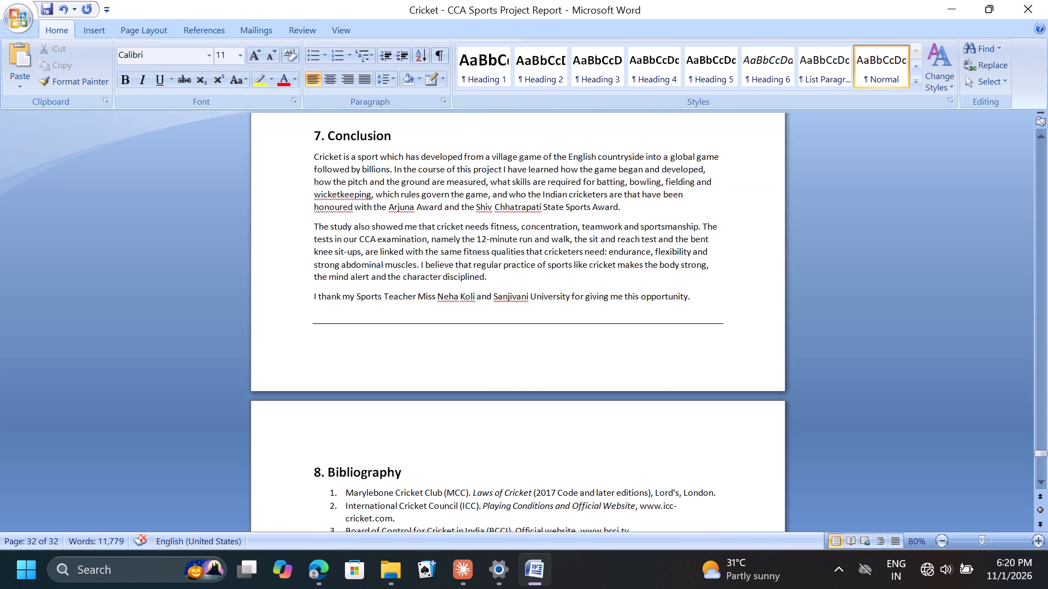
scroll(527, 358, up, 20)
scroll(527, 358, up, 2)
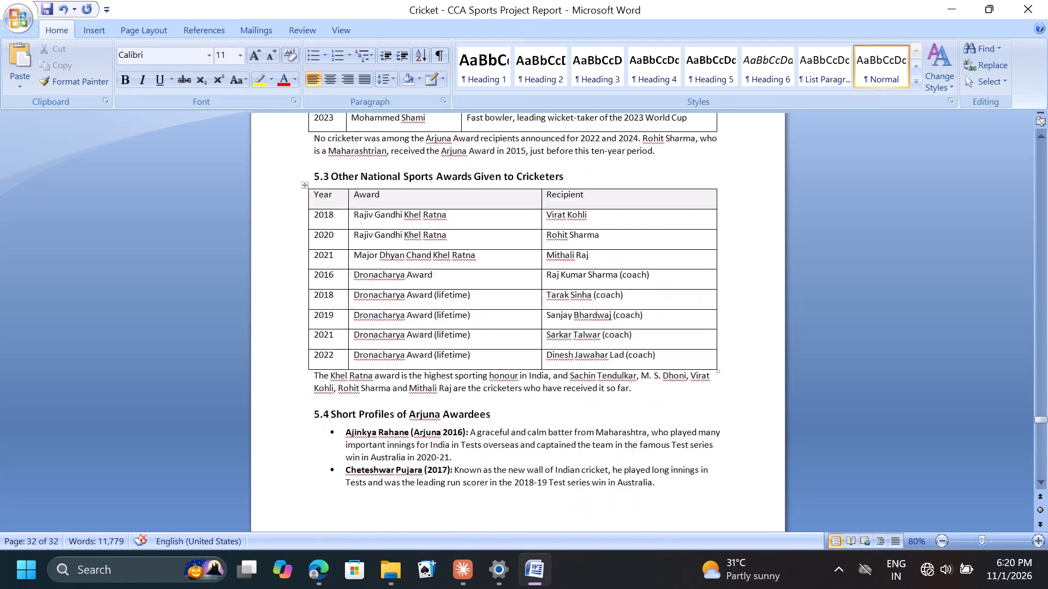
scroll(527, 358, up, 20)
scroll(527, 358, up, 2)
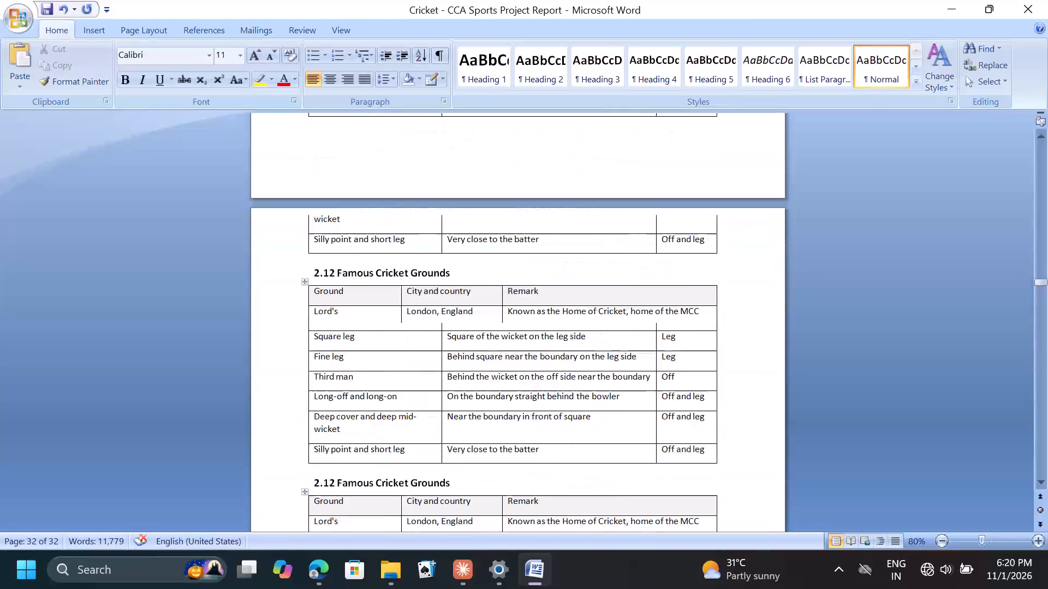
scroll(527, 358, up, 20)
scroll(527, 358, up, 1)
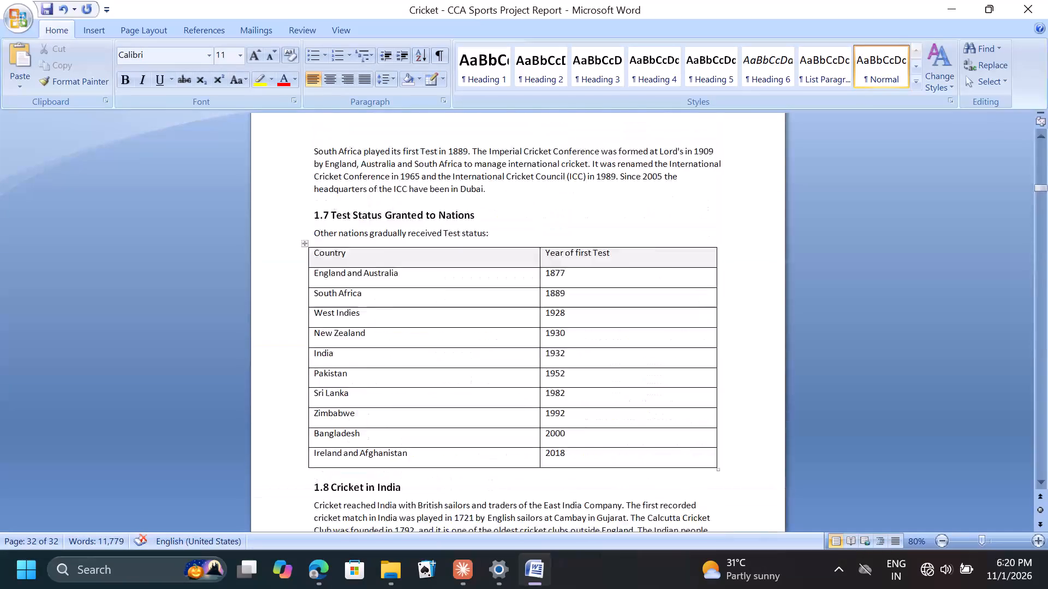
scroll(527, 358, up, 10)
scroll(527, 358, down, 1)
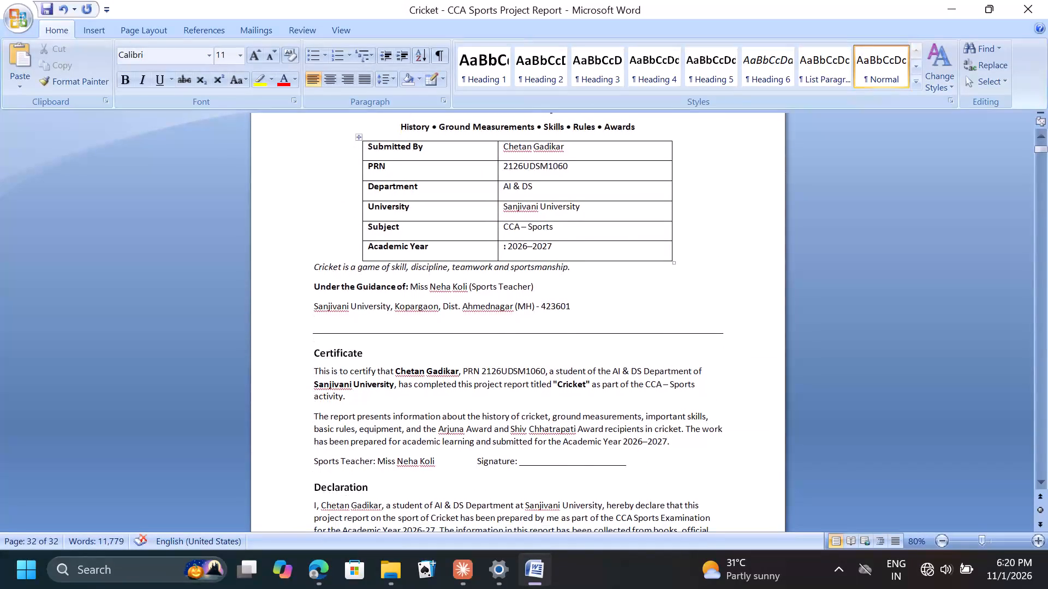
scroll(527, 358, down, 1)
drag(308, 268, 440, 326)
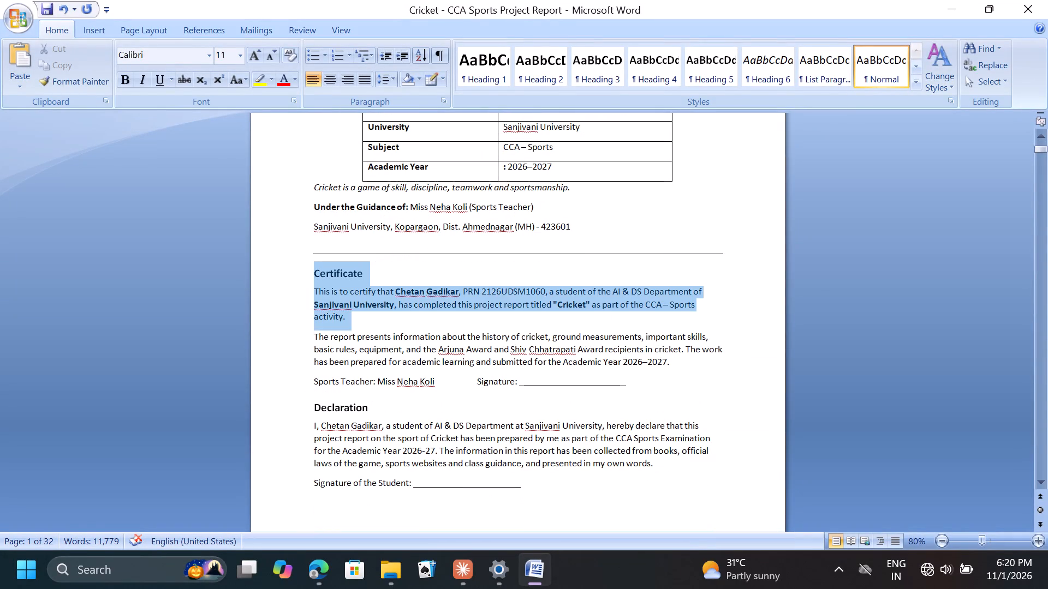
drag(440, 326, 526, 515)
key(BackSpace)
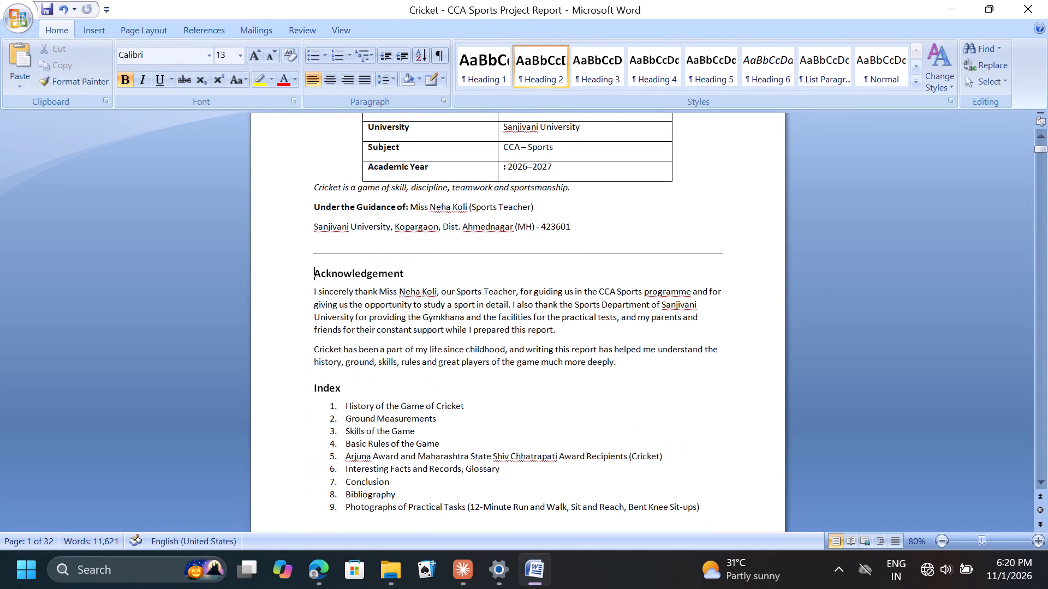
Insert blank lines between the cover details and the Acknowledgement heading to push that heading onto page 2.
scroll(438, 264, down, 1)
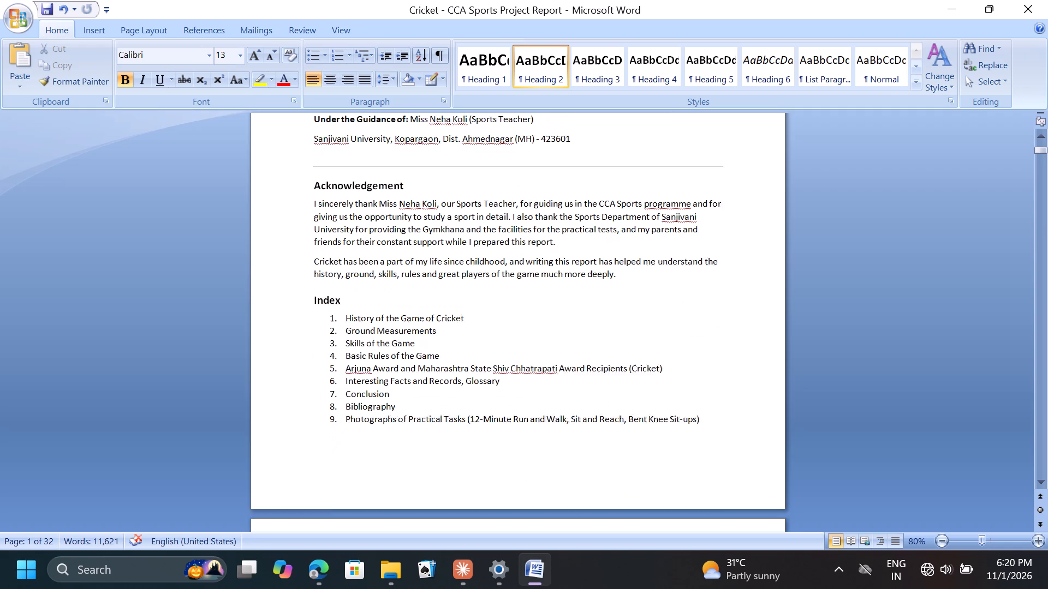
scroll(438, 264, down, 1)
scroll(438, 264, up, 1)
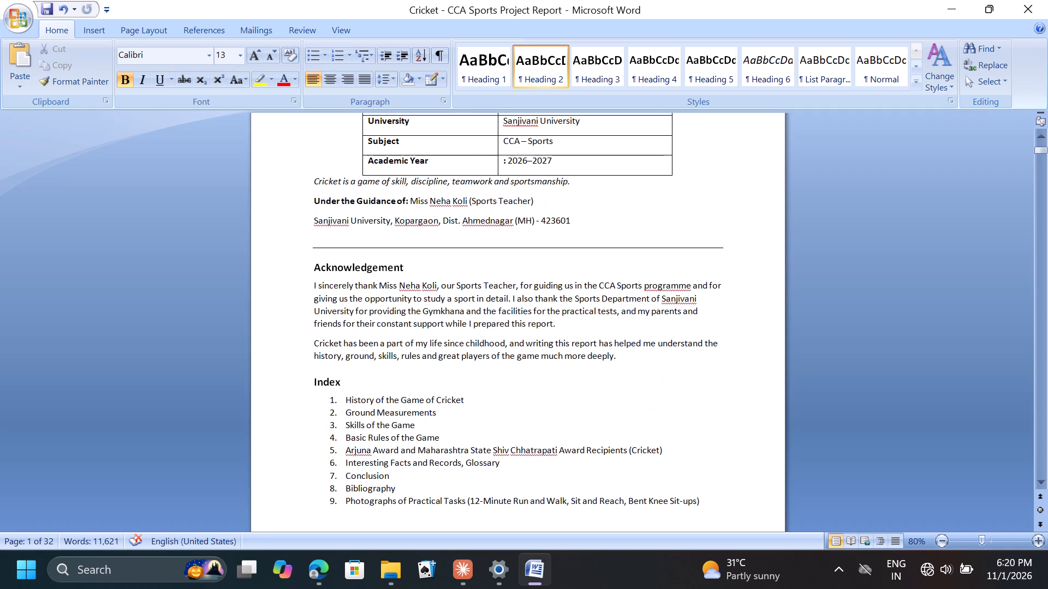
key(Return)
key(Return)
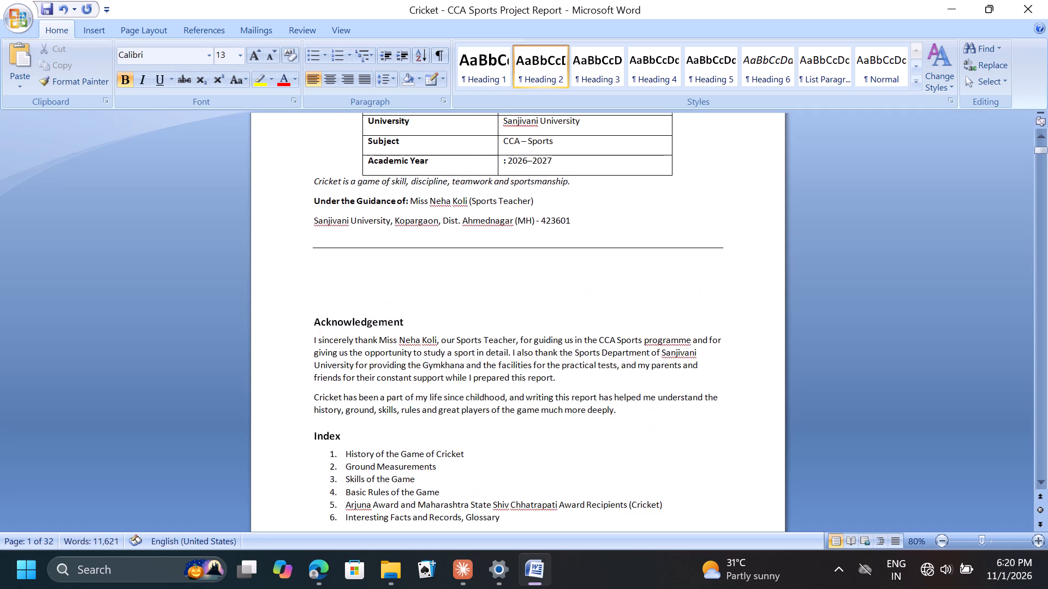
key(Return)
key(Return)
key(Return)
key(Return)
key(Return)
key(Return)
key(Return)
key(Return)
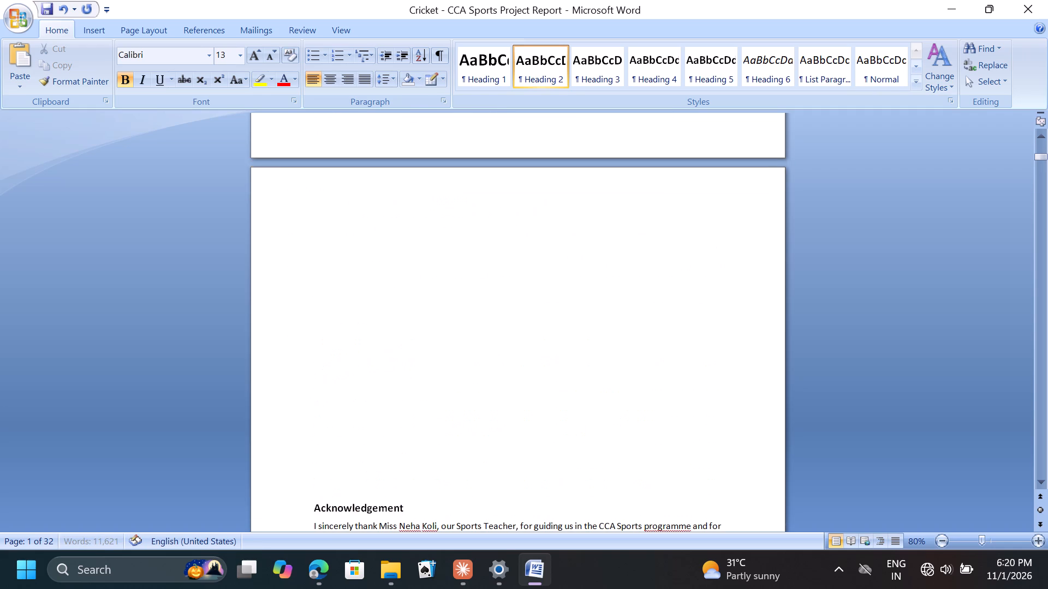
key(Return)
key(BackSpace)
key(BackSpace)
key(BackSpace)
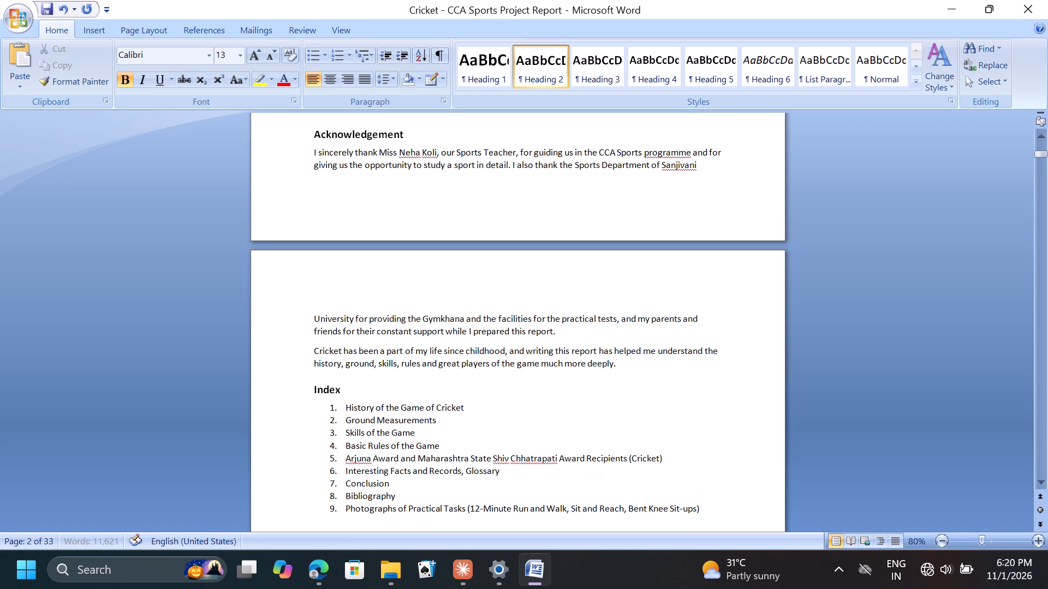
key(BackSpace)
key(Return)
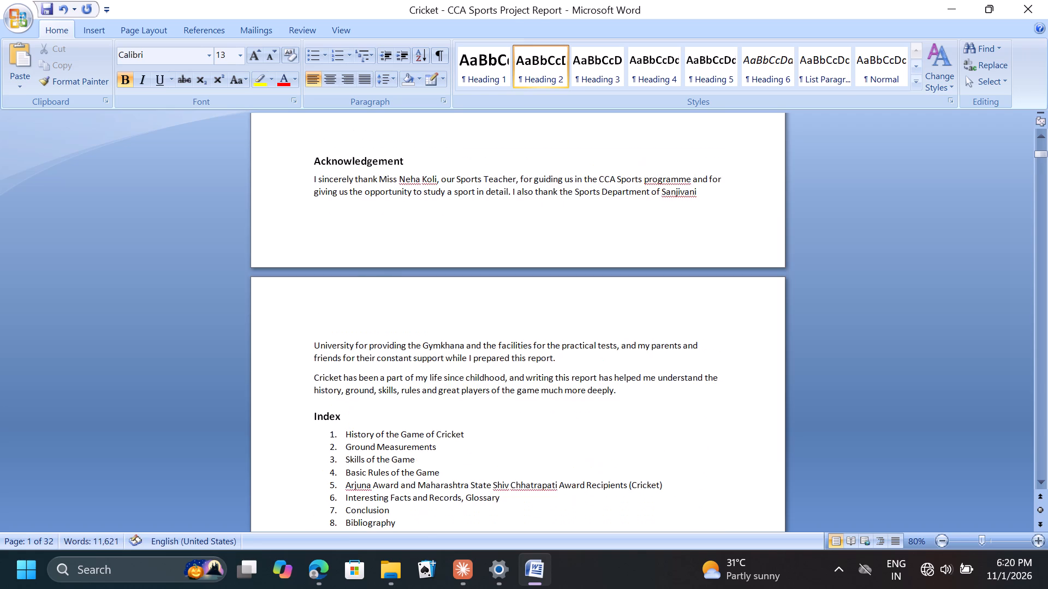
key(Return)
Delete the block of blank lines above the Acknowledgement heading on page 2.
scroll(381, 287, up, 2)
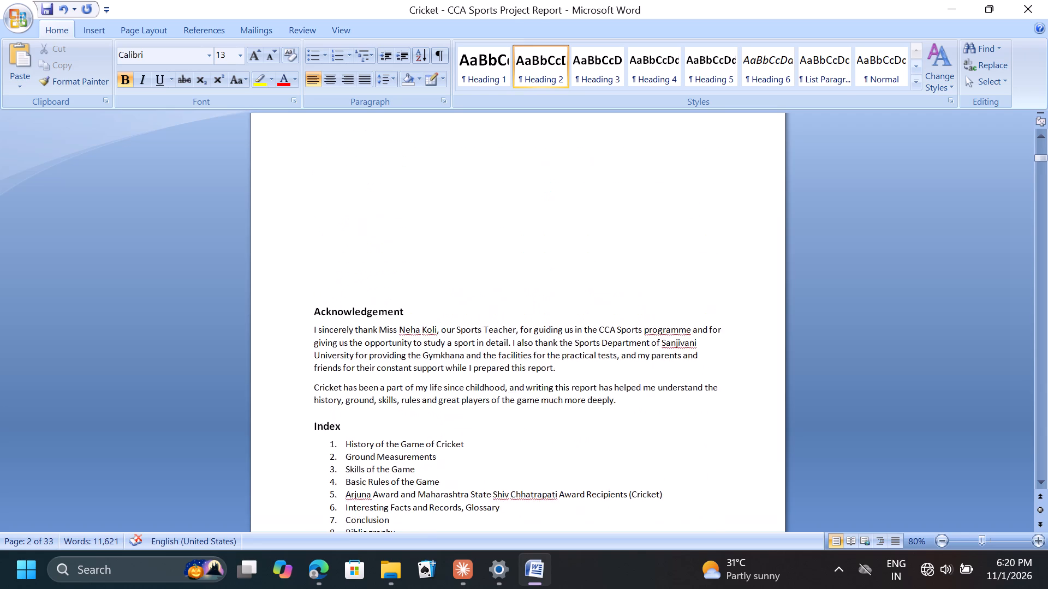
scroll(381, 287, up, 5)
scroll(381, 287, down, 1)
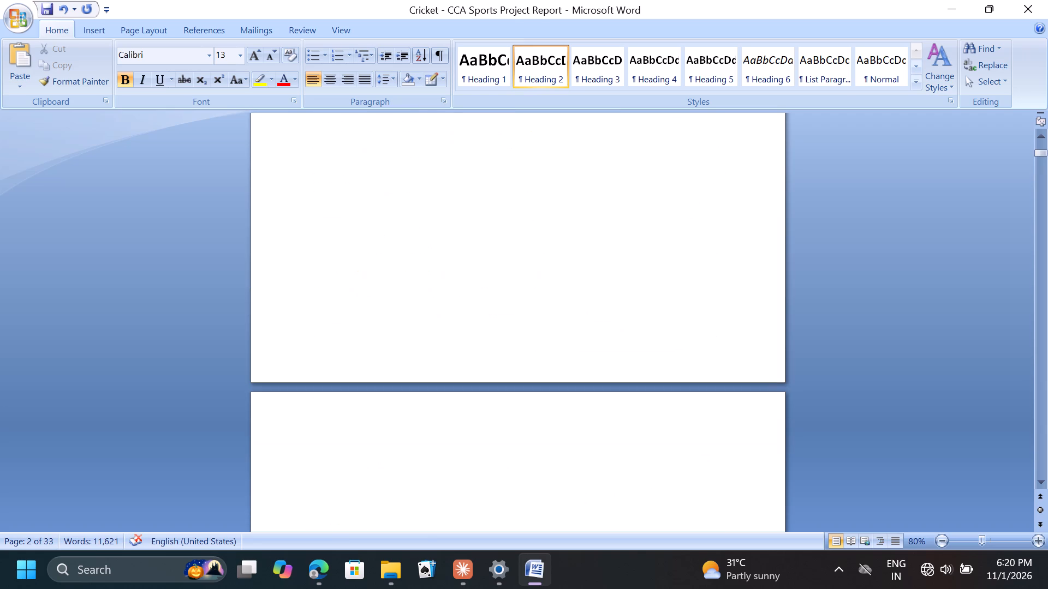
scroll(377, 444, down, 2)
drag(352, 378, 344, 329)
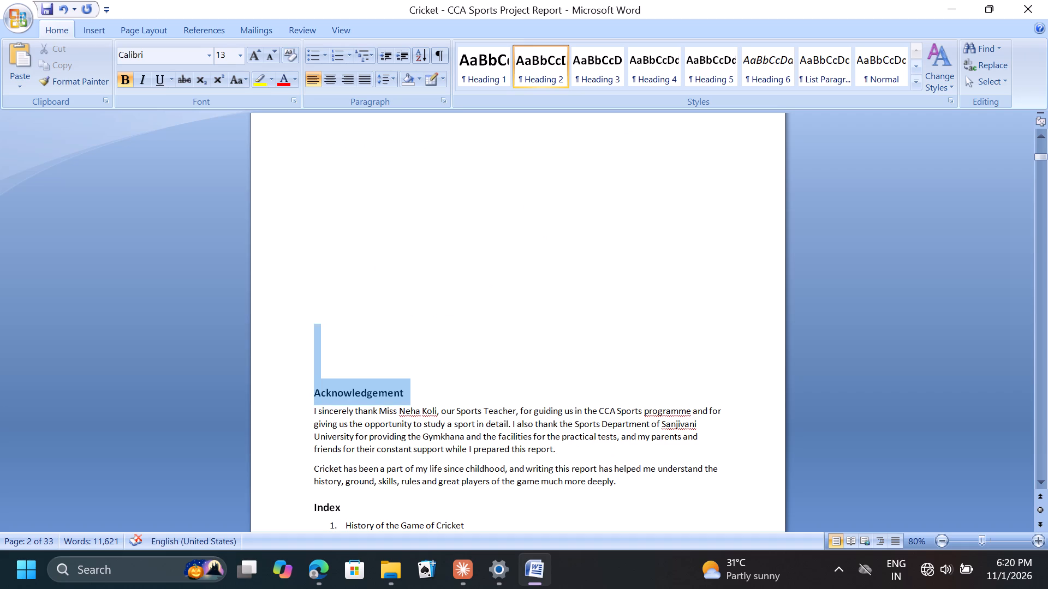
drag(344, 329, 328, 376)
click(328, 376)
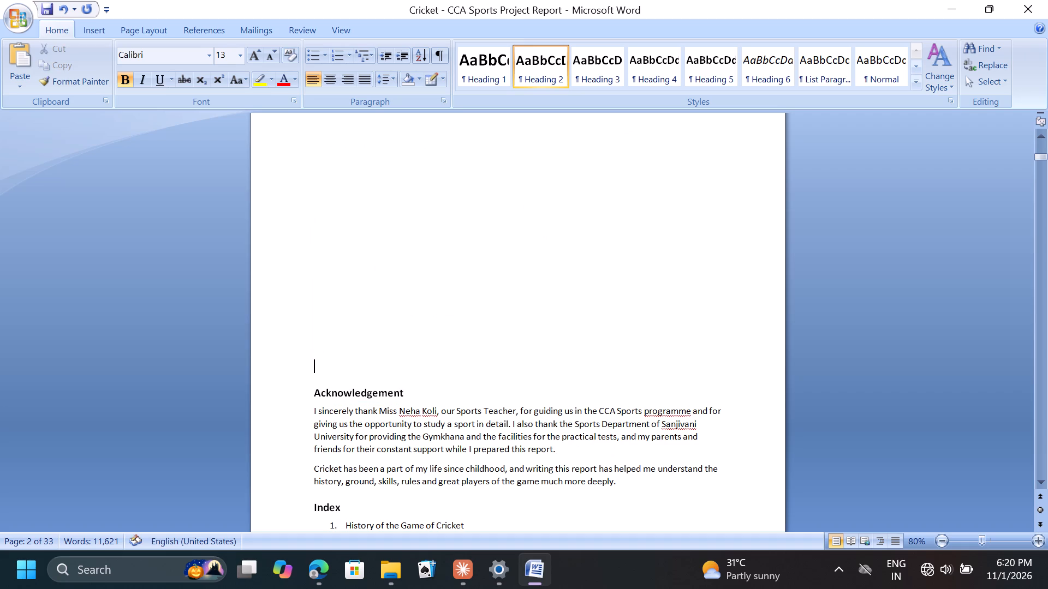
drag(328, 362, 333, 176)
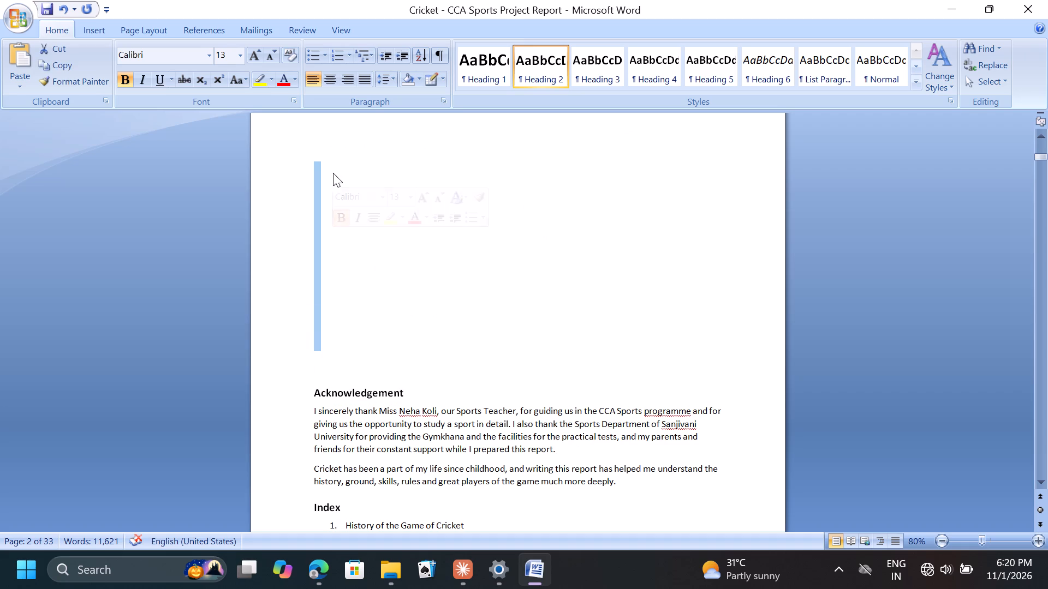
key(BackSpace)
Remove the blank line and the horizontal divider below the university address line on the first page.
scroll(334, 182, up, 1)
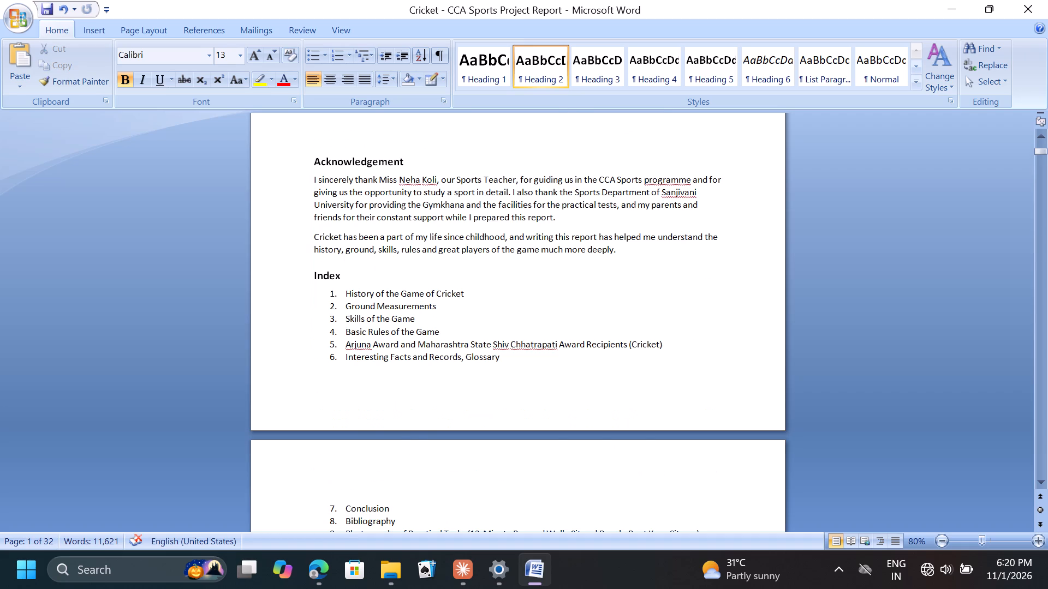
scroll(334, 182, up, 1)
click(323, 265)
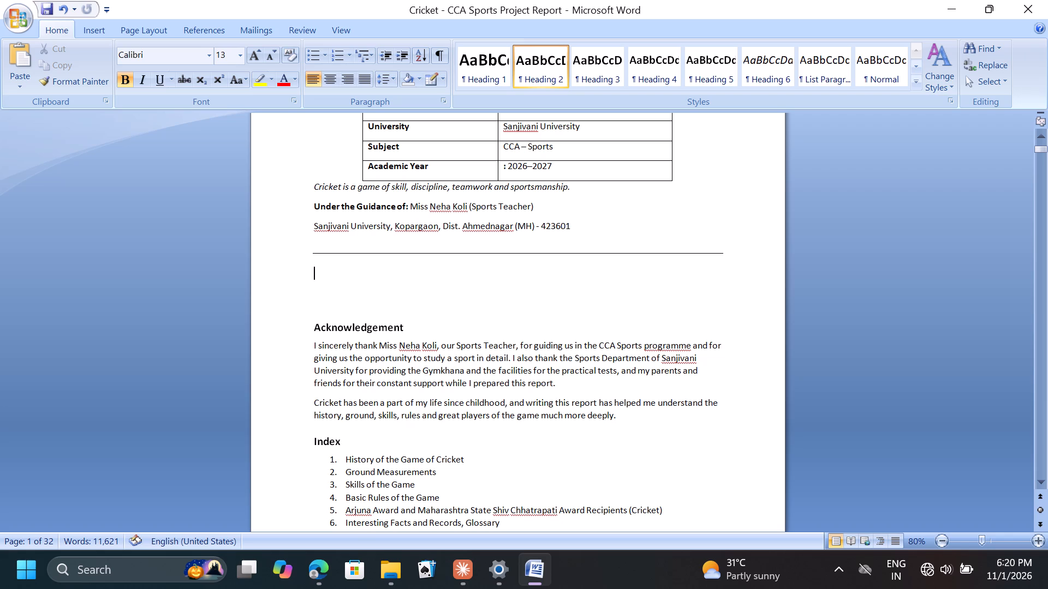
key(BackSpace)
key(BackSpace)
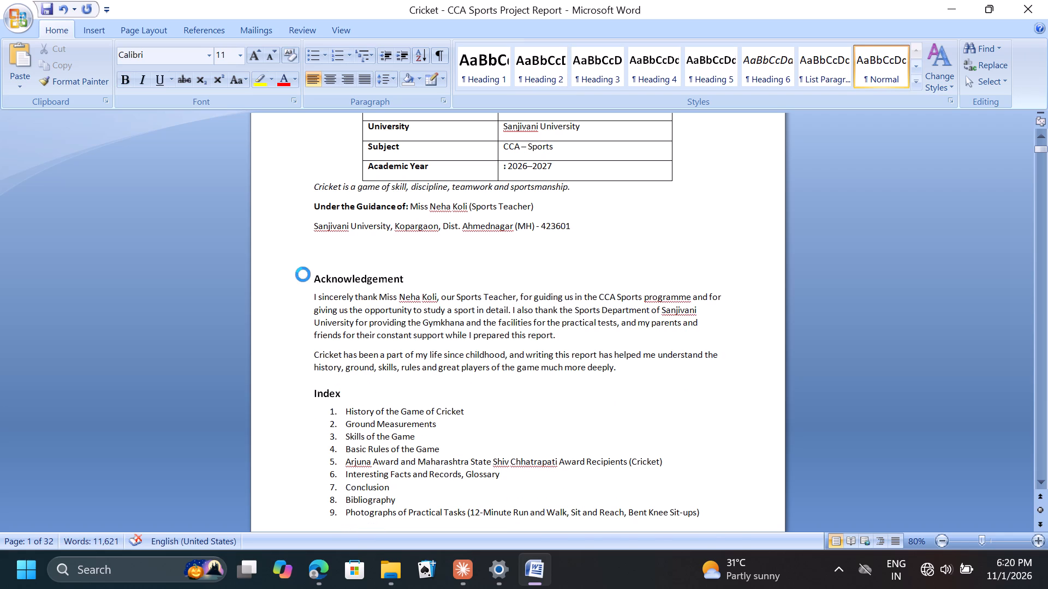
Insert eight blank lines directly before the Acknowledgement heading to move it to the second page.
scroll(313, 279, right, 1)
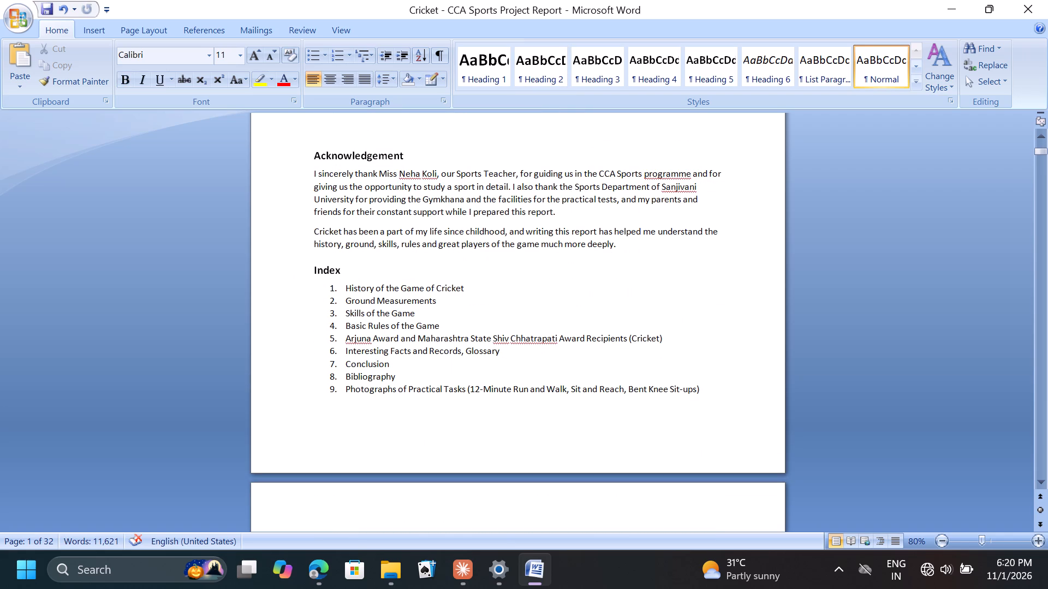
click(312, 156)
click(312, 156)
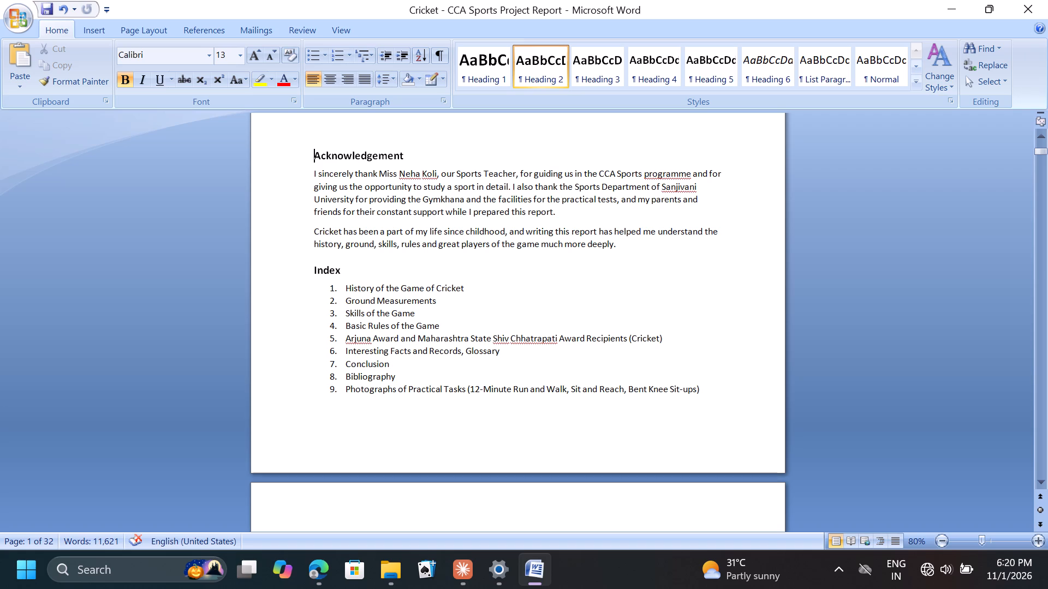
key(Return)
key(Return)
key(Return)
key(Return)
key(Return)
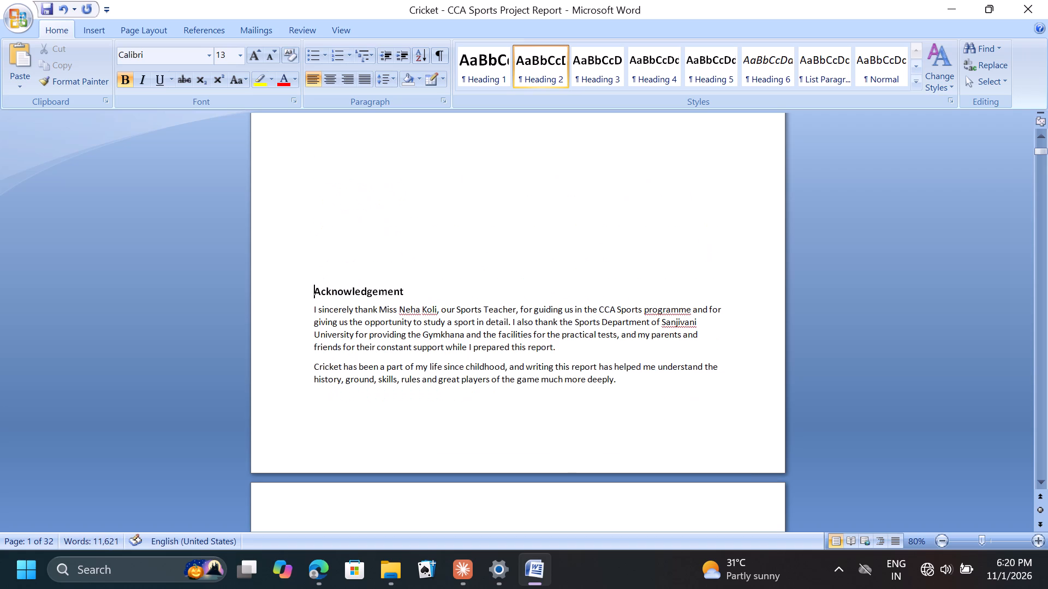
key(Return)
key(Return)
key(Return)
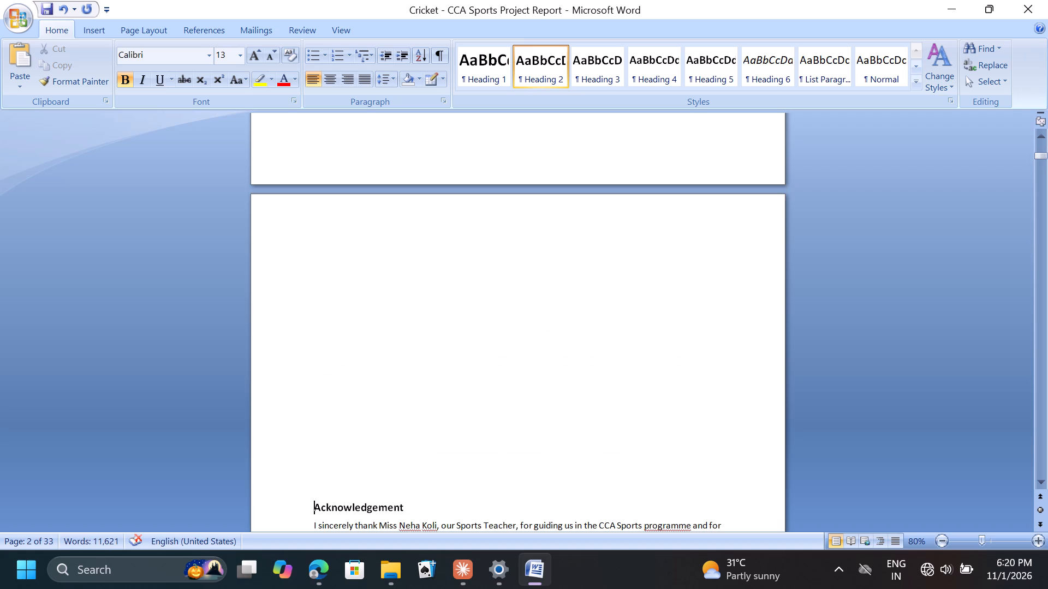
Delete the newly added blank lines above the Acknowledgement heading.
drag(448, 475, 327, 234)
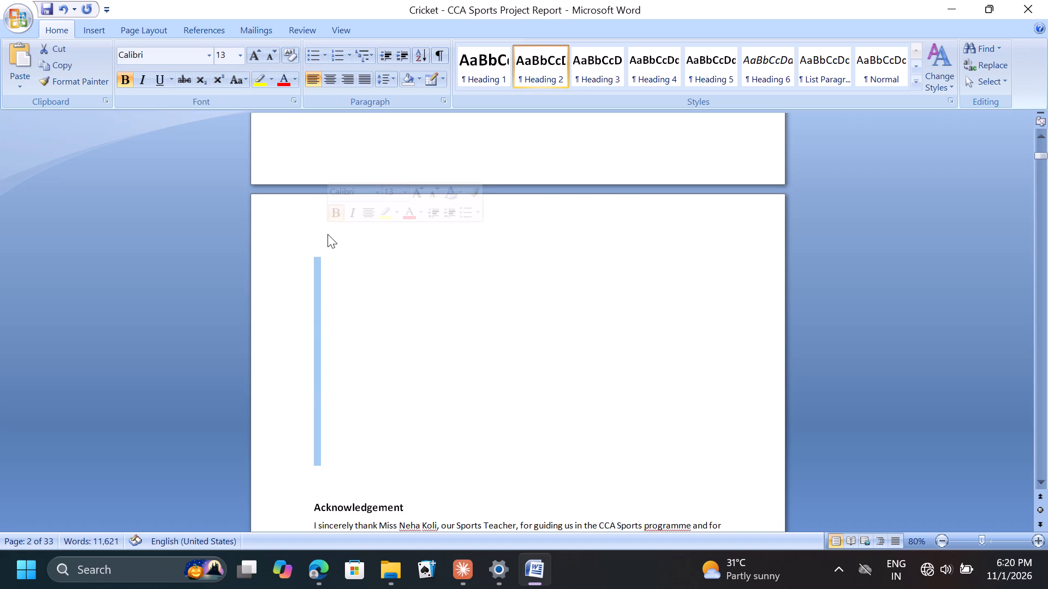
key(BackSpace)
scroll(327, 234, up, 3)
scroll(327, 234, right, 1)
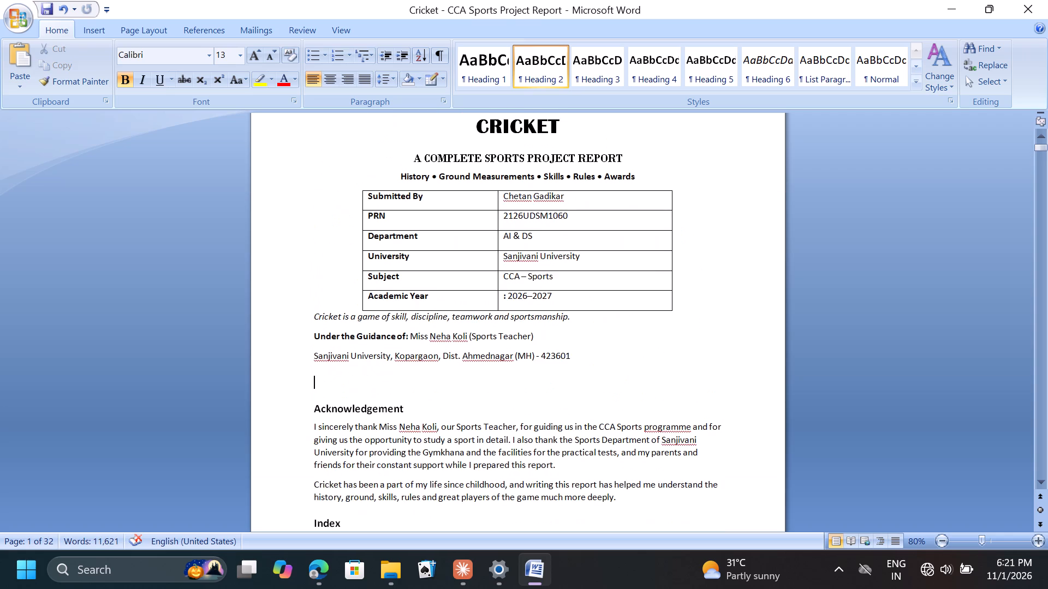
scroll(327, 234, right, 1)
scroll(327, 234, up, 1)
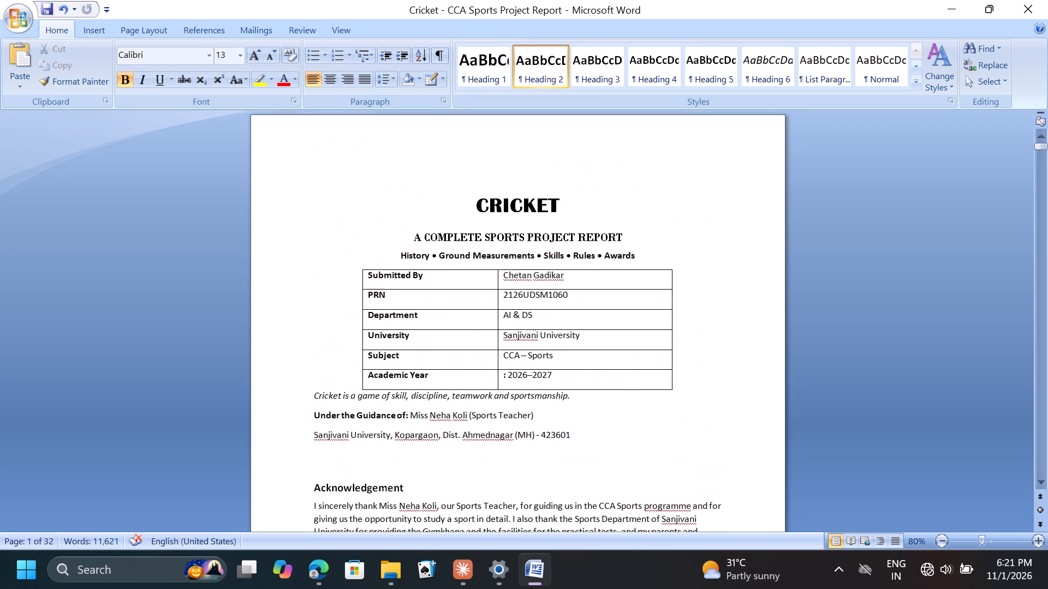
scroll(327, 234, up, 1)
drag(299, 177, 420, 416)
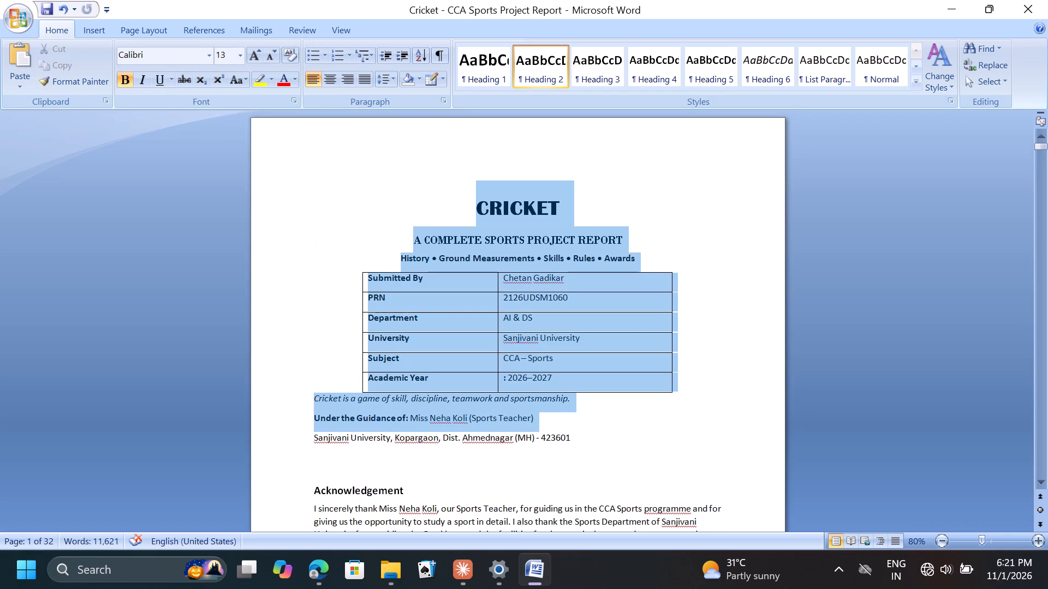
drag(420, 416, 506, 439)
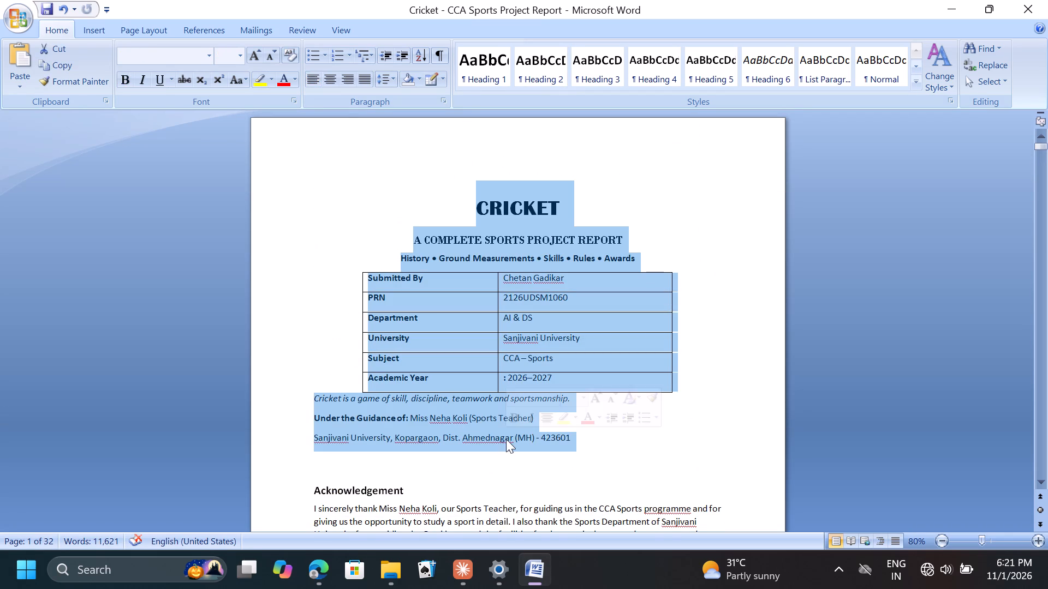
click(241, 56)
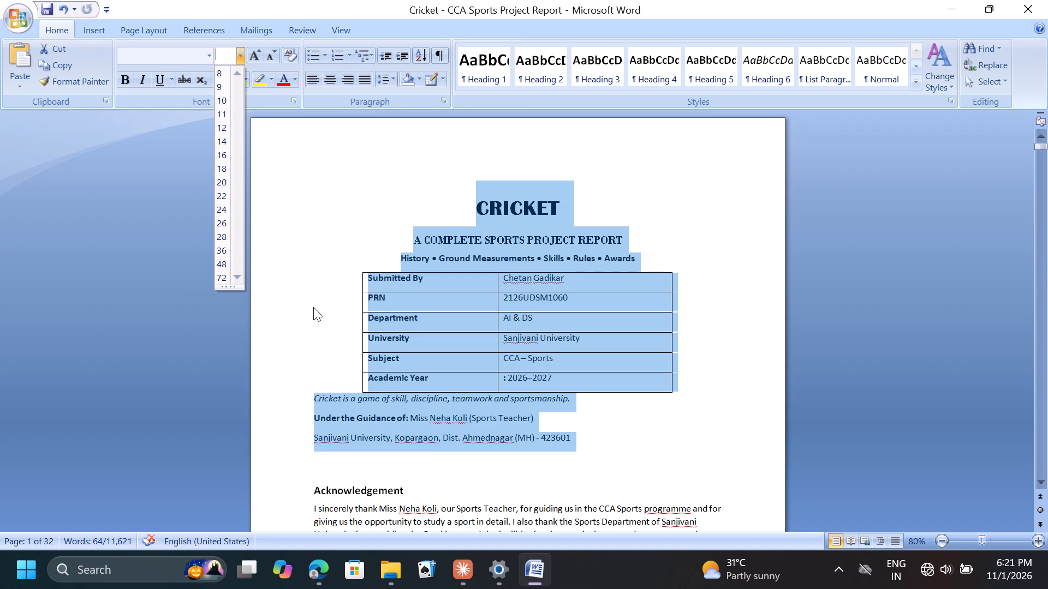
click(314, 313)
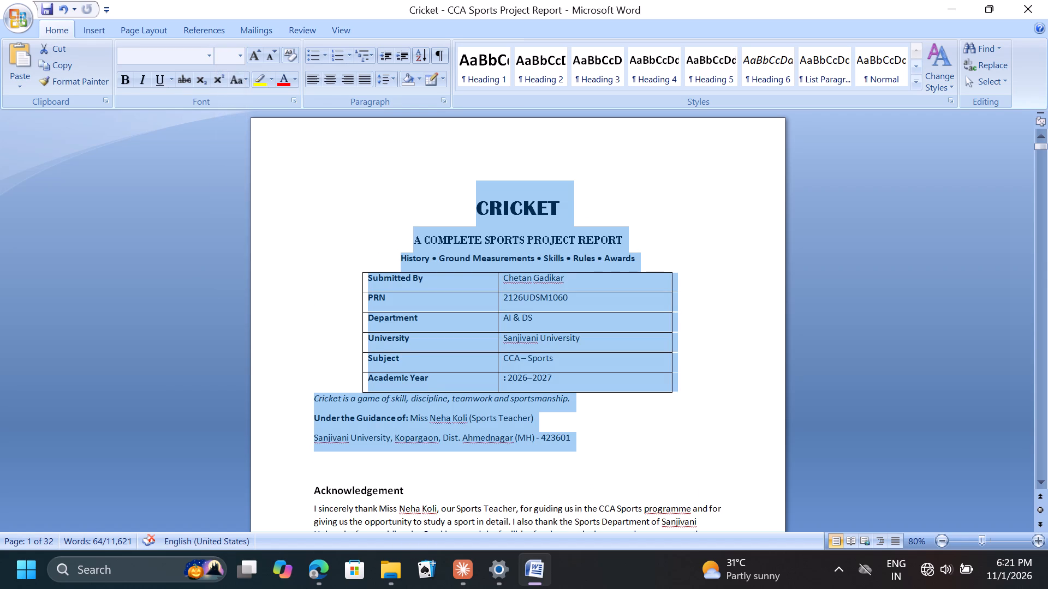
Review the layout from the cover details through the Acknowledgement and Index to the start of the History chapter.
scroll(428, 380, down, 2)
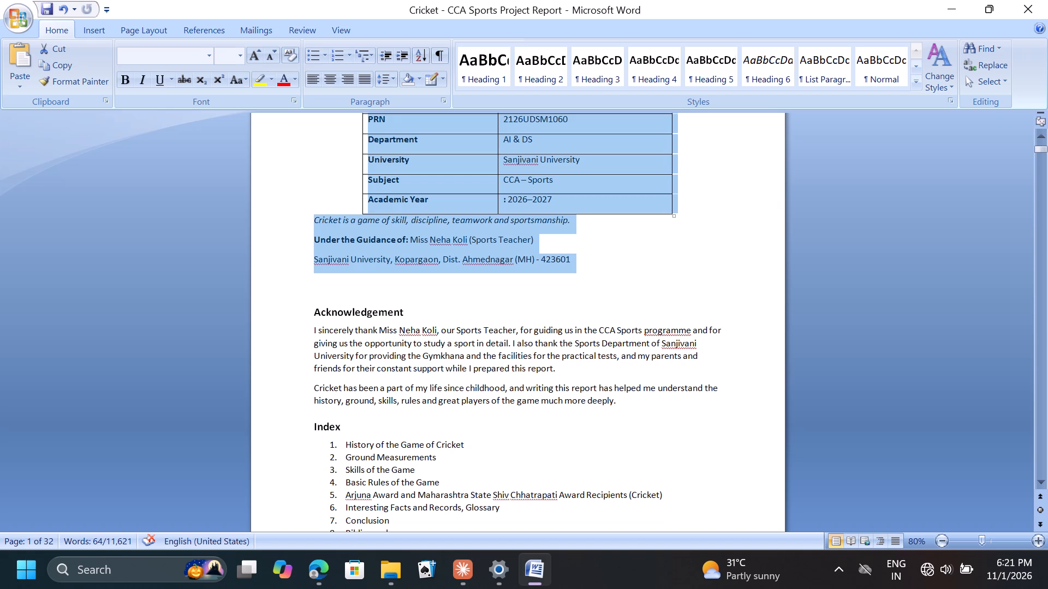
scroll(428, 380, down, 4)
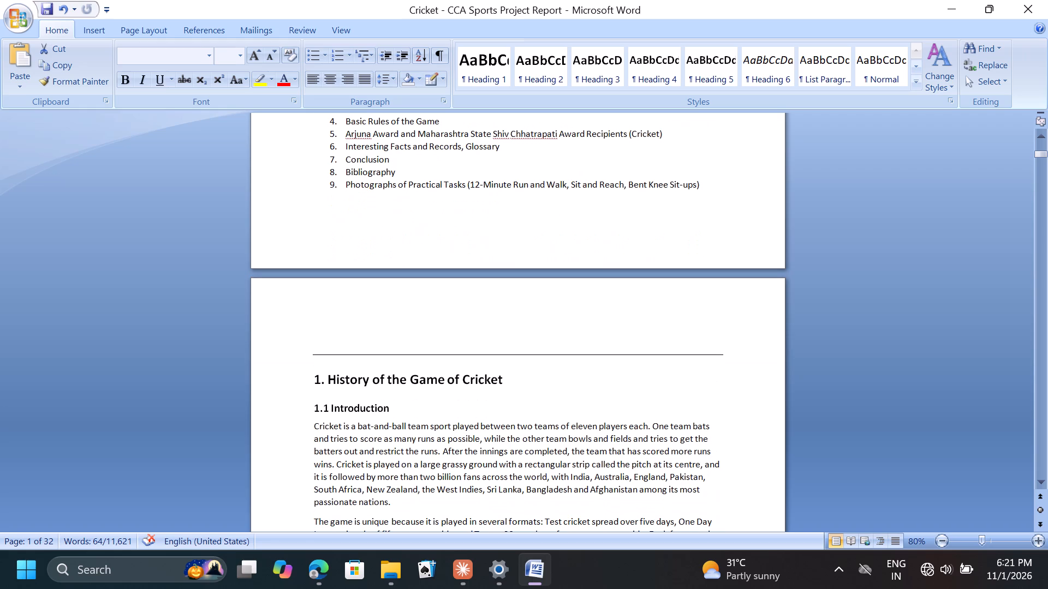
scroll(428, 380, up, 2)
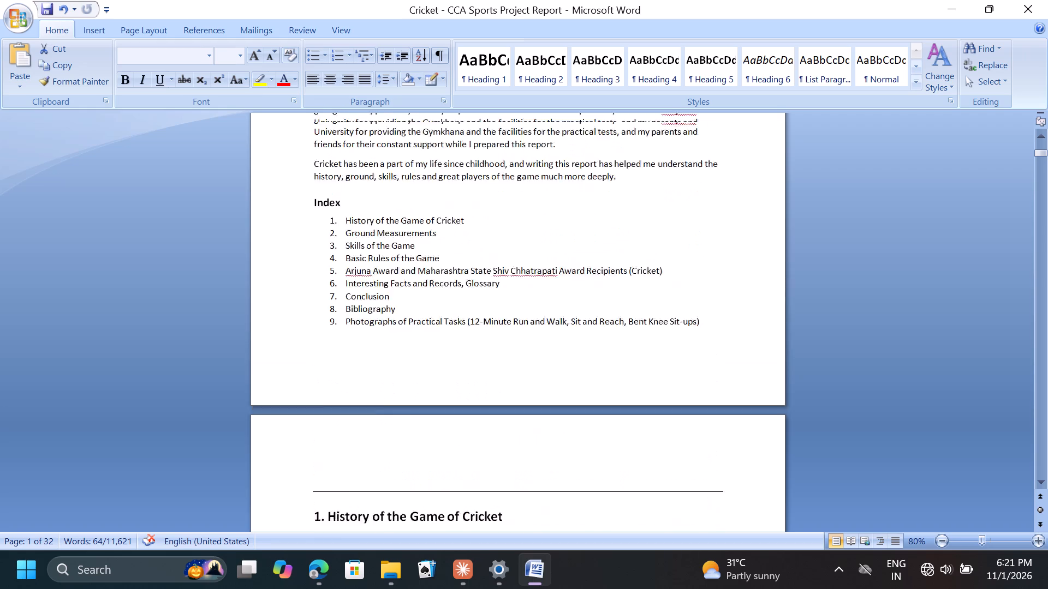
scroll(428, 380, up, 3)
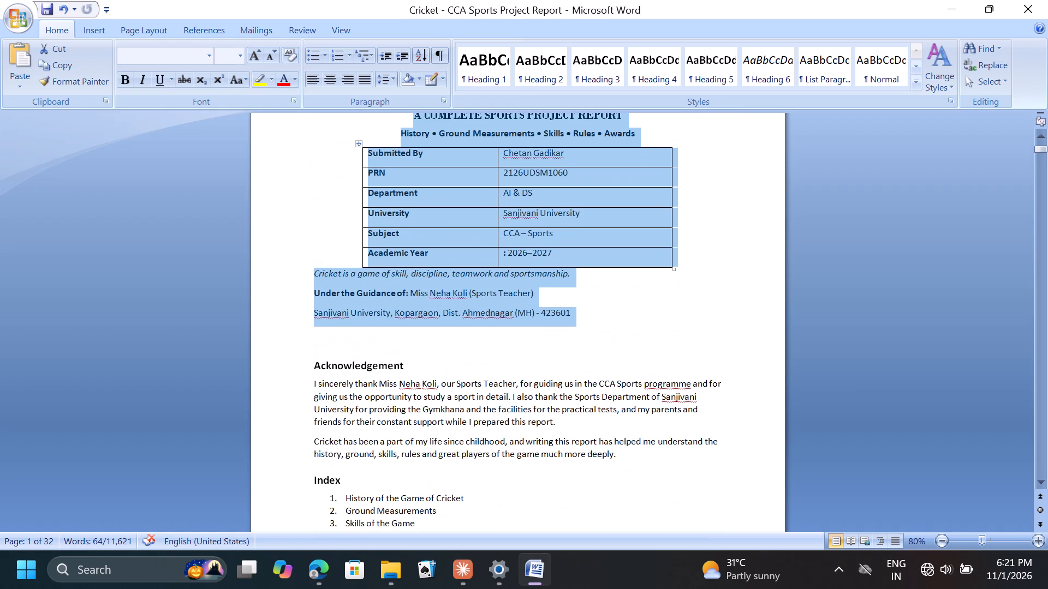
click(385, 346)
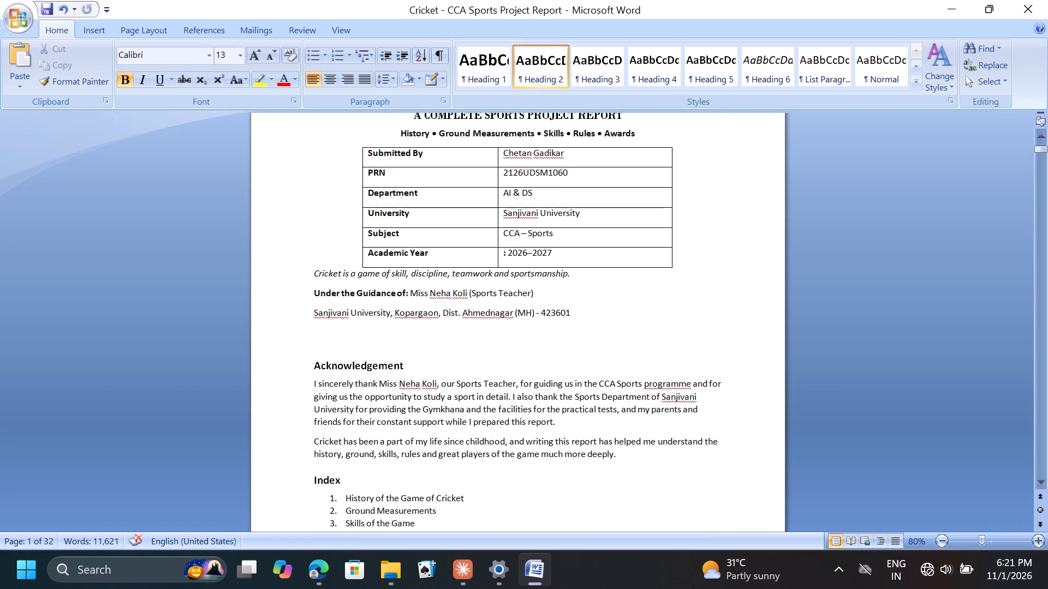
scroll(347, 377, down, 1)
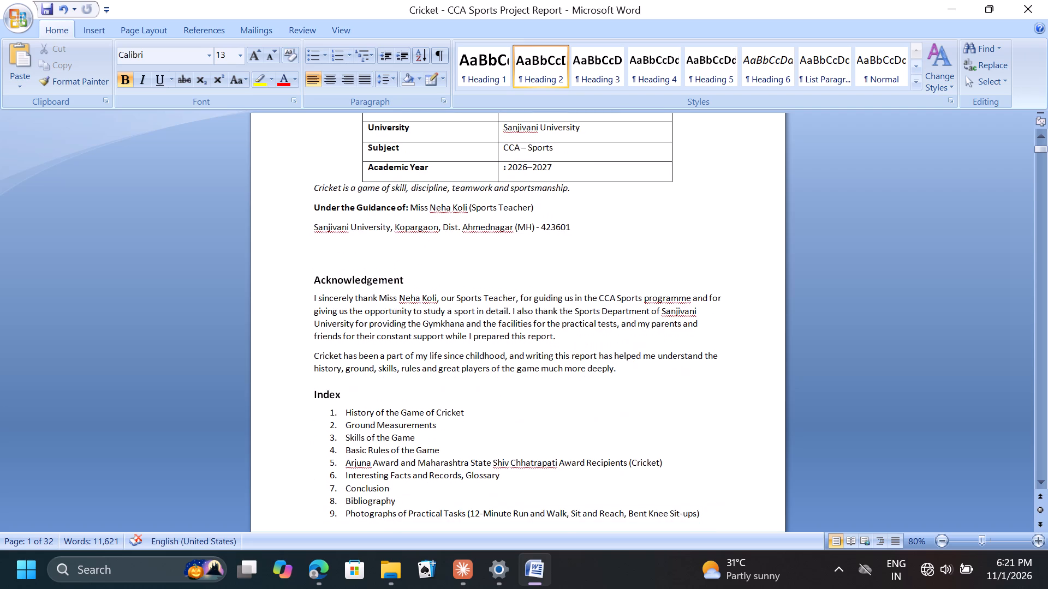
scroll(347, 377, down, 2)
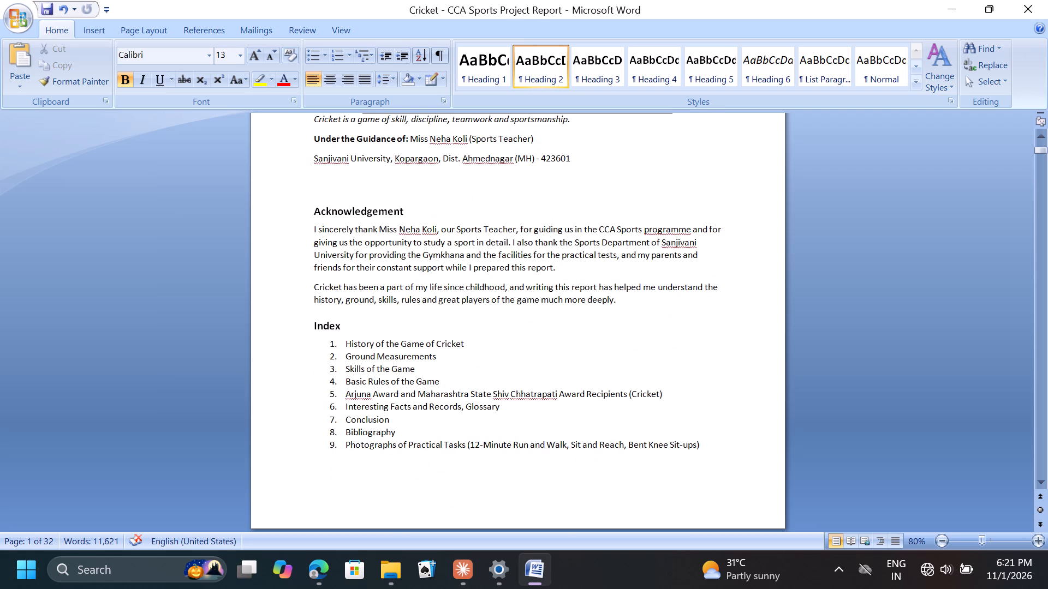
scroll(347, 377, up, 5)
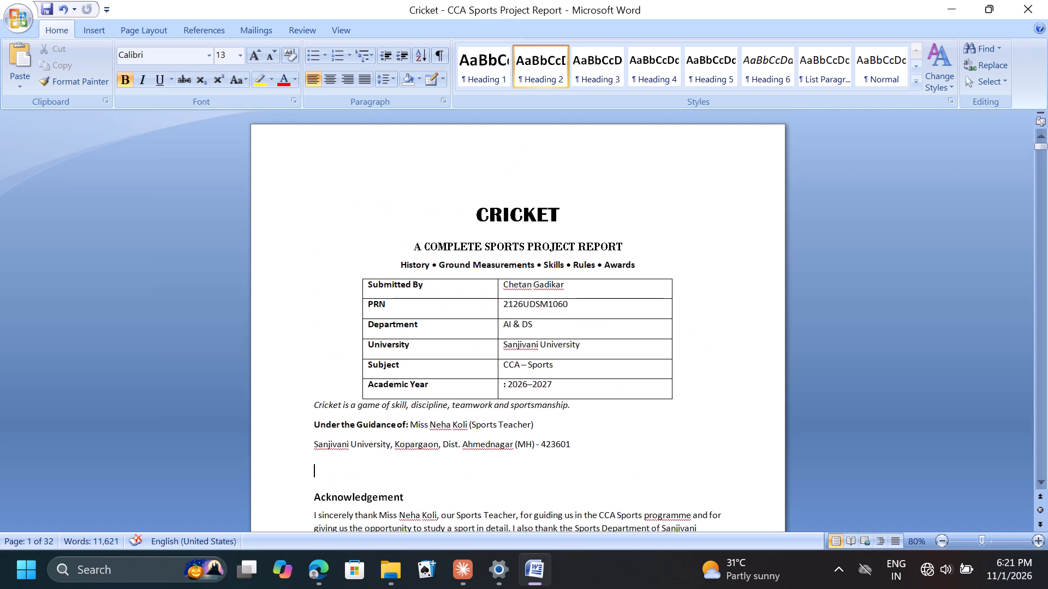
Delete the university address line below the guidance line on the first page.
drag(580, 452, 391, 401)
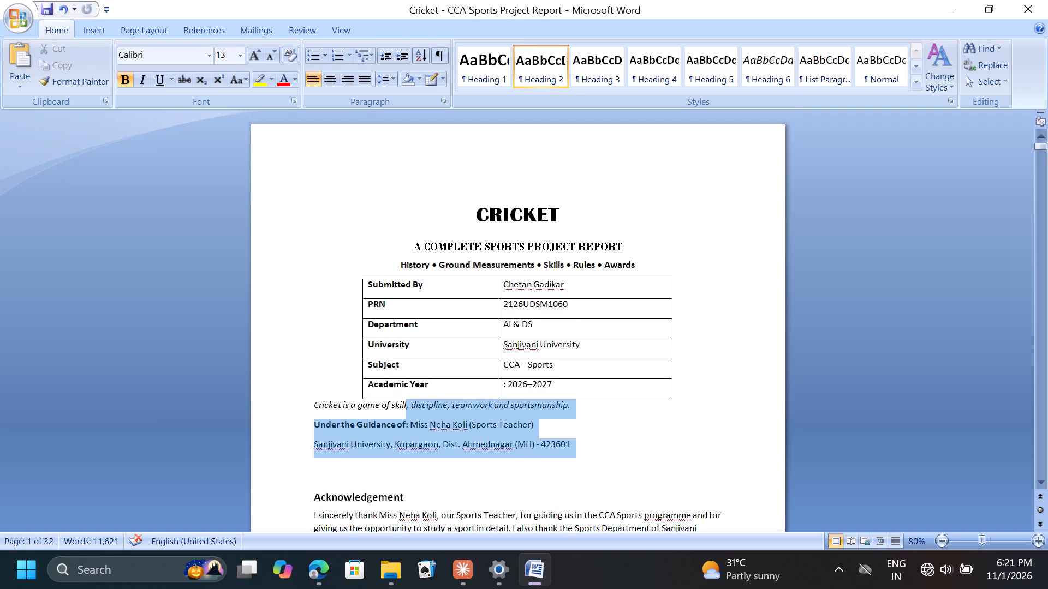
drag(391, 401, 344, 537)
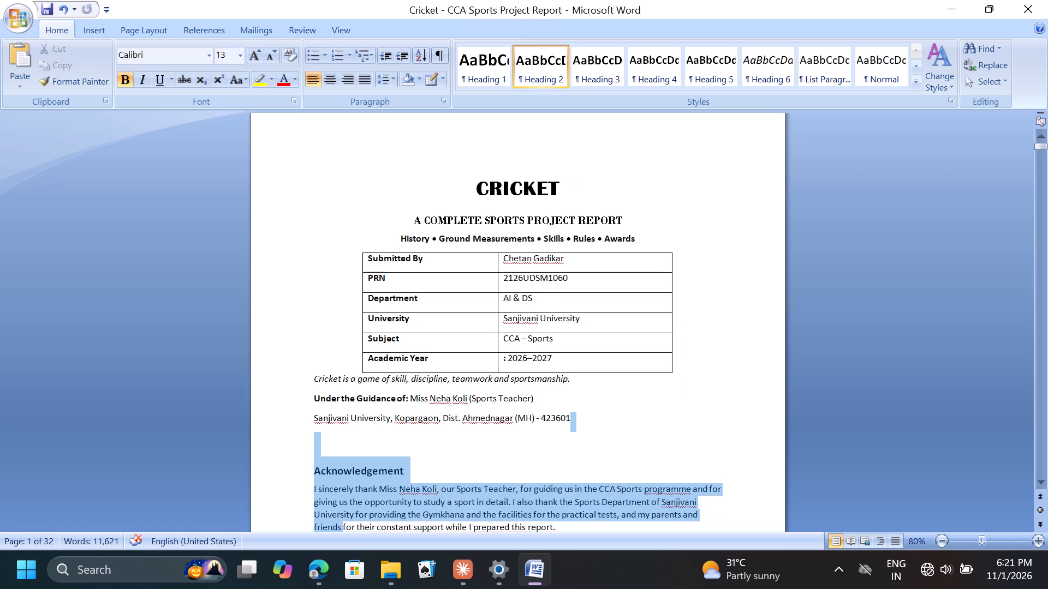
drag(344, 537, 588, 394)
click(588, 394)
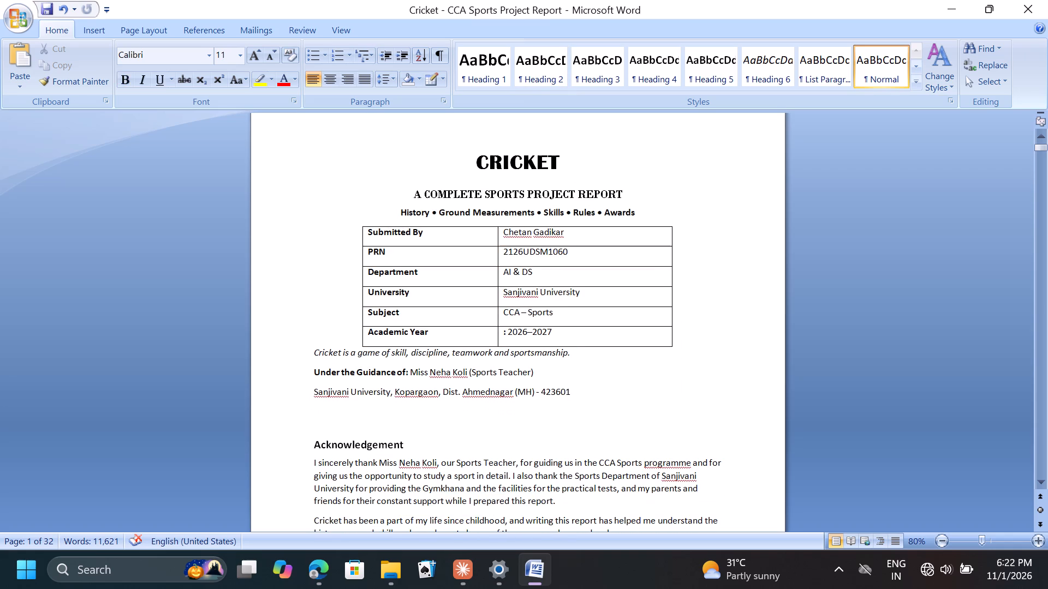
click(576, 394)
drag(576, 394, 431, 399)
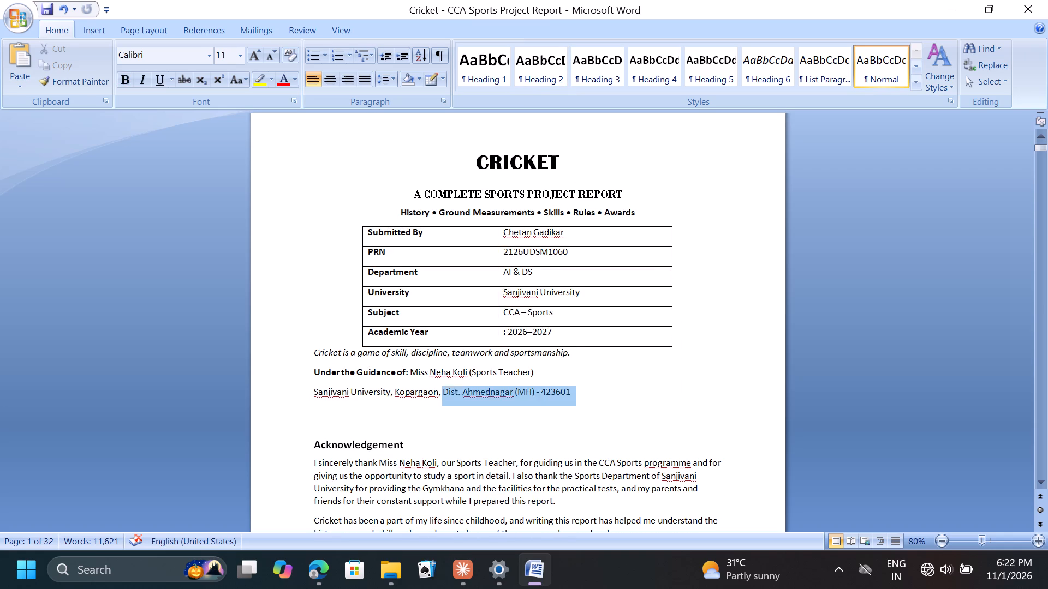
drag(431, 399, 312, 397)
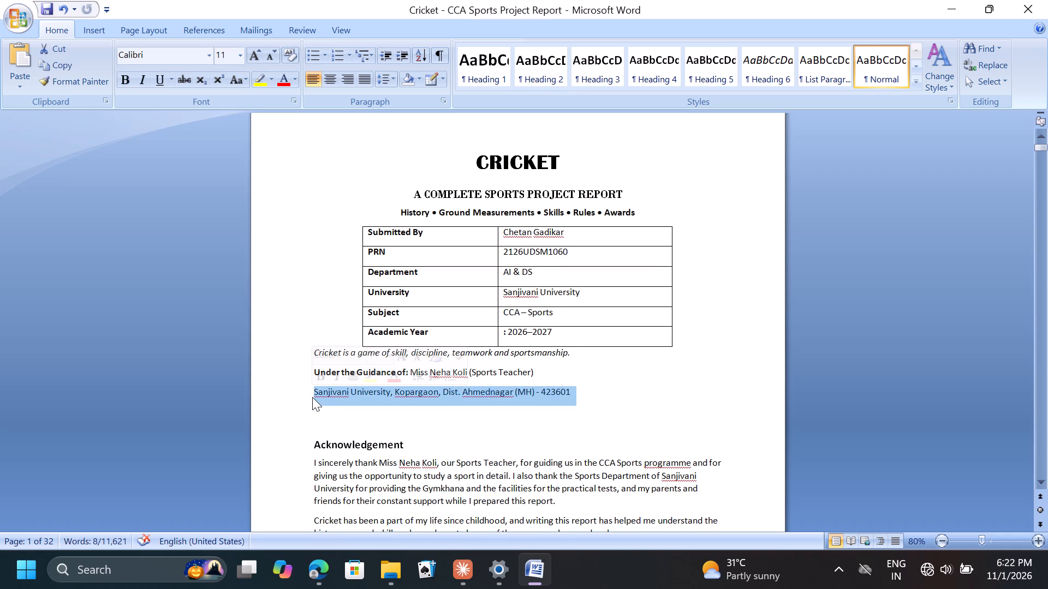
key(BackSpace)
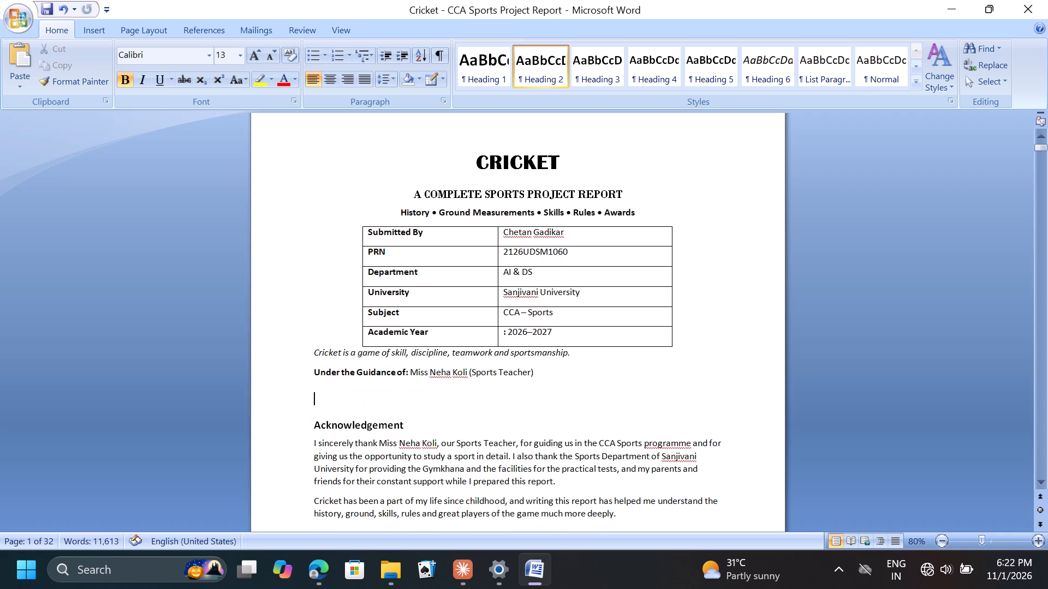
Set the font size of the bold "Under the Guidance of:" label to 16.
drag(408, 371, 319, 368)
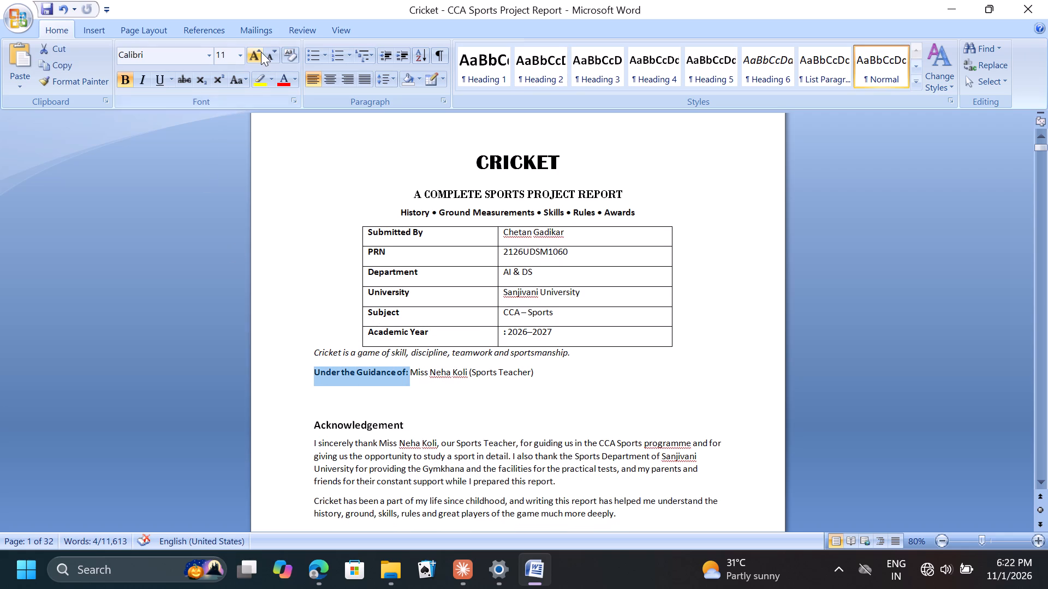
click(240, 56)
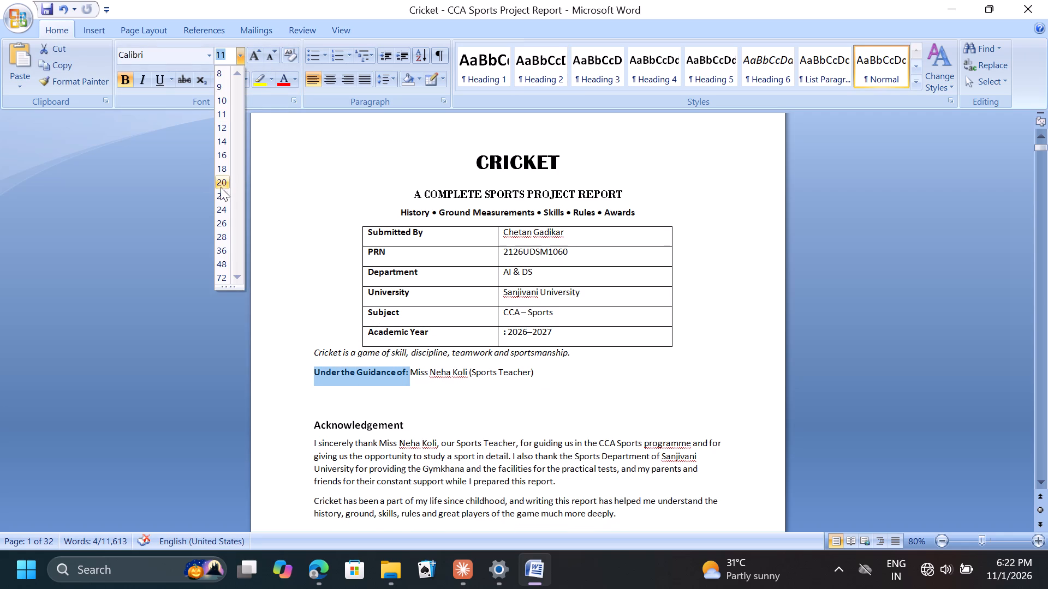
click(221, 158)
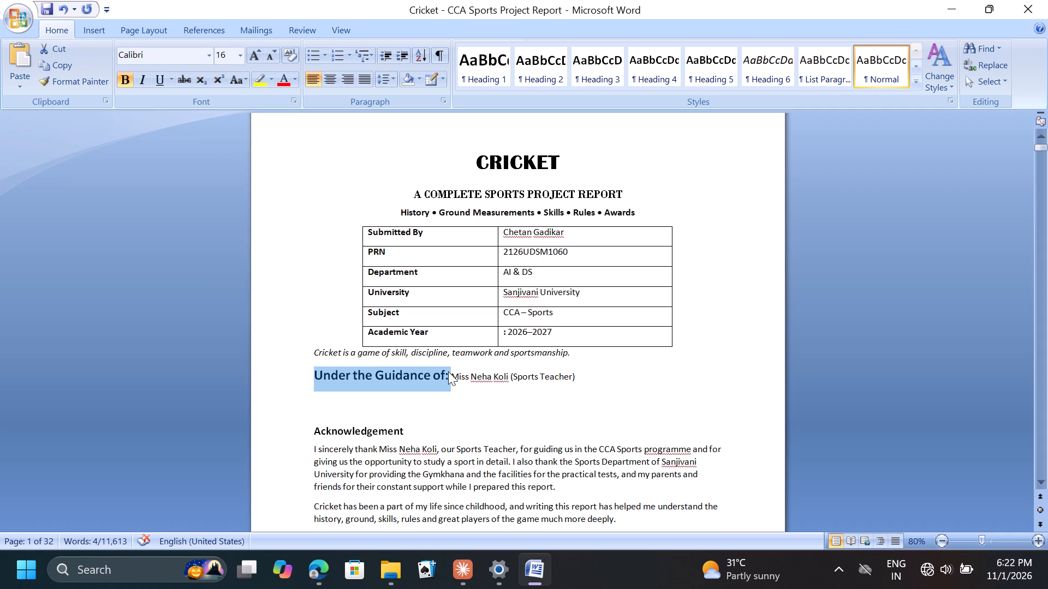
Change the font of the sports teacher's name and role in the guidance line to Book Antiqua.
drag(454, 375, 544, 379)
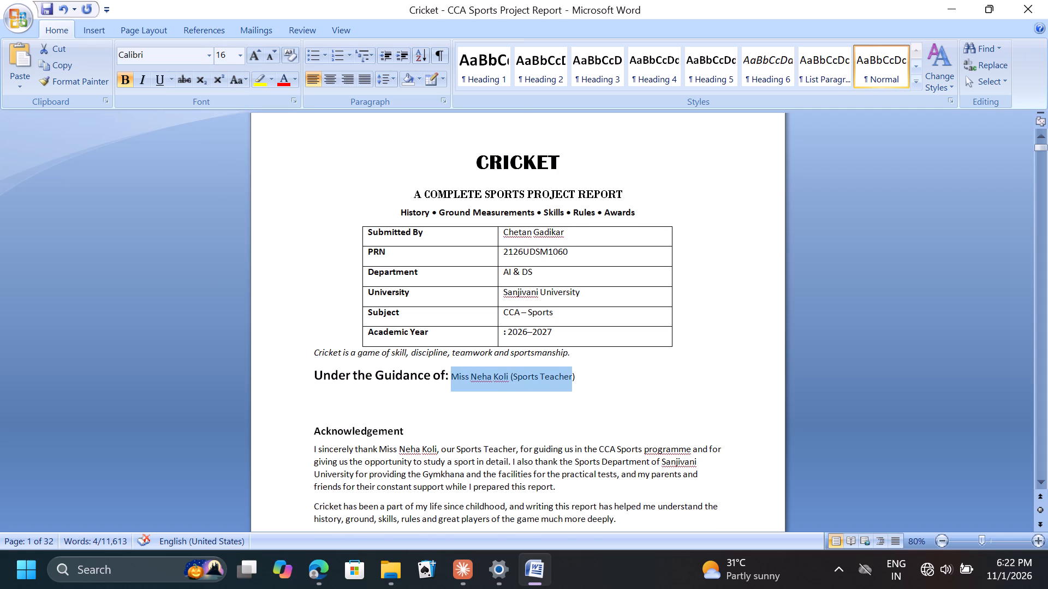
drag(544, 379, 569, 371)
click(600, 392)
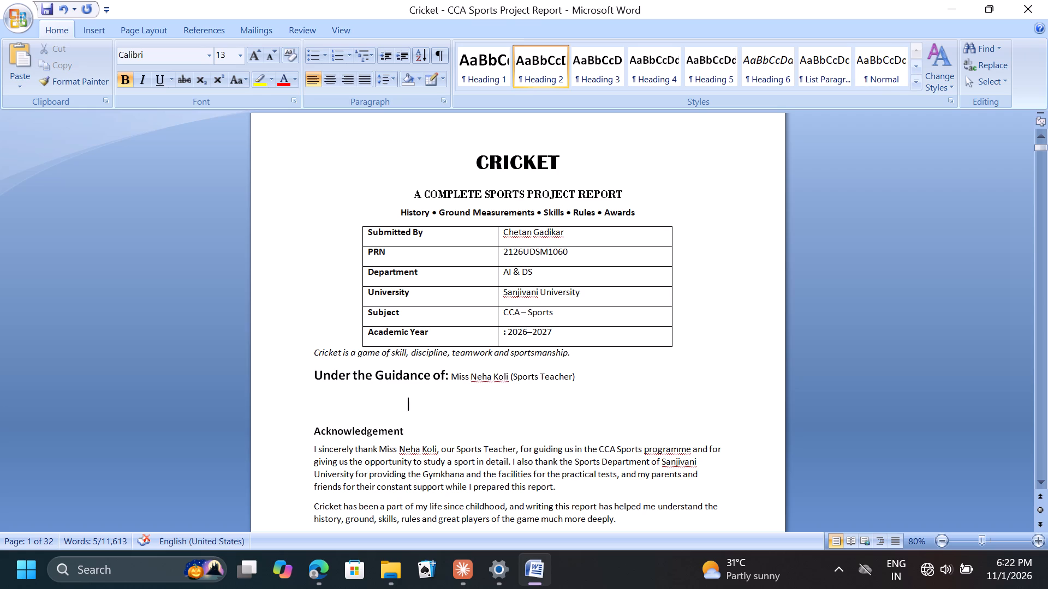
drag(591, 386, 460, 384)
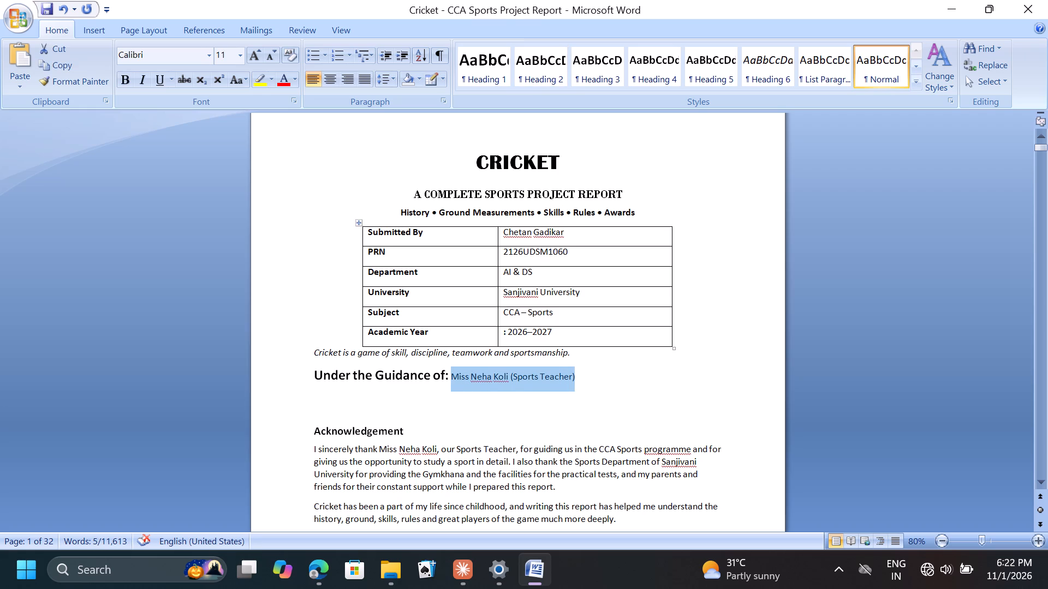
click(206, 58)
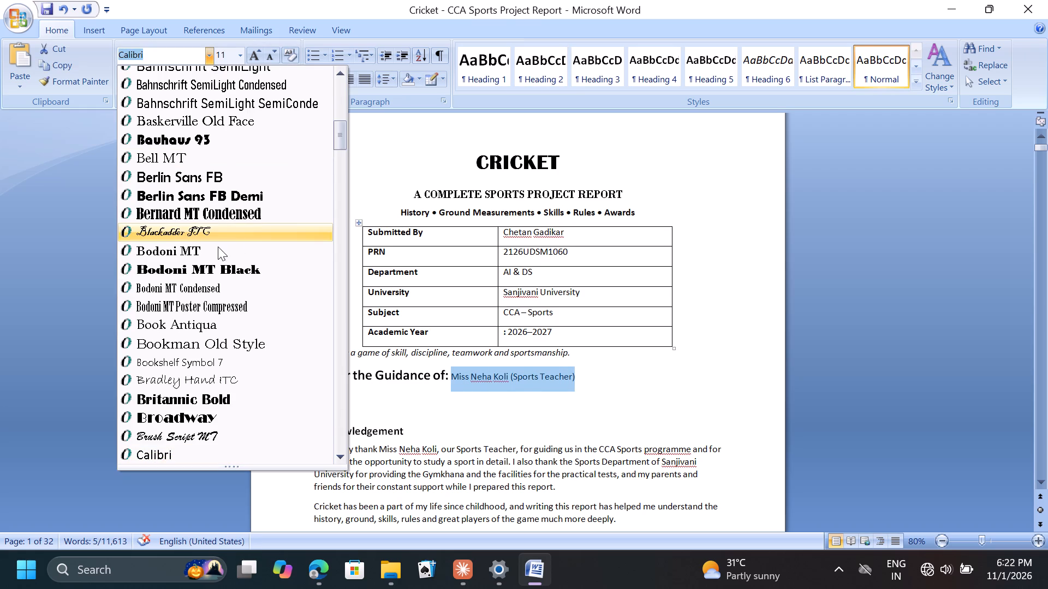
click(205, 322)
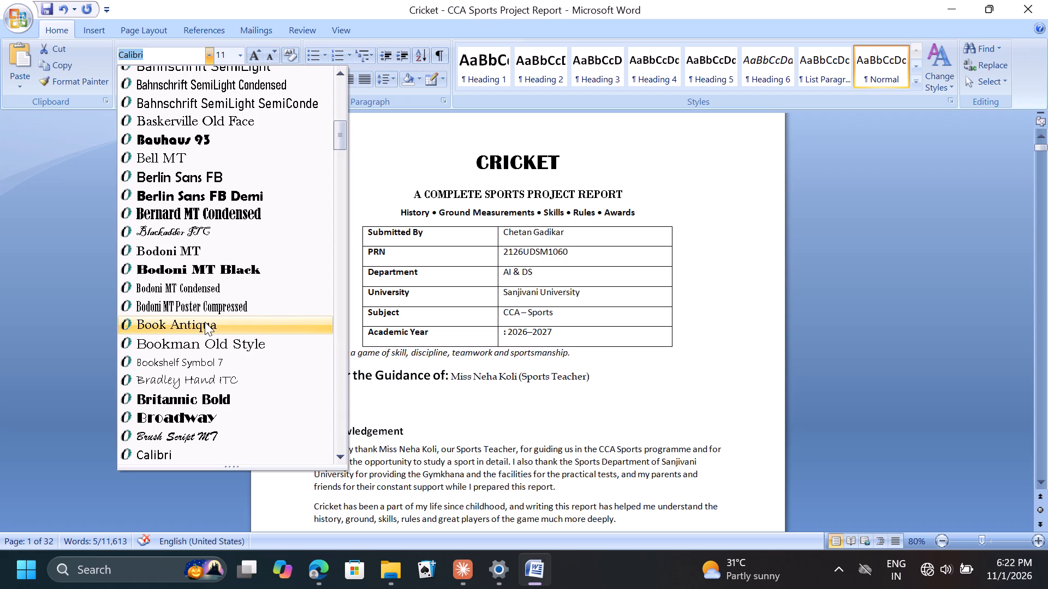
click(461, 437)
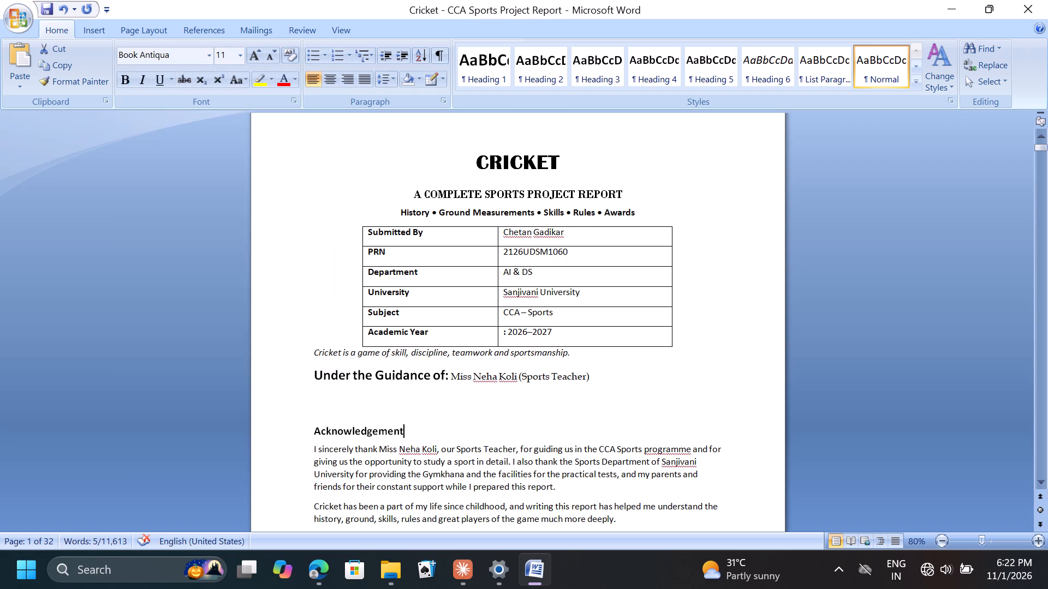
Review the page layout from the Index through the History chapter to section 1.7 and back to the first page.
scroll(459, 436, down, 1)
scroll(401, 319, down, 4)
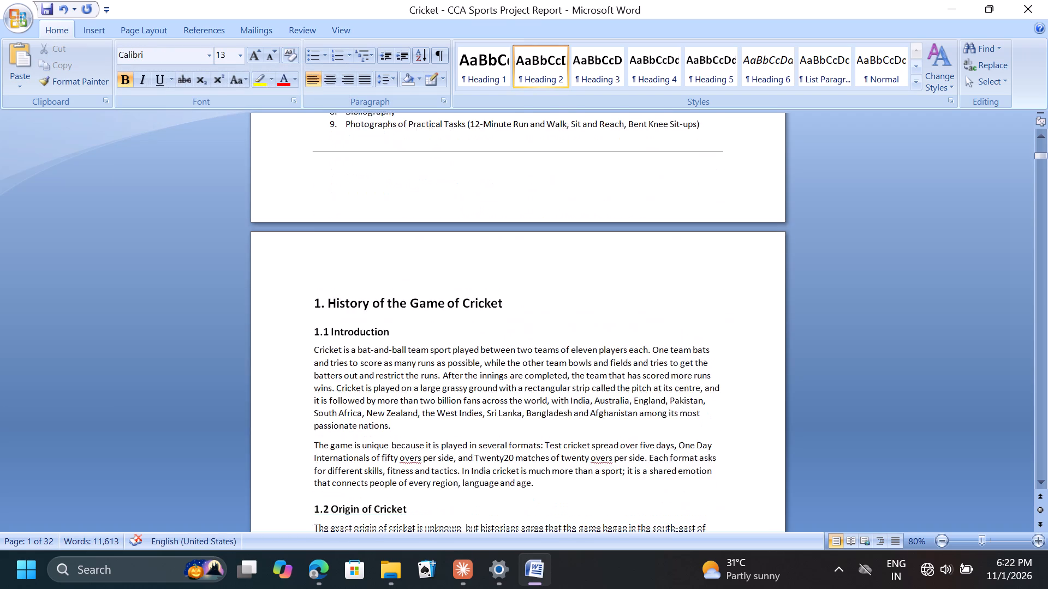
scroll(401, 319, down, 8)
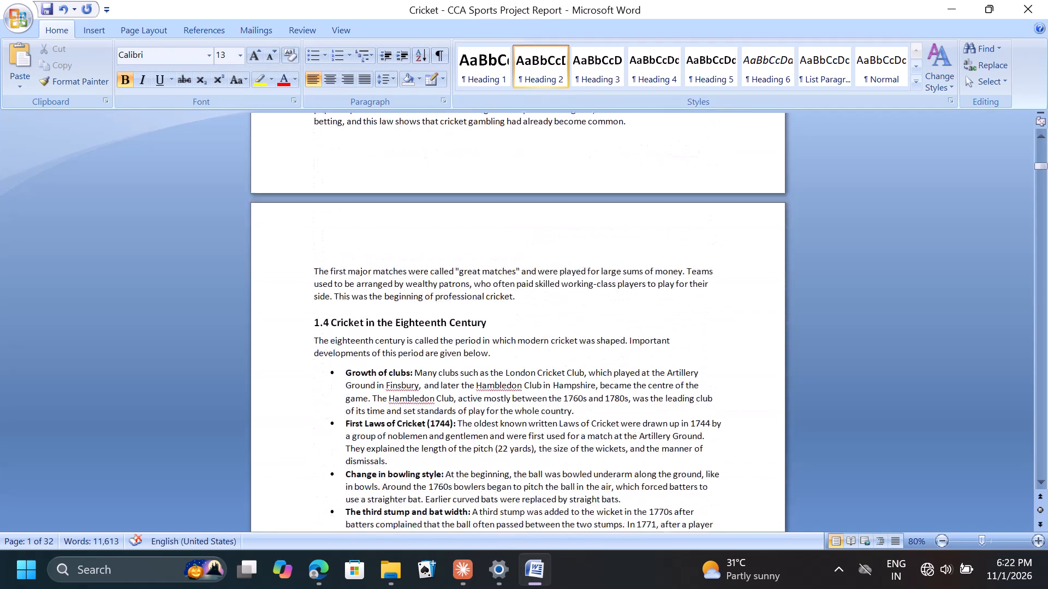
scroll(401, 319, down, 8)
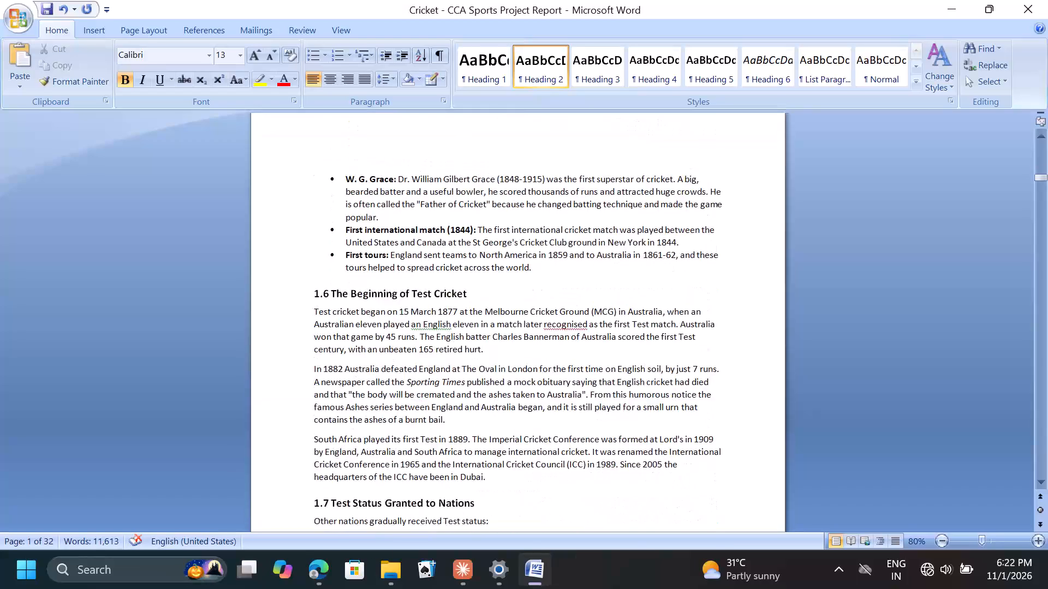
scroll(401, 319, down, 3)
scroll(401, 319, up, 6)
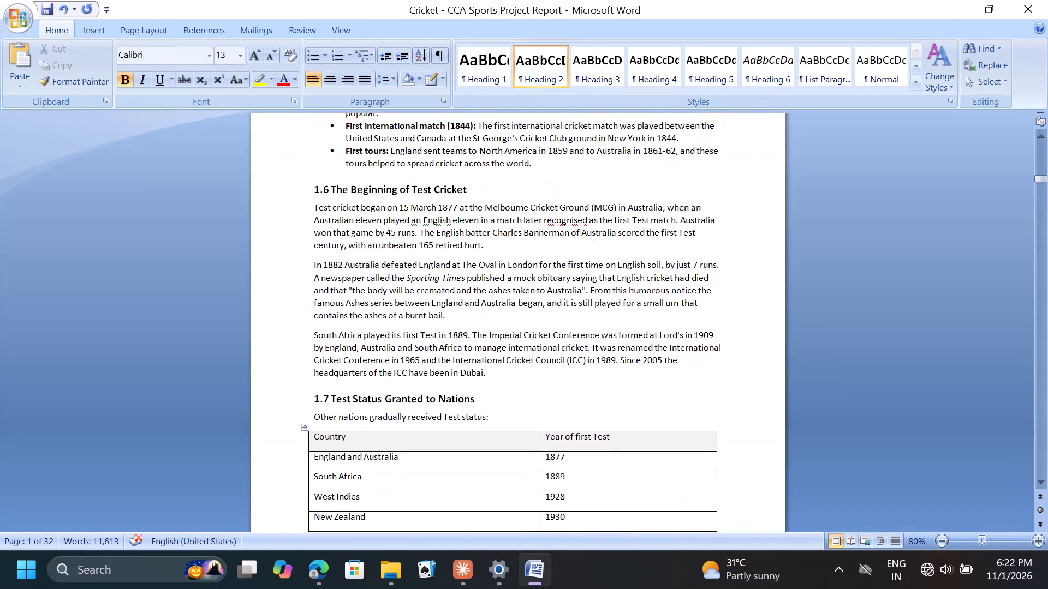
scroll(401, 319, up, 11)
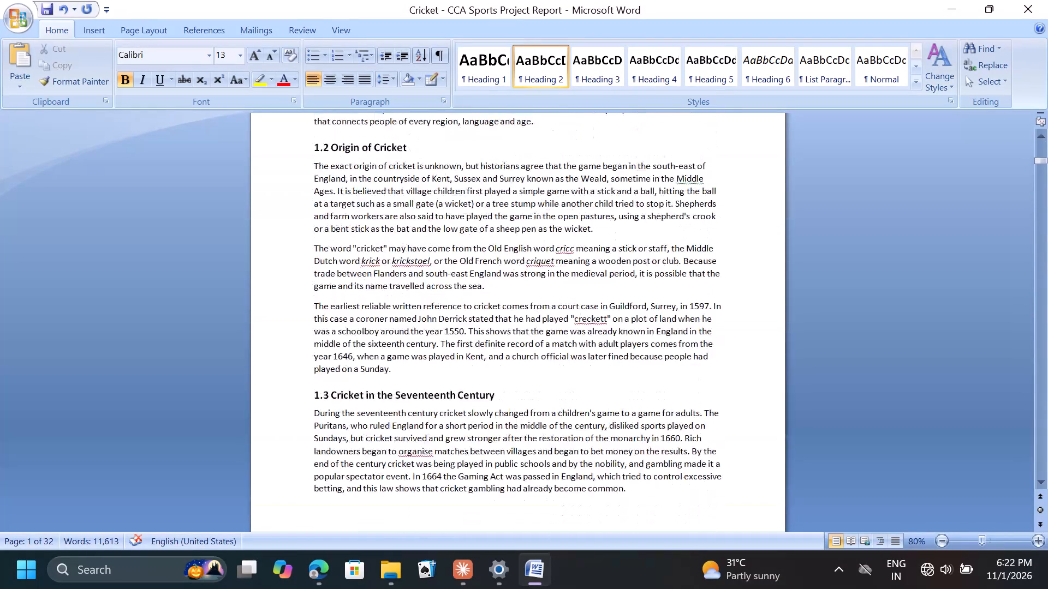
scroll(401, 319, up, 8)
Set the font size of the whole Acknowledgement and Index sections, headings and nine list items included, to 14.
scroll(401, 319, down, 1)
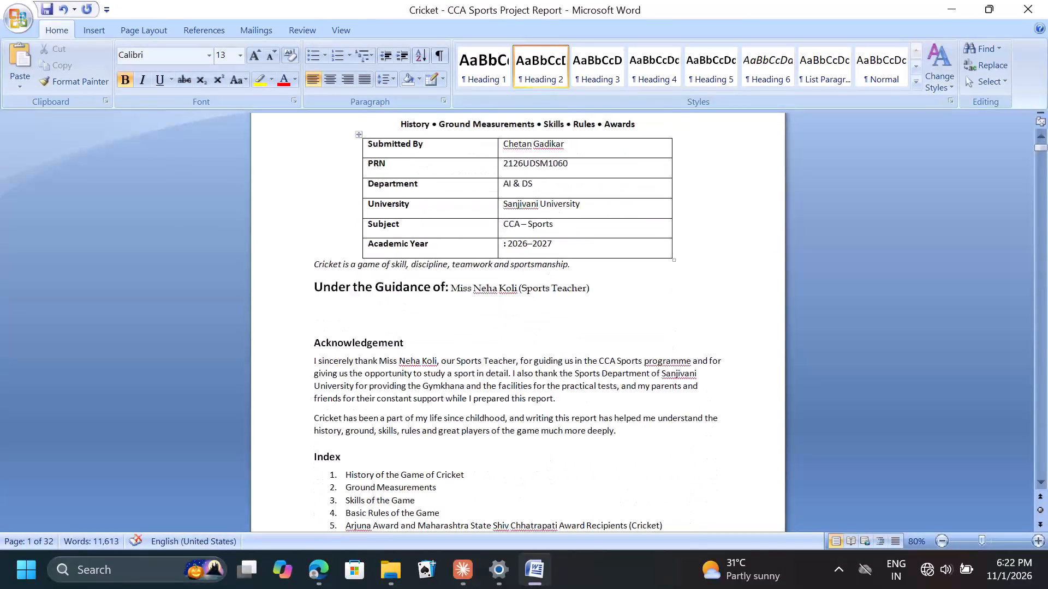
scroll(401, 319, down, 1)
drag(309, 259, 465, 425)
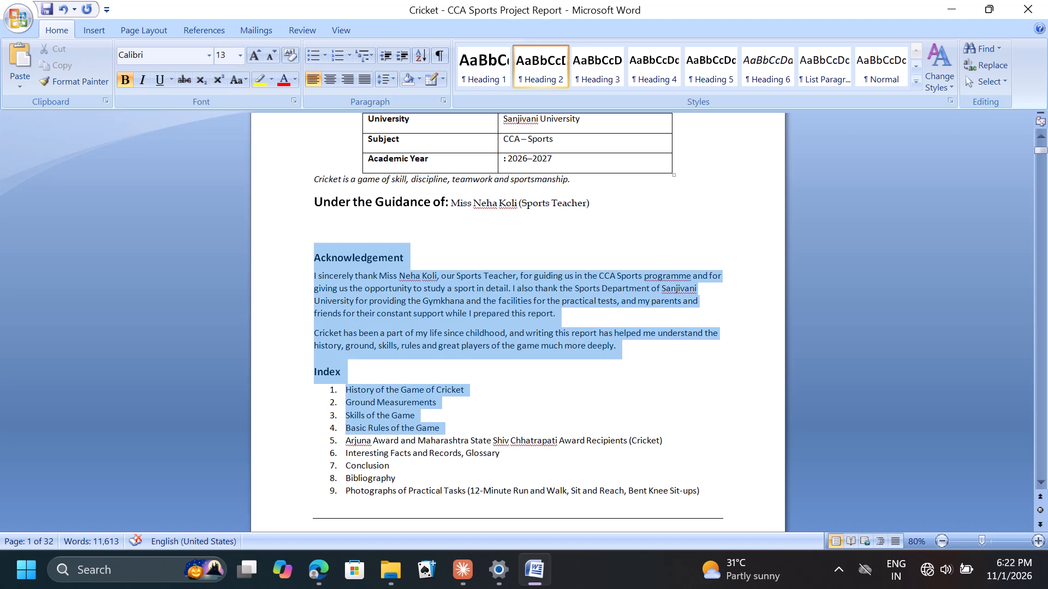
drag(465, 425, 589, 482)
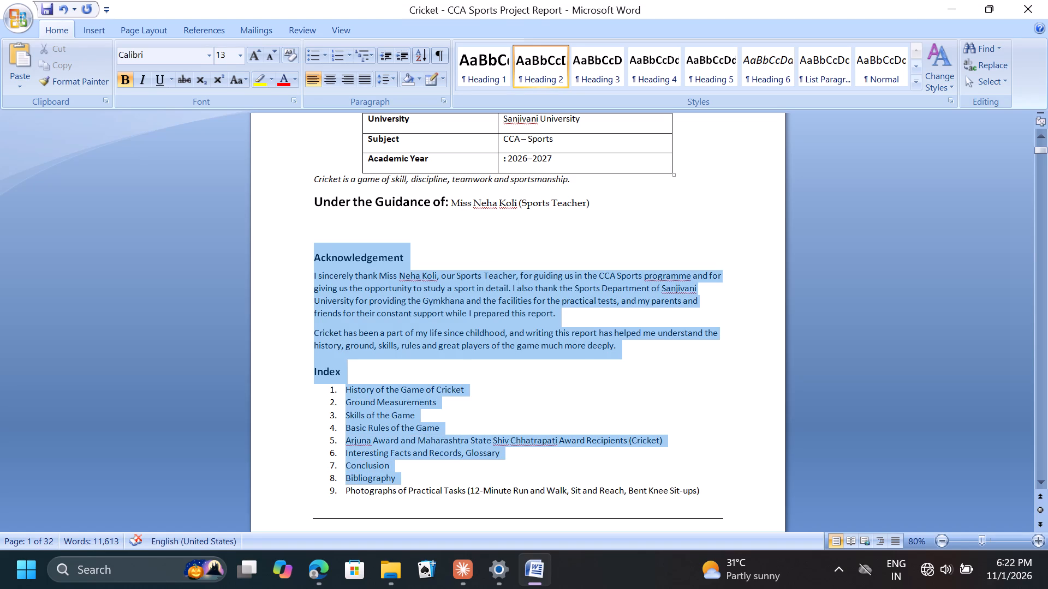
drag(589, 482, 661, 497)
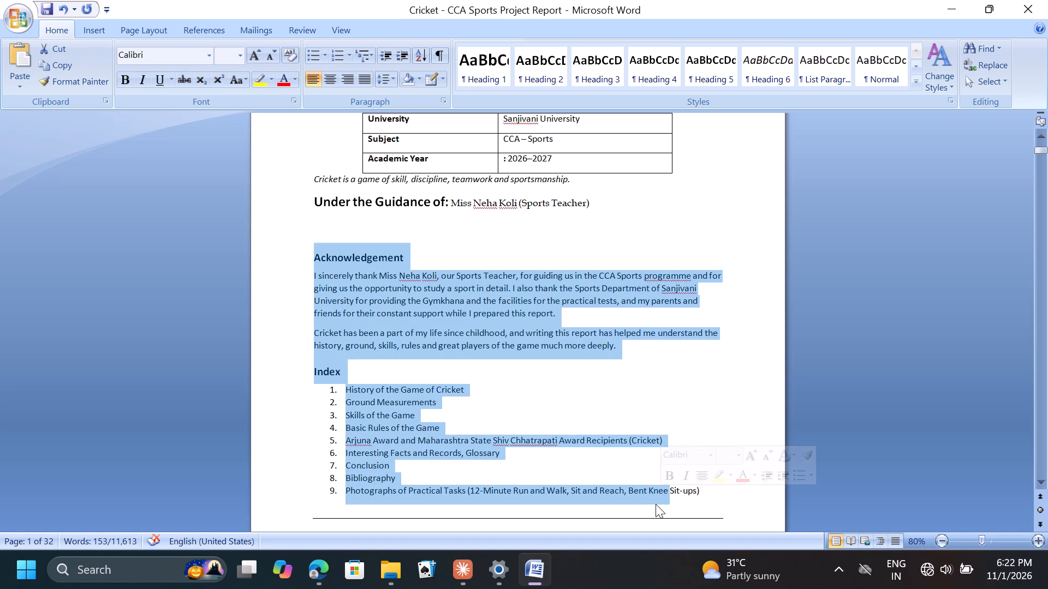
scroll(656, 492, right, 1)
drag(703, 502, 550, 434)
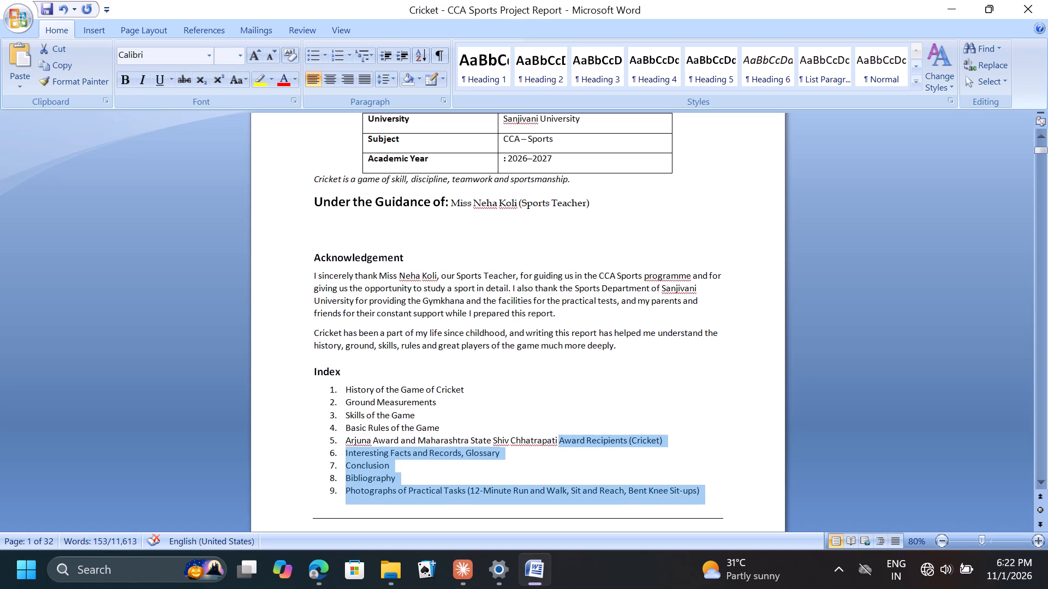
drag(550, 434, 292, 251)
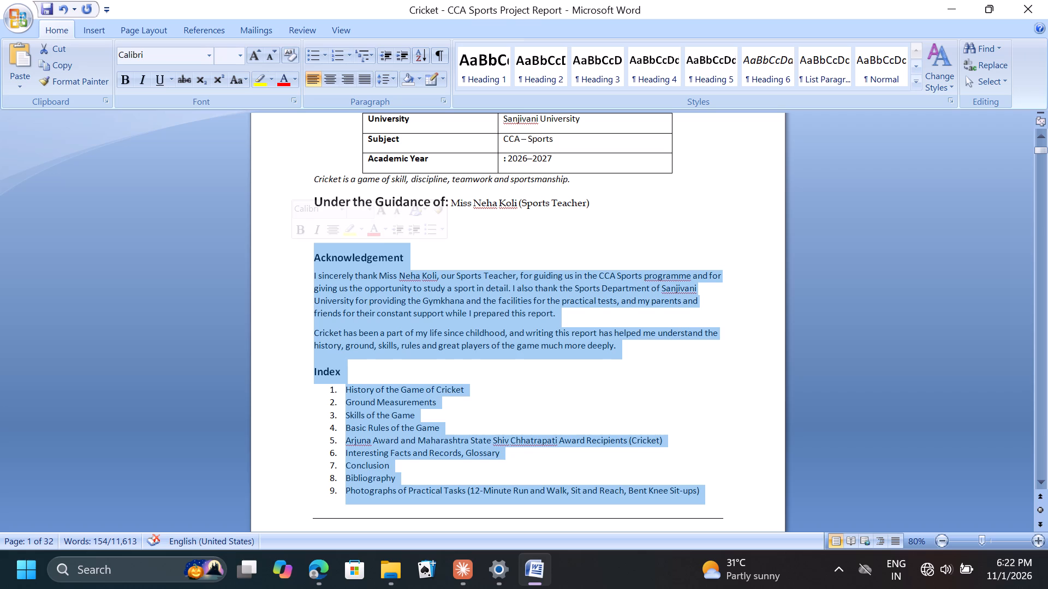
click(239, 59)
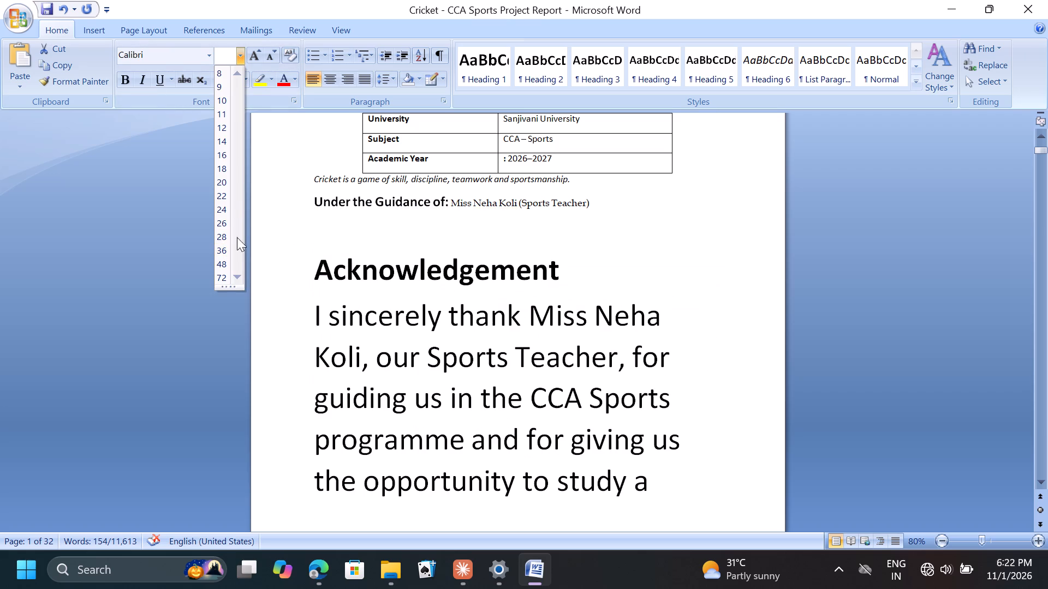
click(222, 147)
click(522, 439)
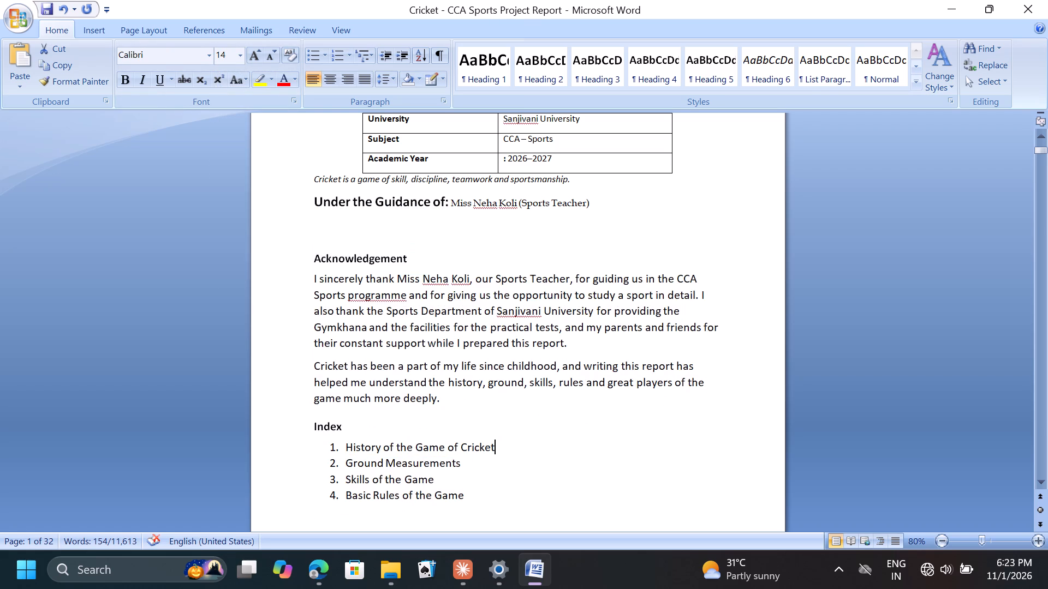
Check how the enlarged Acknowledgement and Index text flows across the pages into the History chapter.
scroll(522, 439, down, 6)
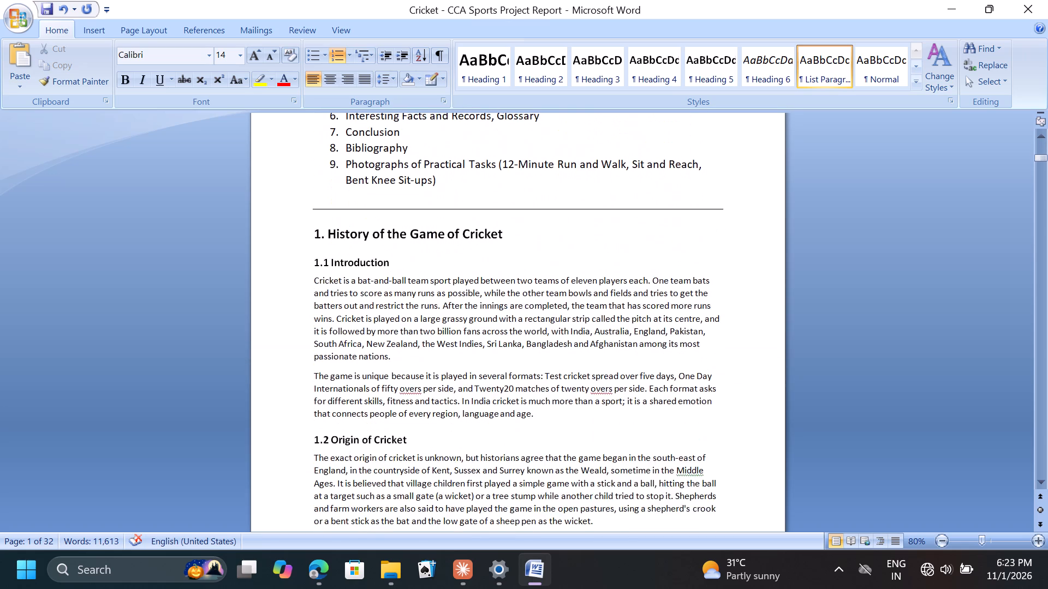
scroll(522, 439, down, 9)
scroll(522, 439, up, 2)
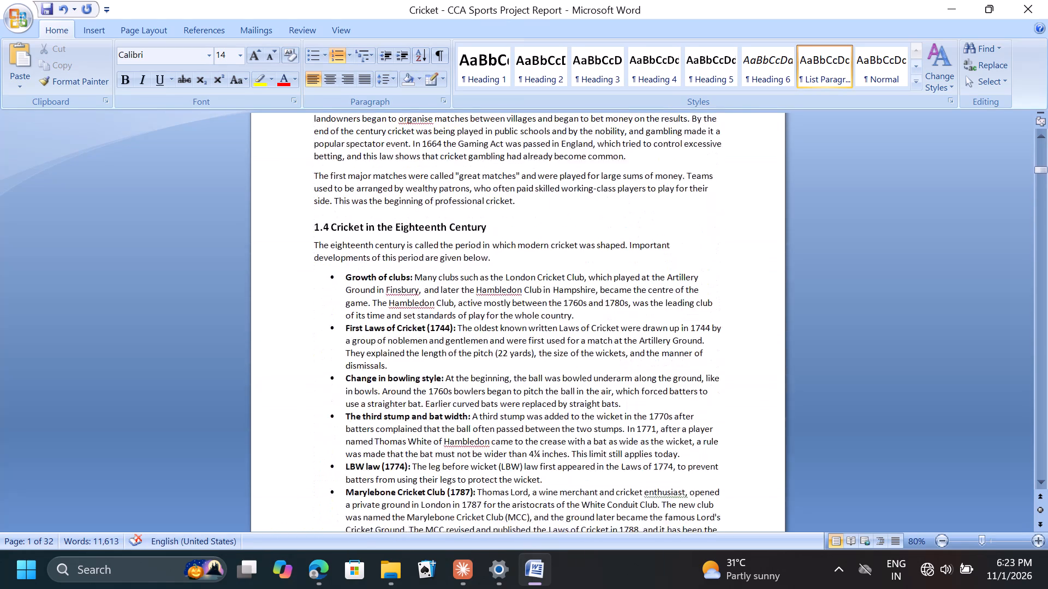
scroll(522, 439, up, 10)
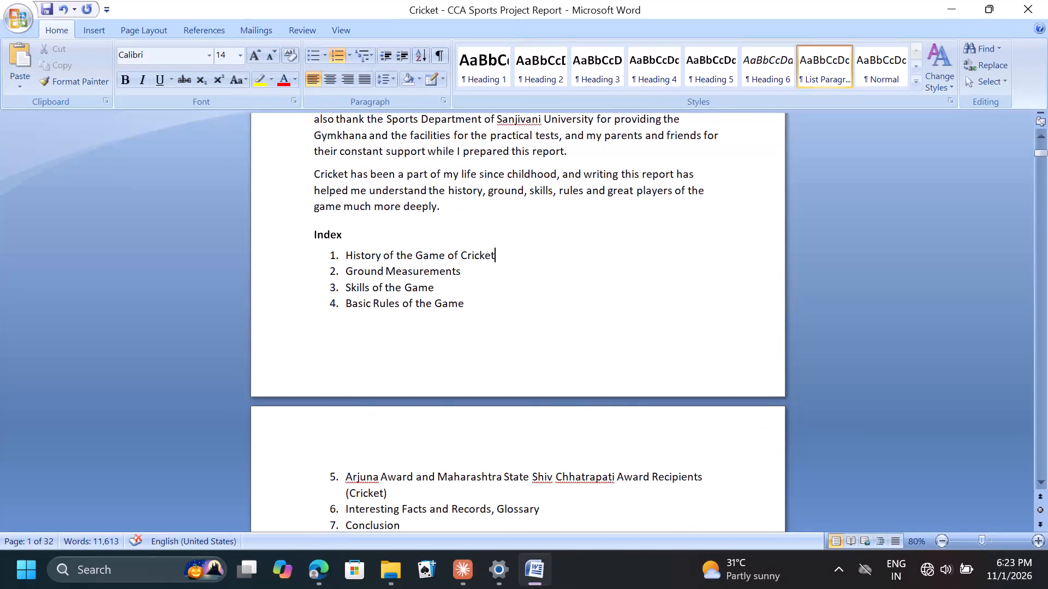
scroll(461, 306, up, 3)
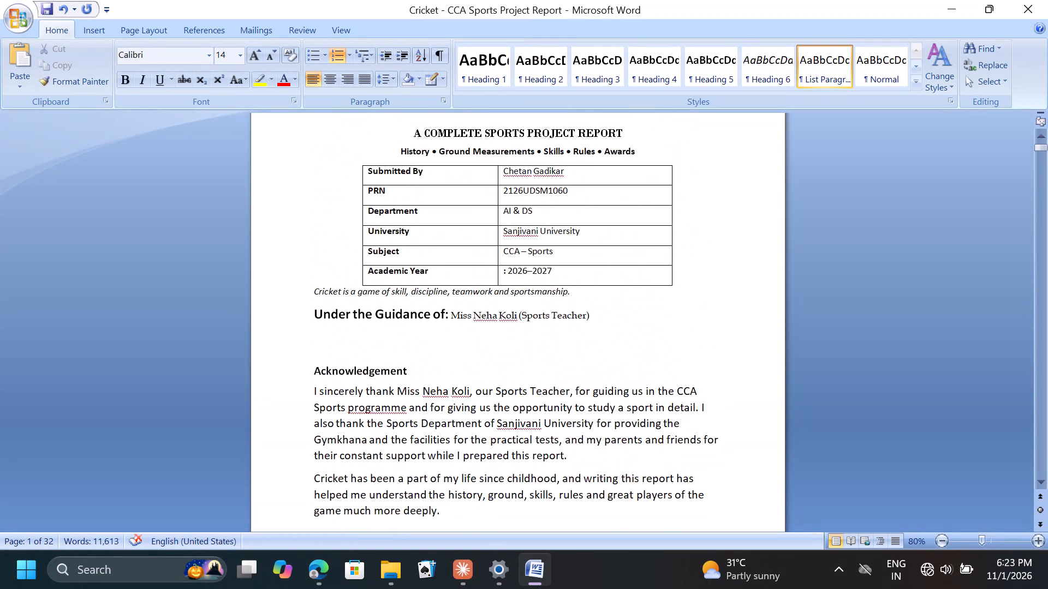
scroll(340, 311, up, 1)
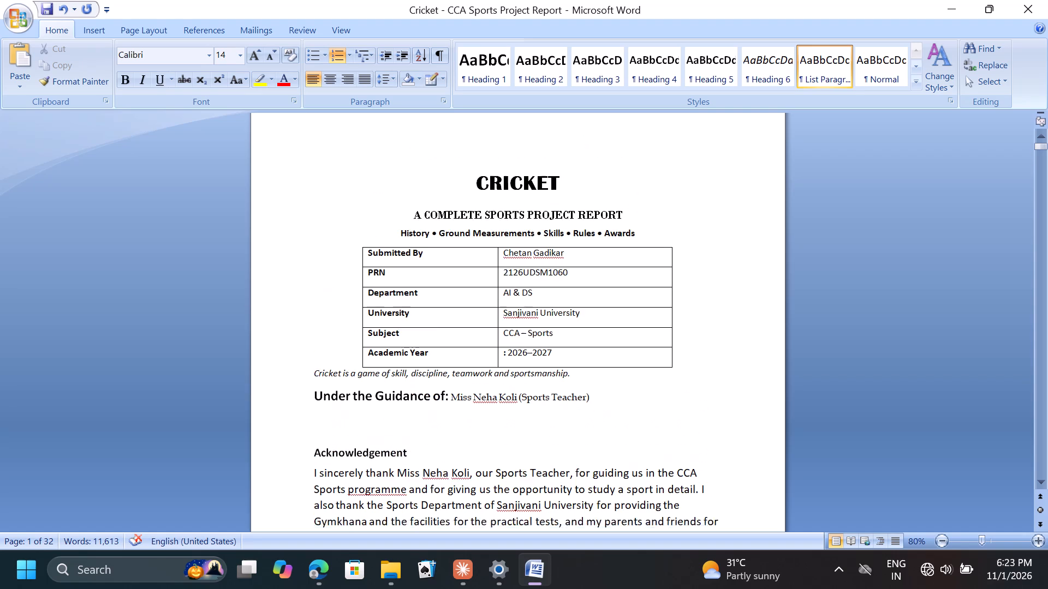
Set the font size of the whole student details table on the cover page to 24.
scroll(340, 311, up, 1)
click(360, 260)
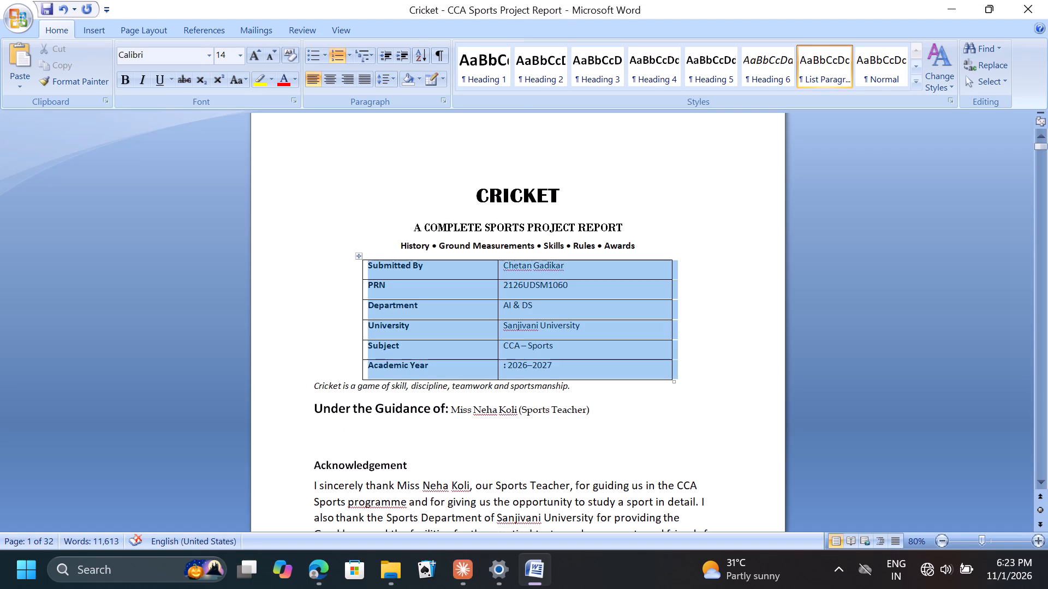
click(235, 59)
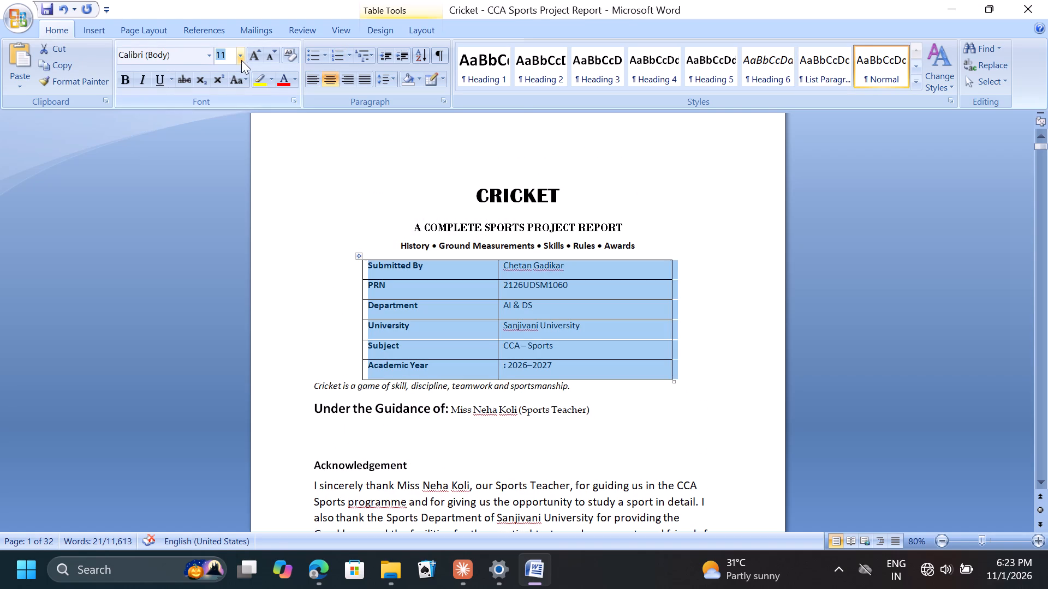
click(243, 61)
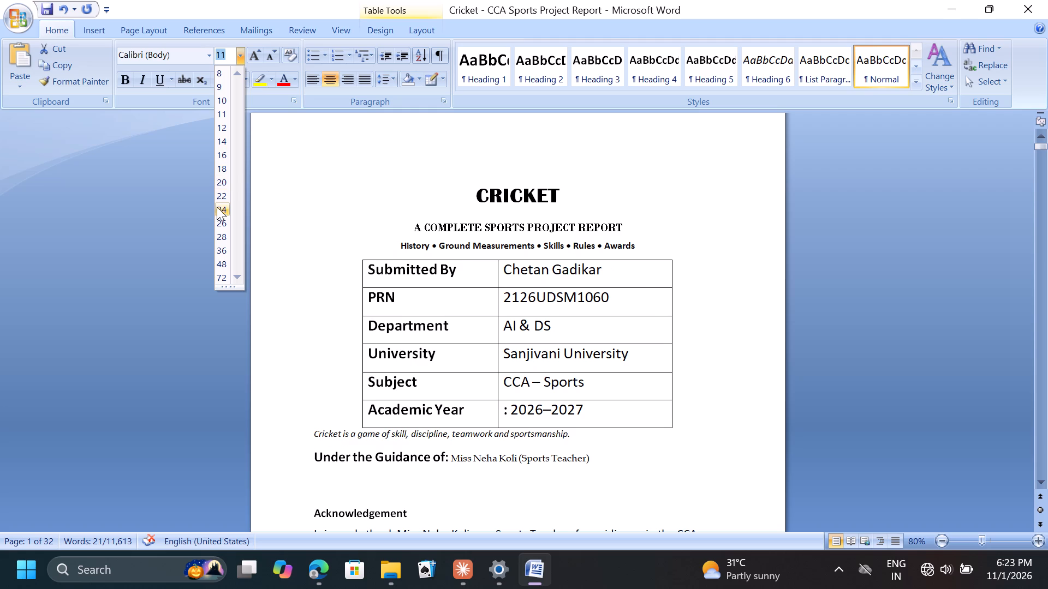
click(217, 209)
Widen the student details table so that it spans about the full text width of the page.
scroll(415, 430, down, 1)
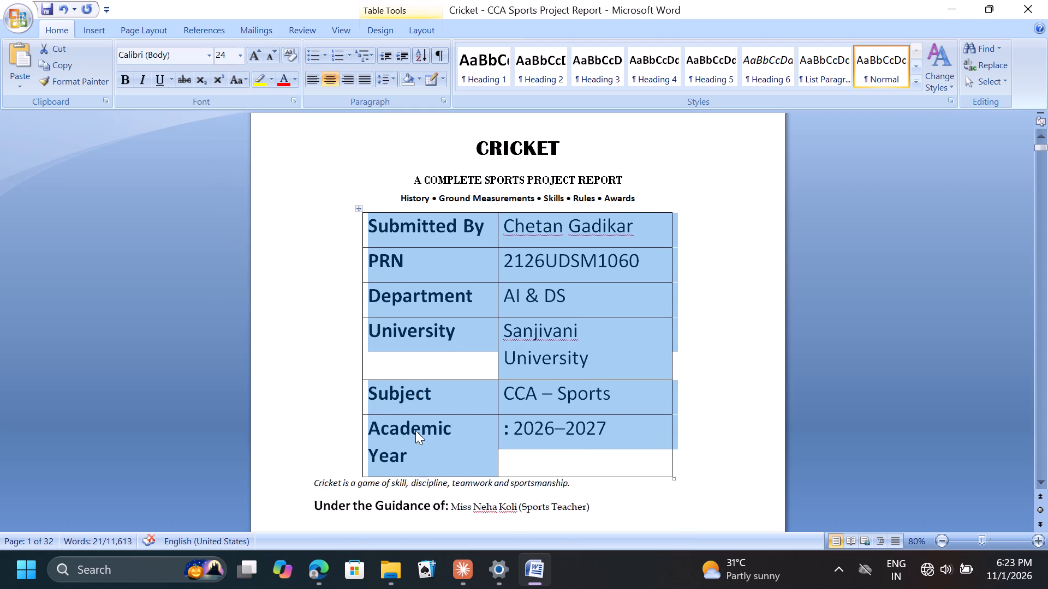
scroll(415, 430, down, 1)
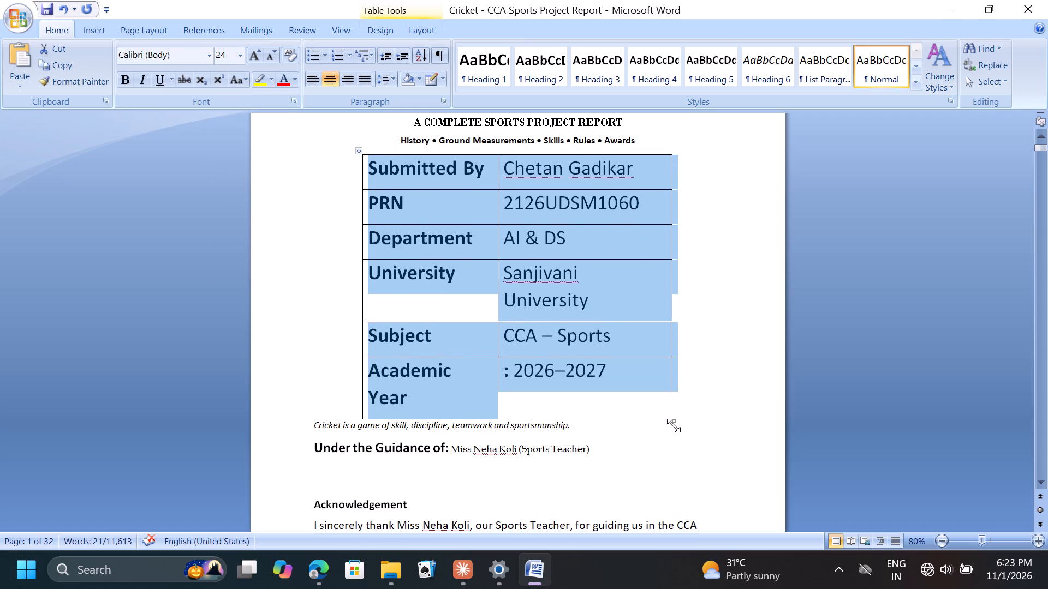
drag(674, 422, 773, 423)
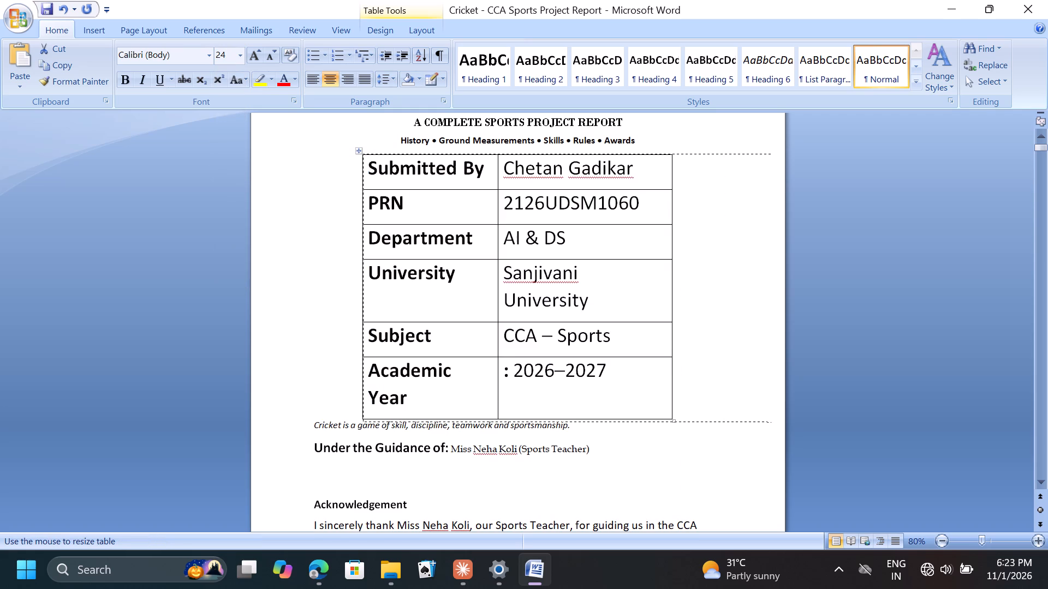
drag(773, 423, 767, 411)
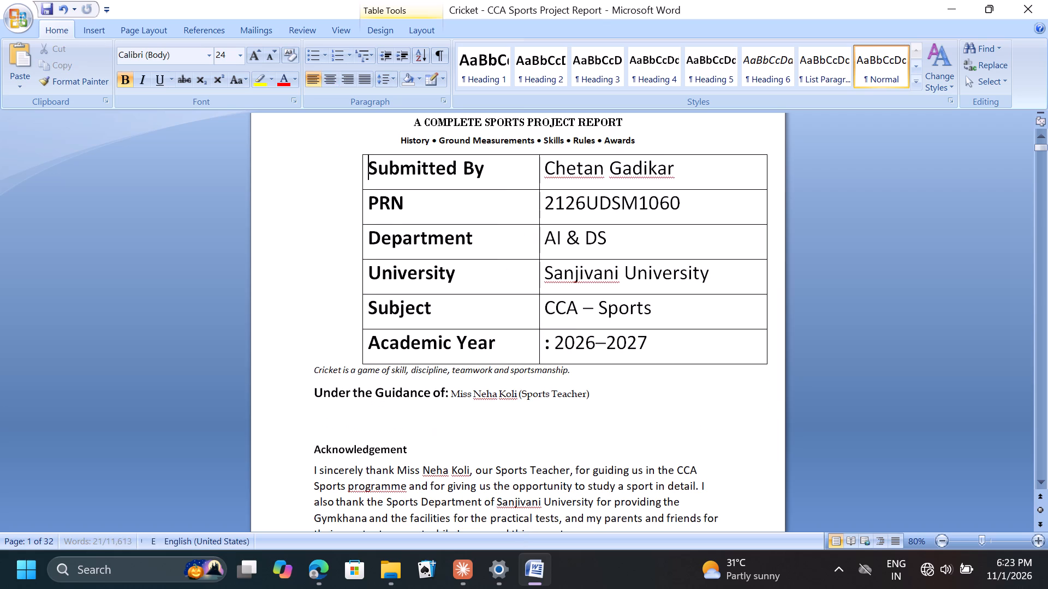
Check how the Acknowledgement, Index and History chapter flow across the pages below the enlarged cover table.
scroll(571, 394, down, 1)
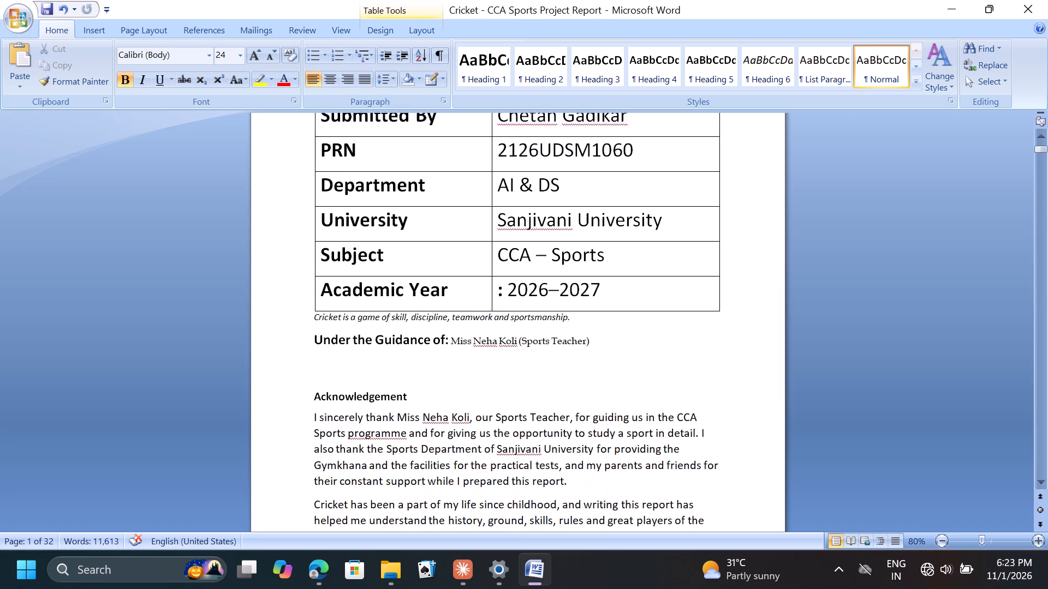
scroll(571, 394, down, 6)
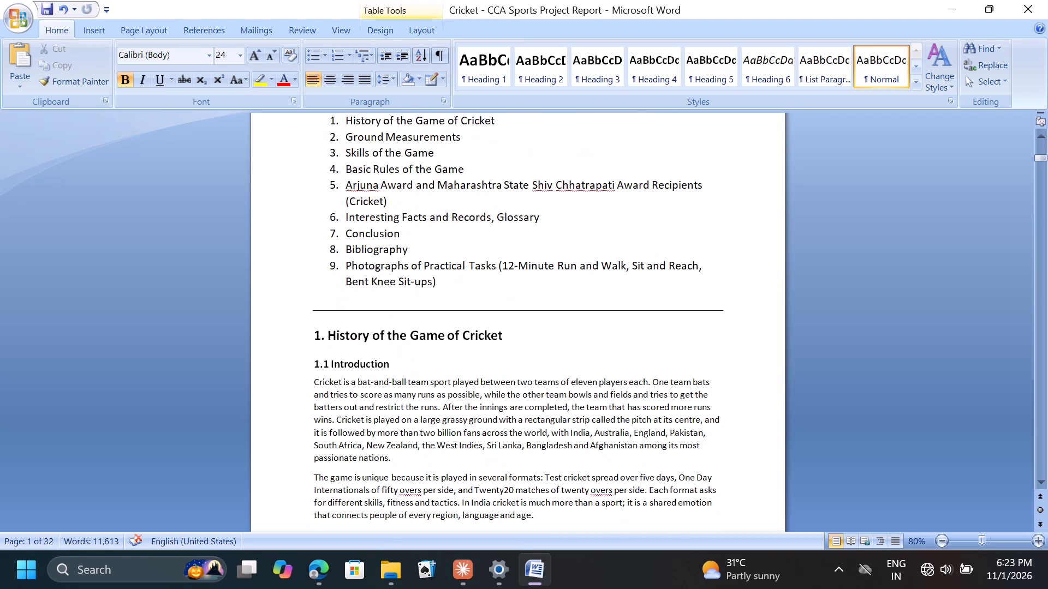
scroll(571, 394, down, 1)
scroll(571, 394, up, 4)
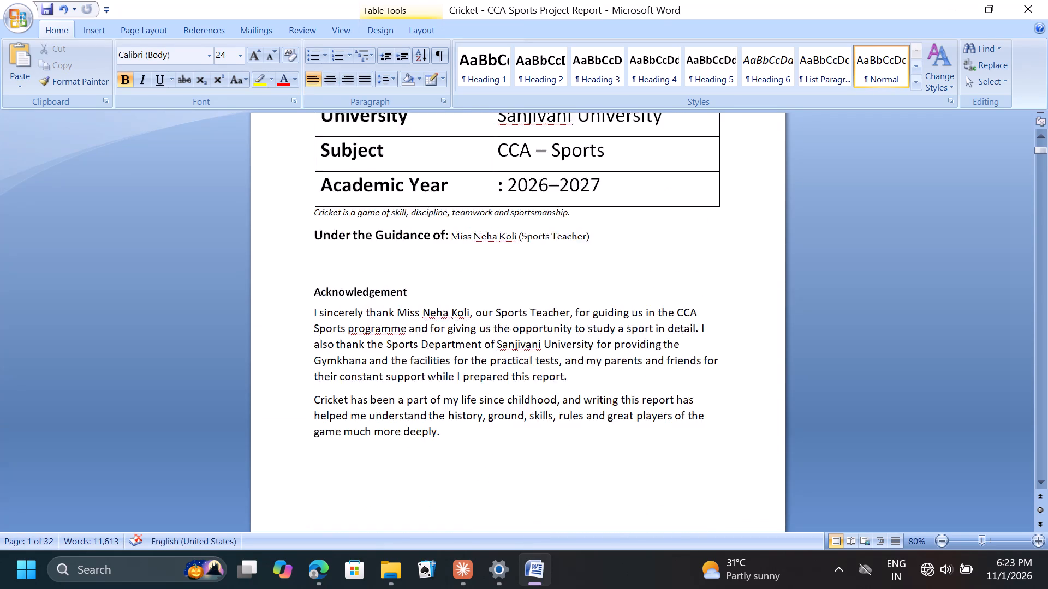
scroll(571, 394, up, 1)
scroll(571, 394, down, 5)
scroll(571, 394, up, 1)
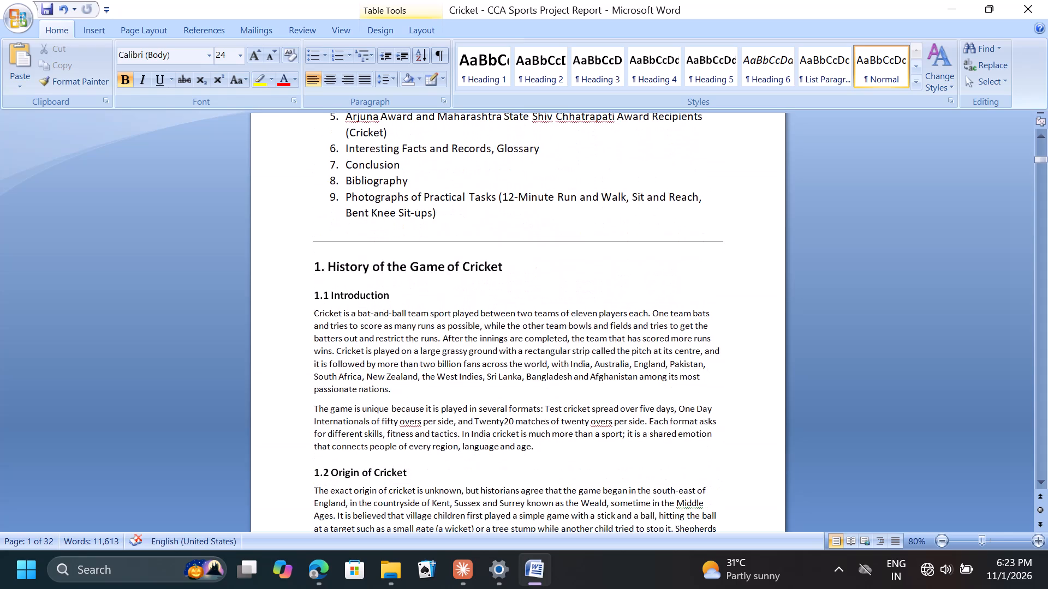
scroll(571, 394, up, 3)
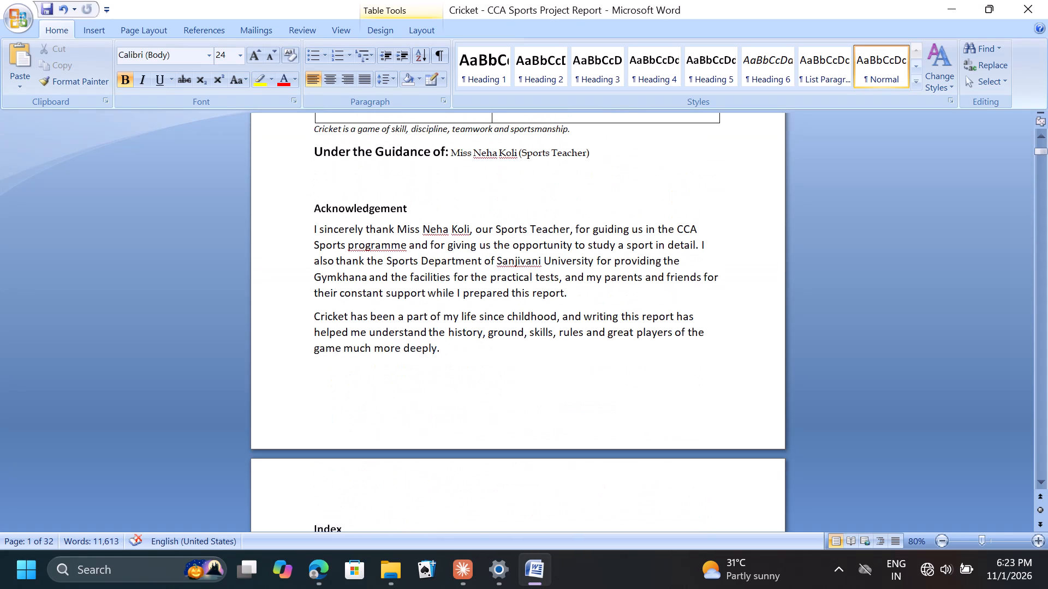
scroll(571, 395, up, 1)
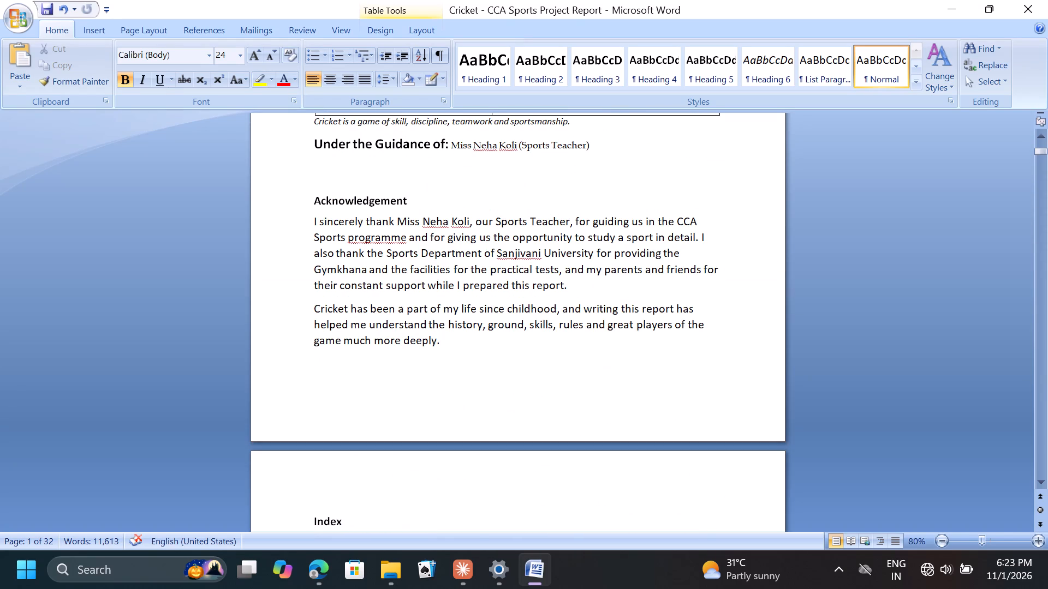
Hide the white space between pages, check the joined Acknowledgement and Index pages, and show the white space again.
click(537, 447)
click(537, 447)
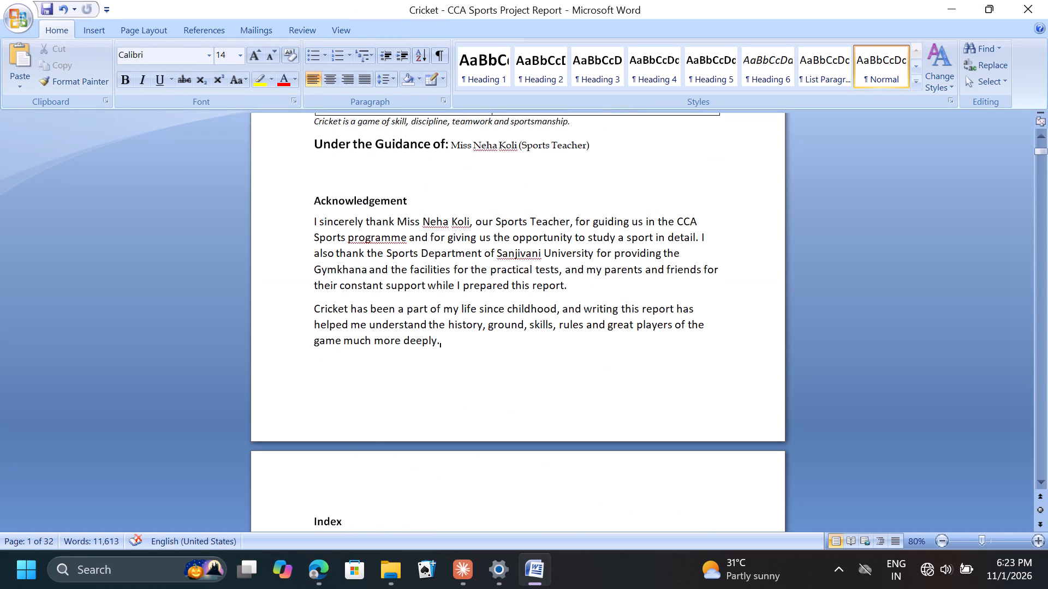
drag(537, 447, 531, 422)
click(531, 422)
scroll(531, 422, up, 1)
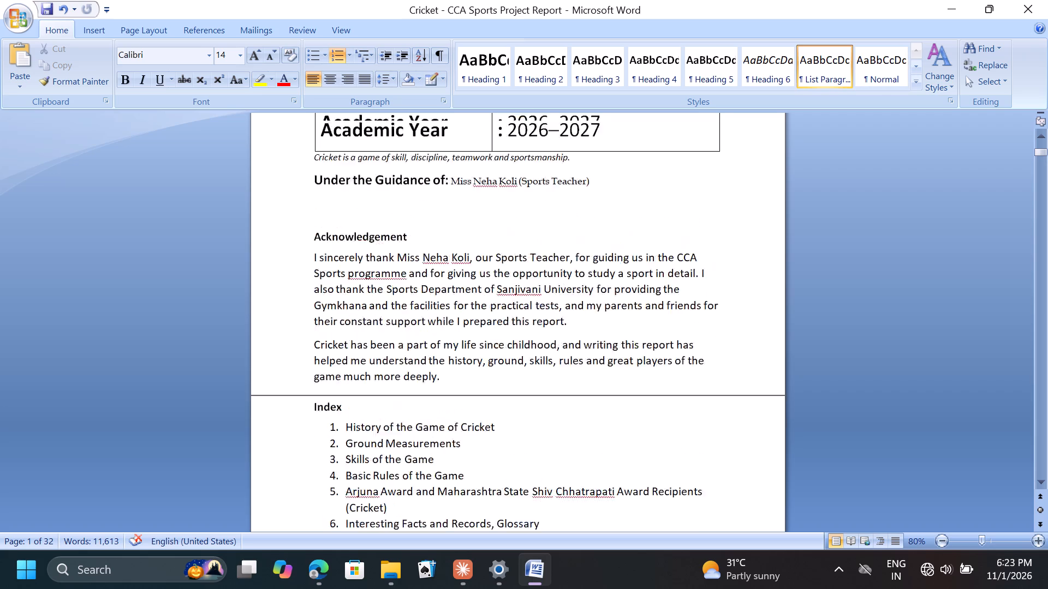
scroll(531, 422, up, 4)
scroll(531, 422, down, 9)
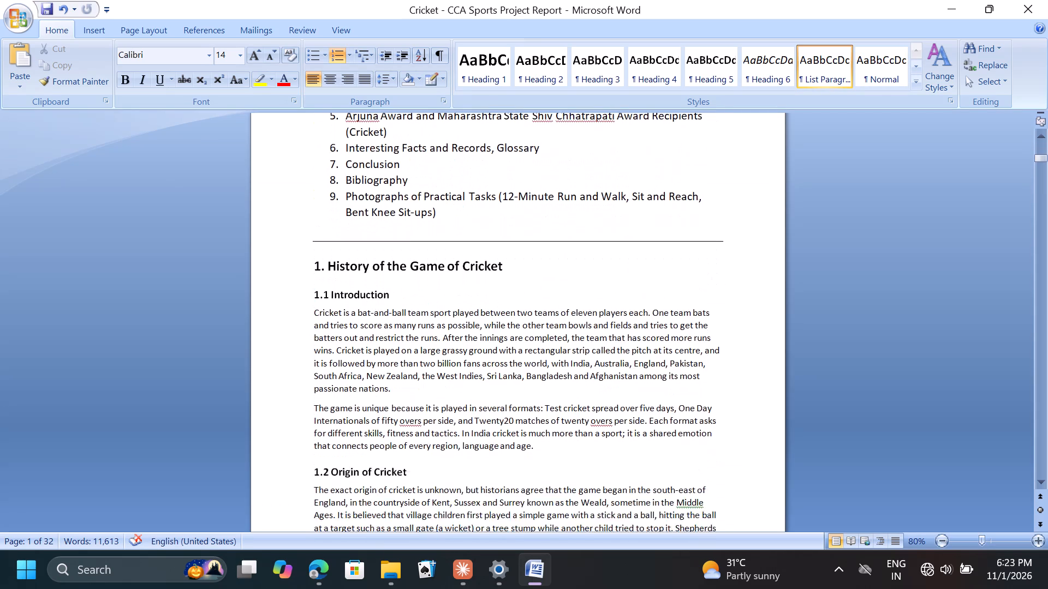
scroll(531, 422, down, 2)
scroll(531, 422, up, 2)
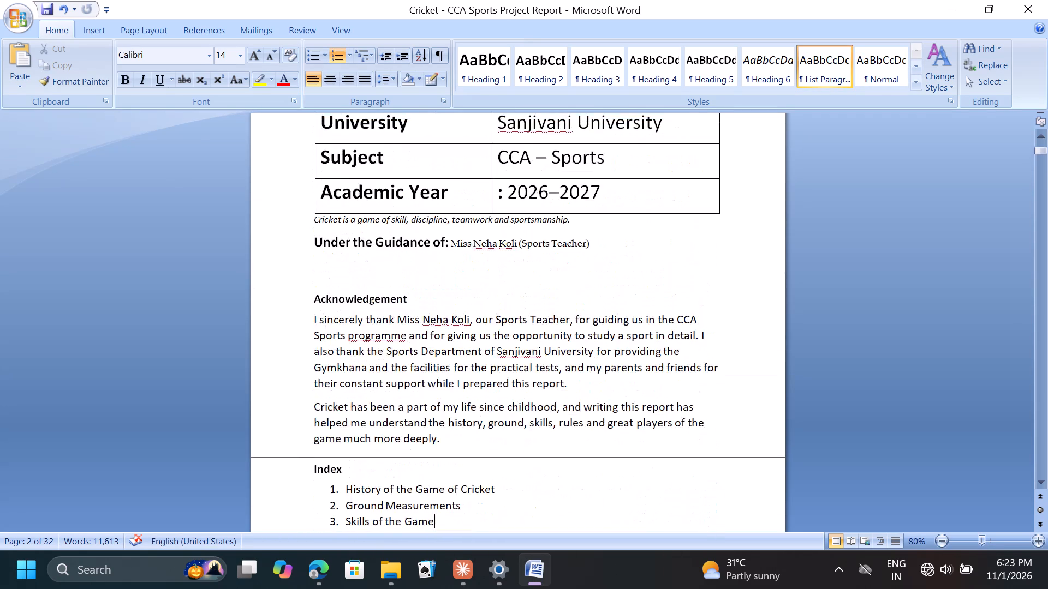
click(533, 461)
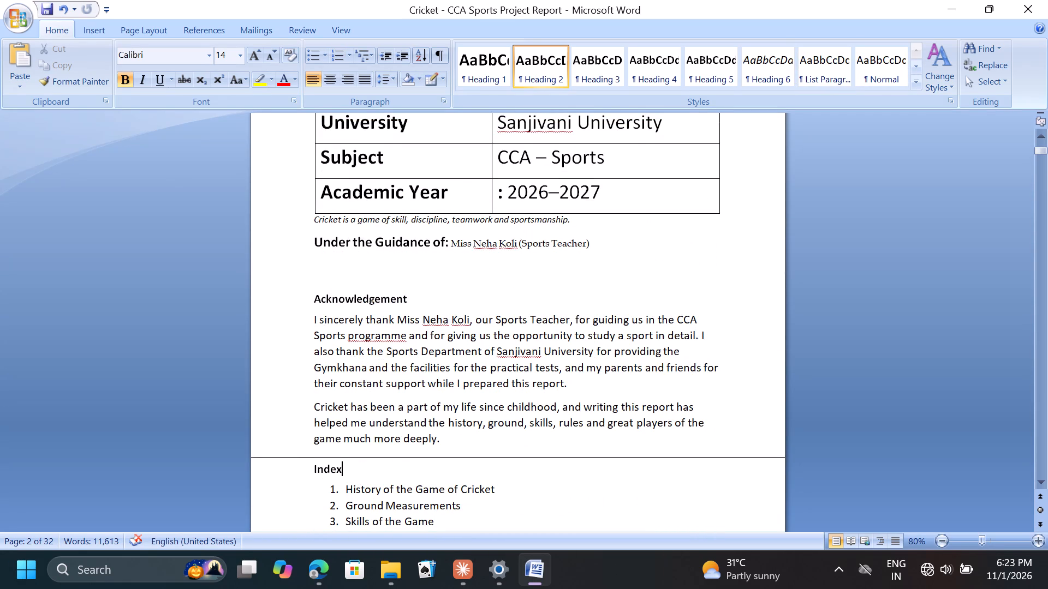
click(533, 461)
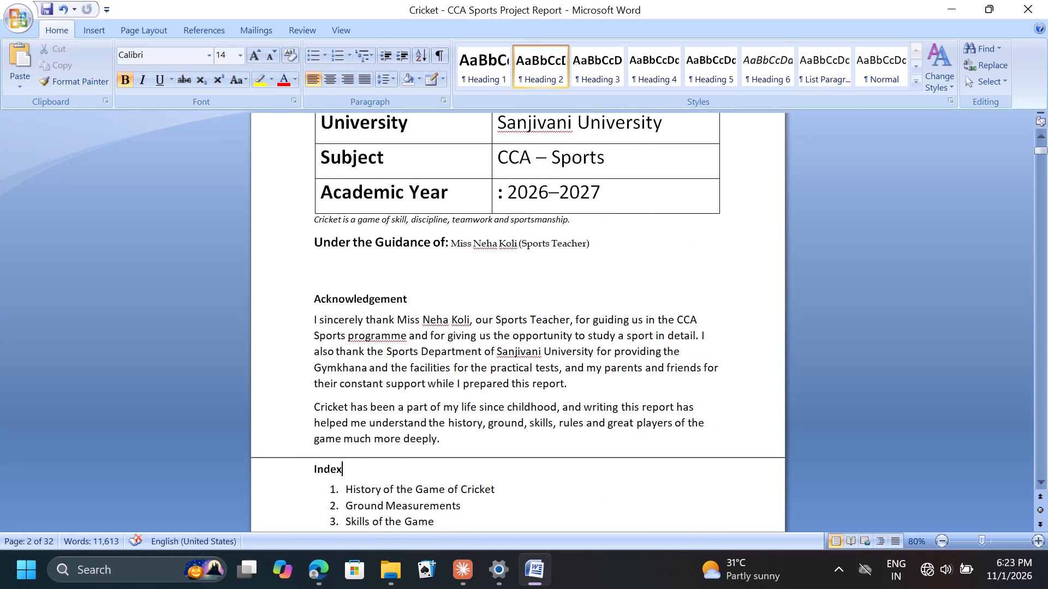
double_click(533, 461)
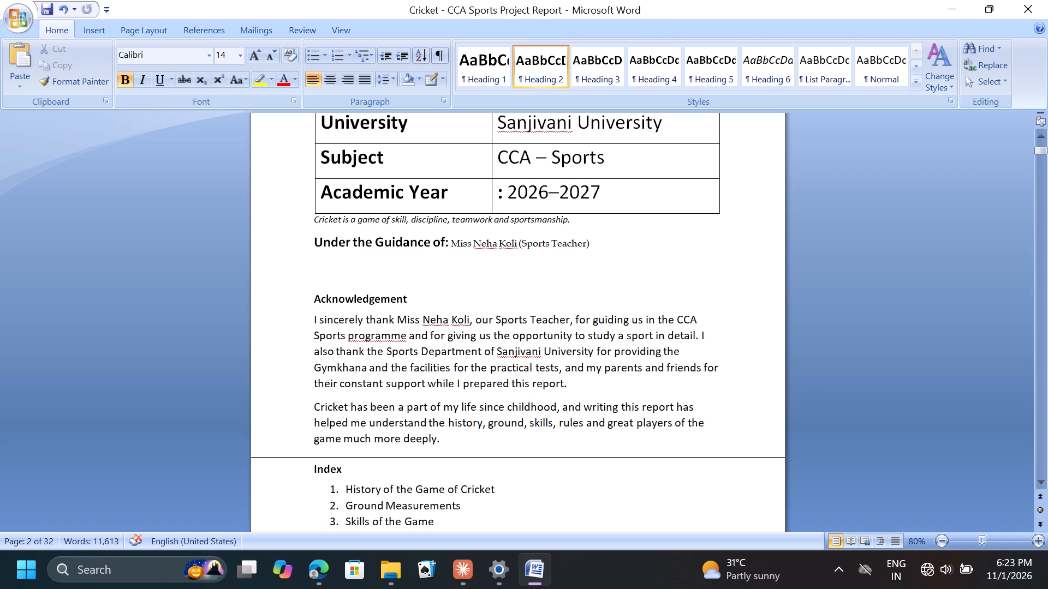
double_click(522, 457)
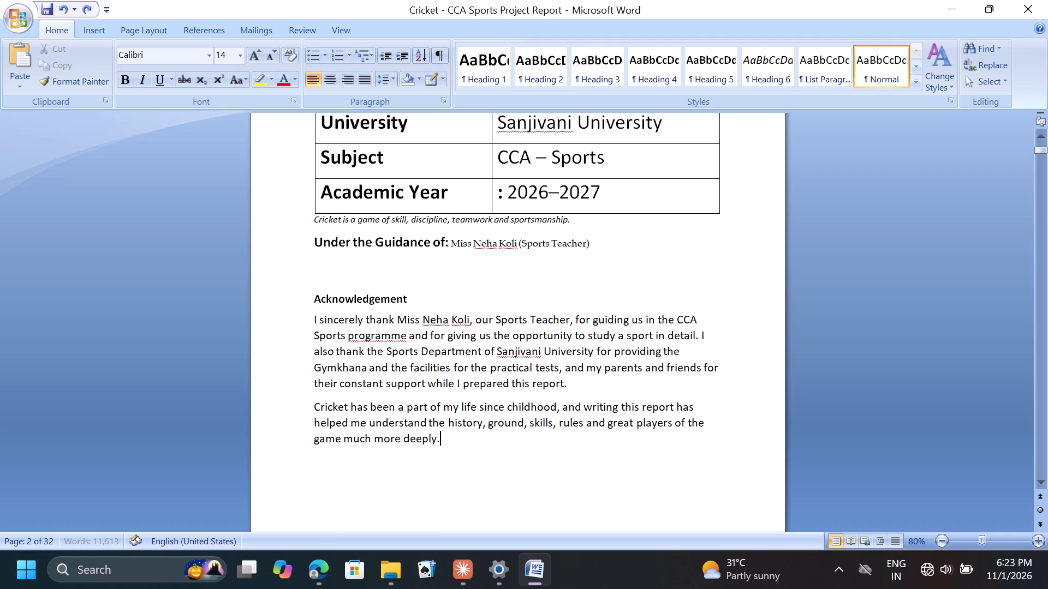
Review the page layout from the cover table through the Acknowledgement and Index to the start of the History chapter.
scroll(522, 457, down, 6)
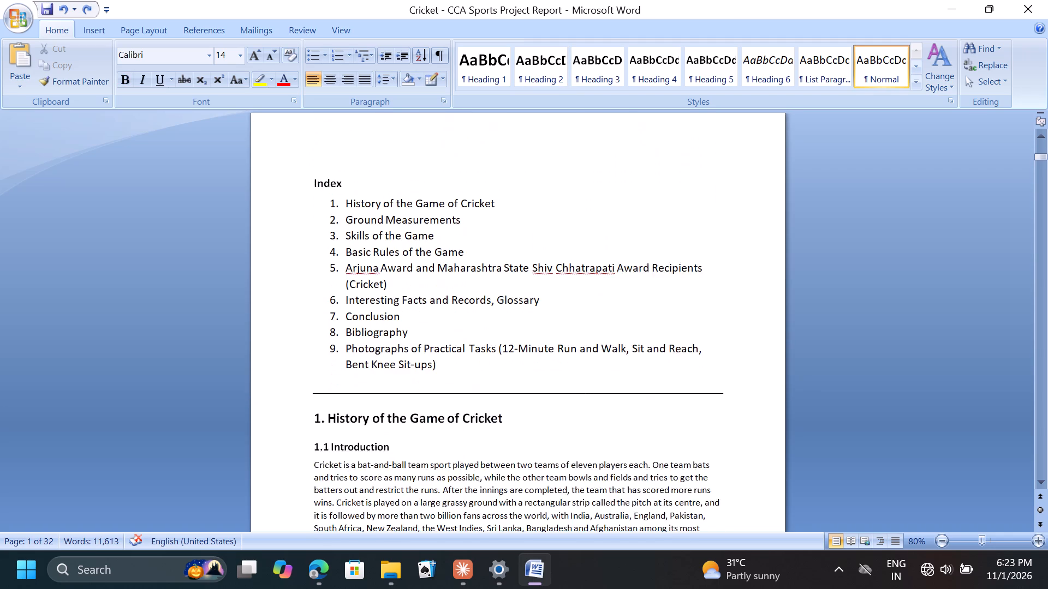
scroll(522, 457, down, 5)
scroll(522, 457, up, 2)
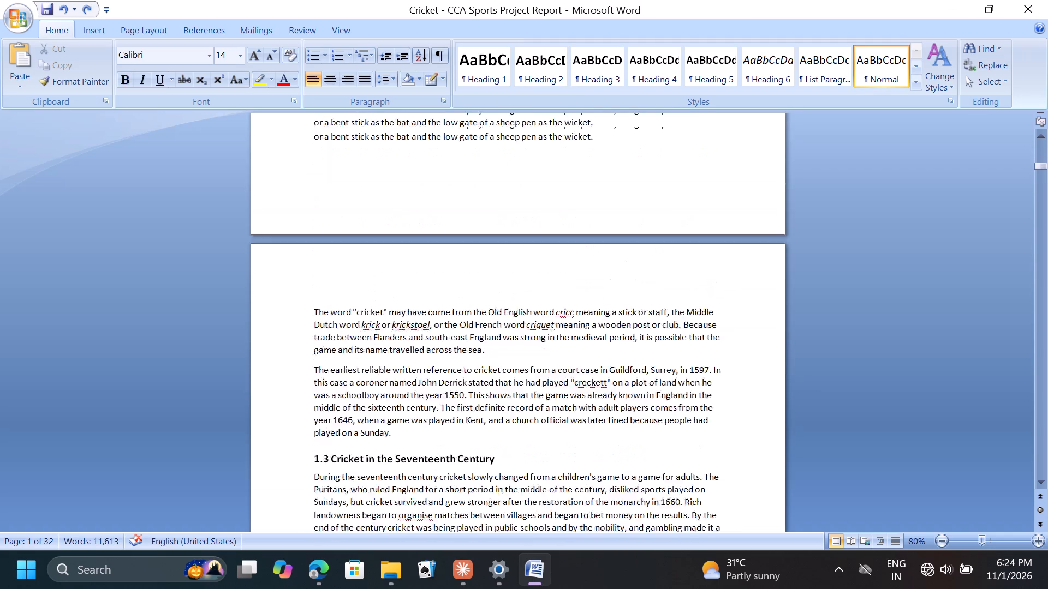
scroll(522, 457, up, 3)
scroll(522, 457, down, 1)
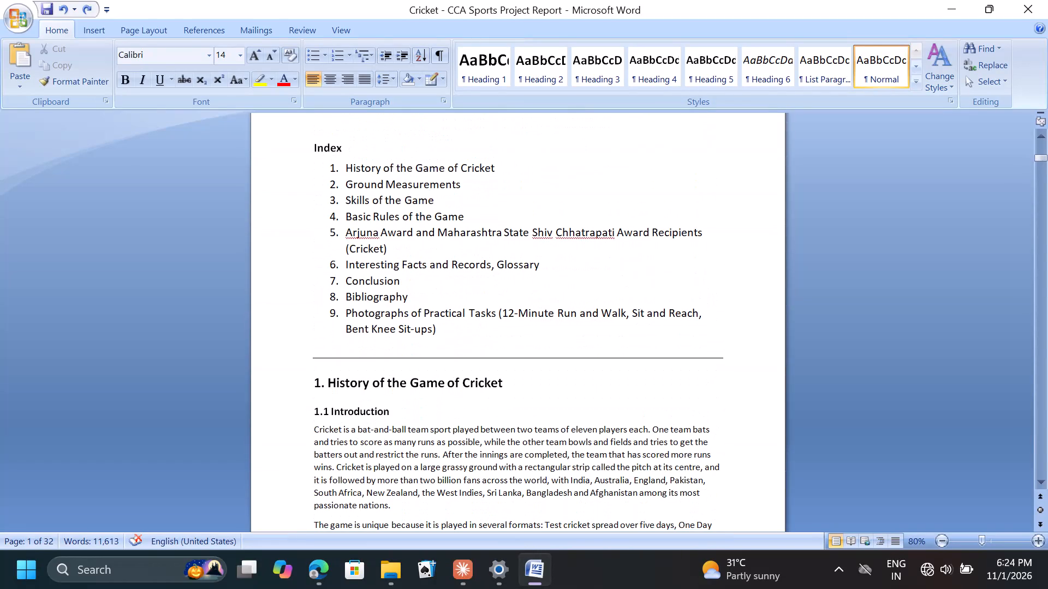
scroll(522, 457, down, 1)
scroll(522, 457, up, 4)
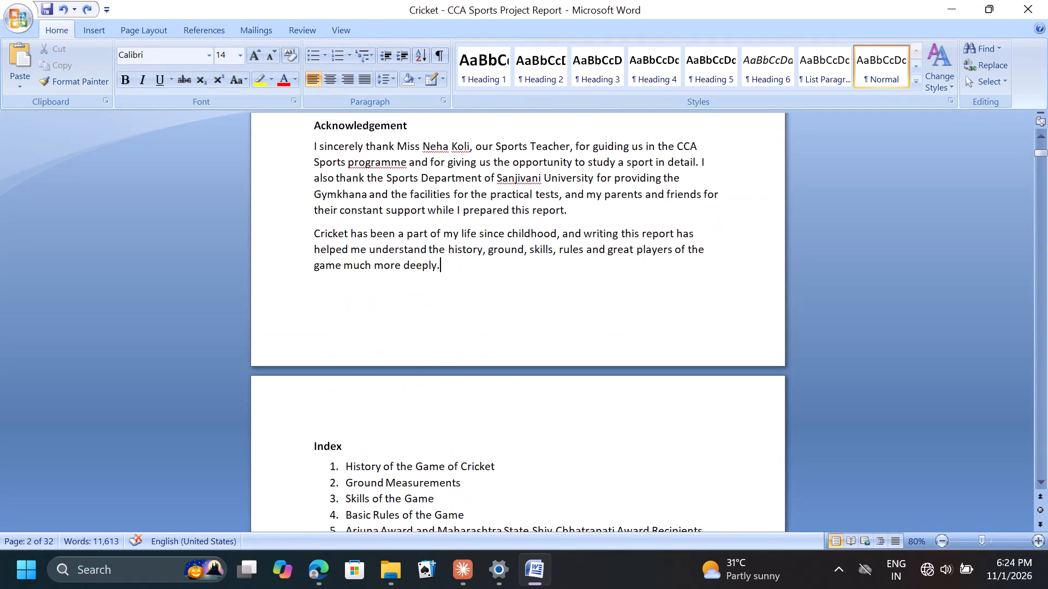
scroll(522, 460, up, 5)
scroll(522, 460, down, 3)
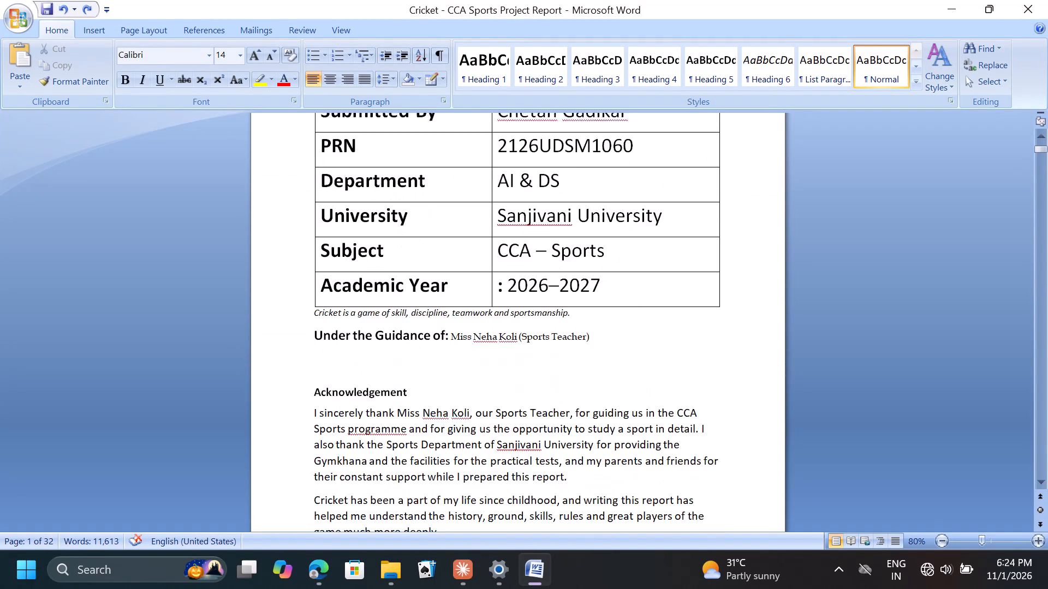
scroll(522, 460, down, 6)
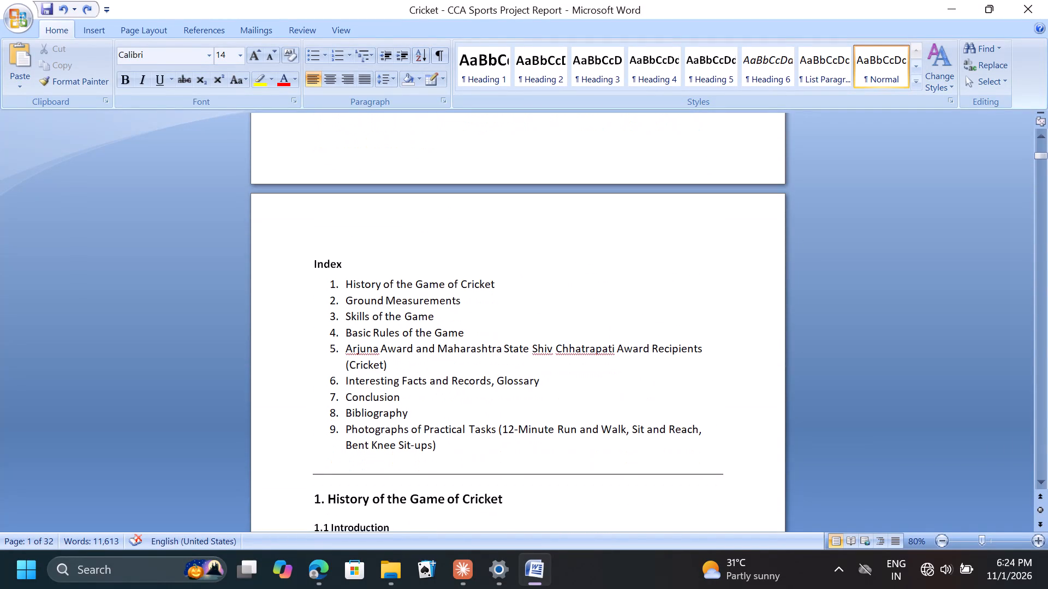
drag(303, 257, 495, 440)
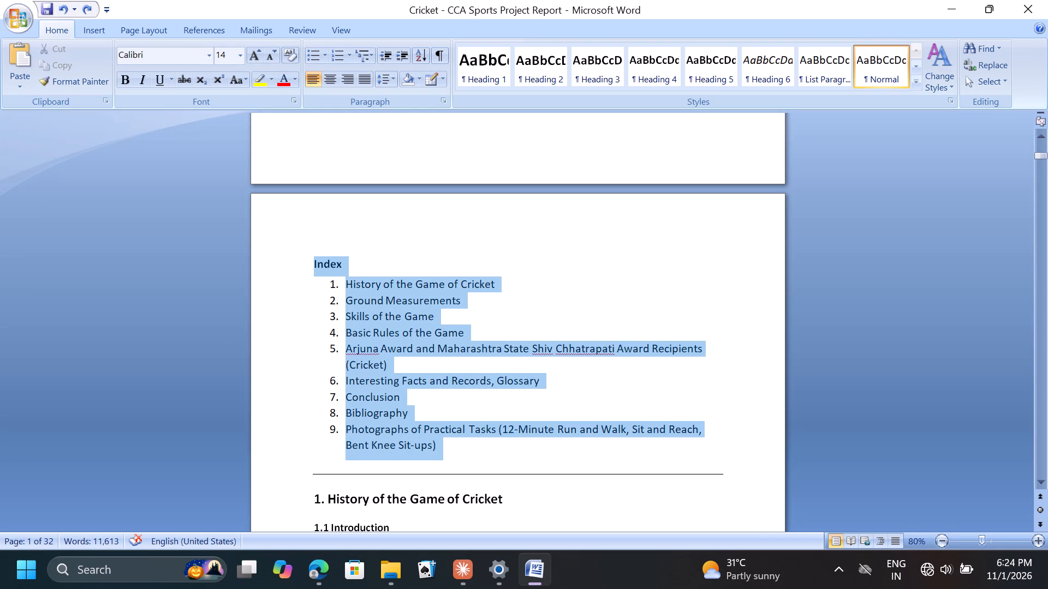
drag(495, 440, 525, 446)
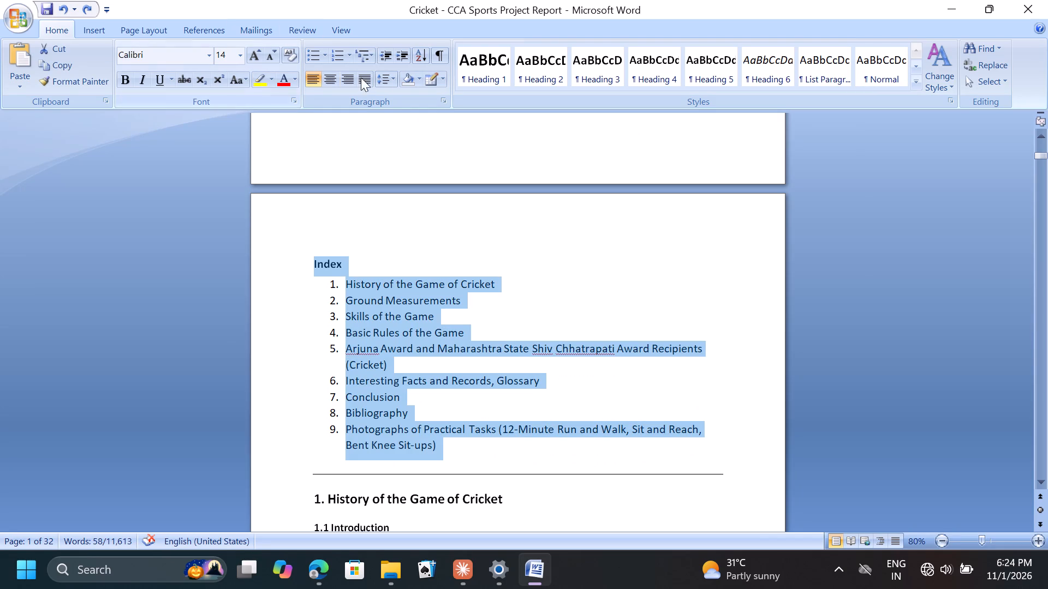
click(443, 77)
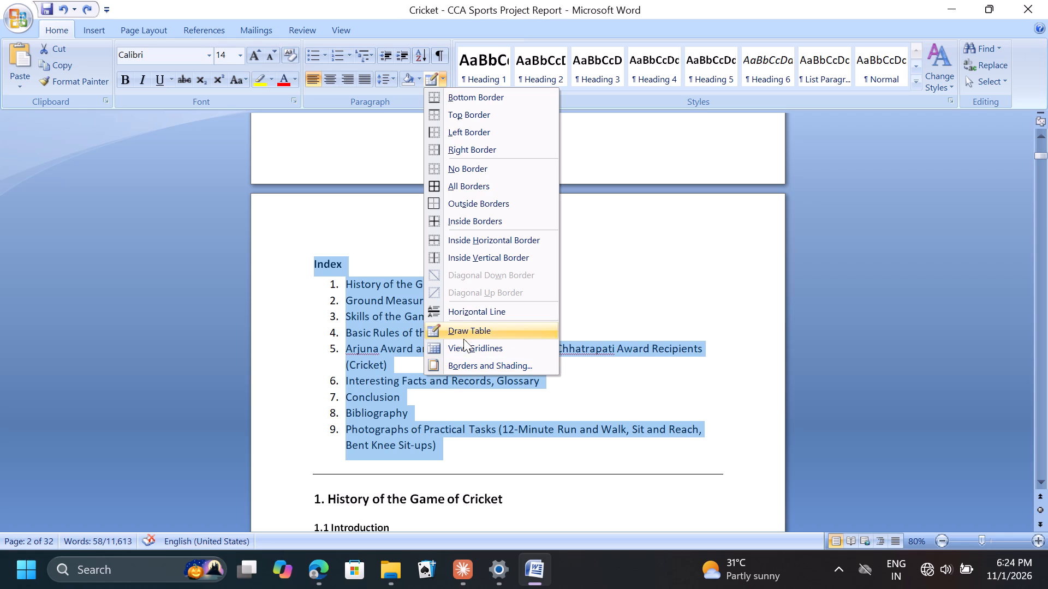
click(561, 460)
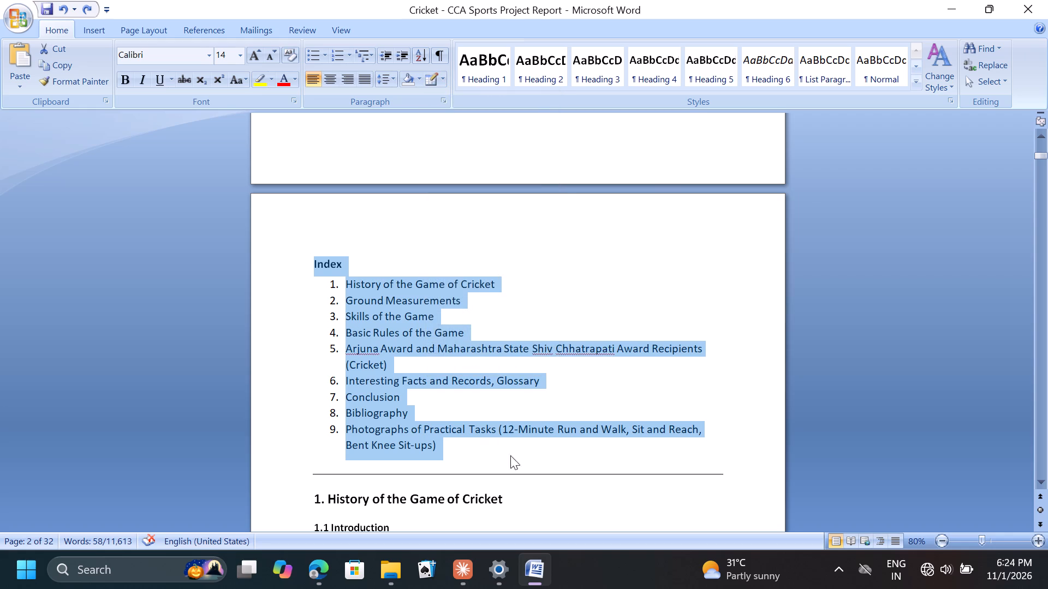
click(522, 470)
Insert three blank lines between the CRICKET title and the A COMPLETE SPORTS PROJECT REPORT subtitle.
scroll(498, 294, up, 4)
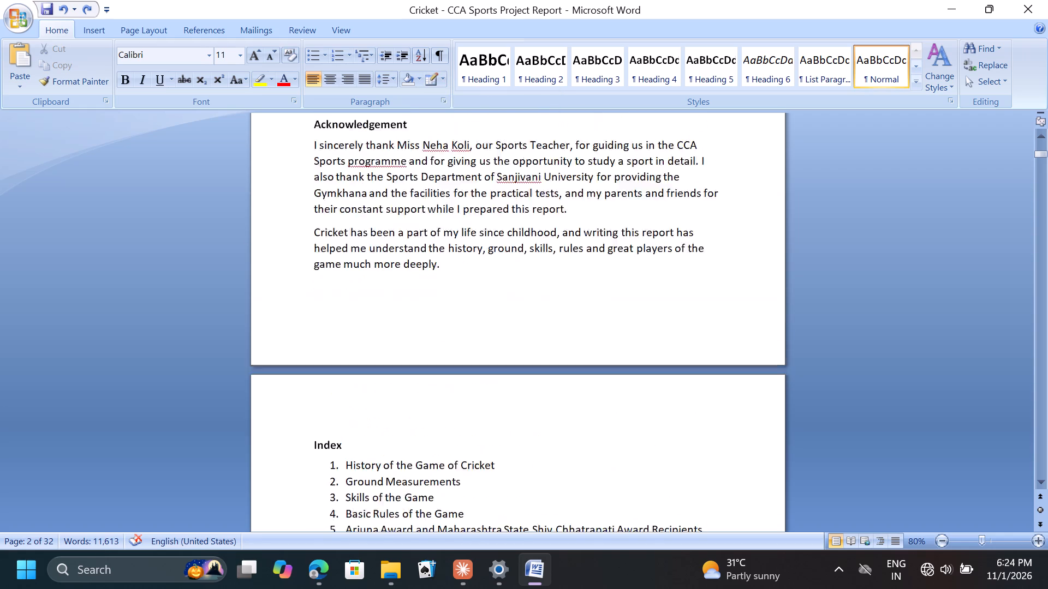
scroll(498, 294, up, 4)
scroll(498, 294, down, 1)
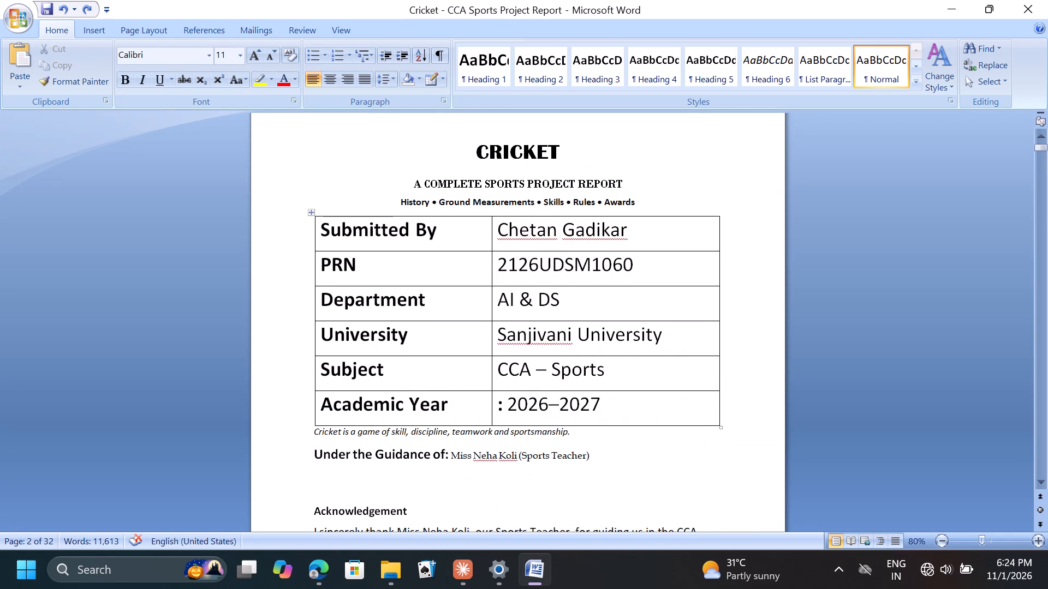
click(574, 149)
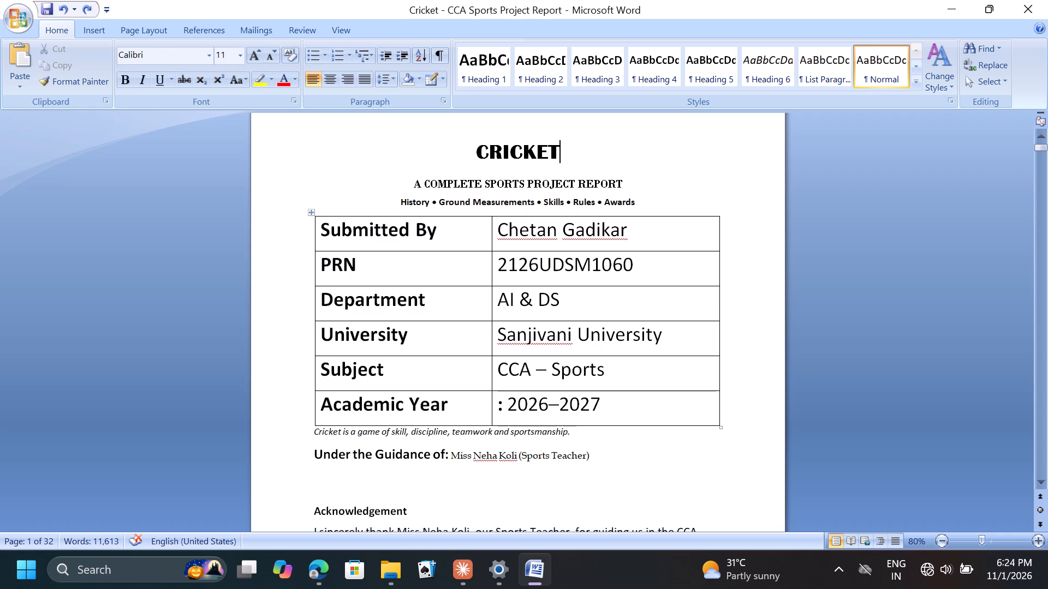
key(Return)
key(Return)
key(Return)
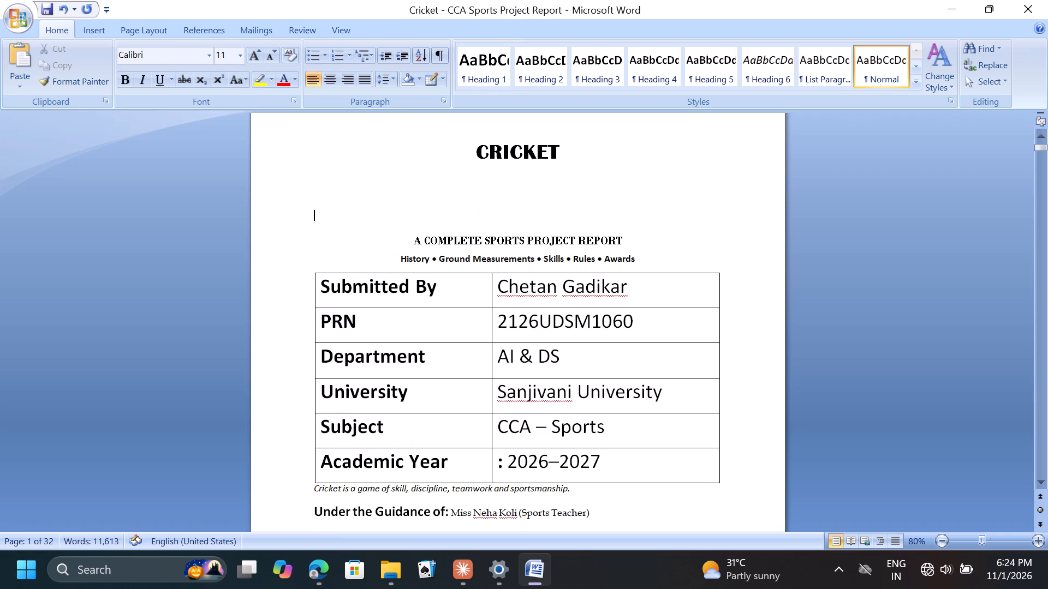
Set the A COMPLETE SPORTS PROJECT REPORT subtitle to font size 24.
drag(630, 242, 568, 252)
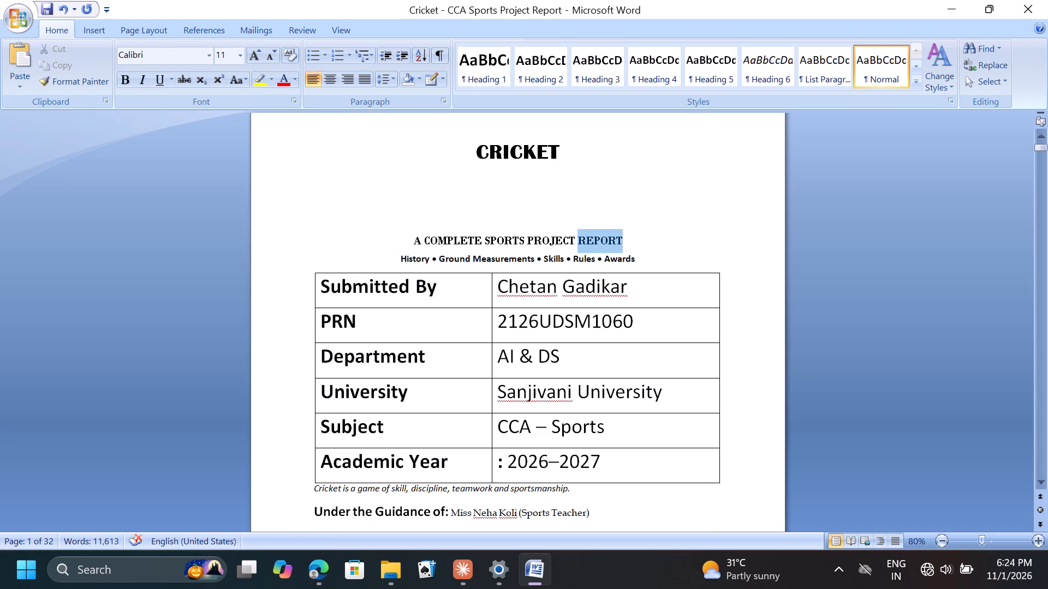
drag(568, 252, 404, 241)
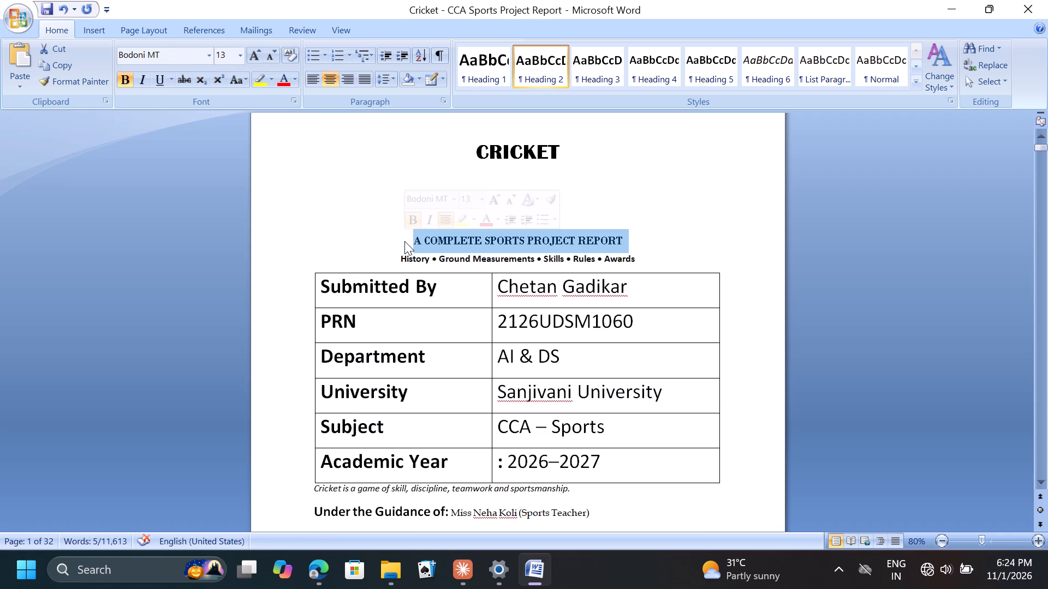
click(241, 56)
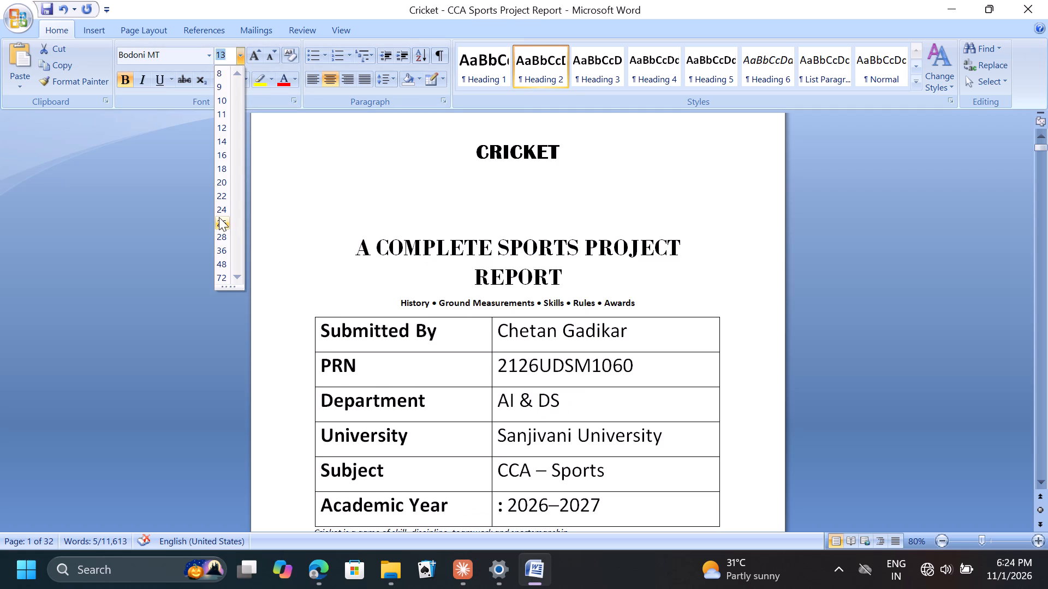
click(220, 207)
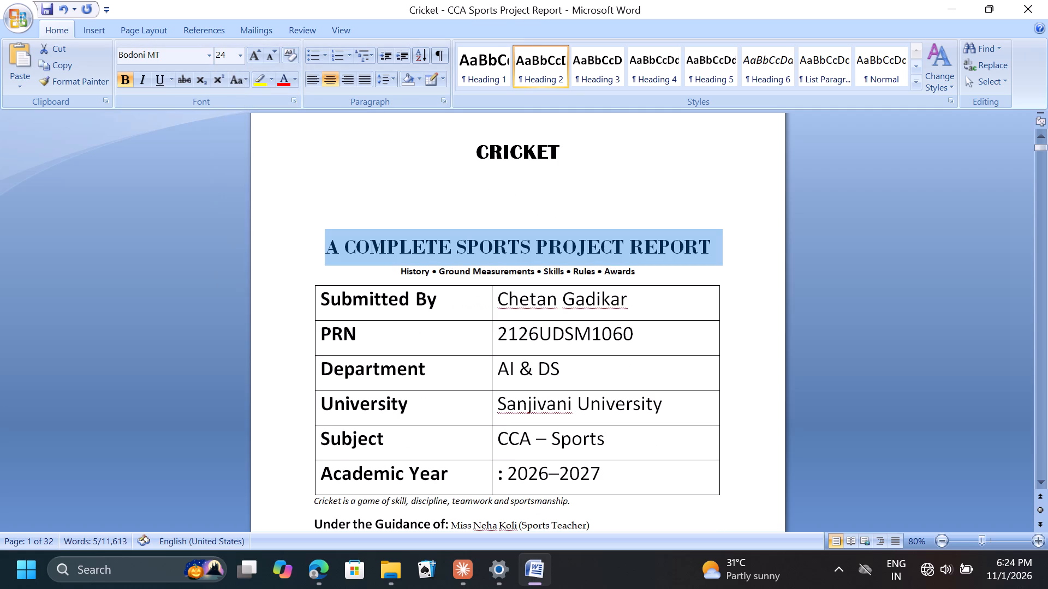
Remove two blank lines between the CRICKET title and the A COMPLETE SPORTS PROJECT REPORT subtitle.
click(401, 210)
key(BackSpace)
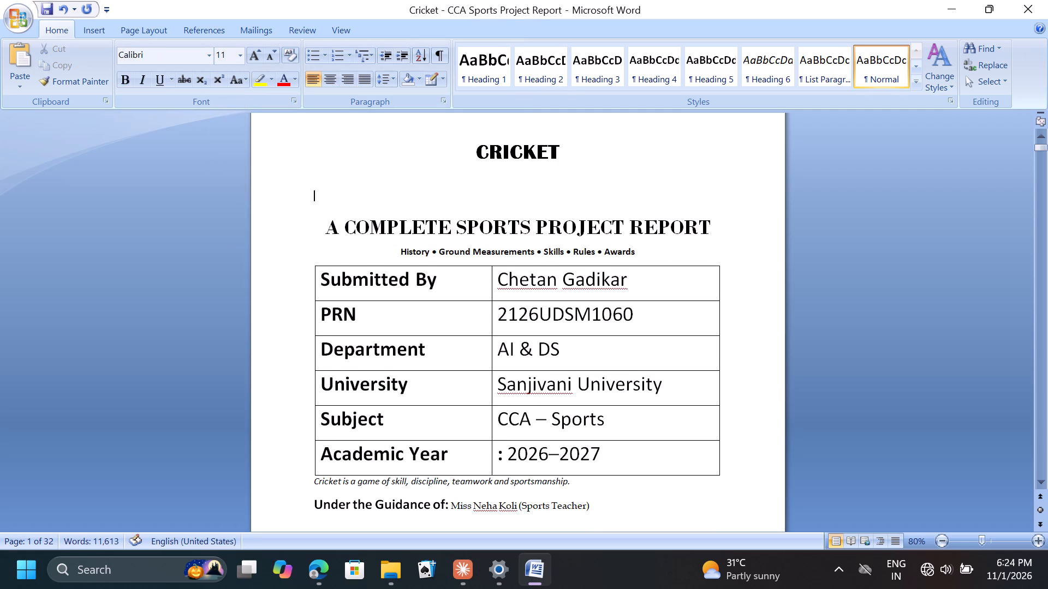
key(BackSpace)
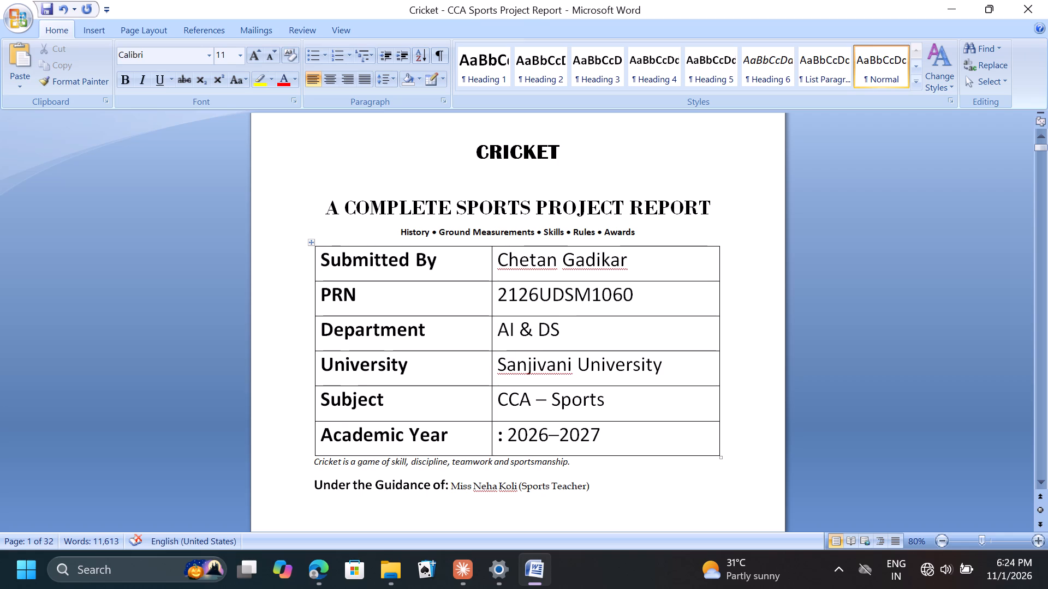
Centre the text in both columns of the cover page details table.
drag(480, 247, 480, 268)
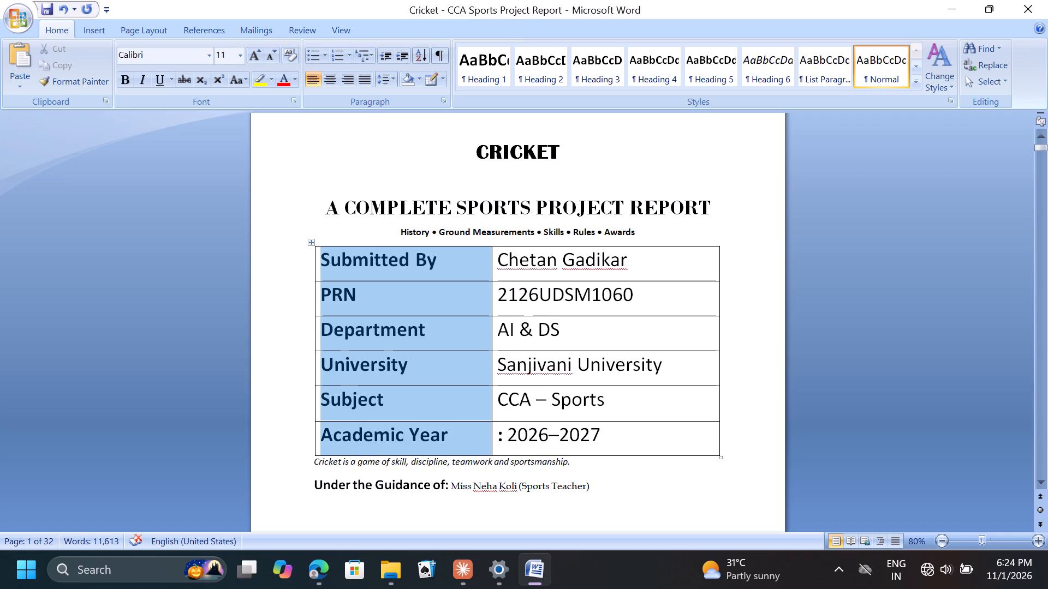
drag(480, 268, 531, 279)
click(334, 75)
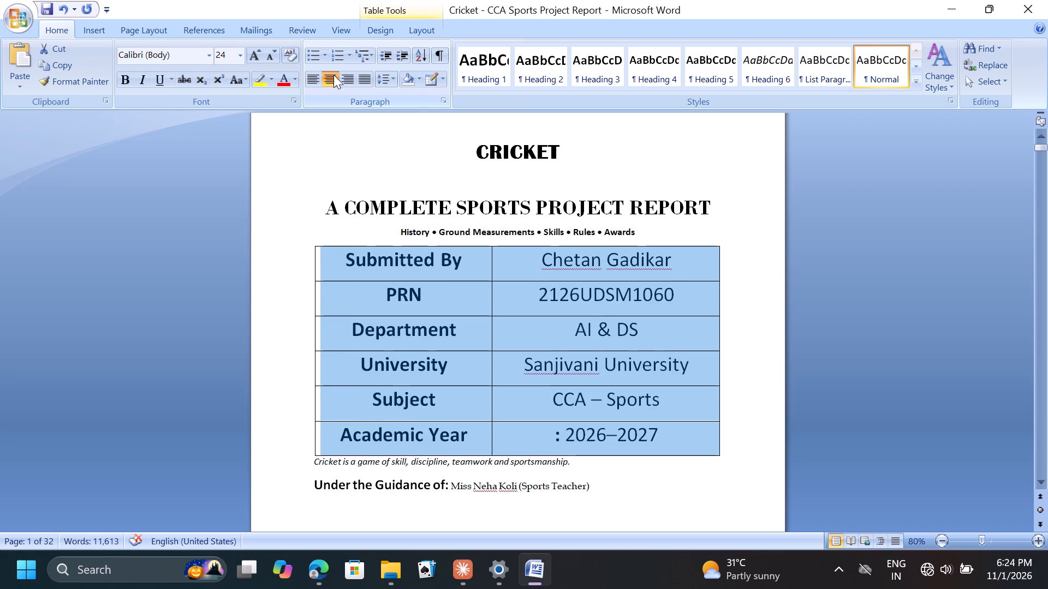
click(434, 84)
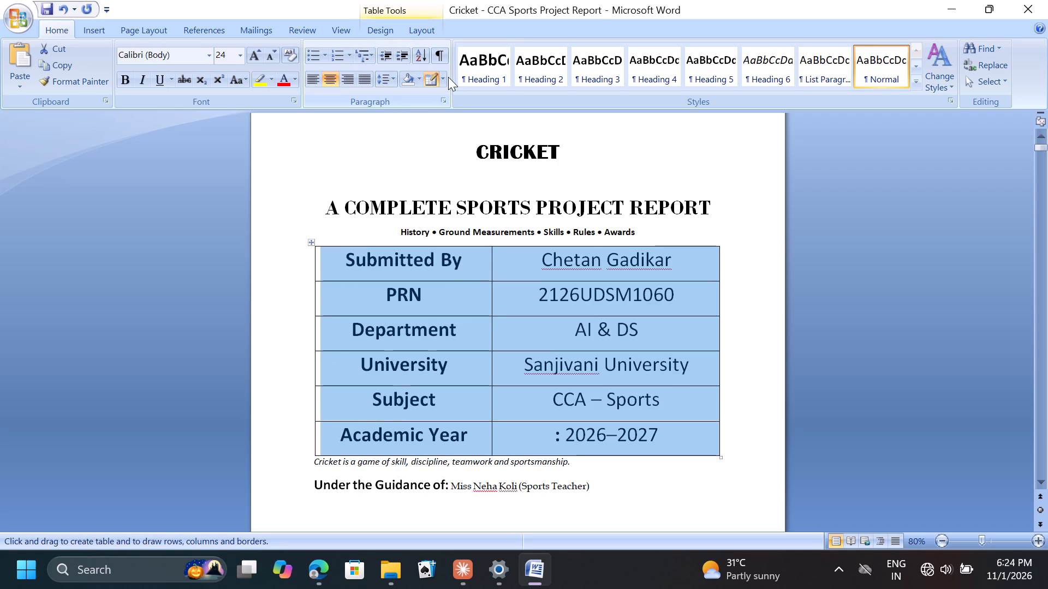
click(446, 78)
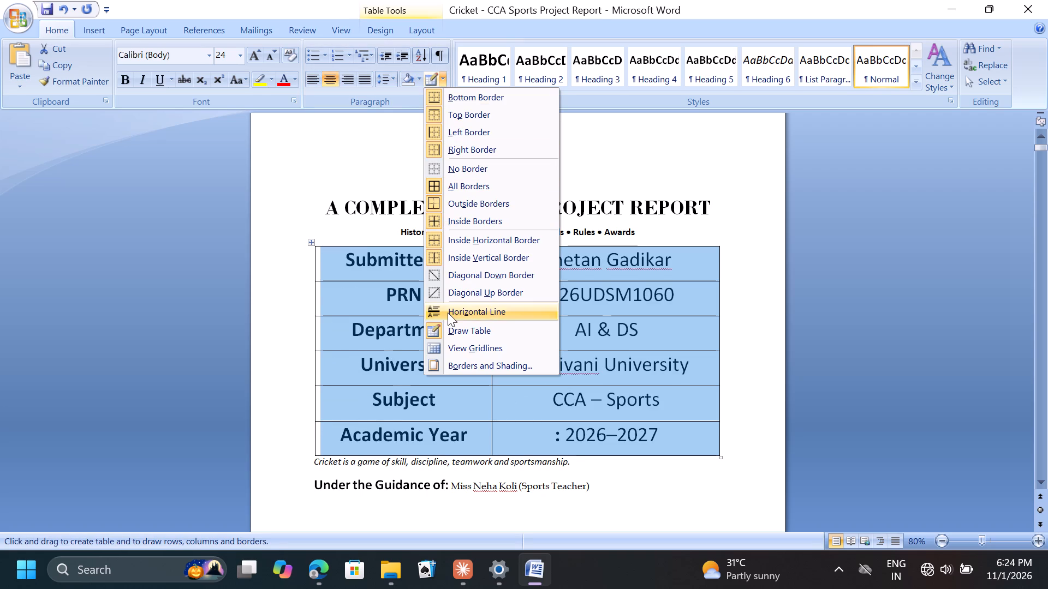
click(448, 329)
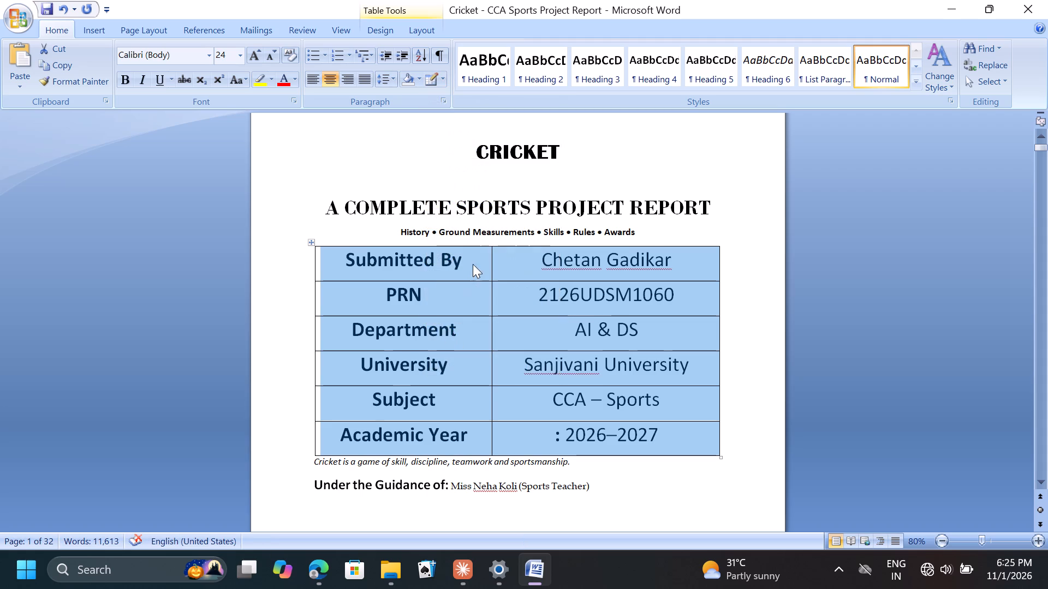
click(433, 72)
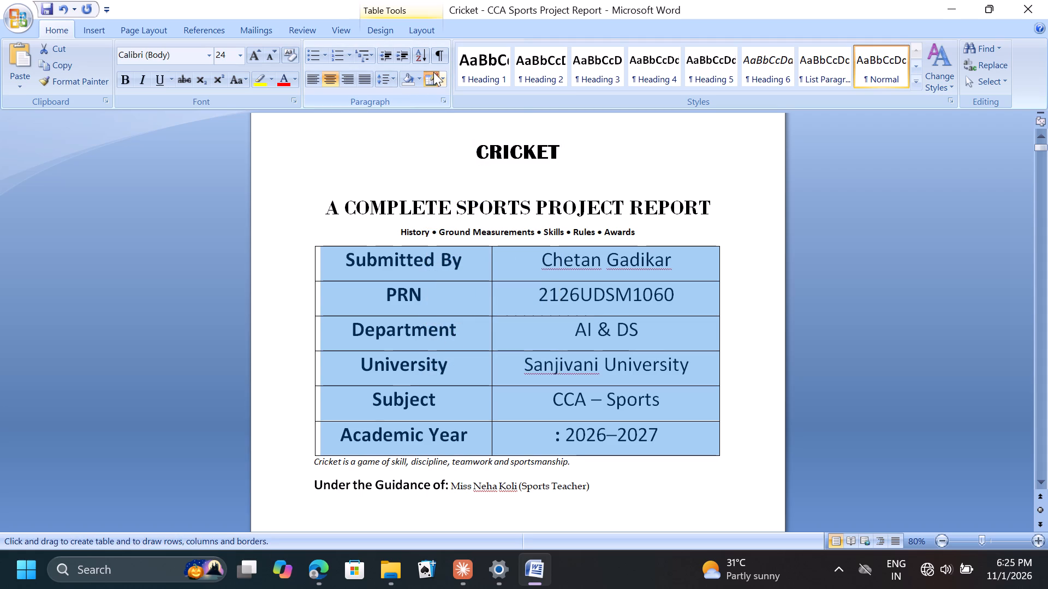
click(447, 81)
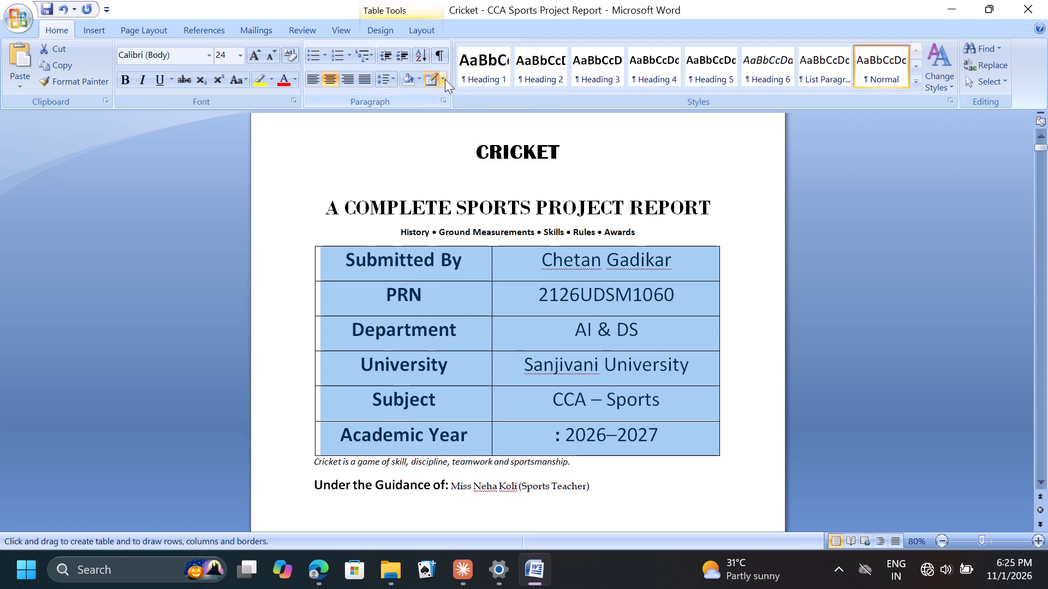
Turn on the table gridlines view.
click(445, 79)
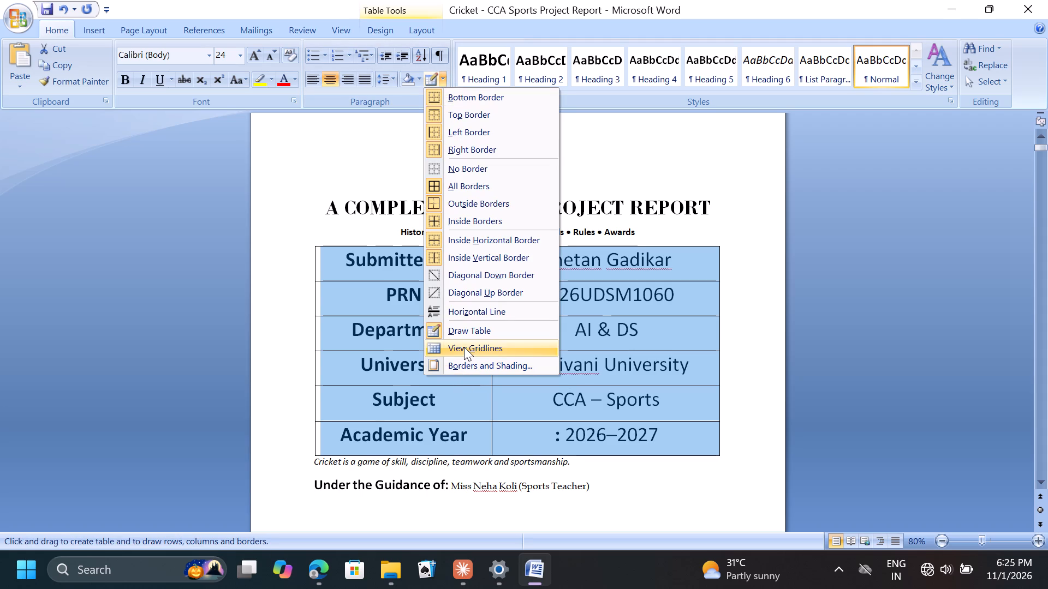
click(464, 347)
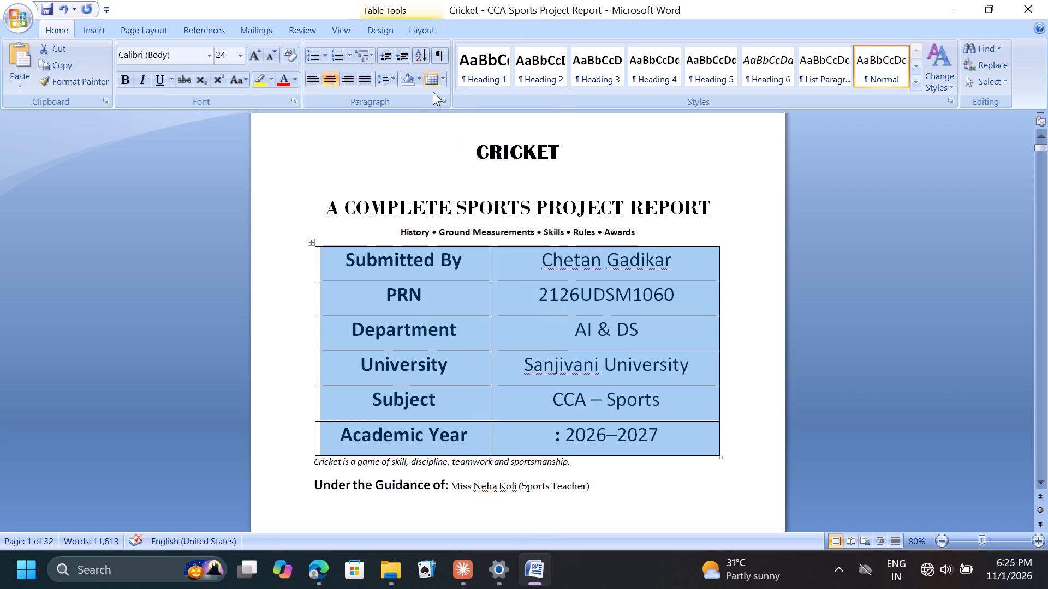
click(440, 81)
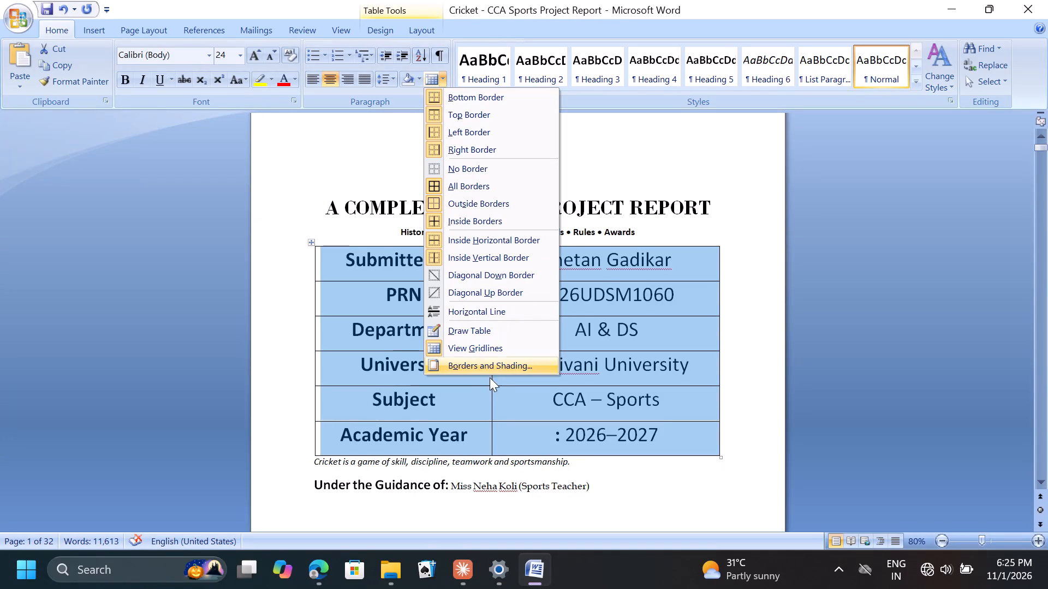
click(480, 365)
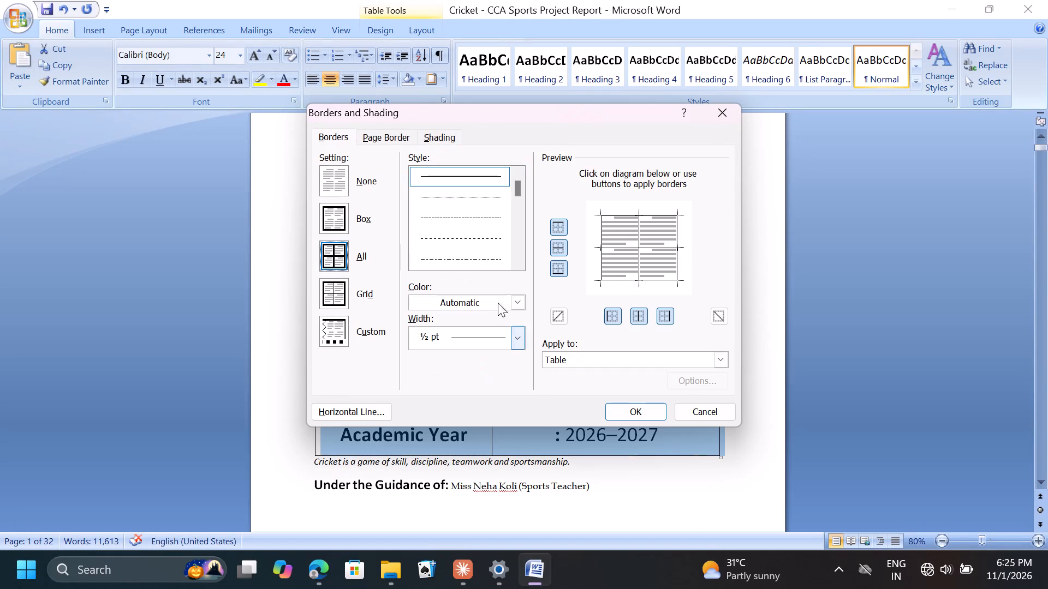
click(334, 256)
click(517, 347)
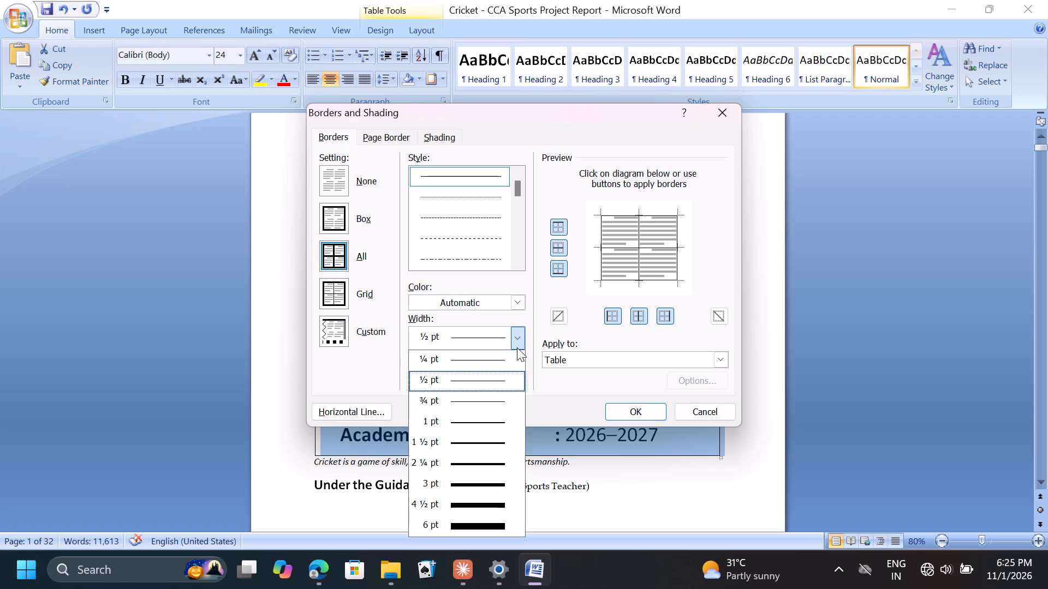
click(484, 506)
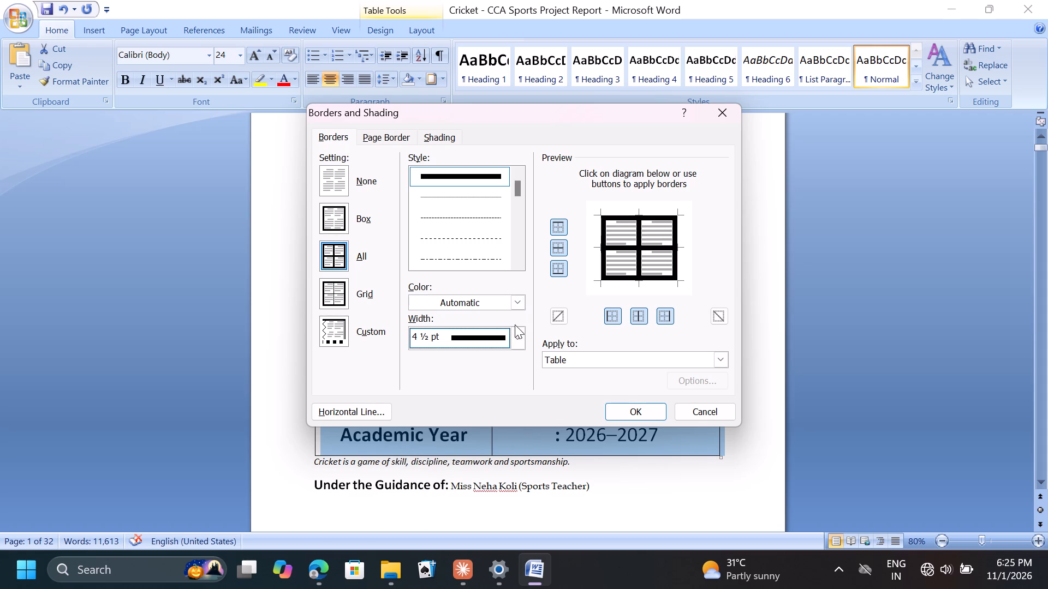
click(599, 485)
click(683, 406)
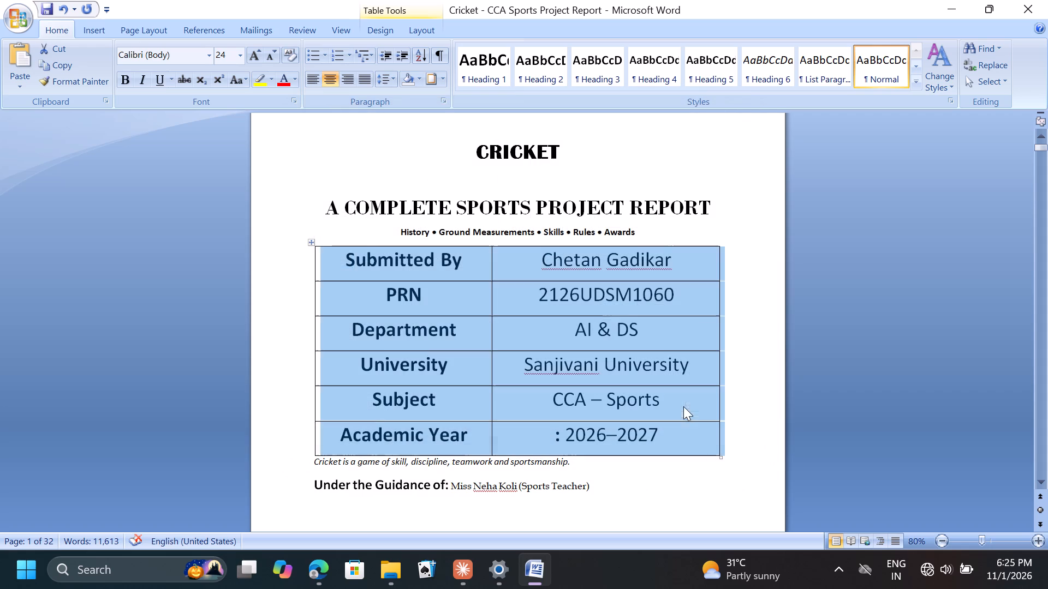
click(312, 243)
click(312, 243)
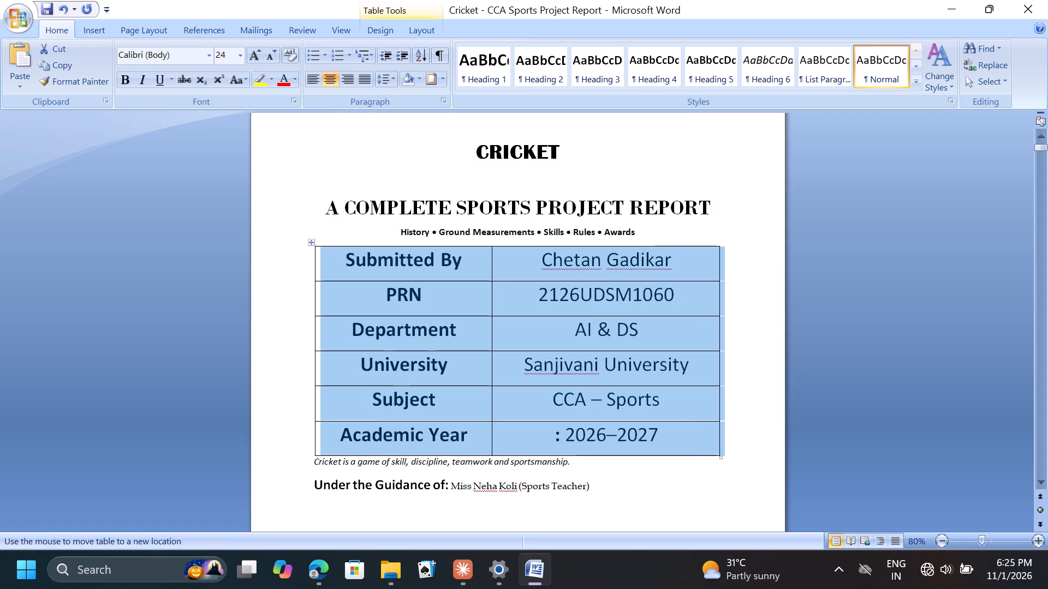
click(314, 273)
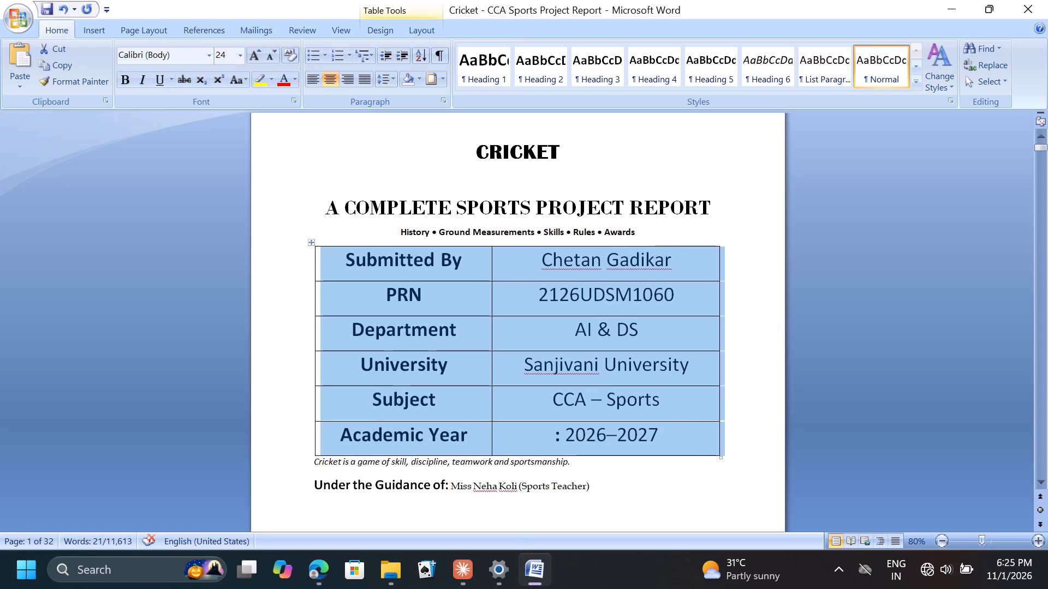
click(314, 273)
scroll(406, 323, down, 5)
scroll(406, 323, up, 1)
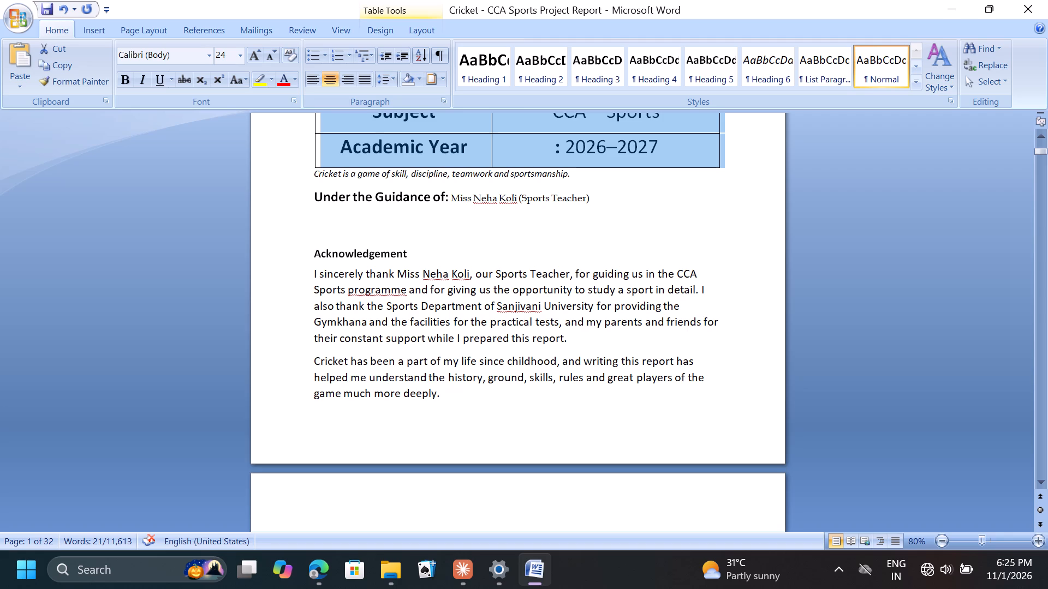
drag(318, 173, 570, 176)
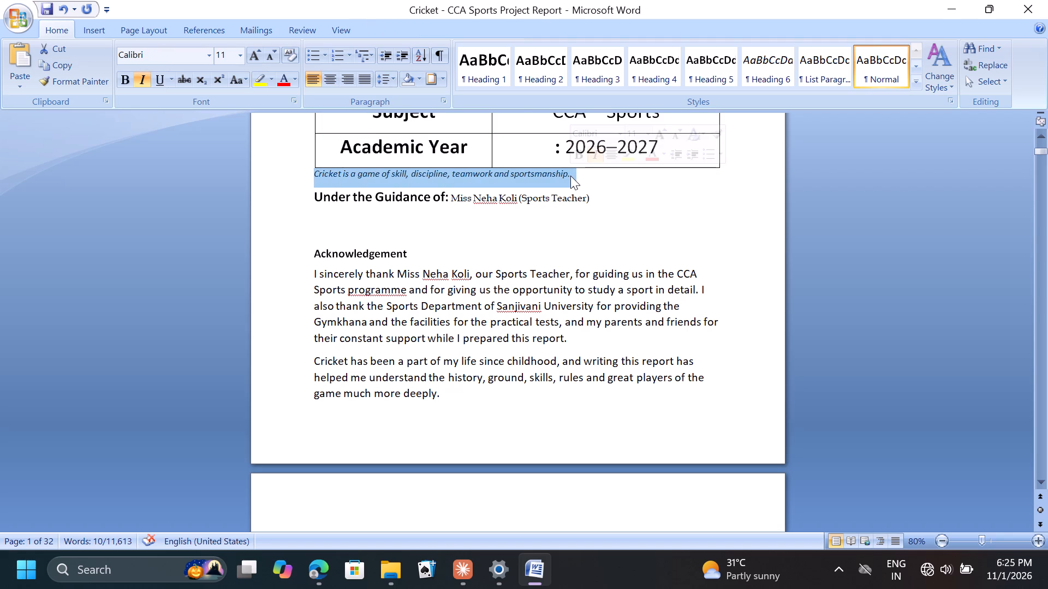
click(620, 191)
Insert two blank lines between the History • Ground Measurements • Skills • Rules • Awards line and the cover table.
scroll(586, 225, up, 2)
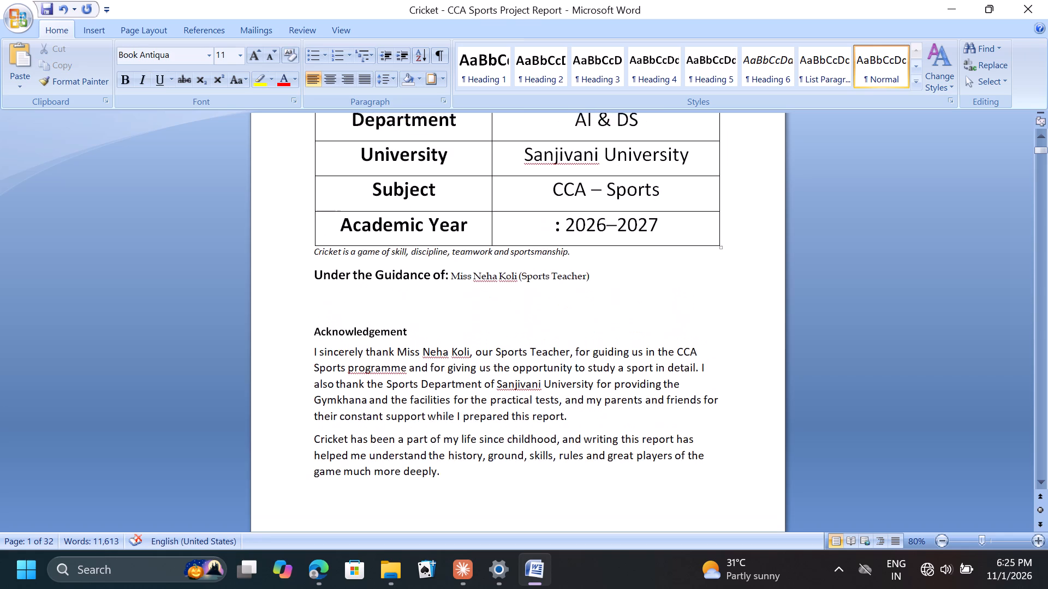
scroll(586, 225, up, 4)
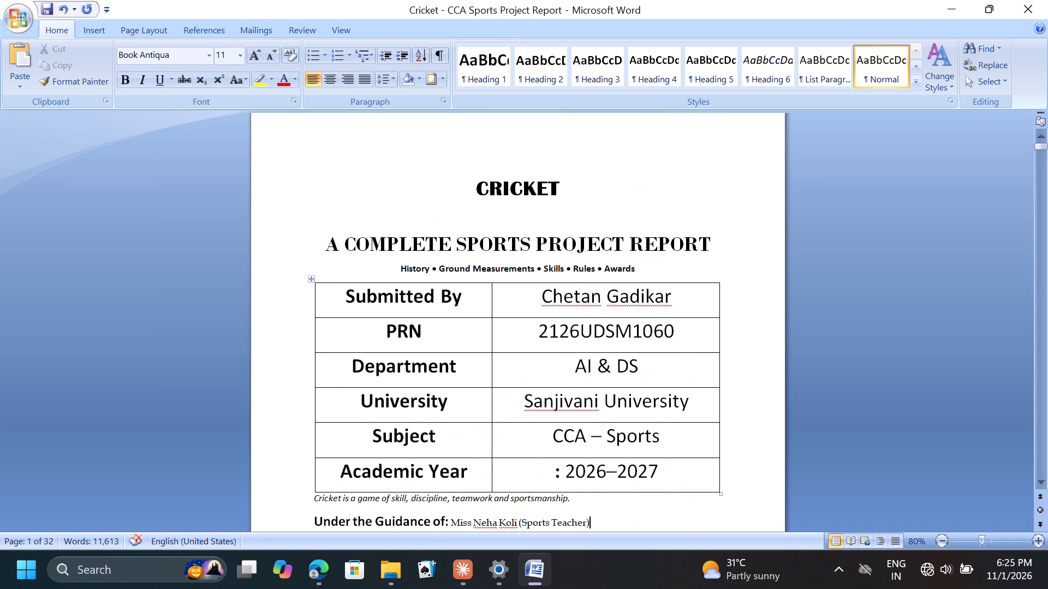
click(670, 260)
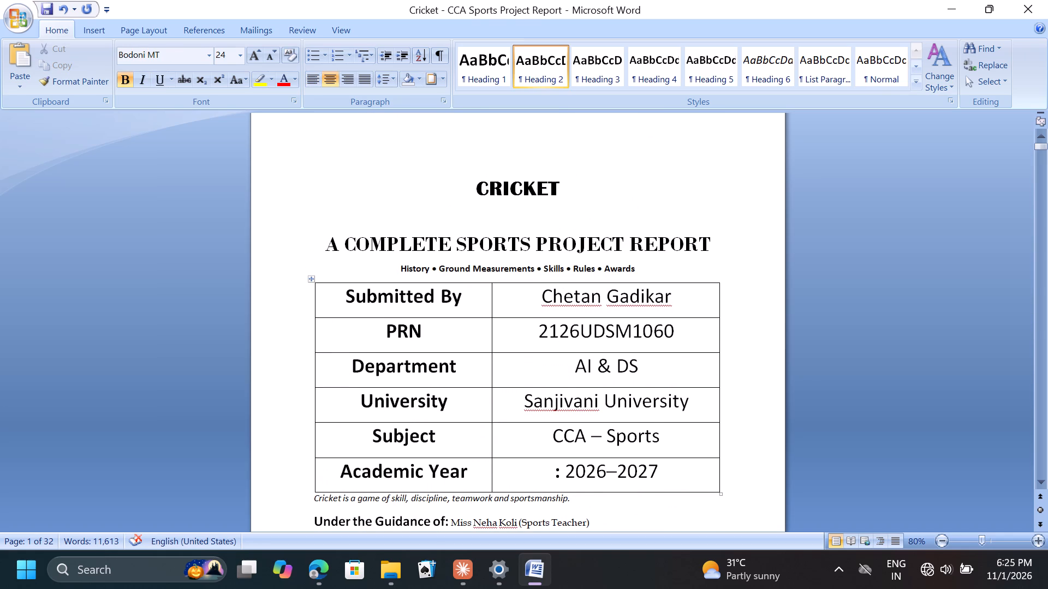
click(651, 275)
key(Return)
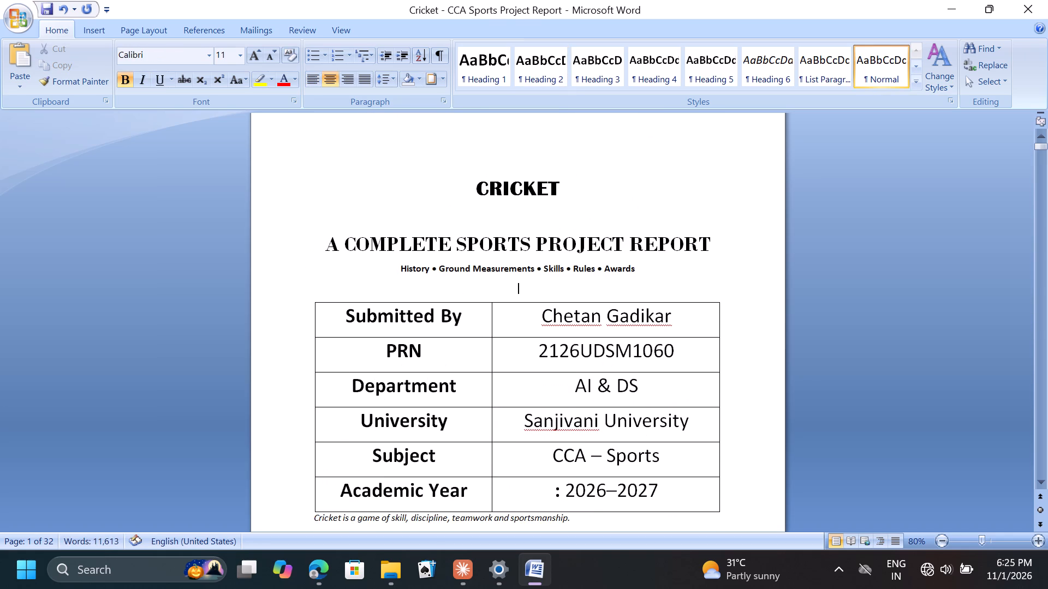
key(Return)
Insert two blank lines between the cover table and the italic line "Cricket is a game of skill, discipline, teamwork and sportsmanship.".
scroll(651, 275, down, 1)
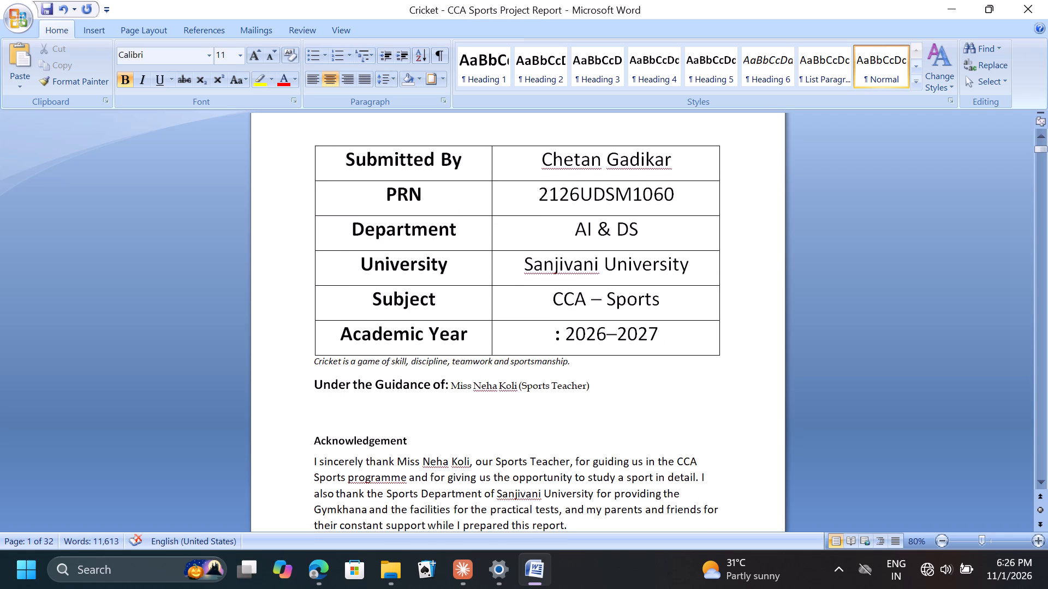
click(736, 359)
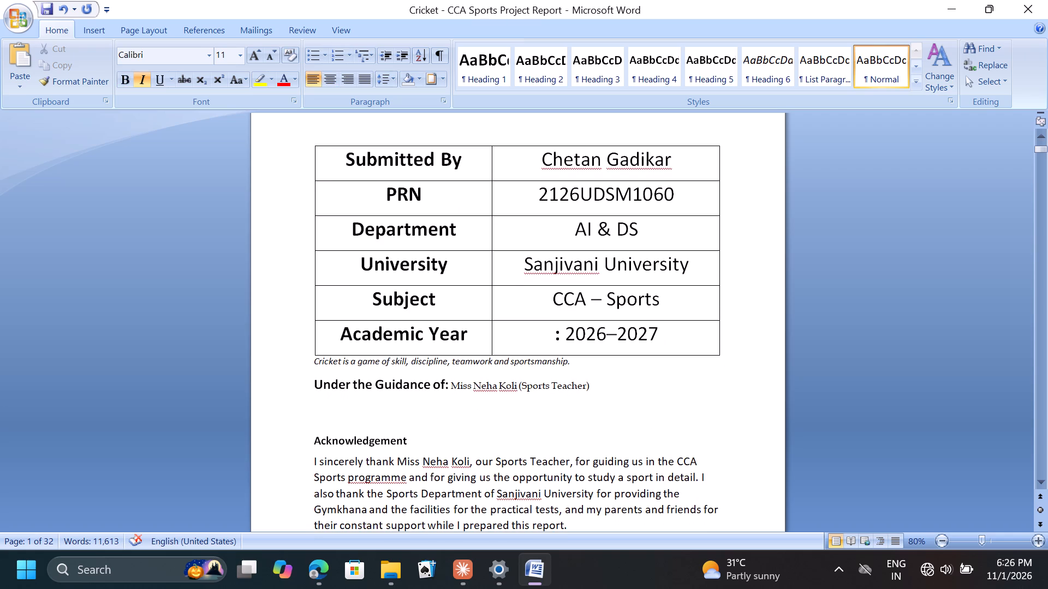
click(311, 362)
key(Return)
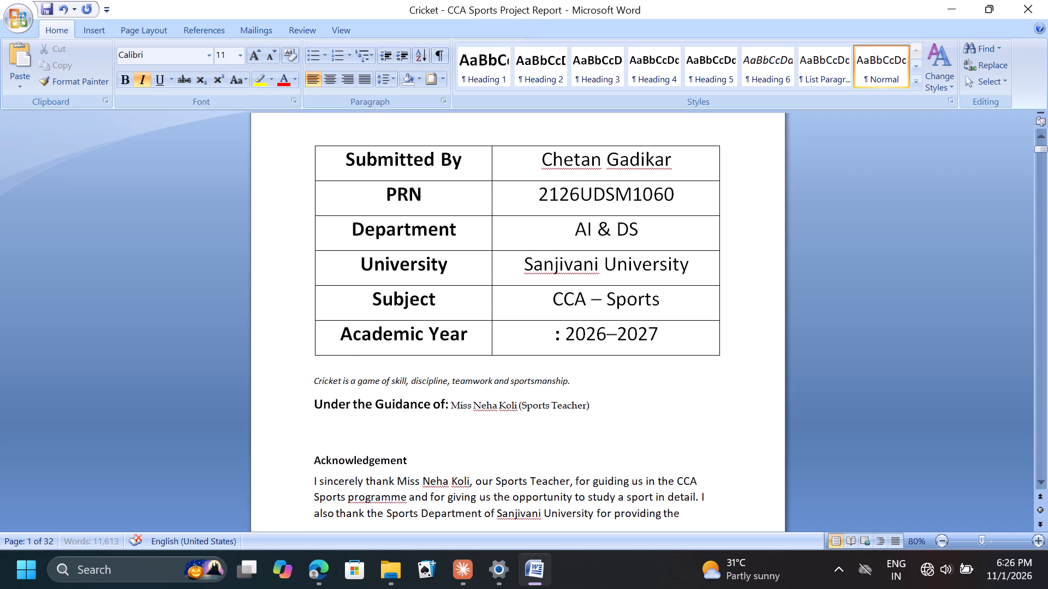
key(Return)
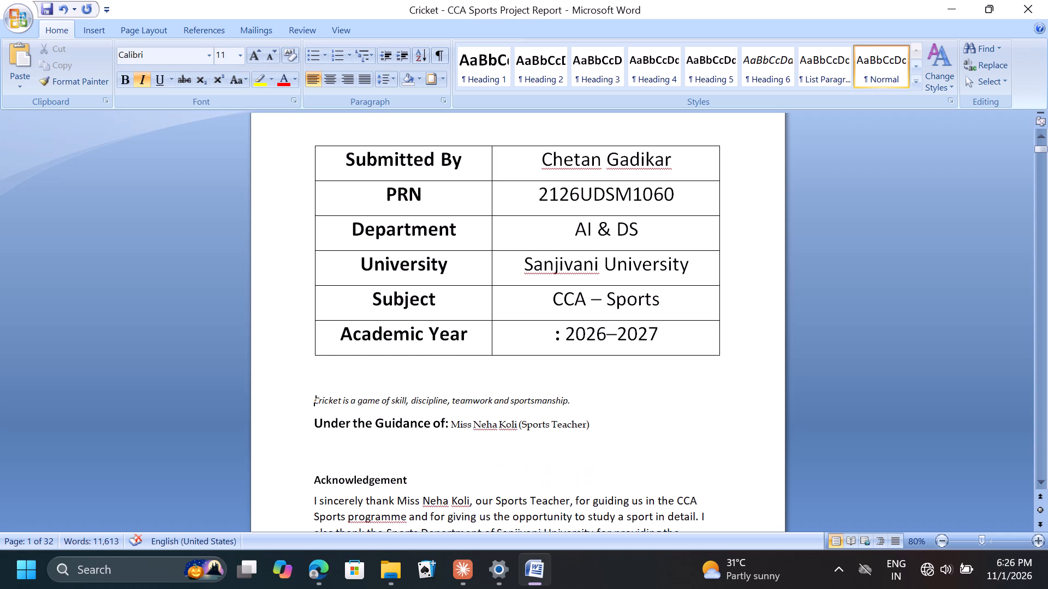
Insert a blank line above the "Under the Guidance of:" line on the cover page.
click(308, 428)
key(Return)
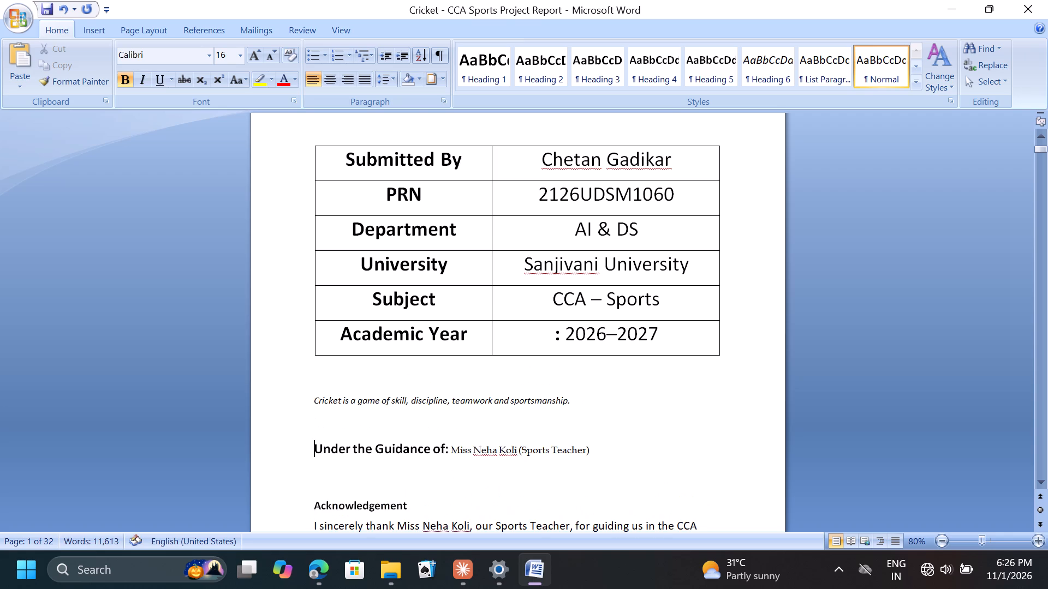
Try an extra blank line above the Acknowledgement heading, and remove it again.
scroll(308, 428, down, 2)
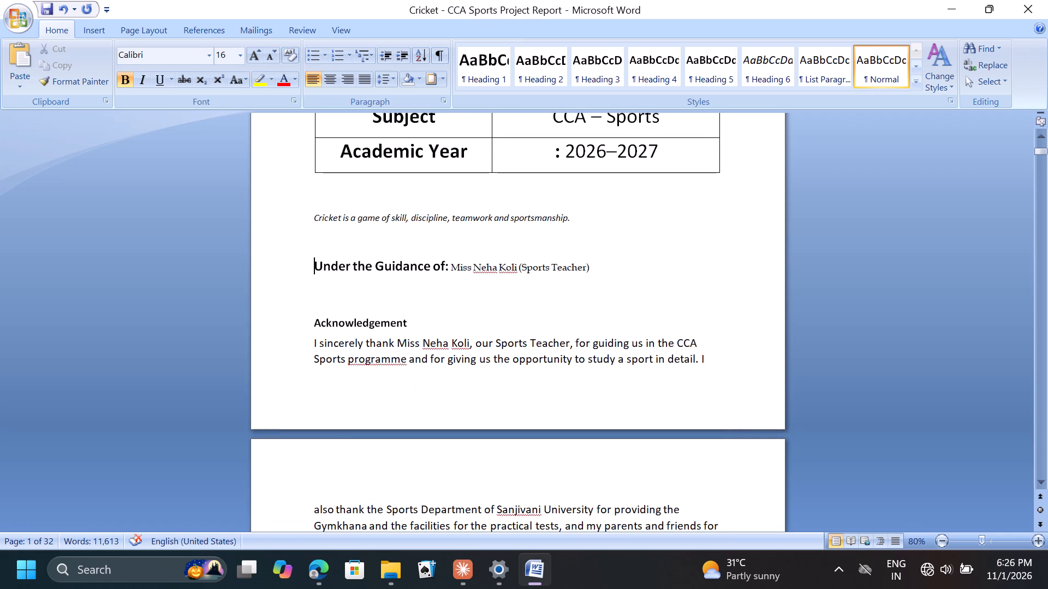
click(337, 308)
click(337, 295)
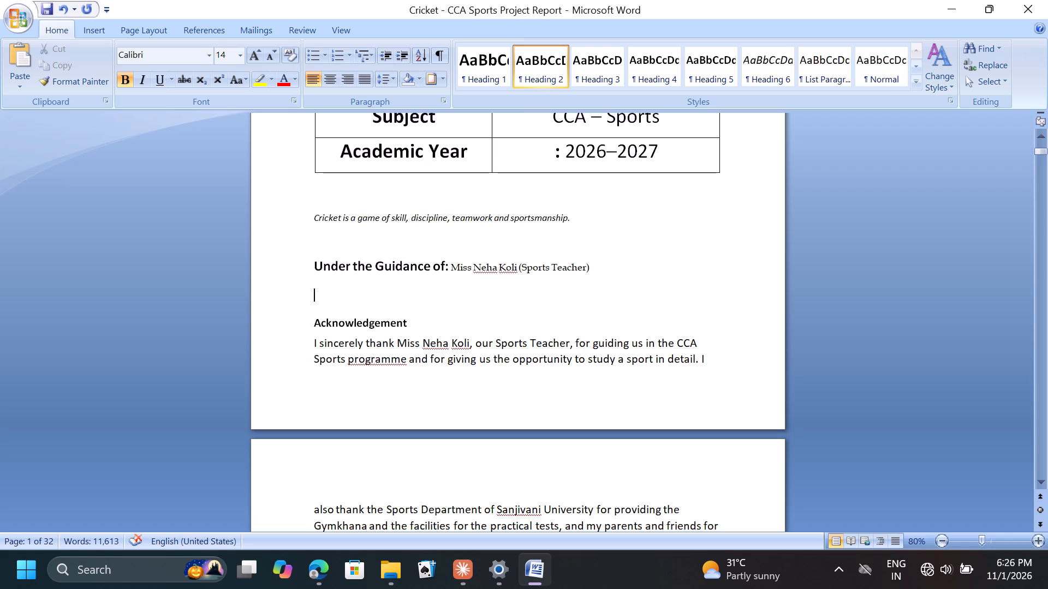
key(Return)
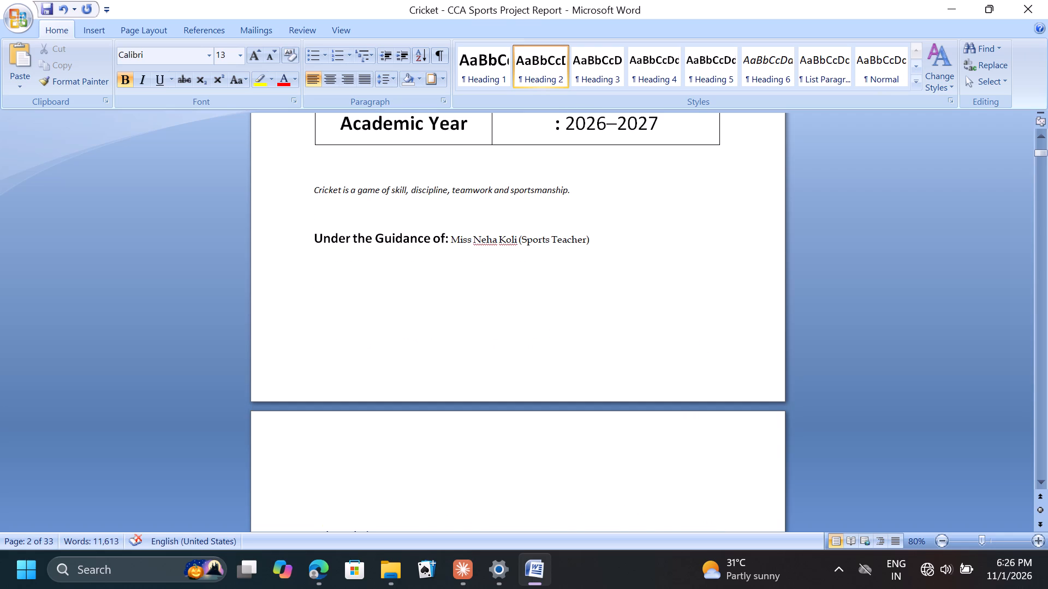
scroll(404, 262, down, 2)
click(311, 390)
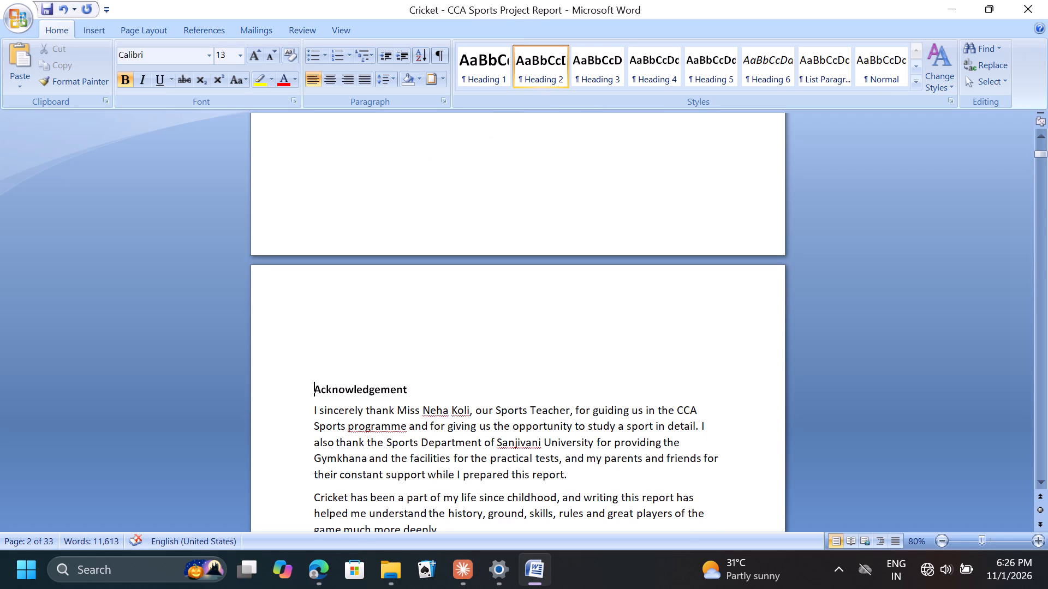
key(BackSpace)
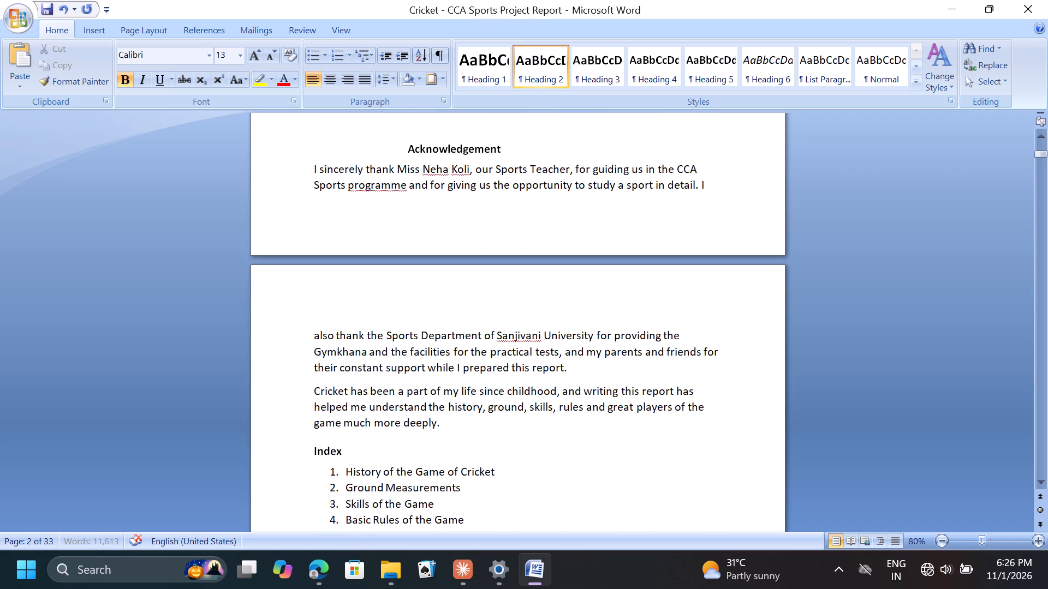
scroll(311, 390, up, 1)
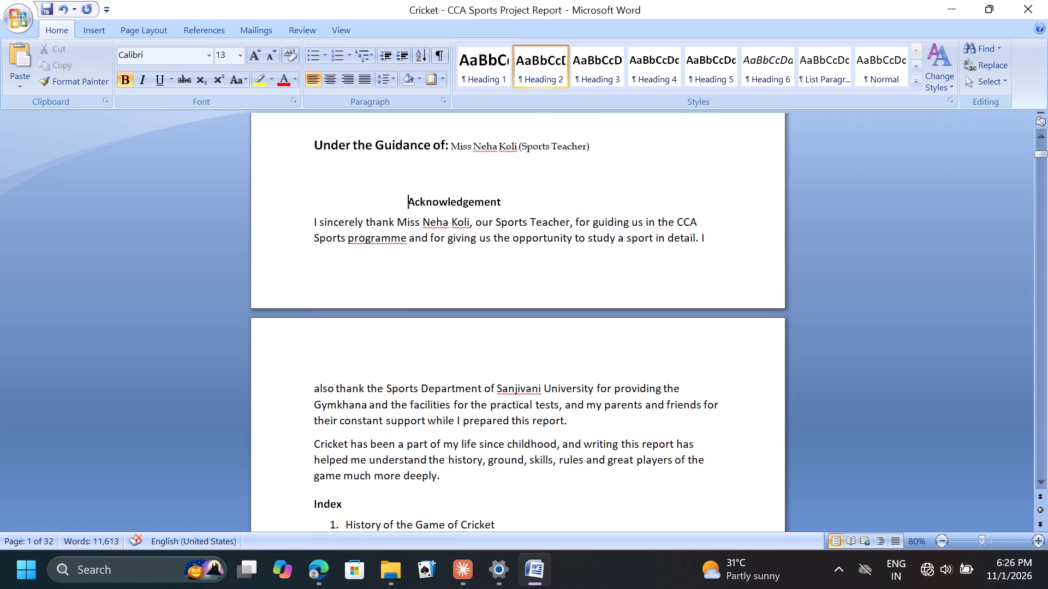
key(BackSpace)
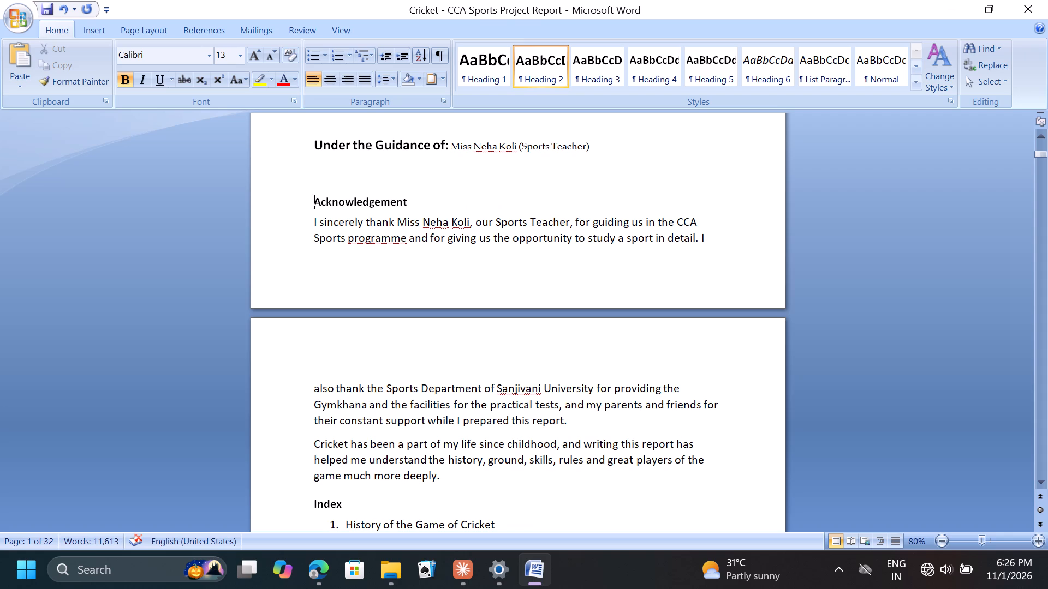
Add one more blank line between the cover table and the italic line "Cricket is a game of skill, discipline, teamwork and sportsmanship.".
scroll(359, 289, up, 2)
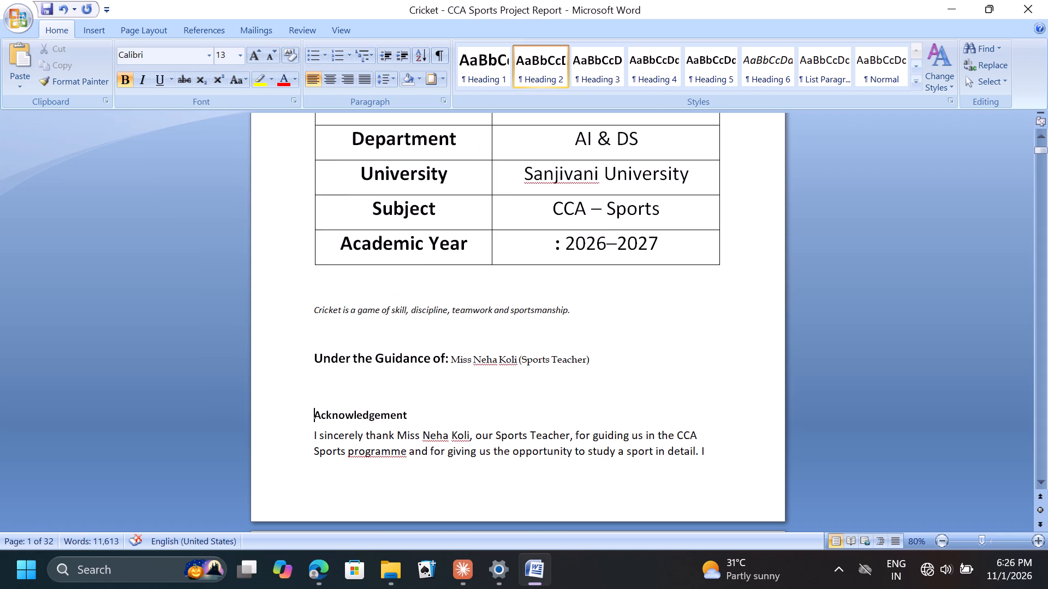
click(325, 284)
click(338, 299)
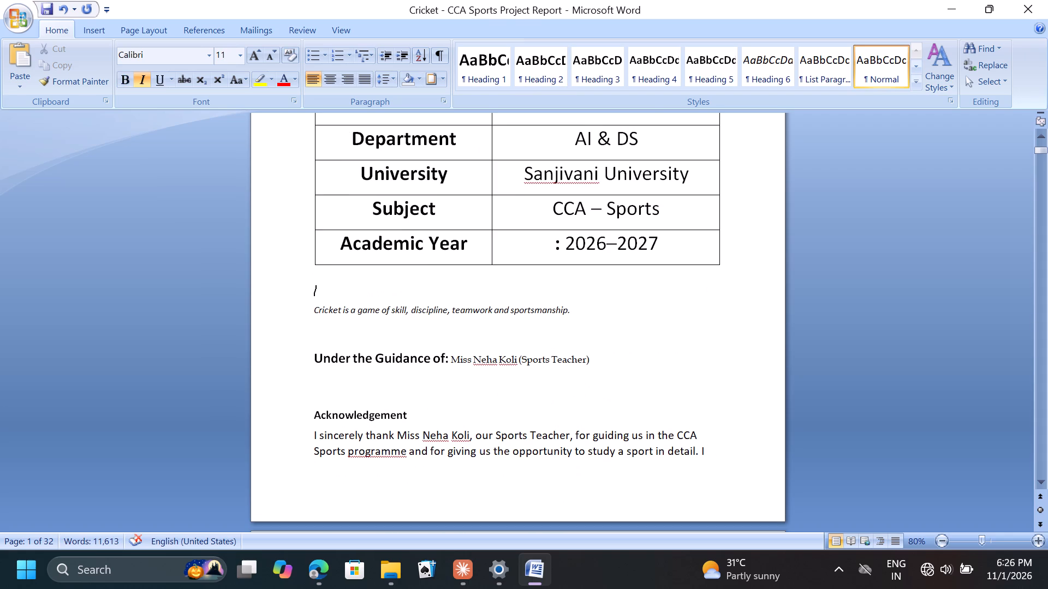
key(Return)
key(Return)
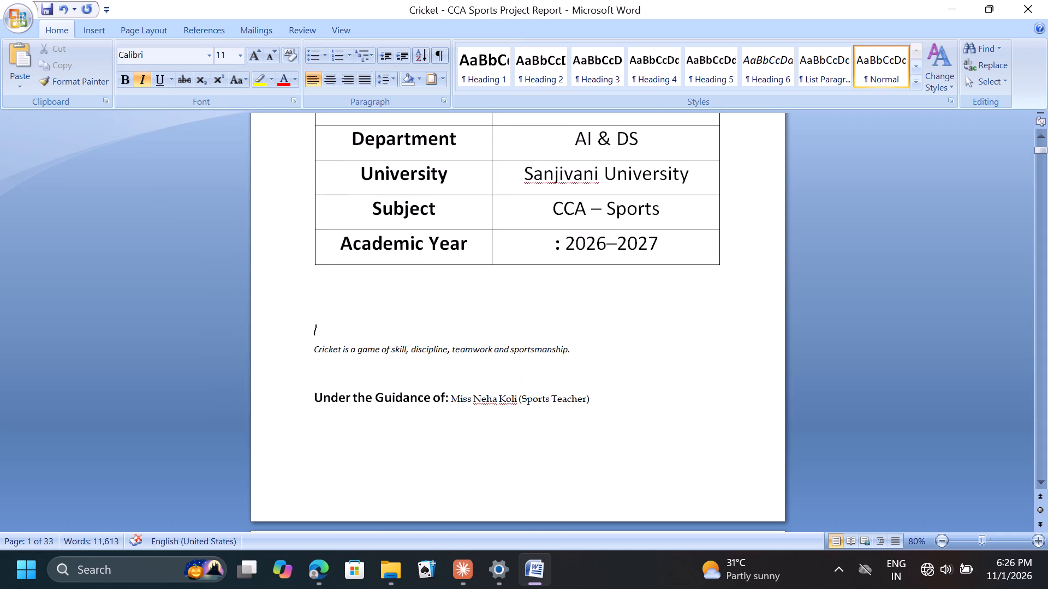
key(BackSpace)
key(BackSpace)
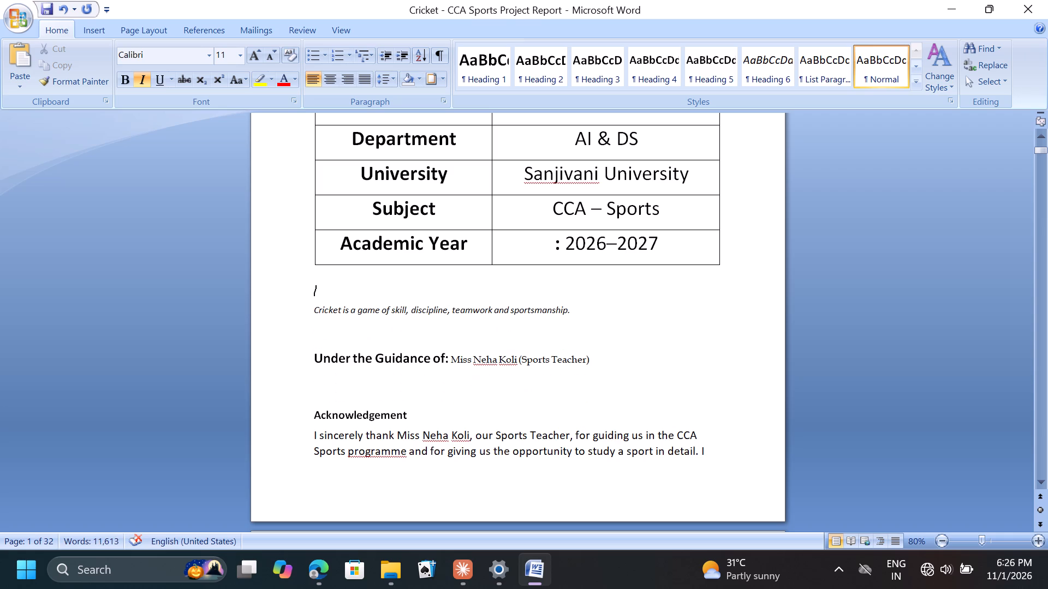
key(Return)
Replace the empty heading-style line above Acknowledgement with a Normal-style blank line directly below the "Under the Guidance of:" line.
scroll(338, 299, down, 2)
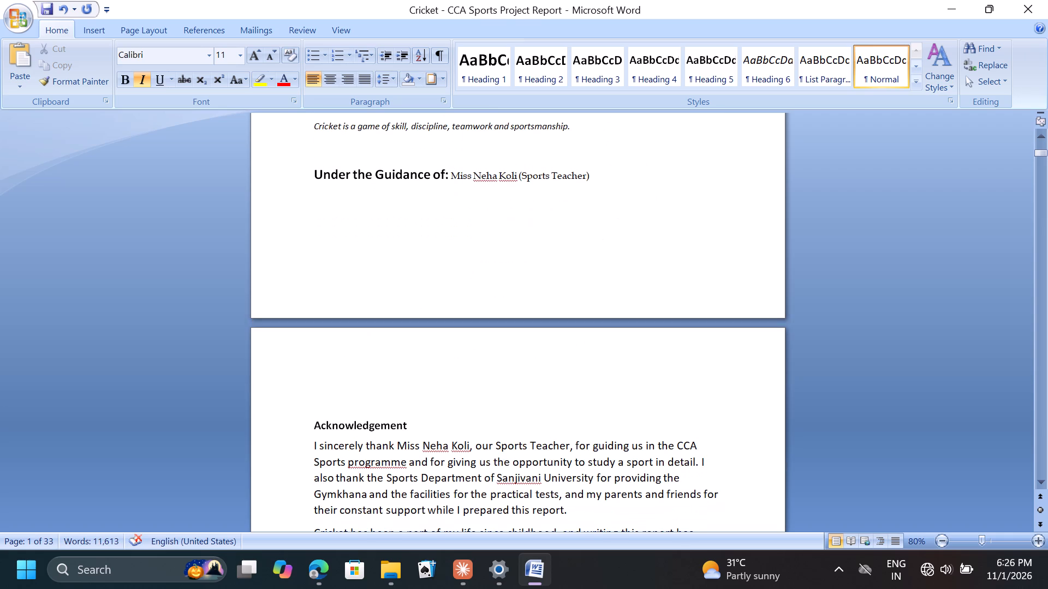
click(332, 393)
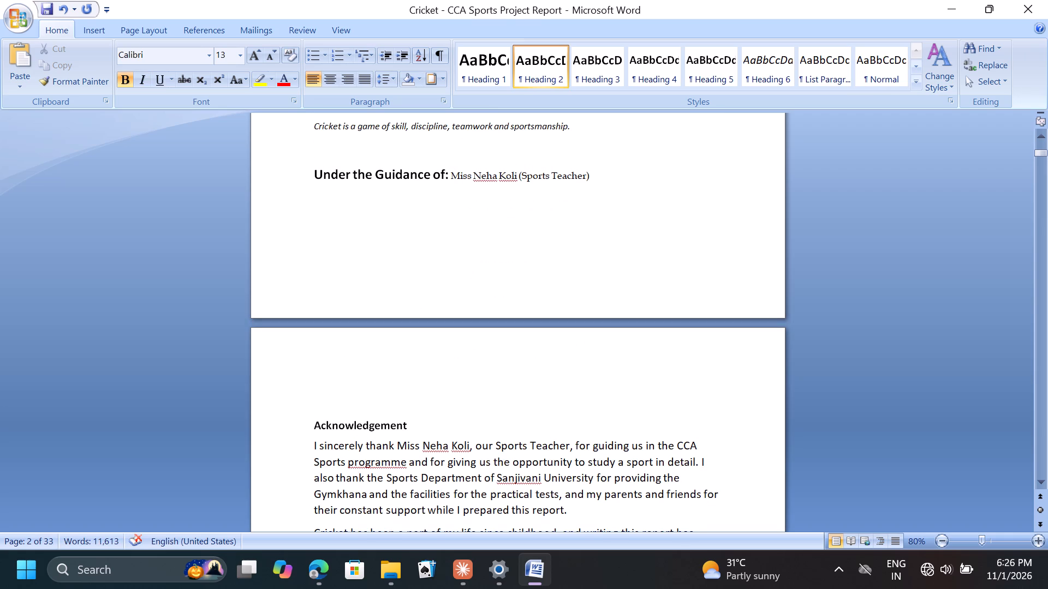
key(BackSpace)
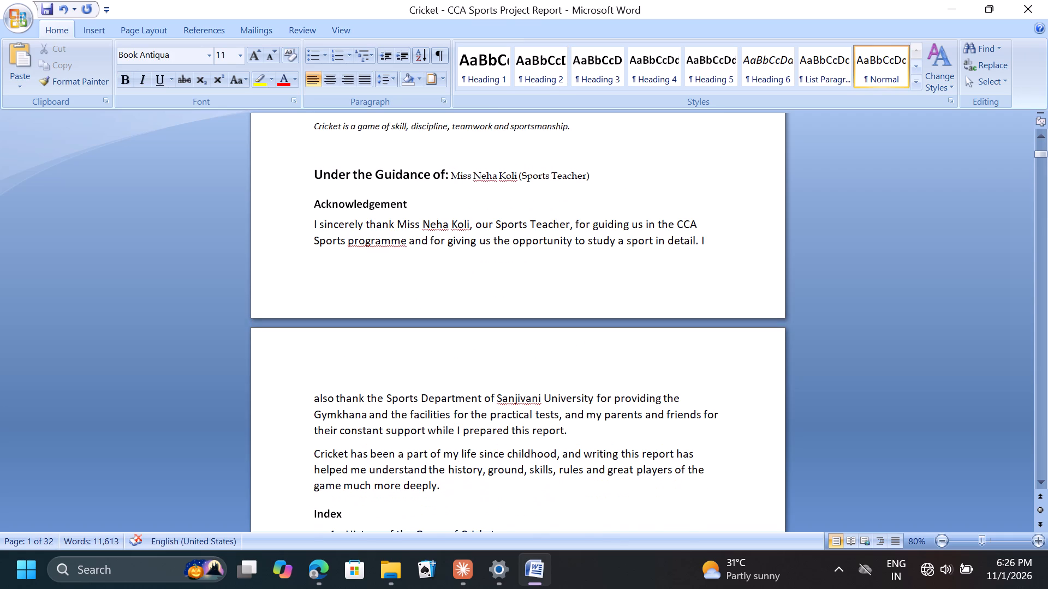
key(Return)
Review the layout of the cover page and of the report pages from Acknowledgement through the Ground Measurements section.
scroll(358, 489, up, 1)
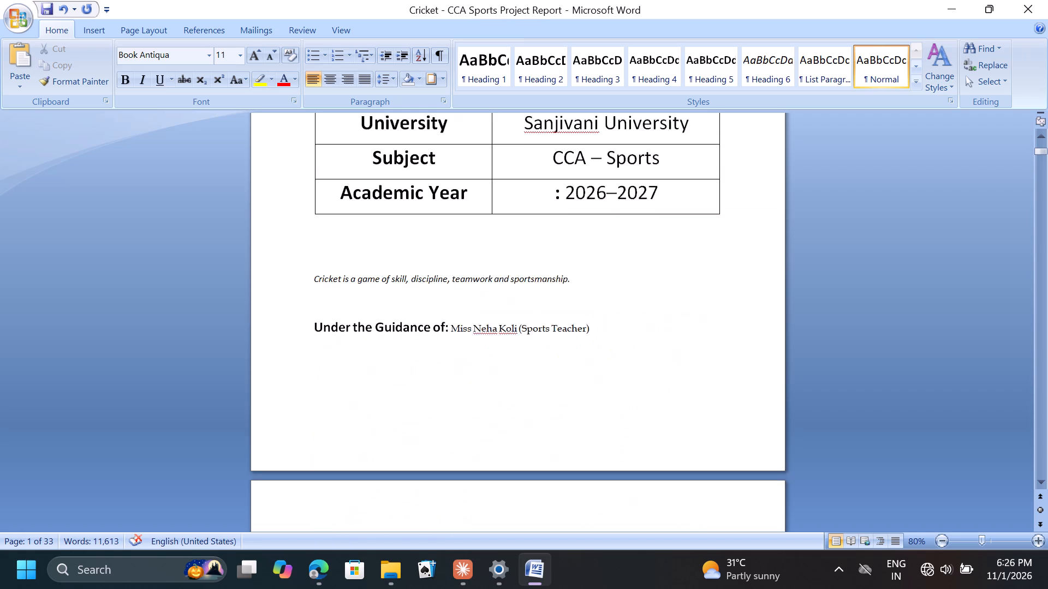
scroll(358, 489, up, 1)
scroll(358, 489, down, 1)
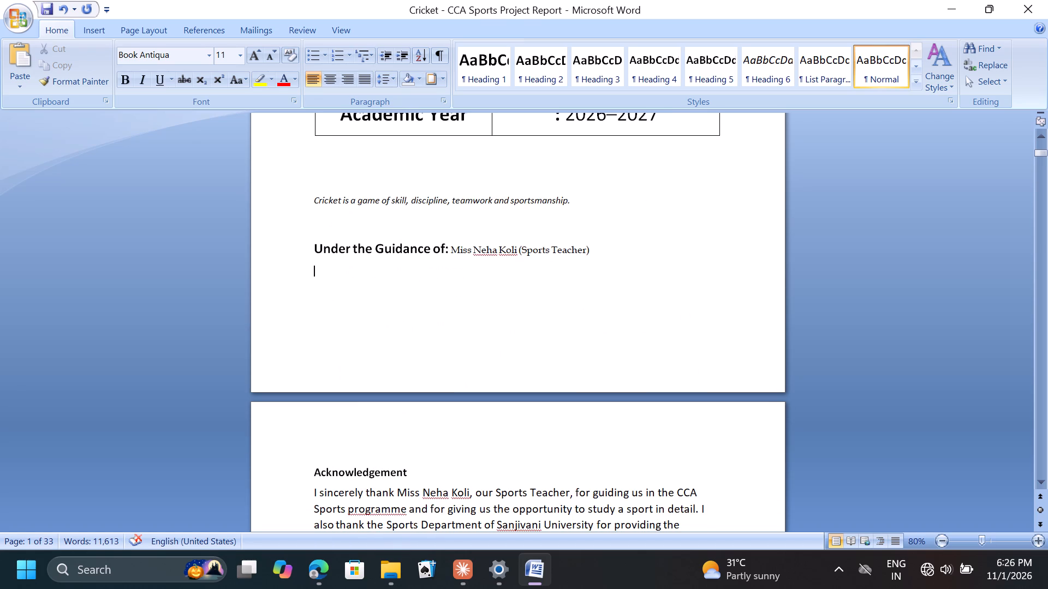
scroll(578, 220, up, 1)
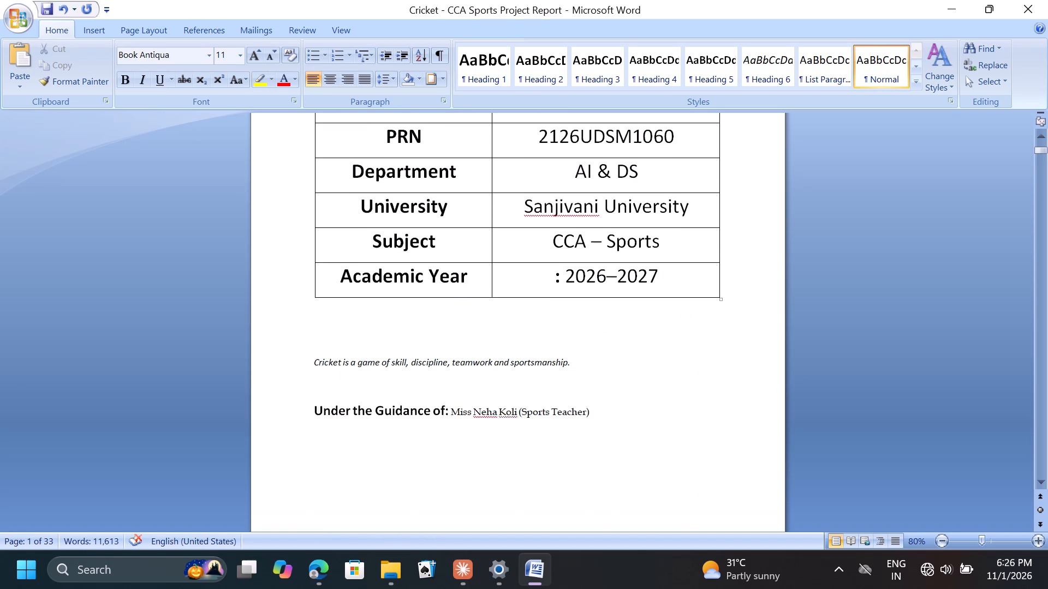
scroll(578, 220, up, 1)
scroll(562, 298, down, 2)
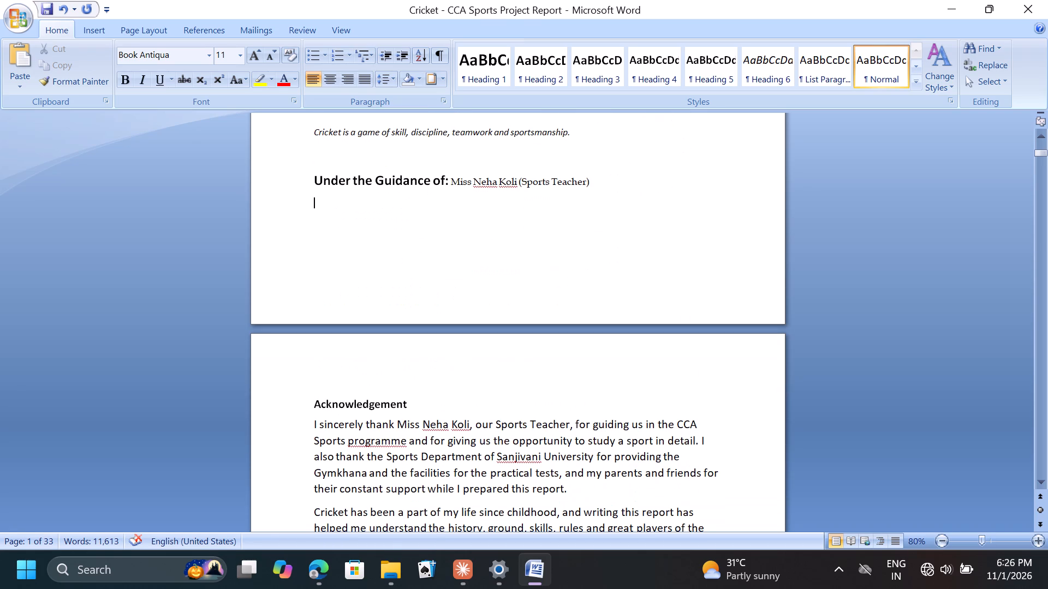
scroll(446, 214, down, 5)
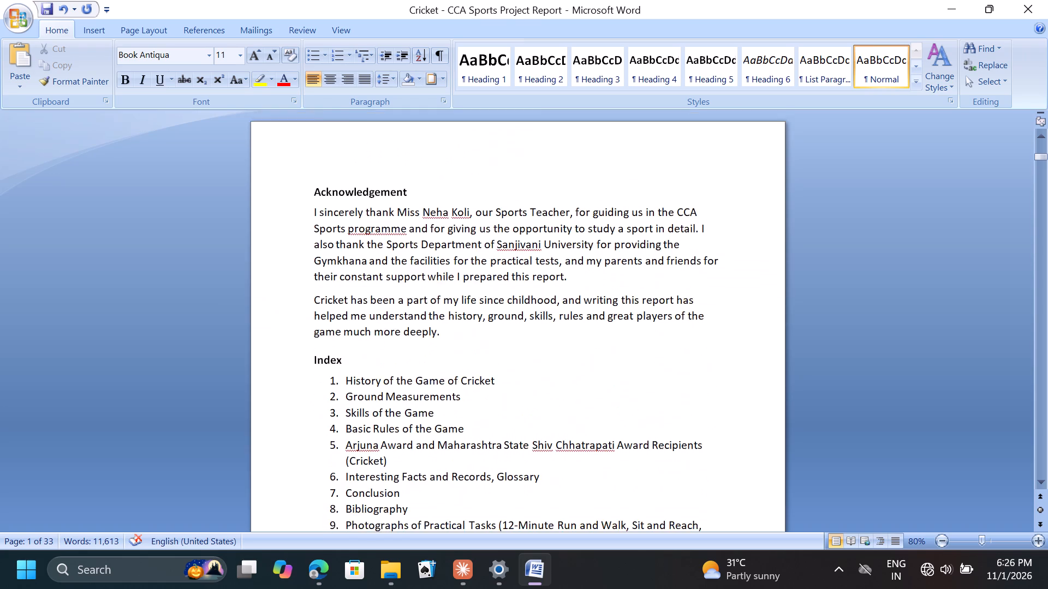
scroll(446, 214, down, 6)
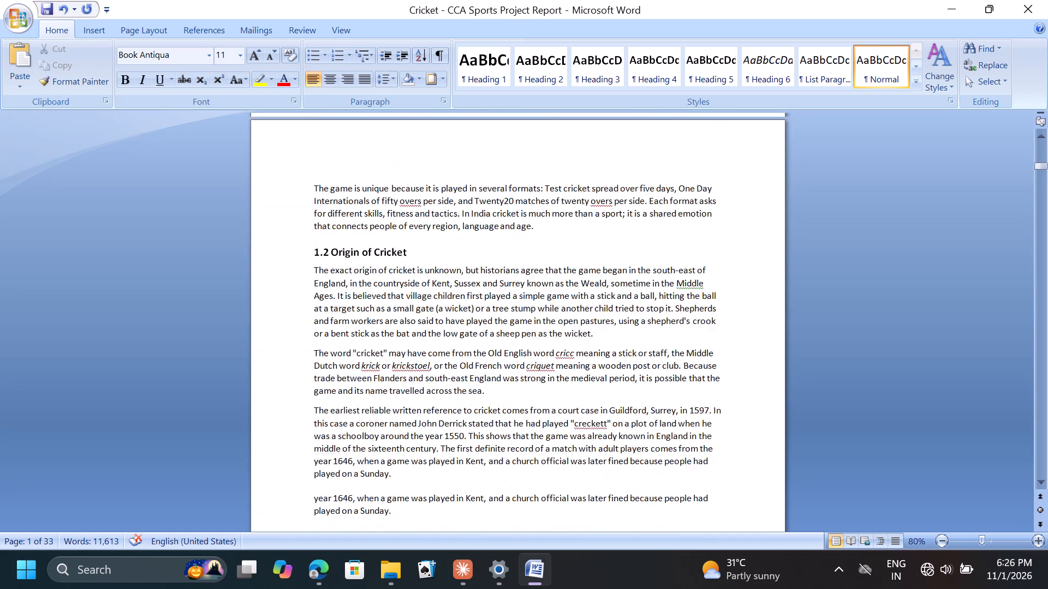
scroll(446, 214, down, 9)
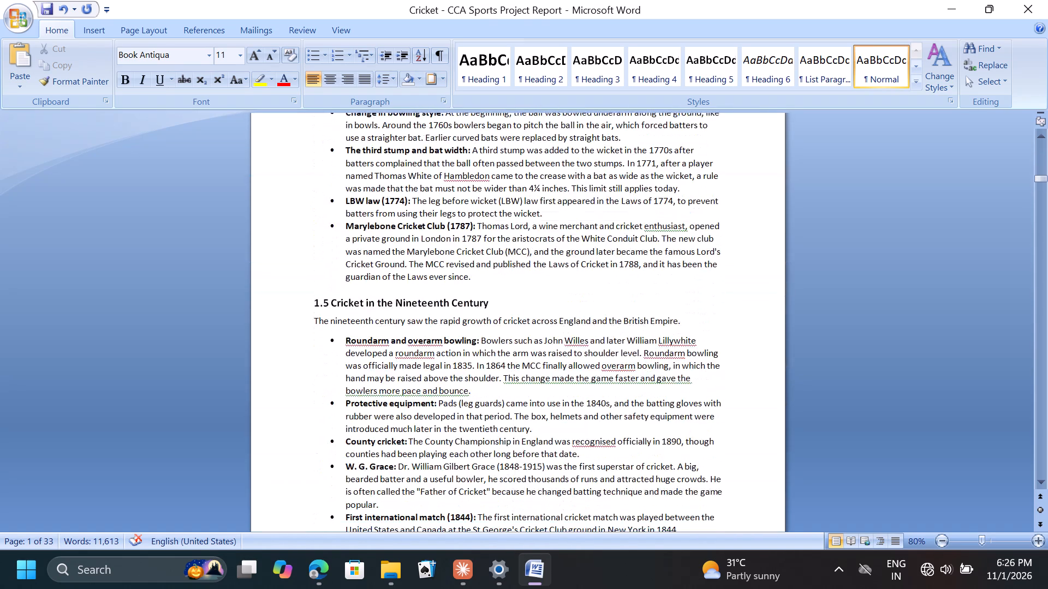
scroll(446, 214, down, 8)
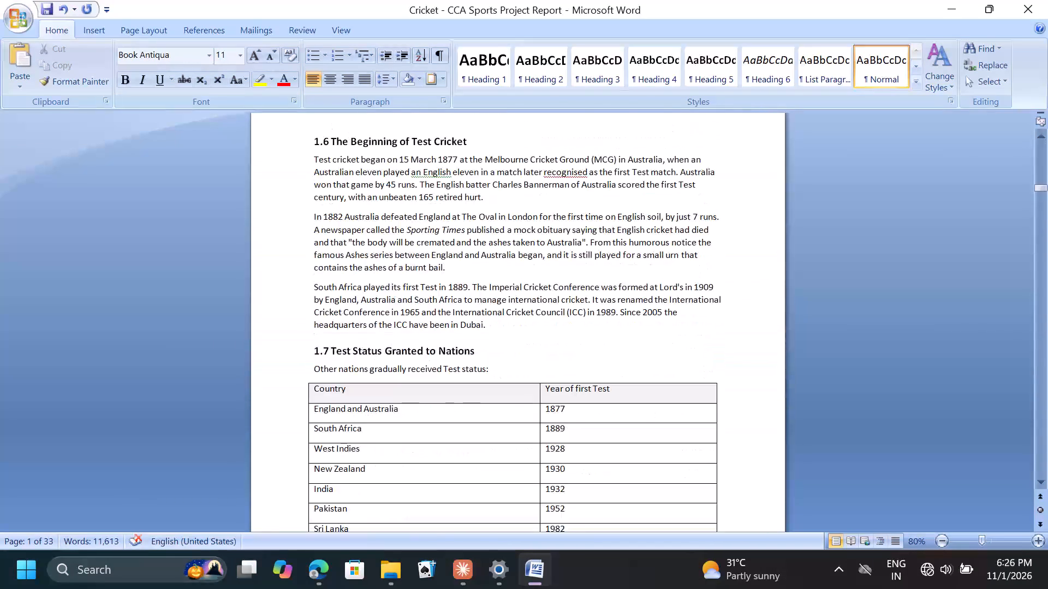
scroll(446, 214, down, 8)
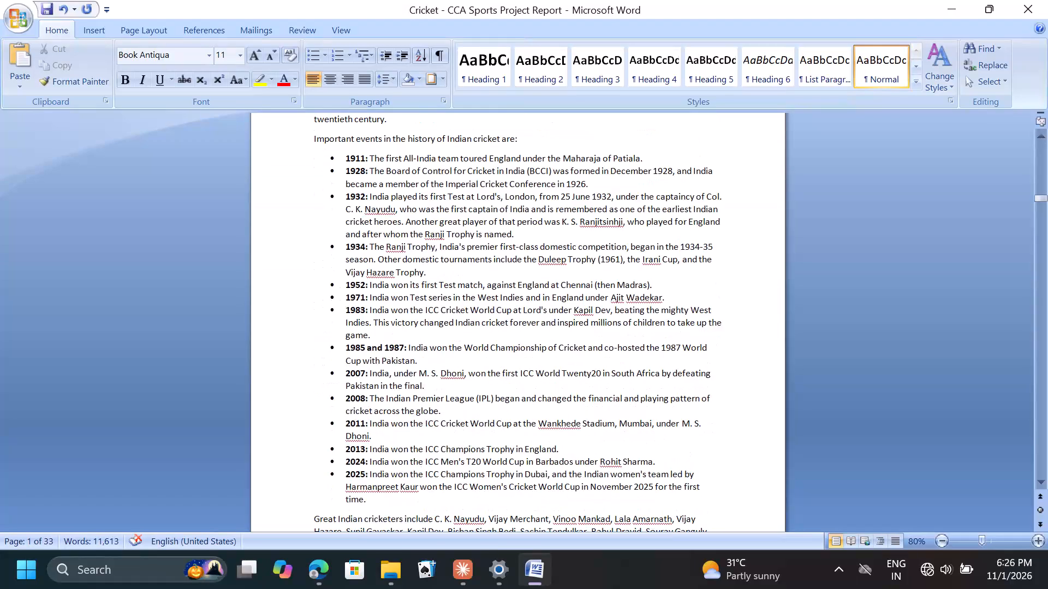
scroll(446, 214, down, 9)
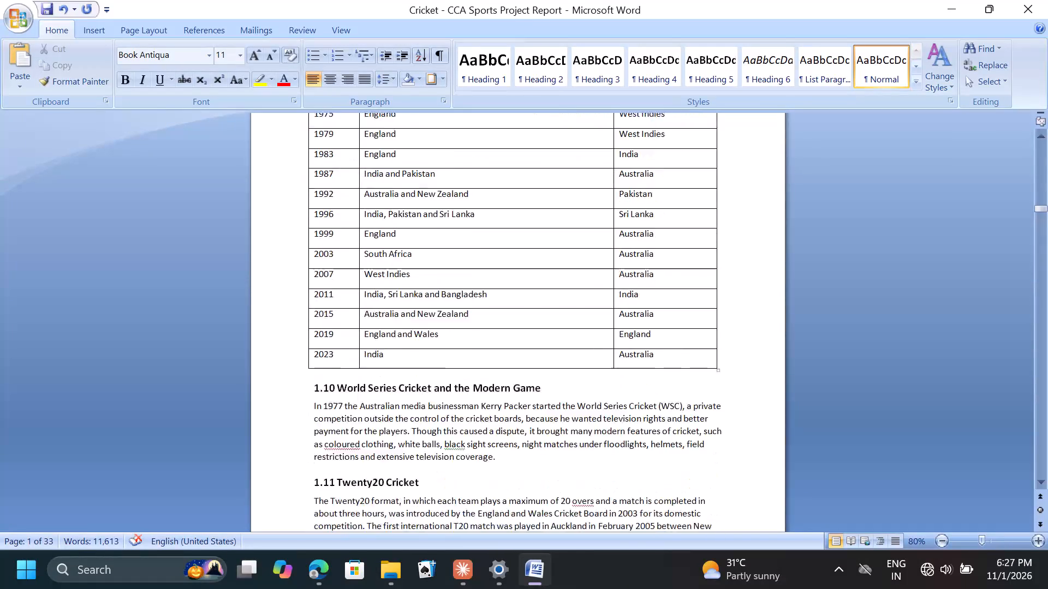
scroll(446, 214, down, 8)
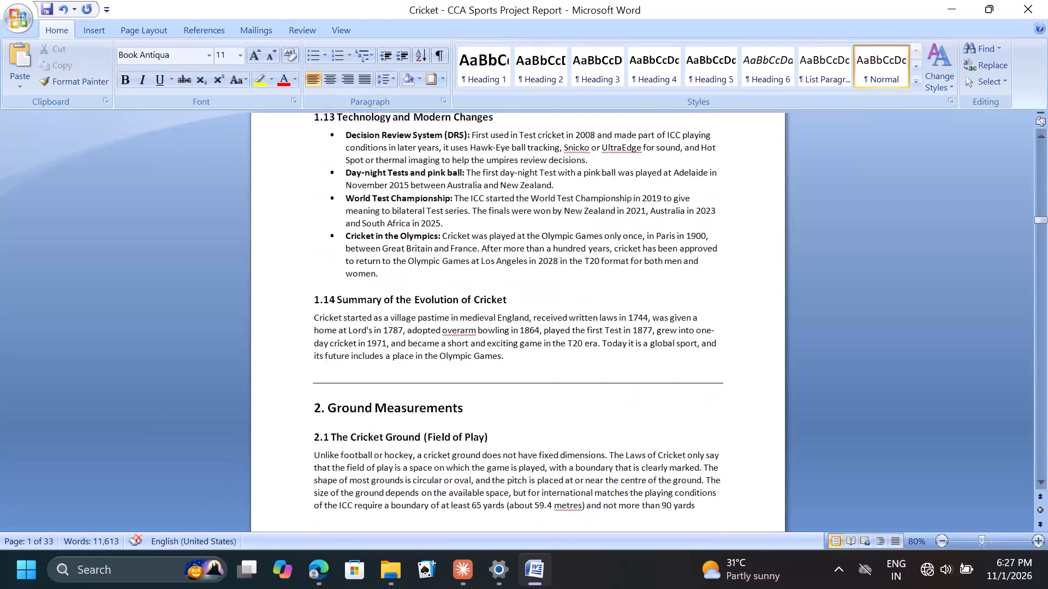
scroll(446, 214, down, 5)
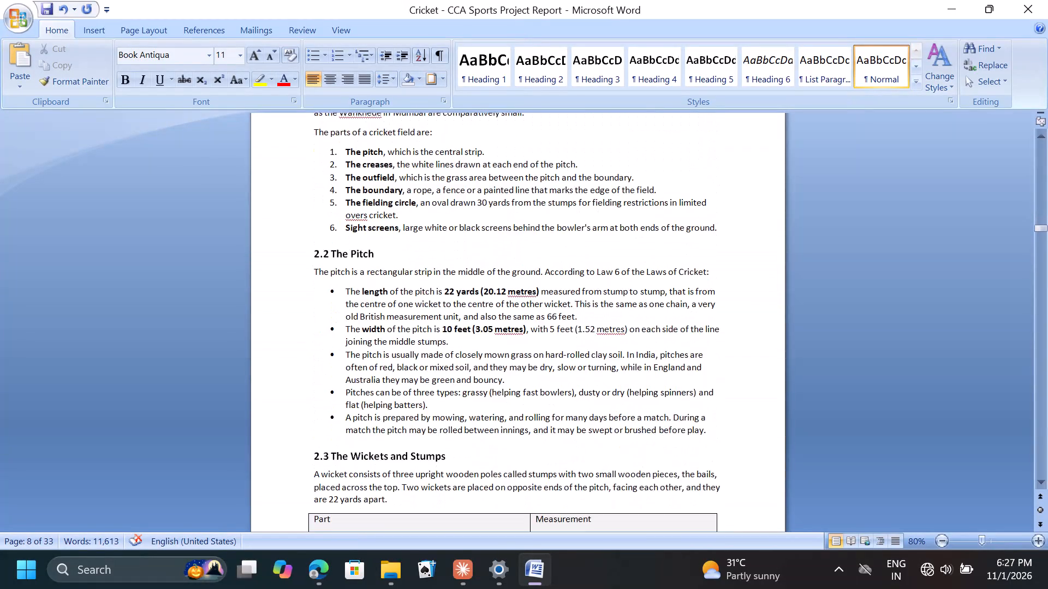
scroll(446, 214, down, 6)
scroll(446, 214, up, 1)
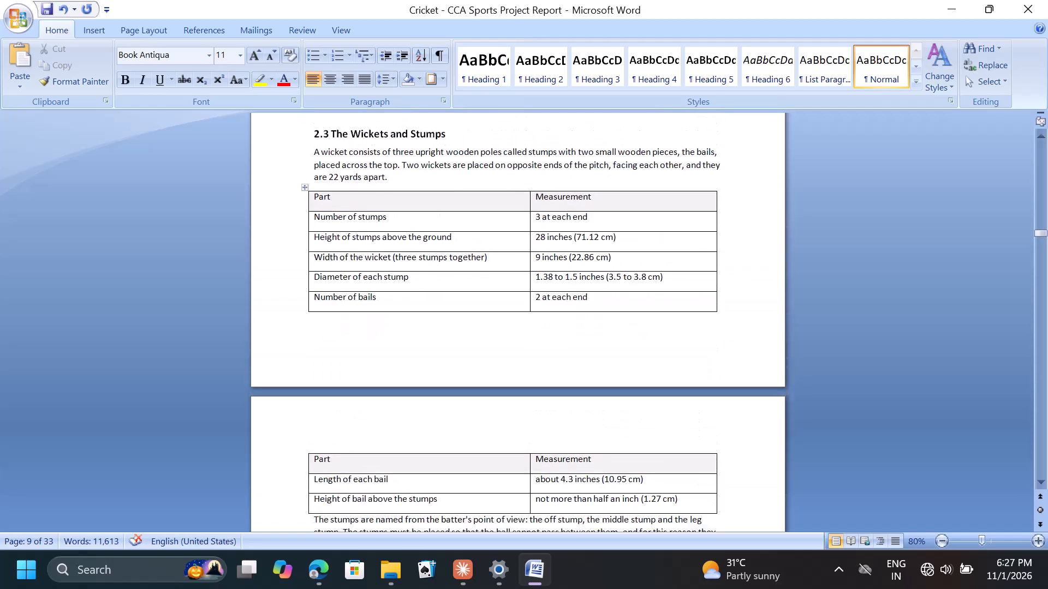
scroll(446, 214, up, 2)
scroll(446, 214, down, 1)
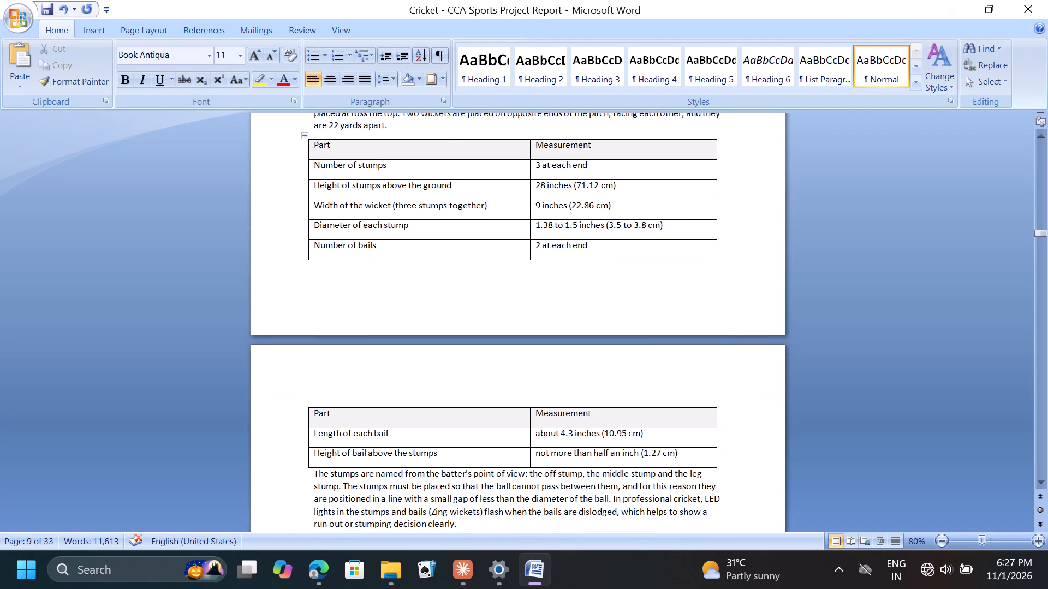
scroll(446, 214, down, 5)
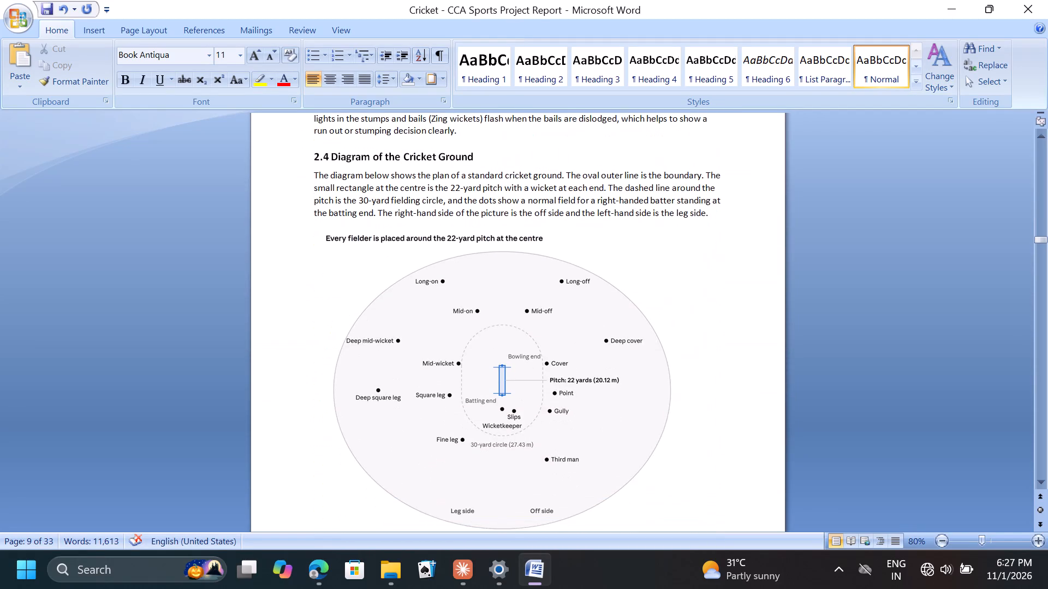
scroll(446, 214, down, 6)
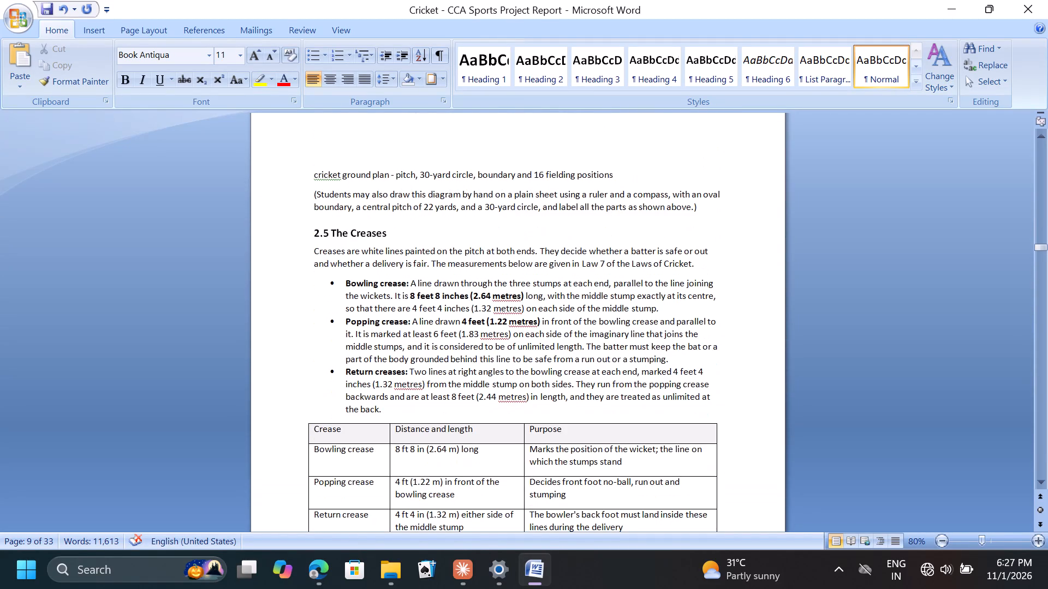
scroll(446, 214, down, 10)
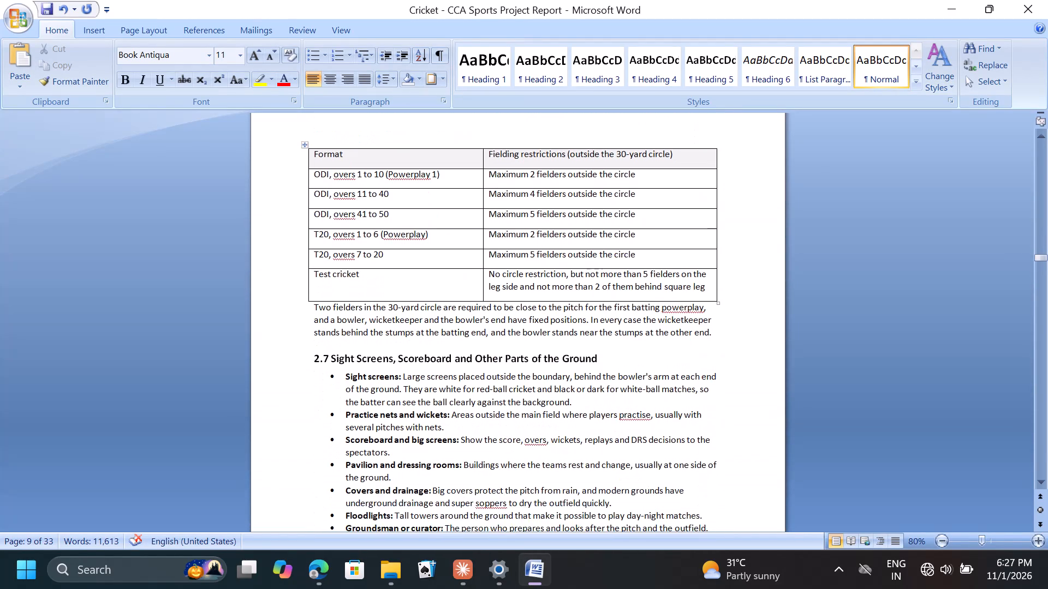
scroll(446, 214, down, 3)
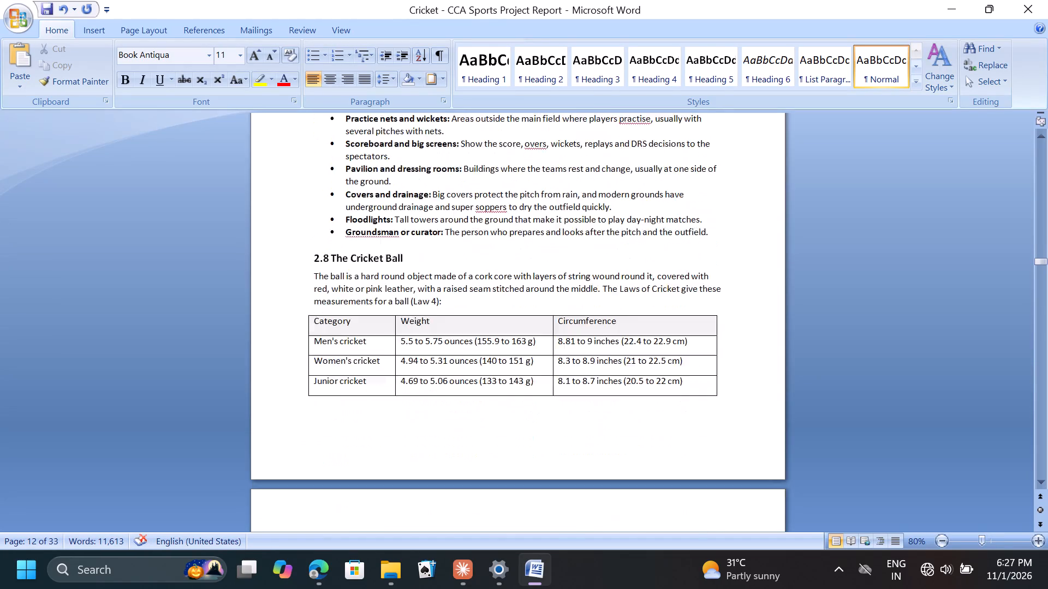
scroll(446, 214, down, 6)
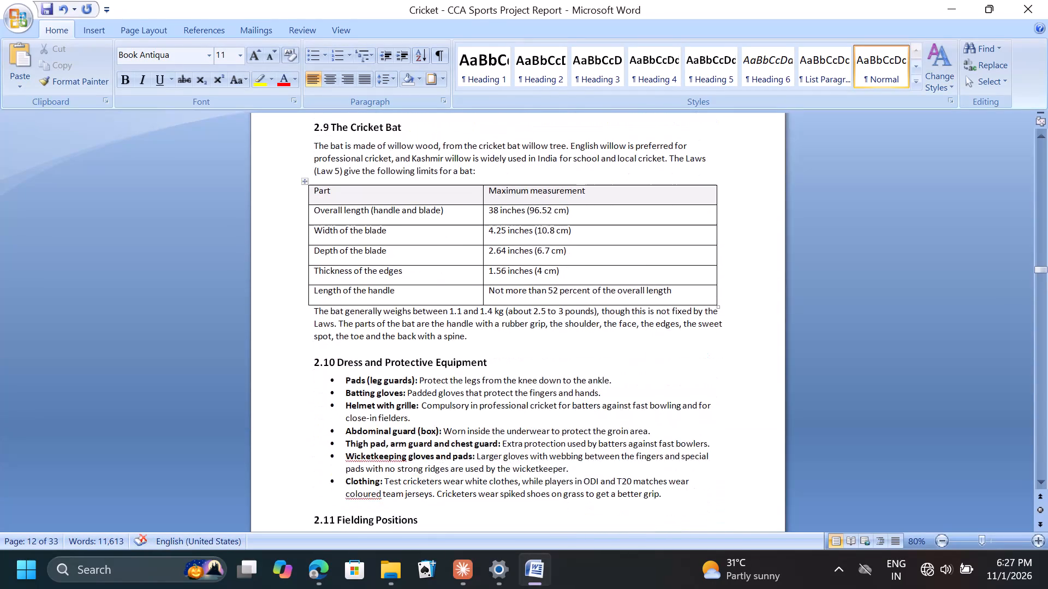
scroll(446, 214, down, 4)
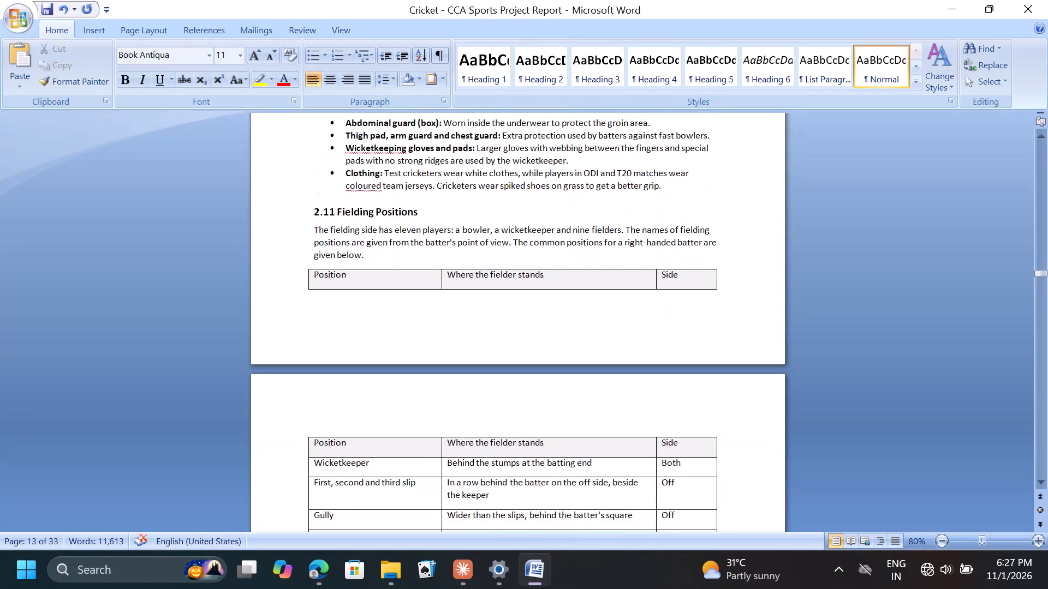
Insert a blank line between the introductory paragraph of section 2.11 Fielding Positions and its table.
click(380, 257)
key(Return)
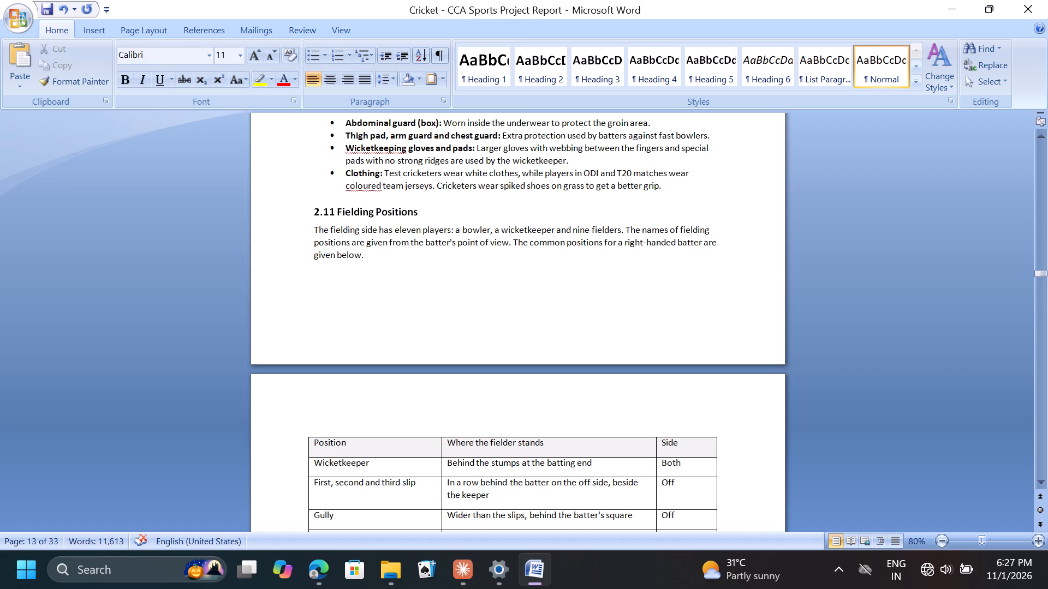
key(BackSpace)
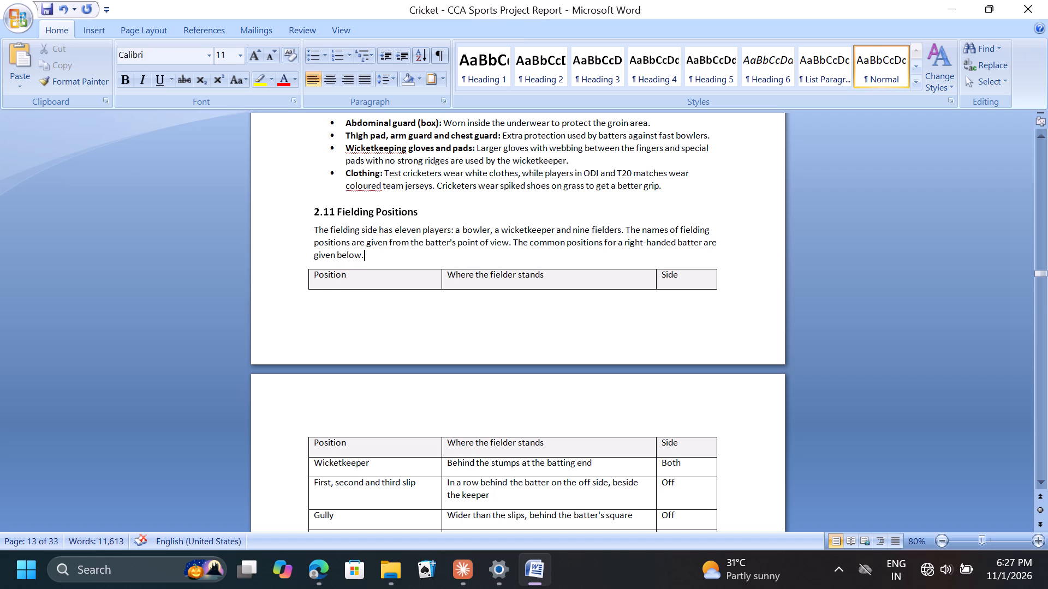
key(Return)
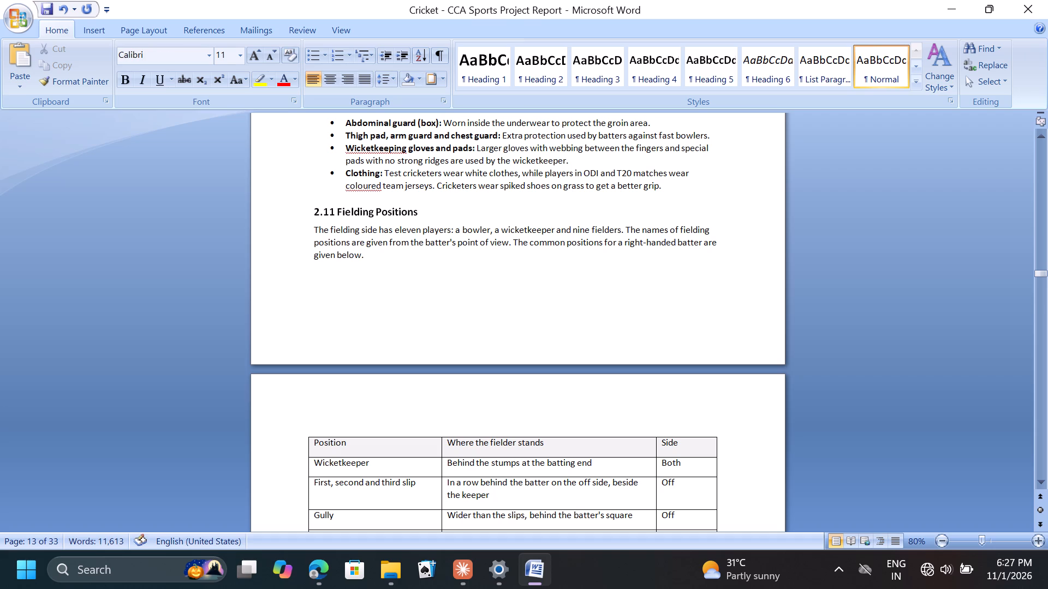
Check how the tables in sections 2.11 Fielding Positions, 2.12 Famous Cricket Grounds and 2.13 Summary of Important Measurements break across pages.
scroll(380, 257, down, 3)
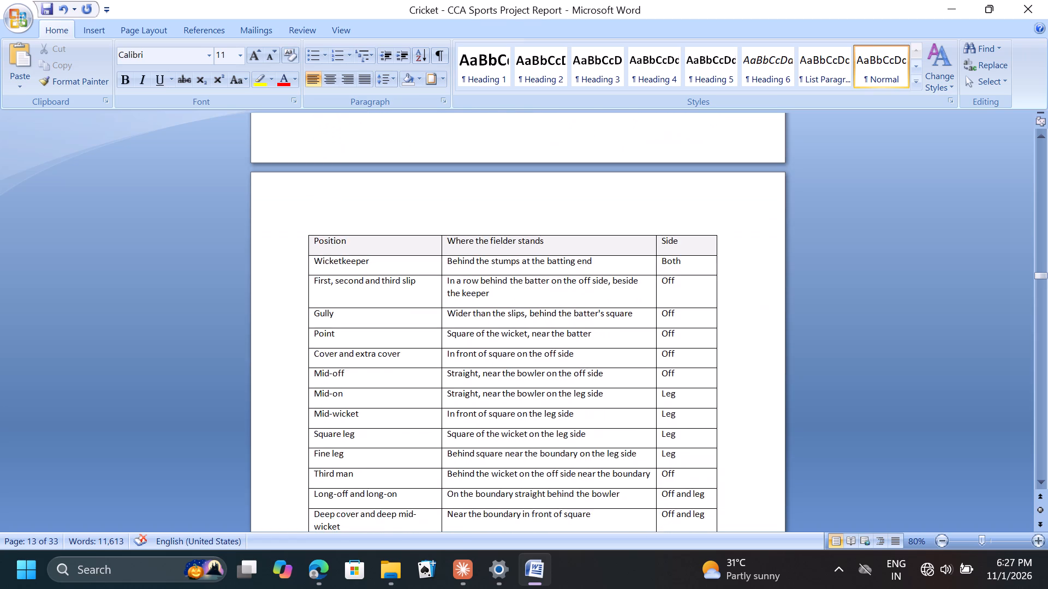
scroll(380, 257, down, 3)
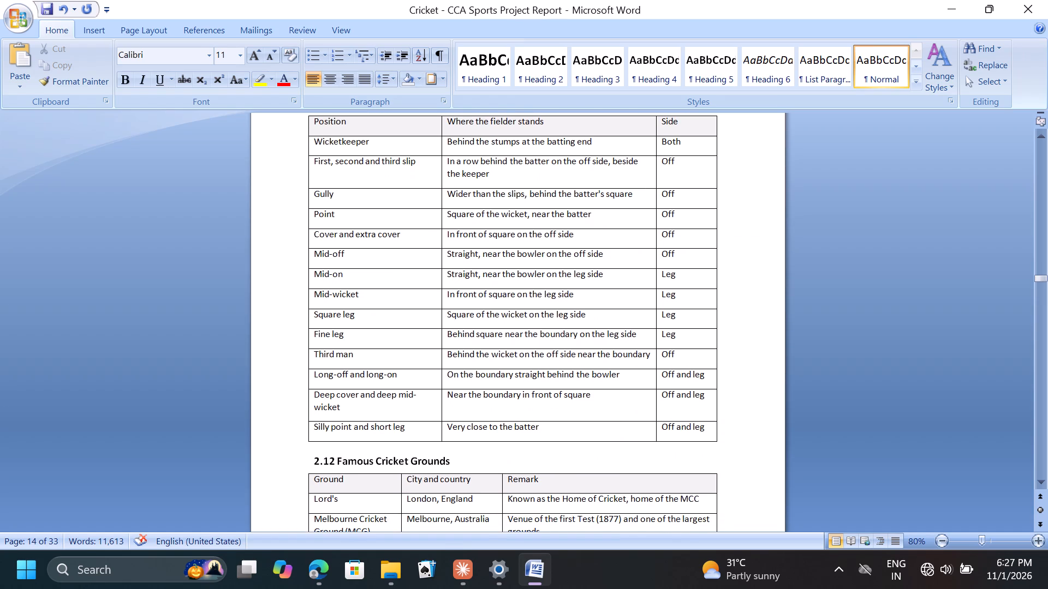
scroll(380, 257, down, 4)
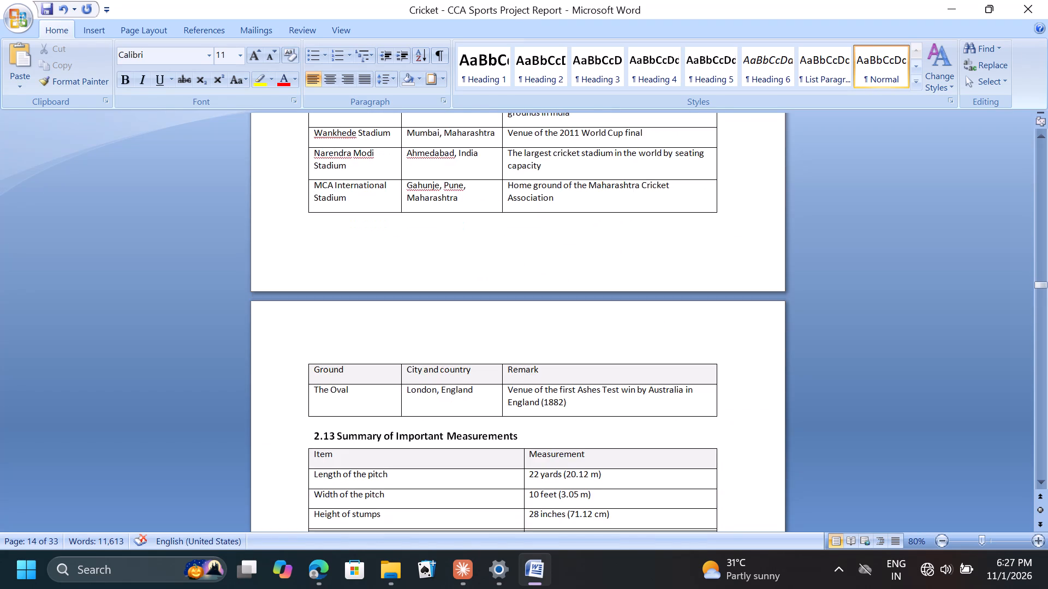
scroll(380, 257, down, 1)
scroll(380, 257, up, 2)
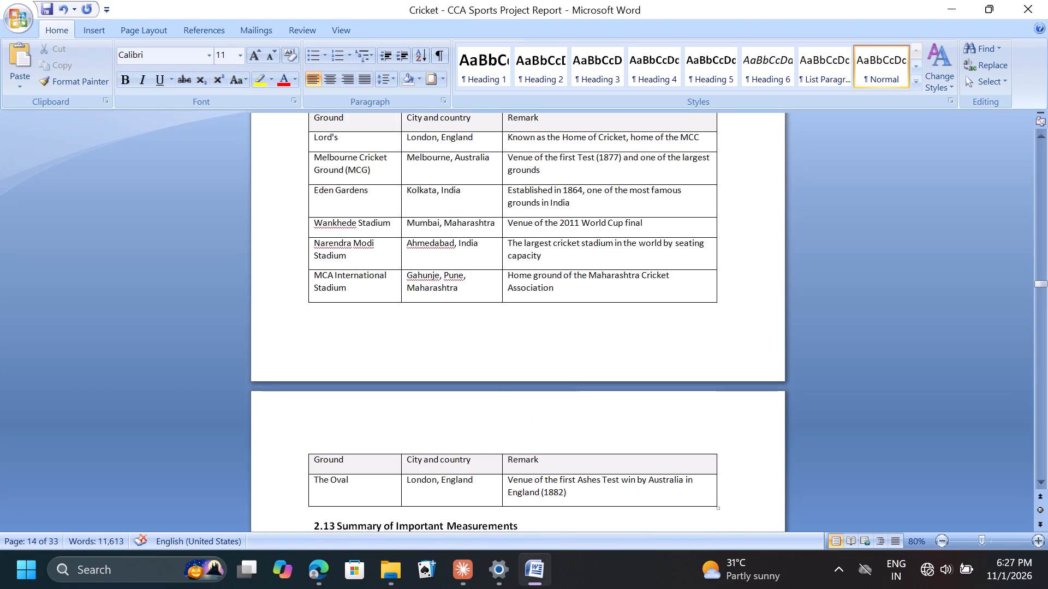
scroll(380, 260, up, 3)
scroll(380, 263, down, 1)
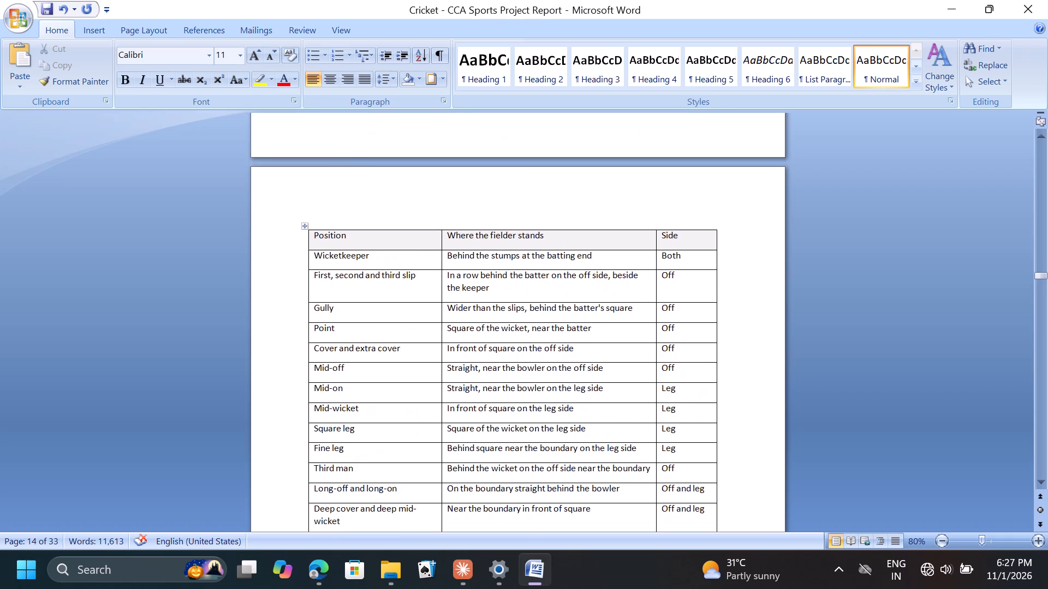
scroll(380, 263, down, 3)
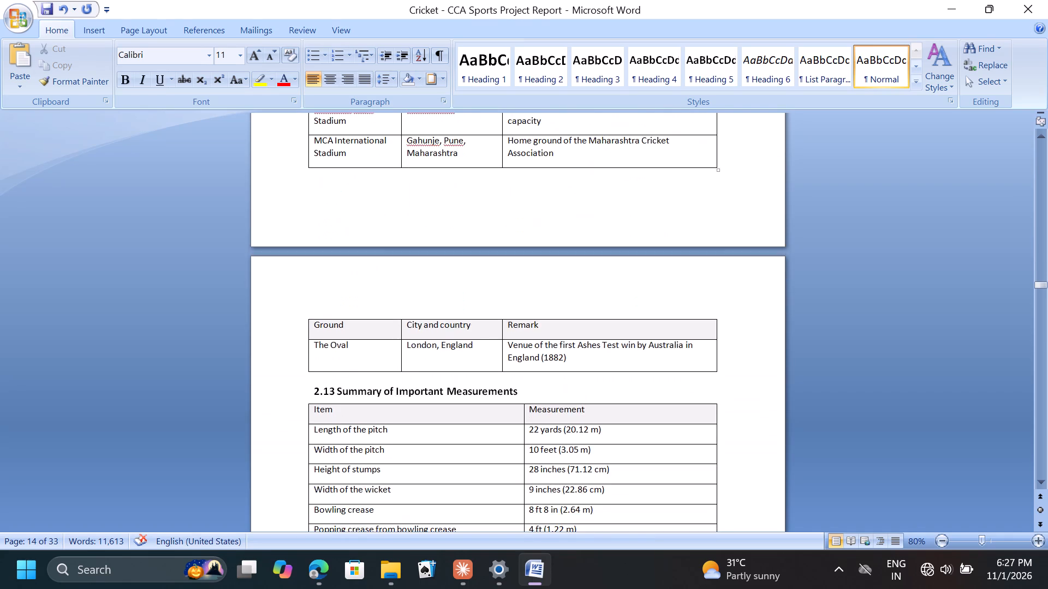
scroll(380, 263, up, 3)
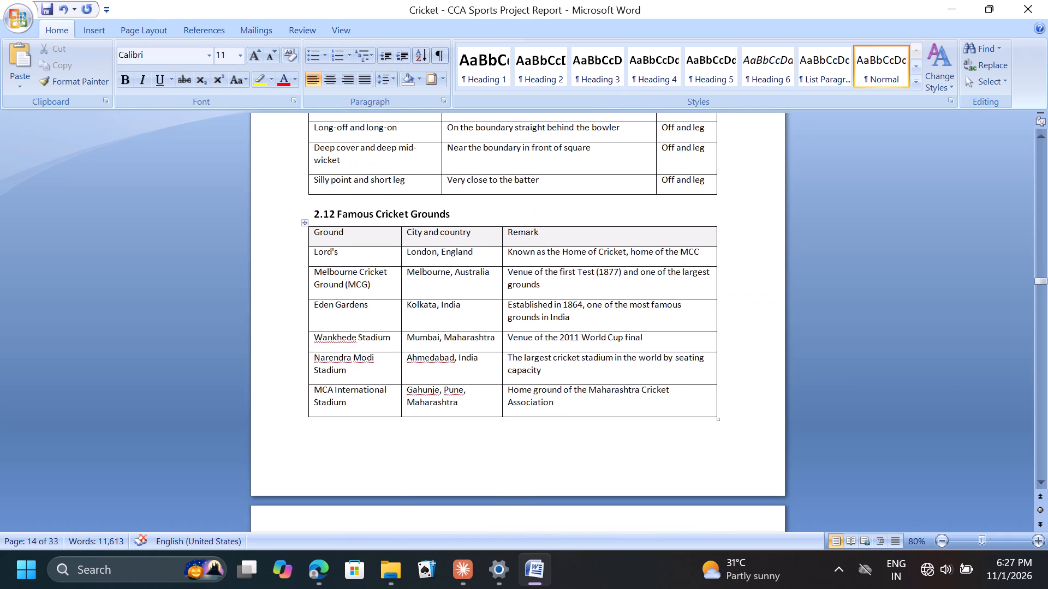
scroll(380, 262, down, 3)
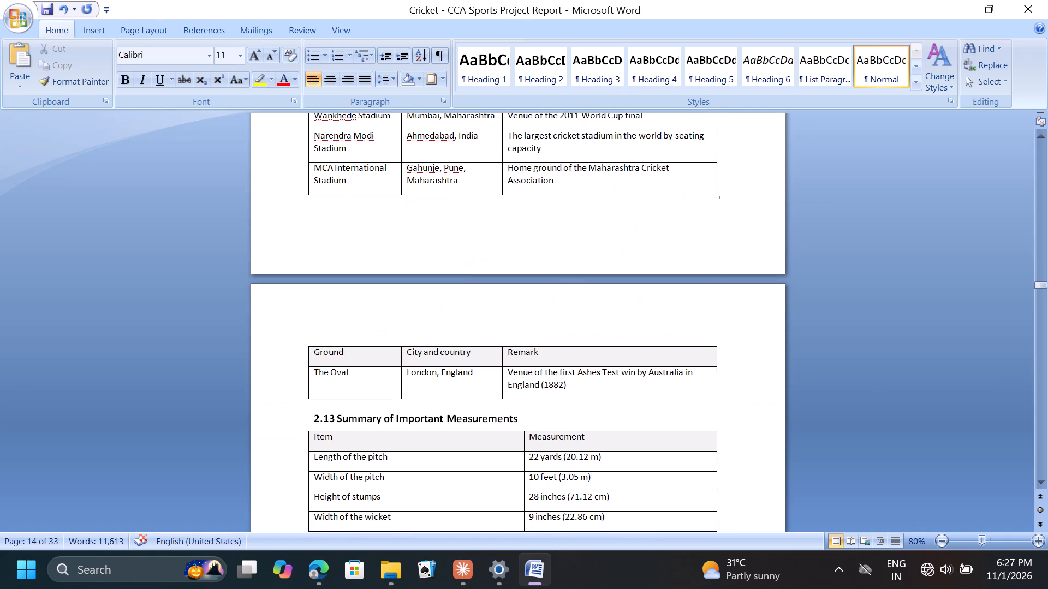
Review the page layout from section 3 Skills of the Game through the awards, records, glossary and references to the closing Declaration.
scroll(465, 382, down, 5)
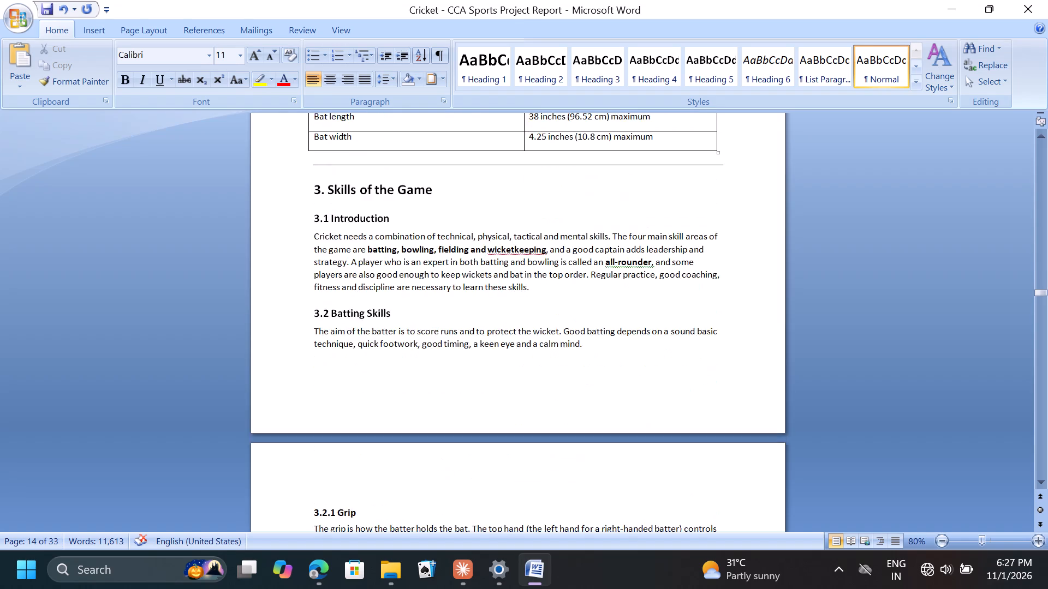
scroll(465, 382, down, 9)
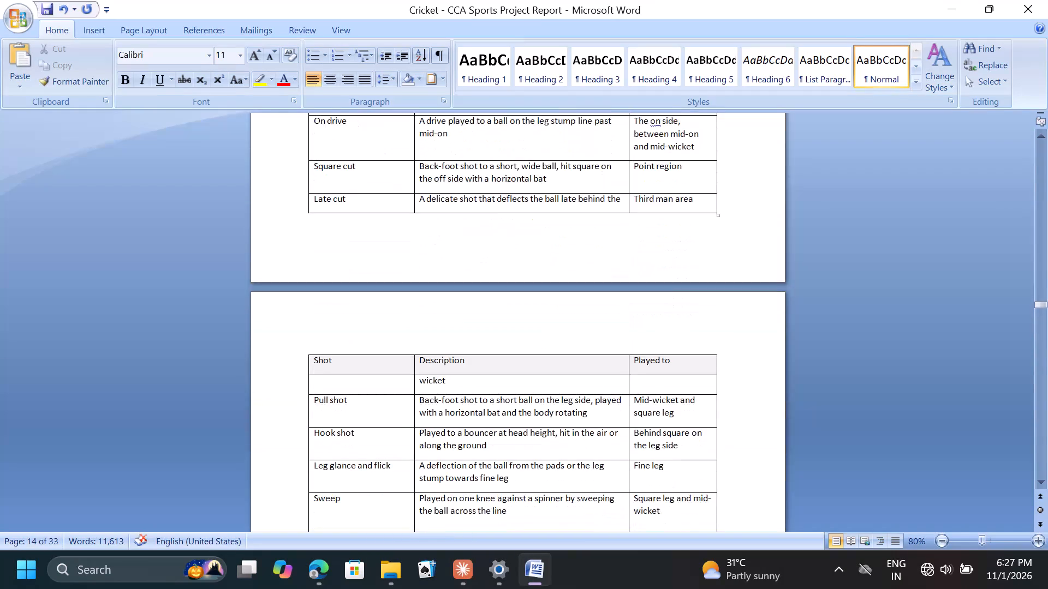
scroll(465, 382, down, 9)
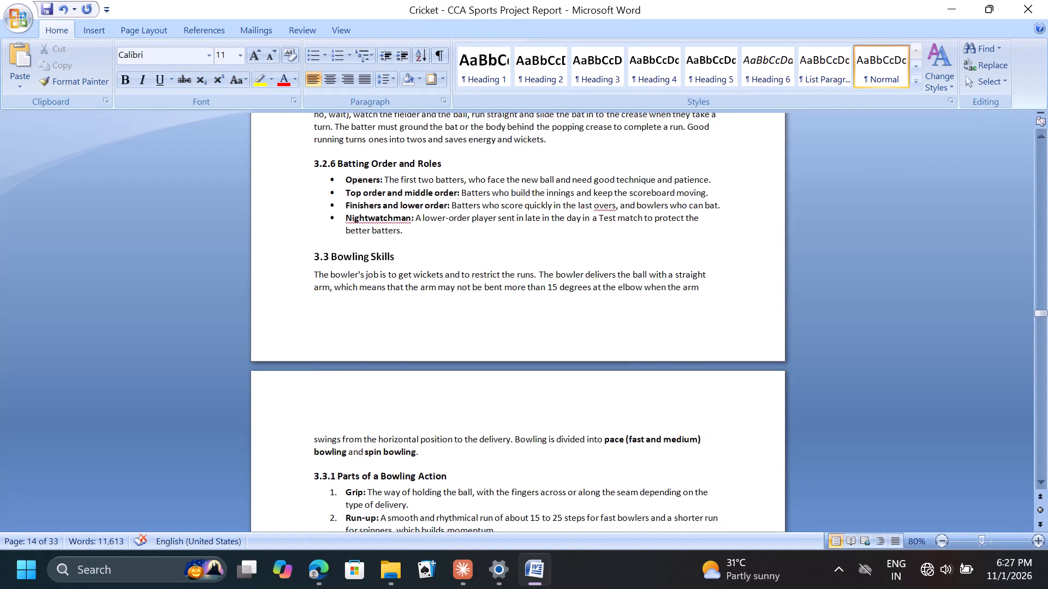
scroll(465, 382, down, 10)
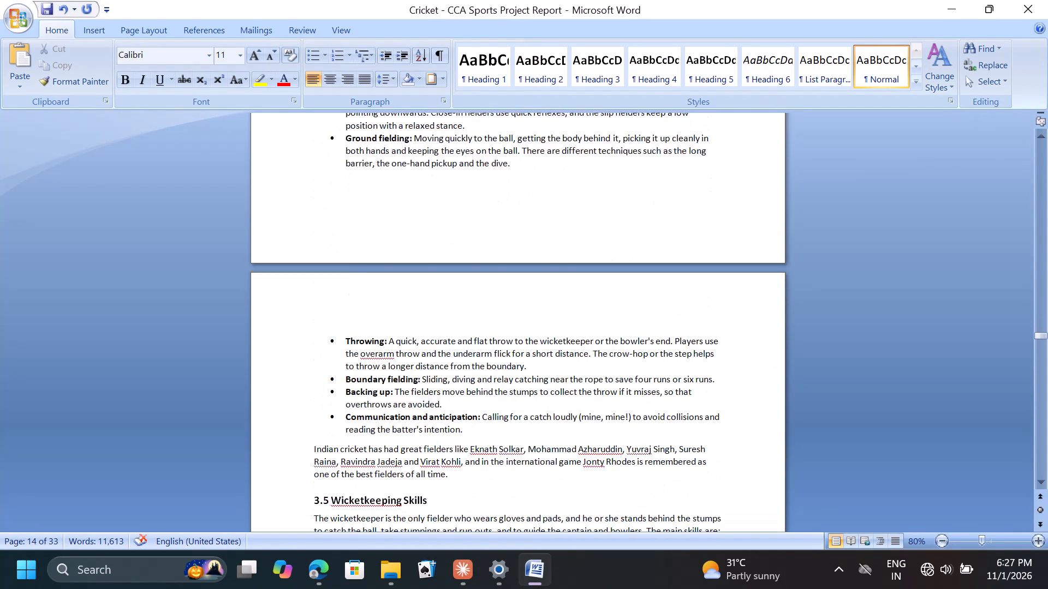
scroll(465, 382, down, 9)
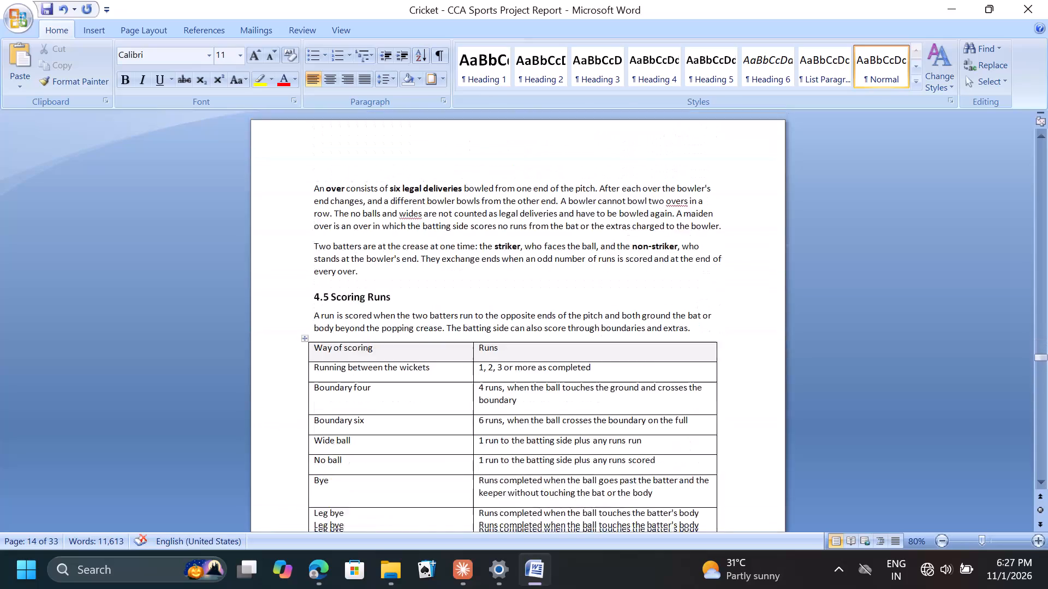
scroll(465, 382, down, 9)
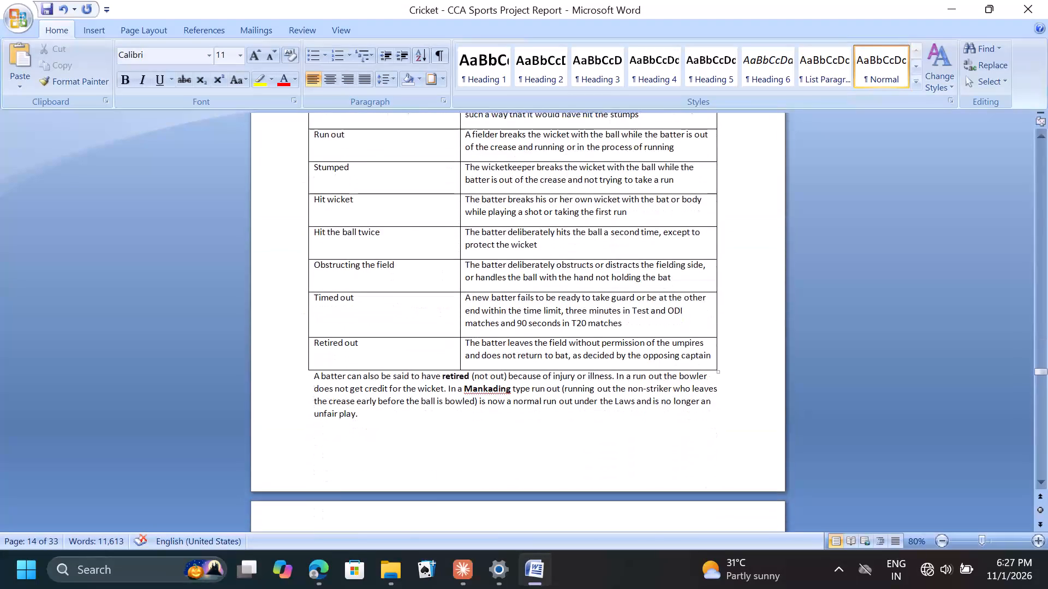
scroll(465, 382, down, 9)
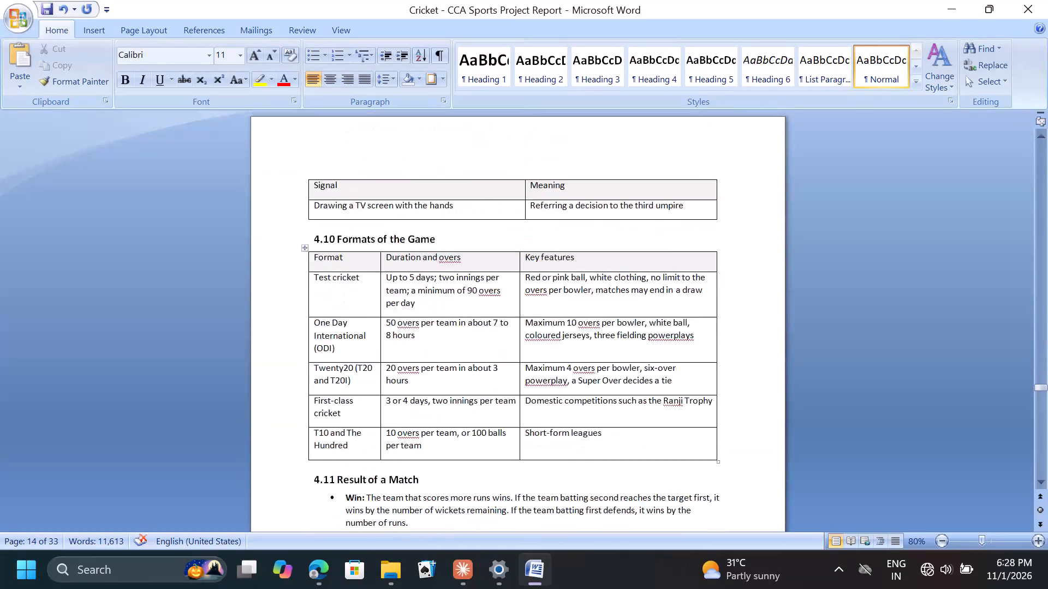
scroll(465, 382, down, 12)
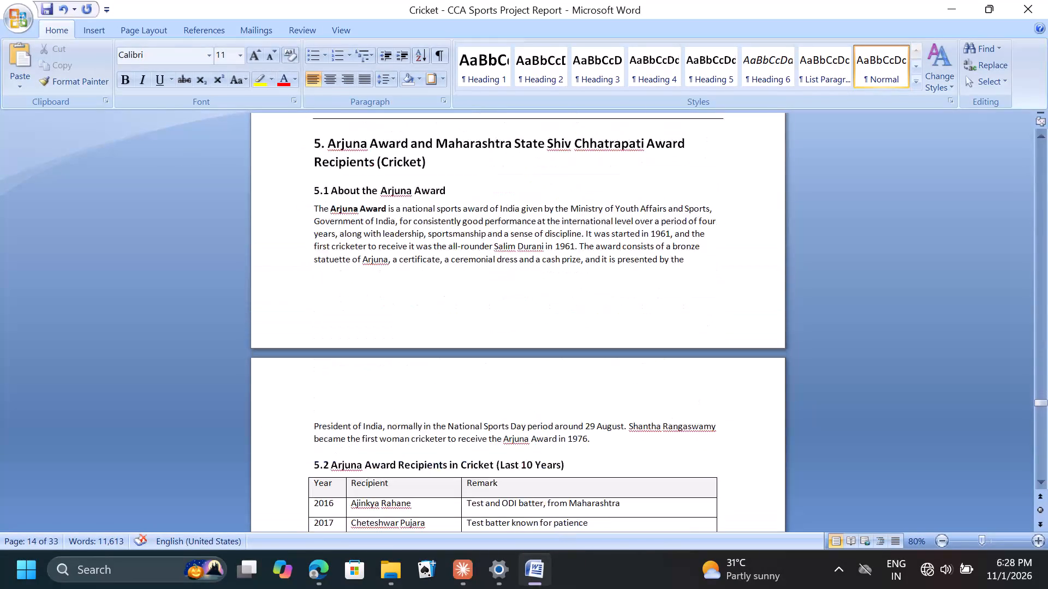
scroll(465, 382, down, 9)
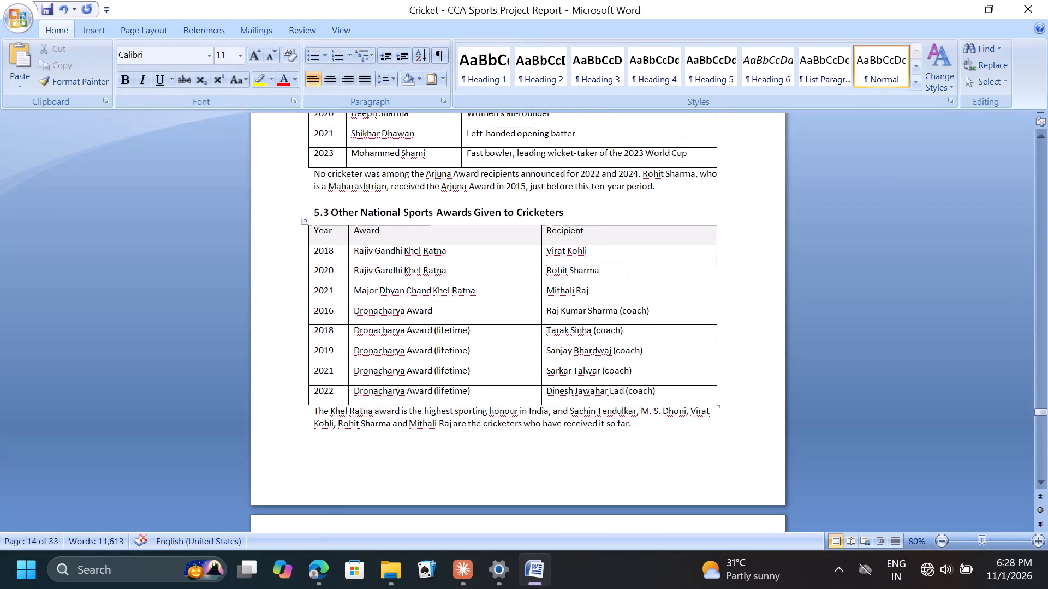
scroll(465, 382, down, 5)
scroll(465, 382, up, 2)
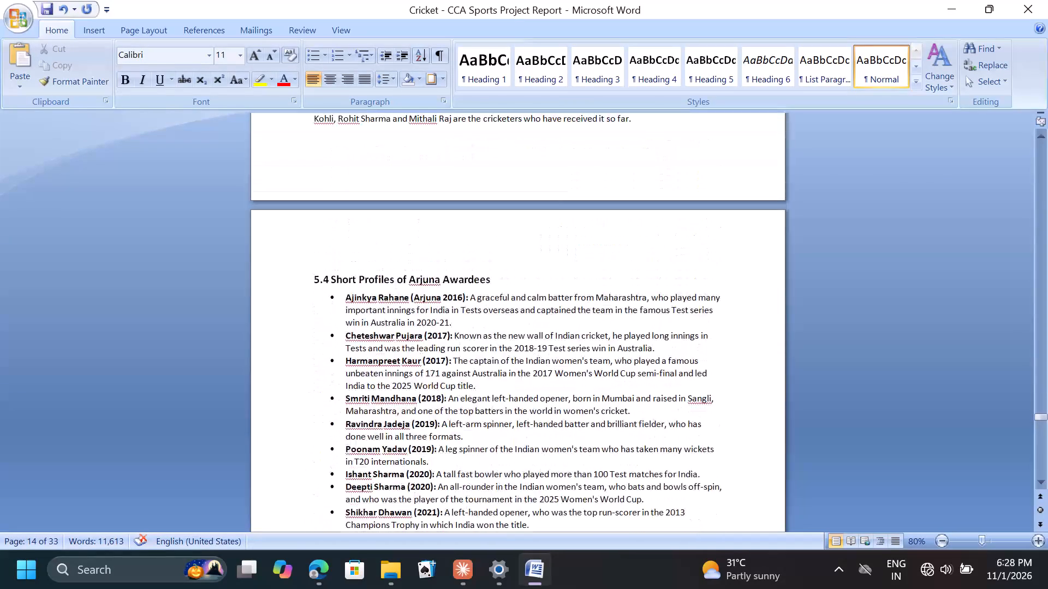
scroll(465, 382, up, 1)
scroll(465, 382, down, 1)
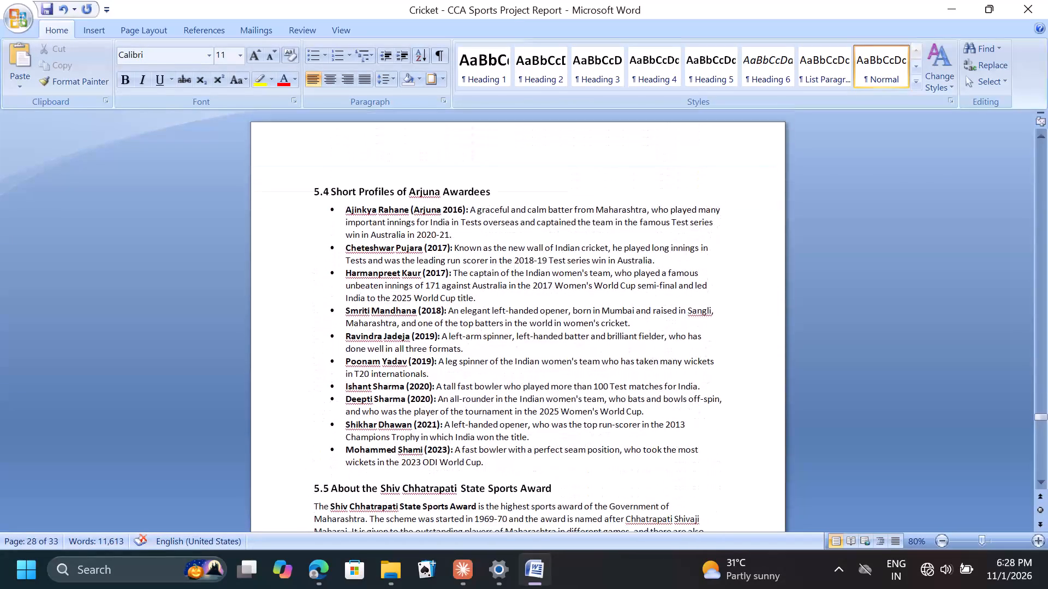
scroll(465, 382, down, 1)
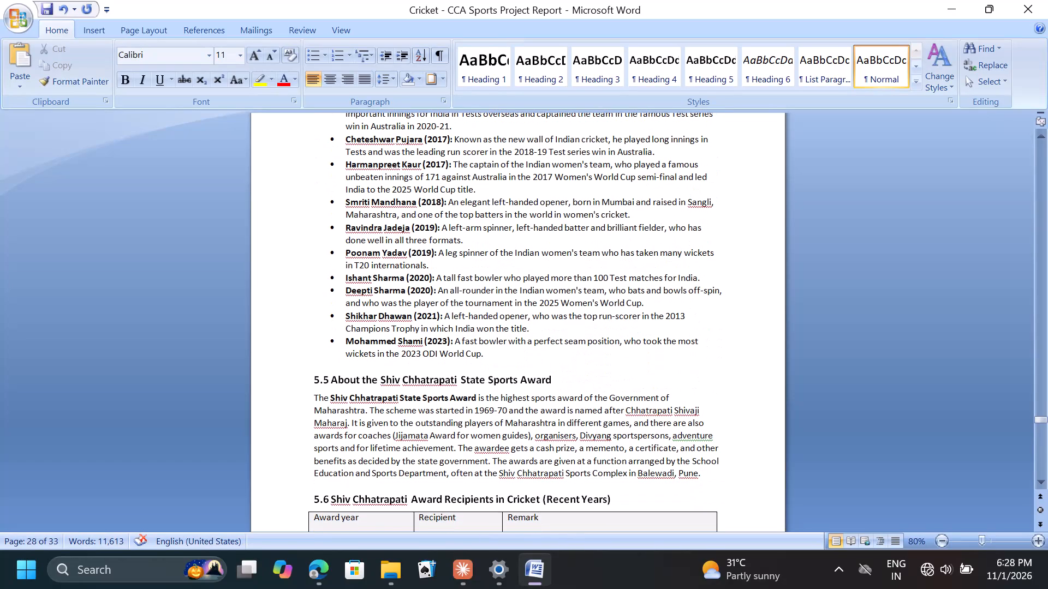
scroll(465, 382, down, 4)
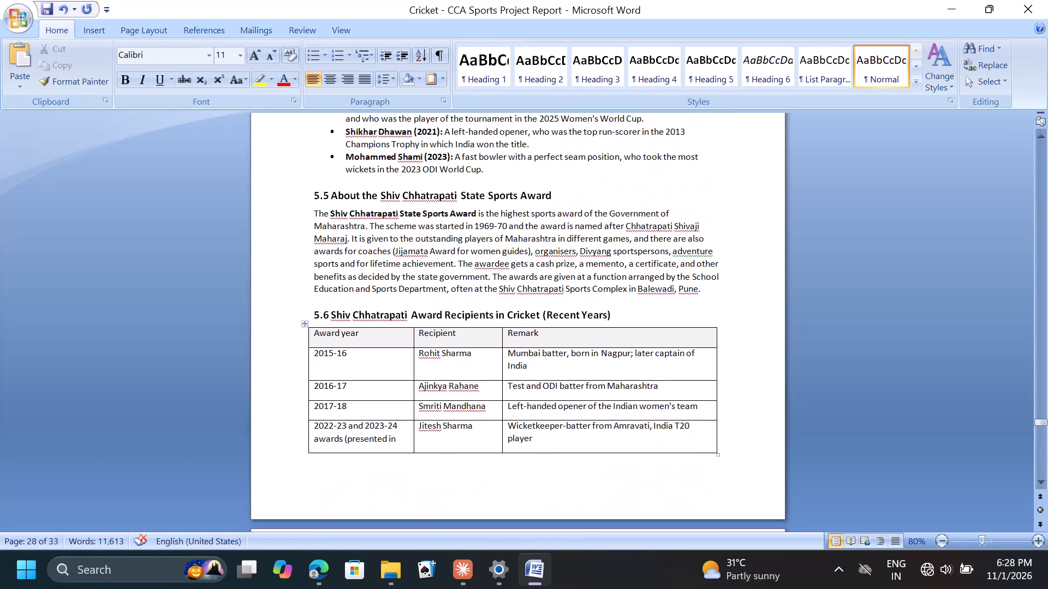
scroll(465, 382, down, 7)
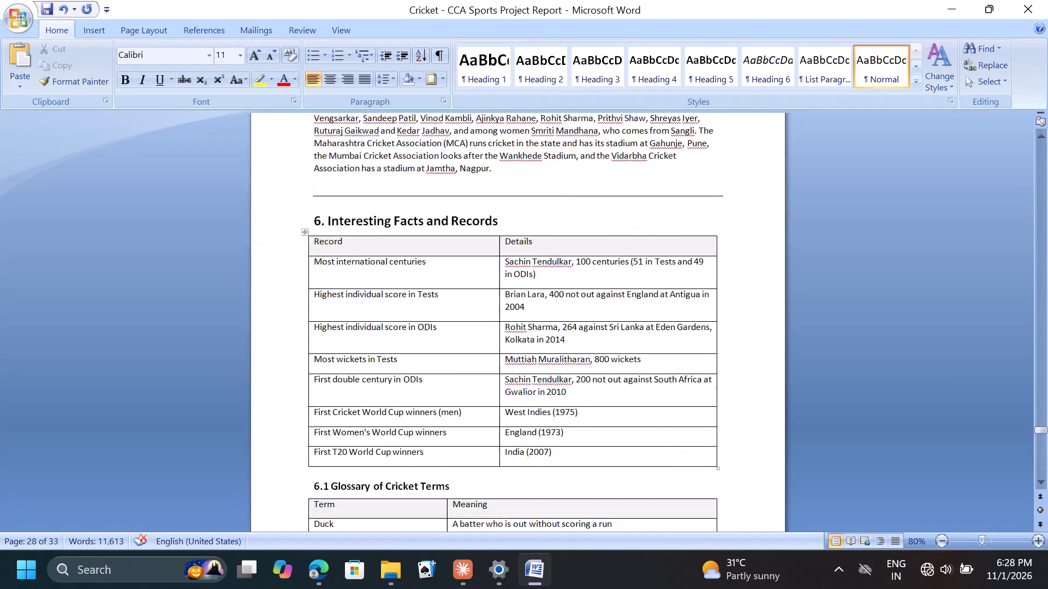
scroll(465, 382, down, 7)
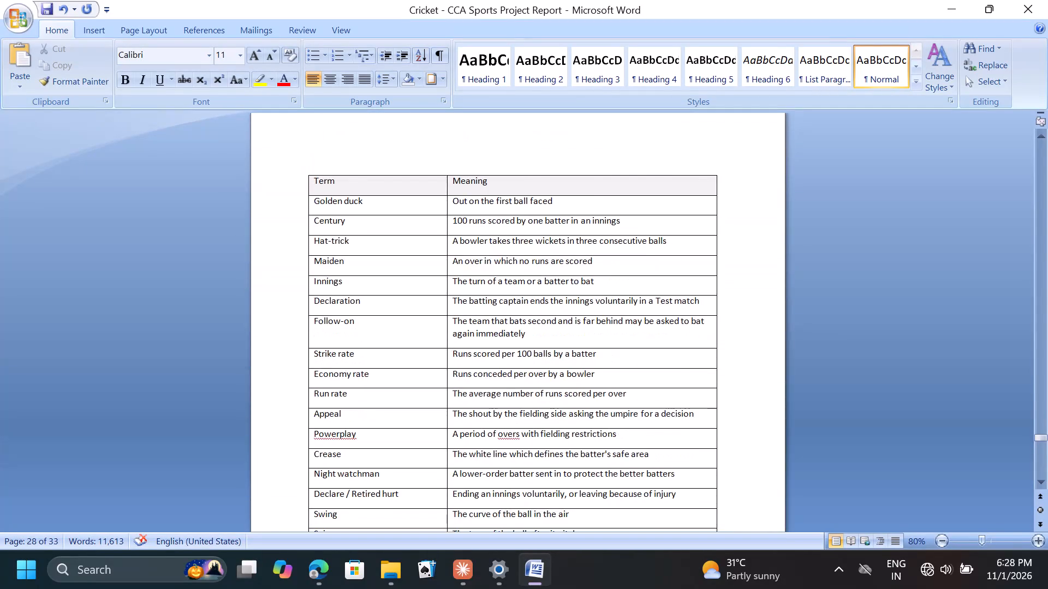
scroll(465, 382, down, 7)
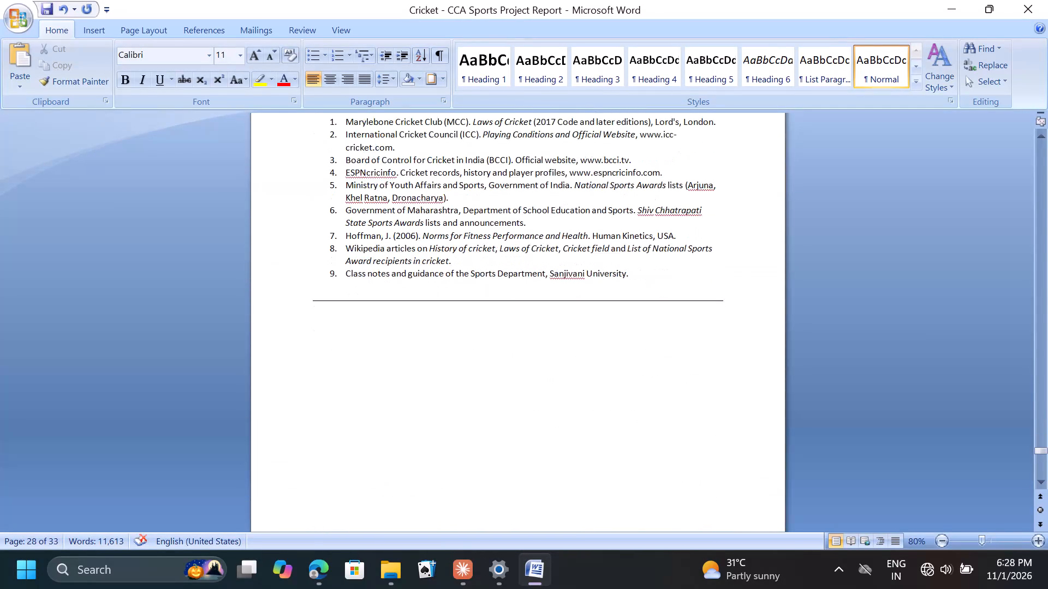
scroll(465, 382, down, 11)
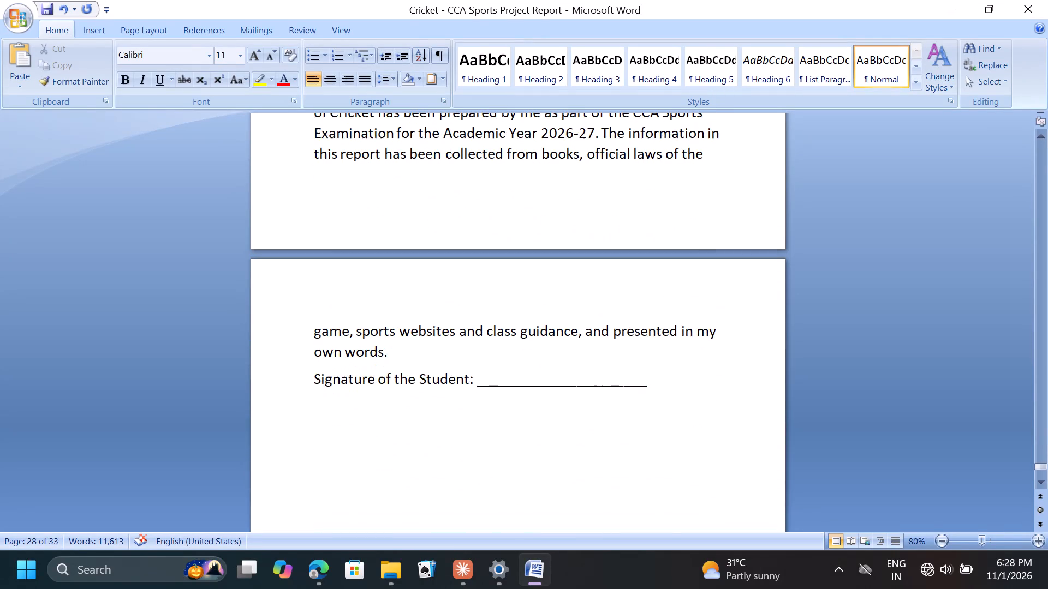
scroll(465, 382, down, 2)
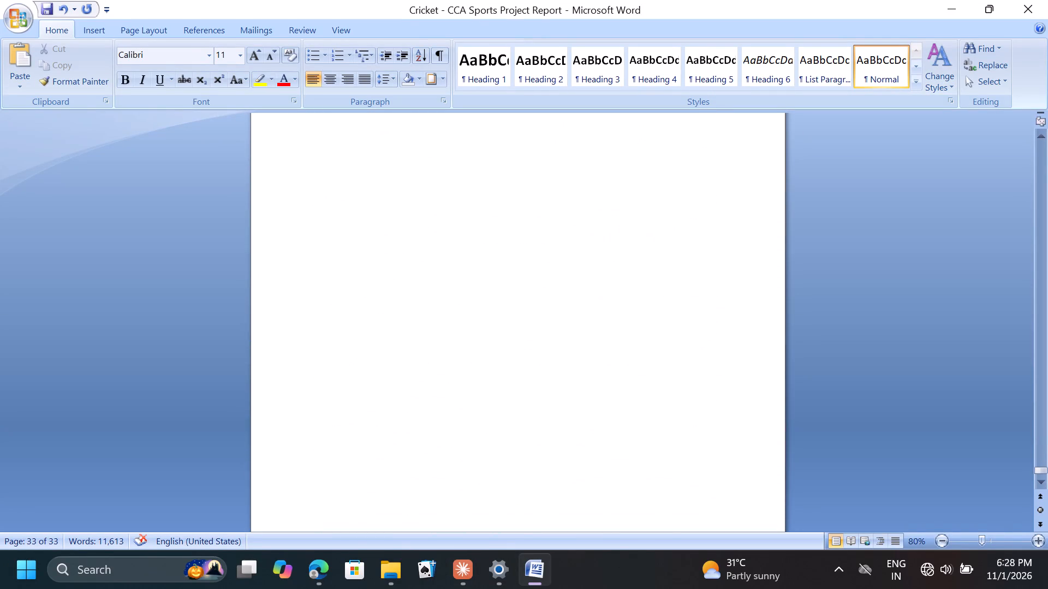
Zoom out to 10% to examine the whole report's pages side by side, including the last page with the student's signature line.
ctrl+scroll(540, 340, down, 7)
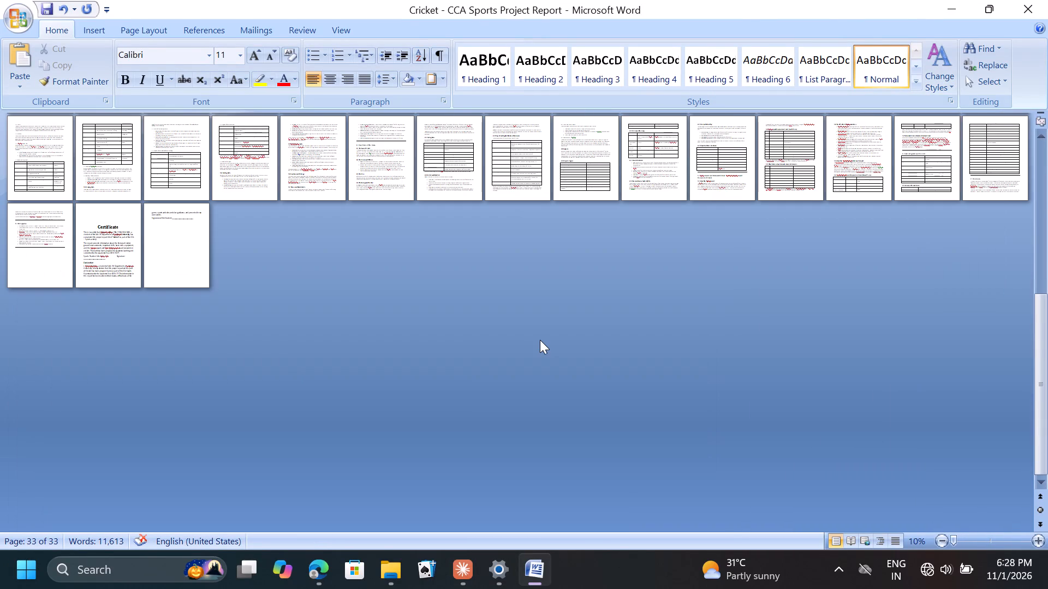
ctrl+scroll(540, 340, down, 7)
scroll(291, 266, up, 15)
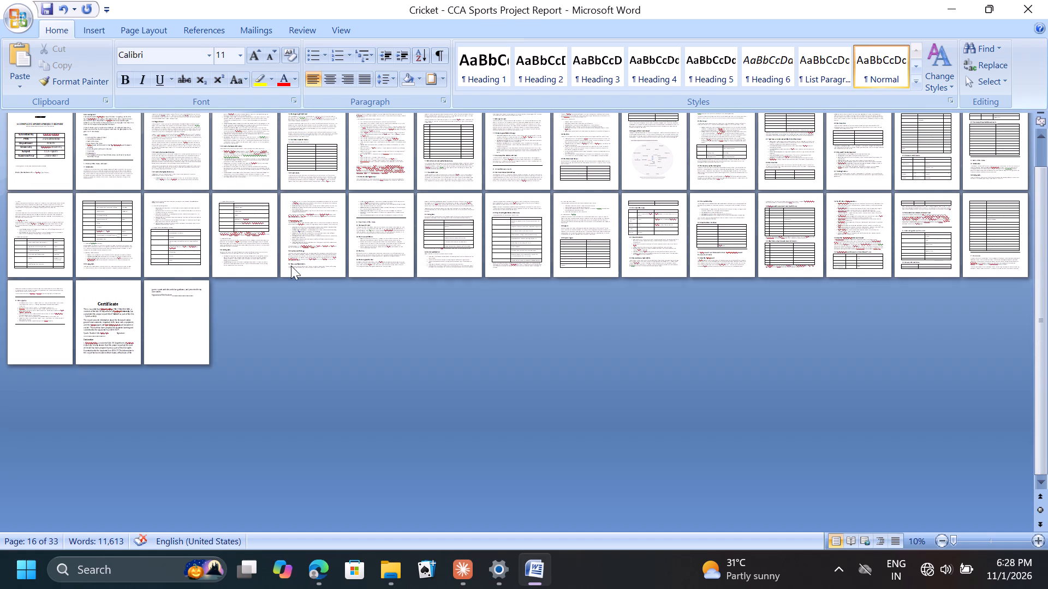
scroll(291, 266, up, 8)
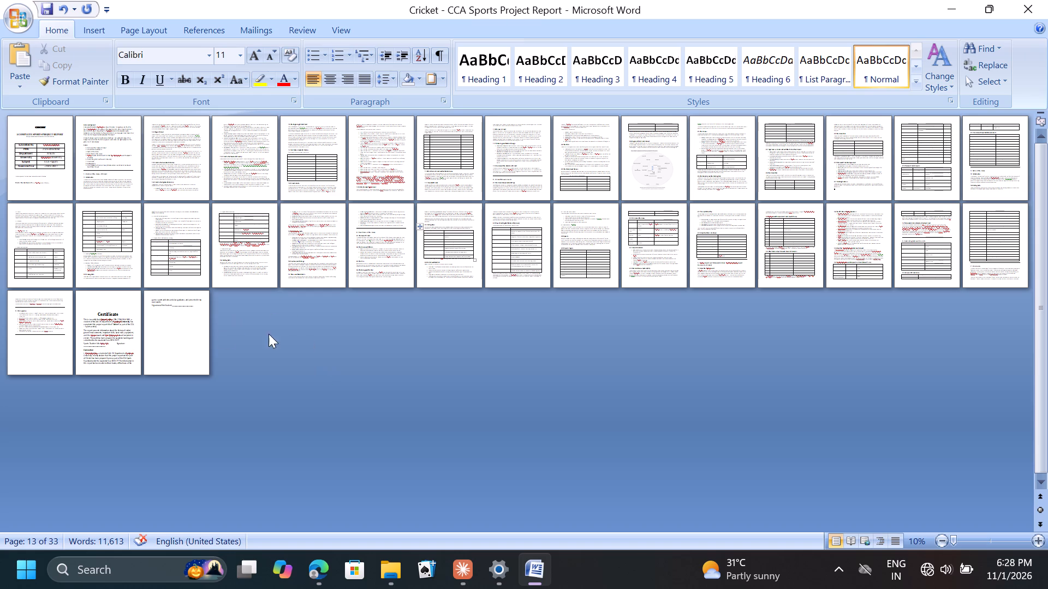
click(188, 354)
click(192, 364)
click(192, 364)
ctrl+scroll(192, 364, up, 1)
Set the Certificate and Declaration text below the Certificate title, through the student's signature line, to font size 16.
ctrl+scroll(192, 364, up, 5)
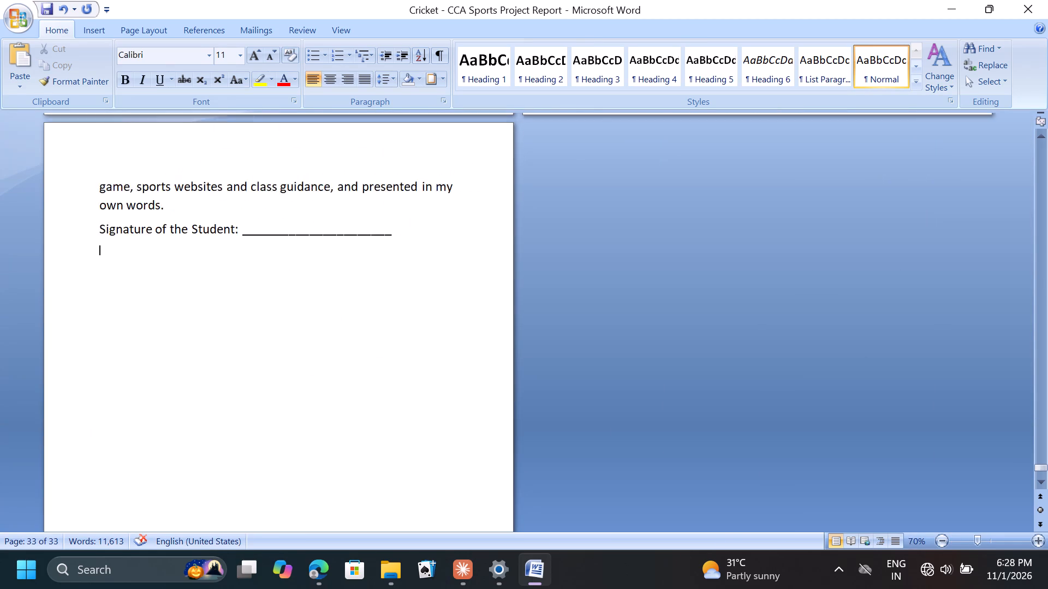
ctrl+scroll(192, 364, up, 1)
scroll(301, 355, up, 3)
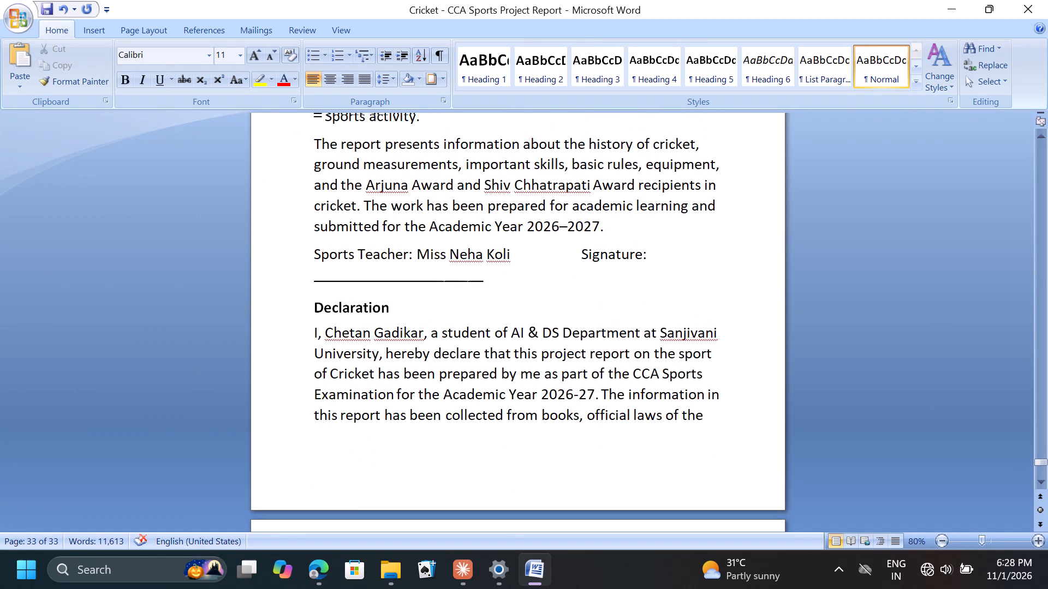
scroll(301, 355, up, 1)
scroll(301, 355, down, 1)
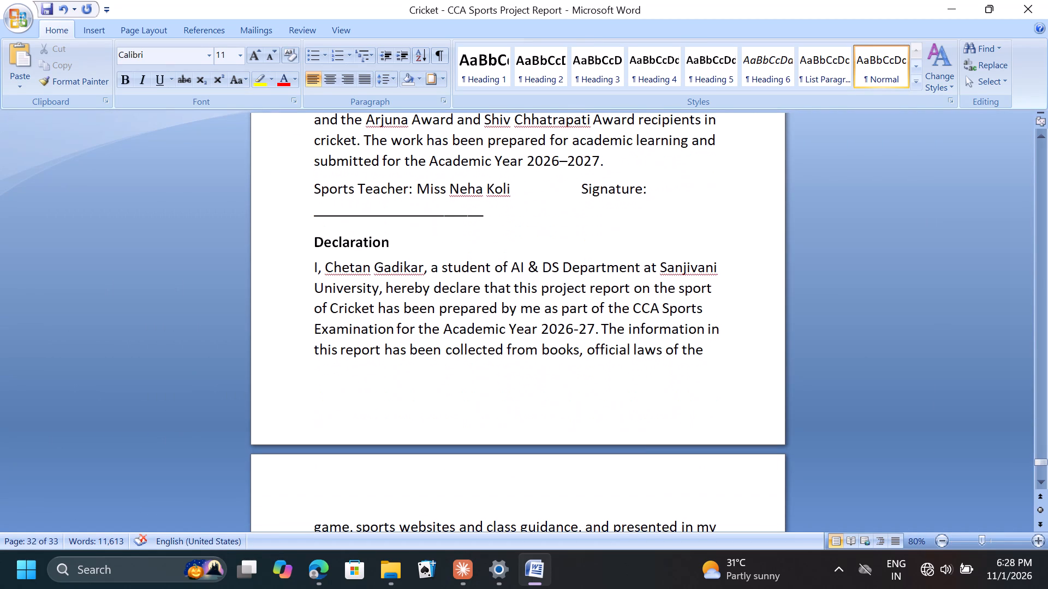
click(346, 223)
scroll(433, 249, up, 1)
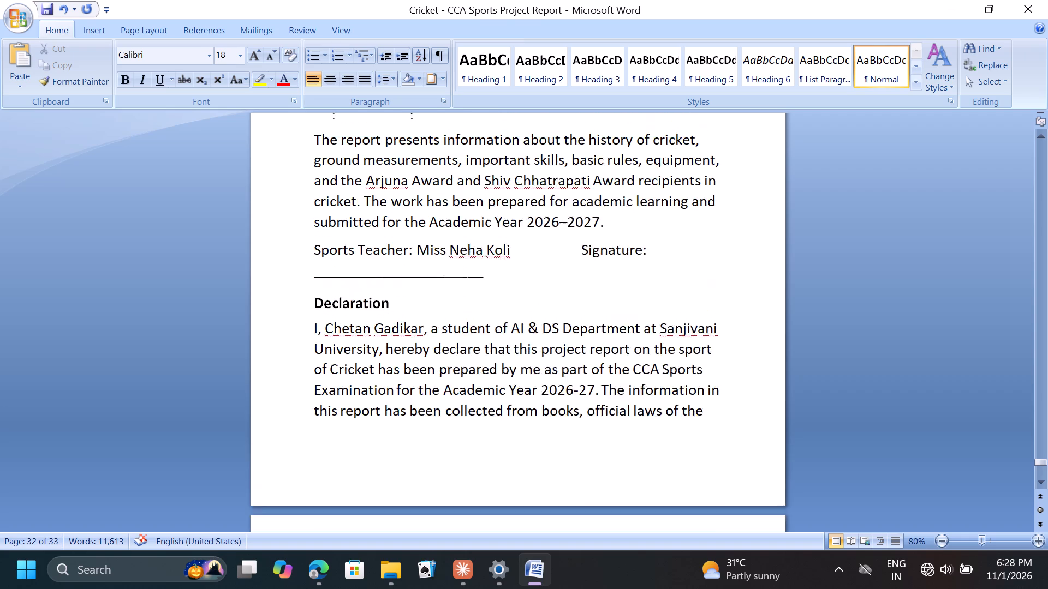
scroll(433, 249, up, 1)
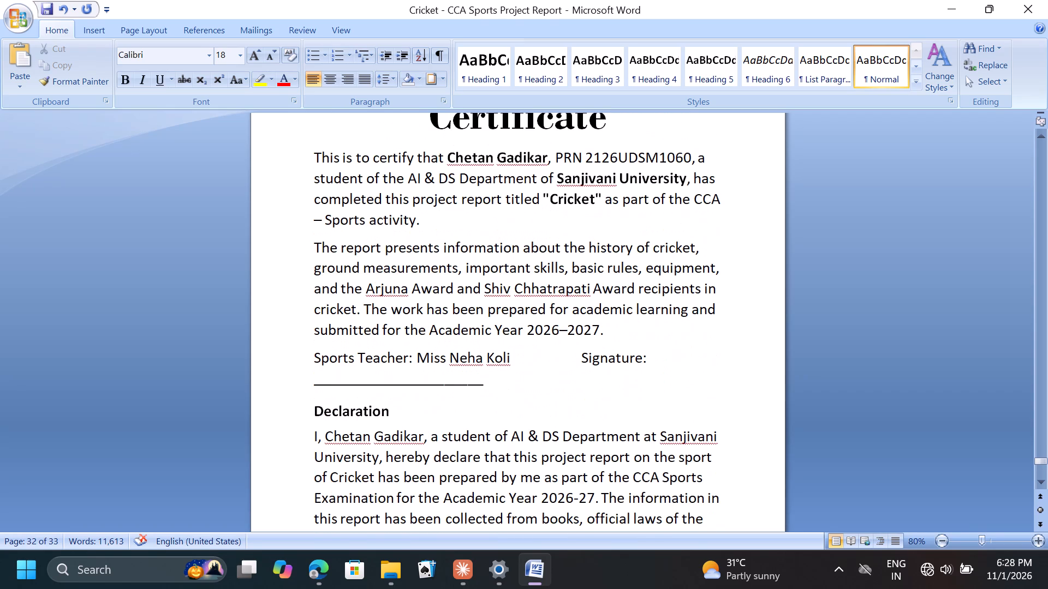
drag(314, 150, 546, 560)
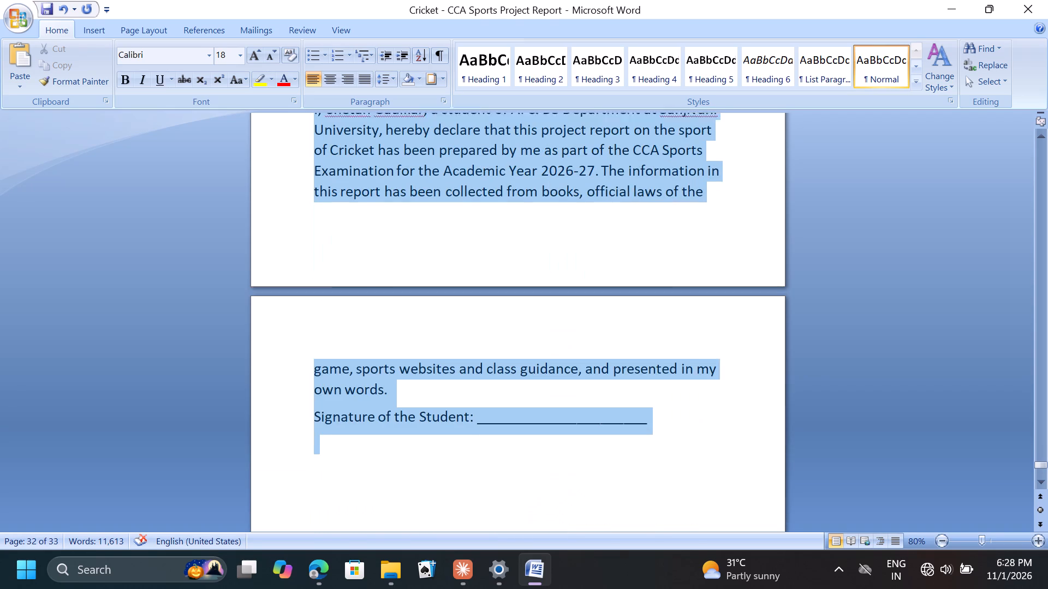
drag(546, 560, 638, 438)
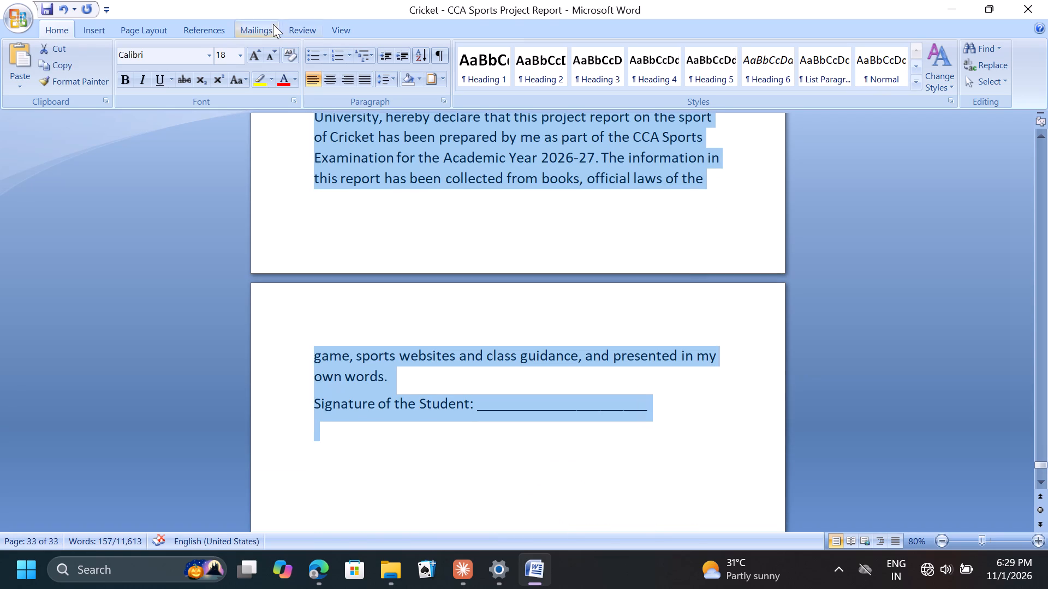
click(237, 55)
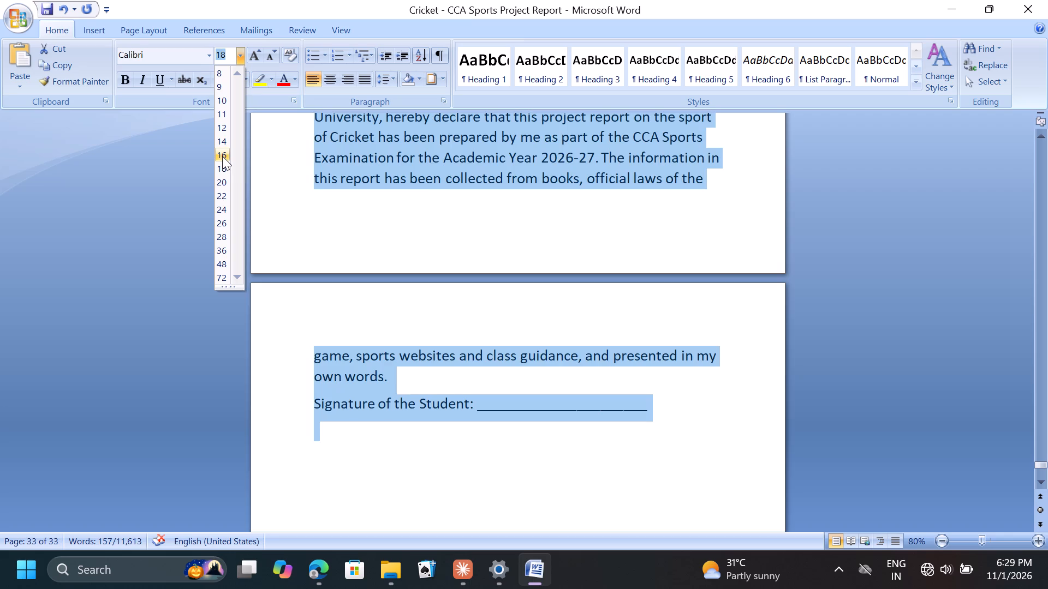
click(222, 156)
scroll(346, 233, up, 4)
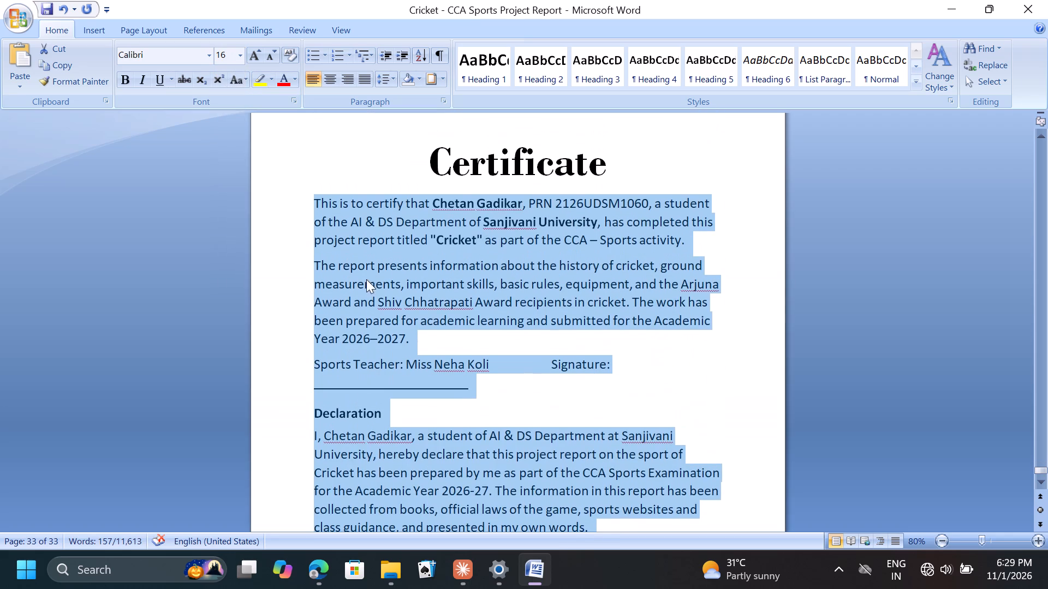
click(493, 412)
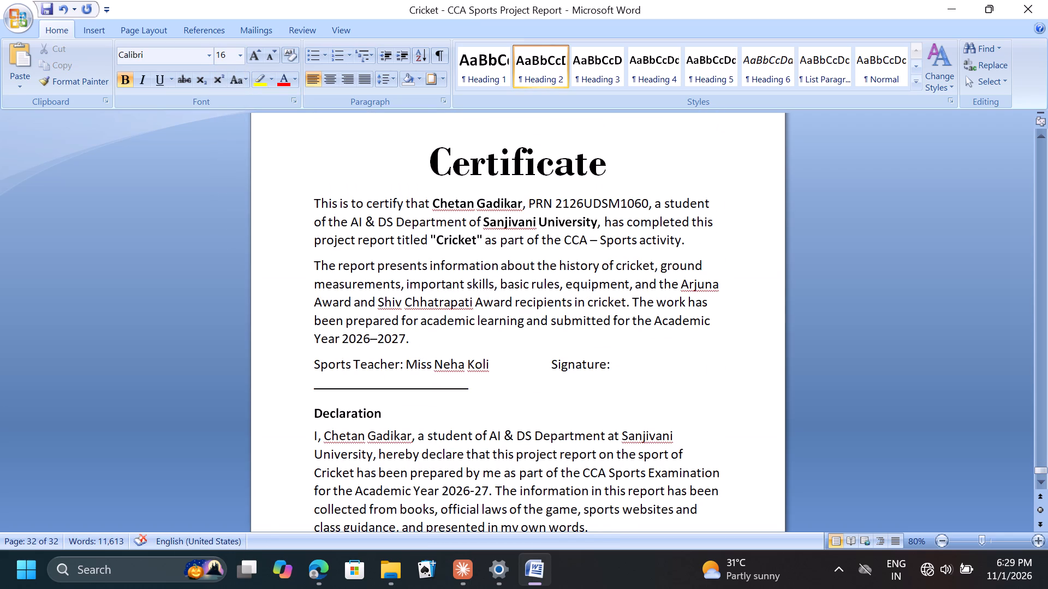
Centre the Declaration heading on the Certificate page.
drag(314, 410, 383, 410)
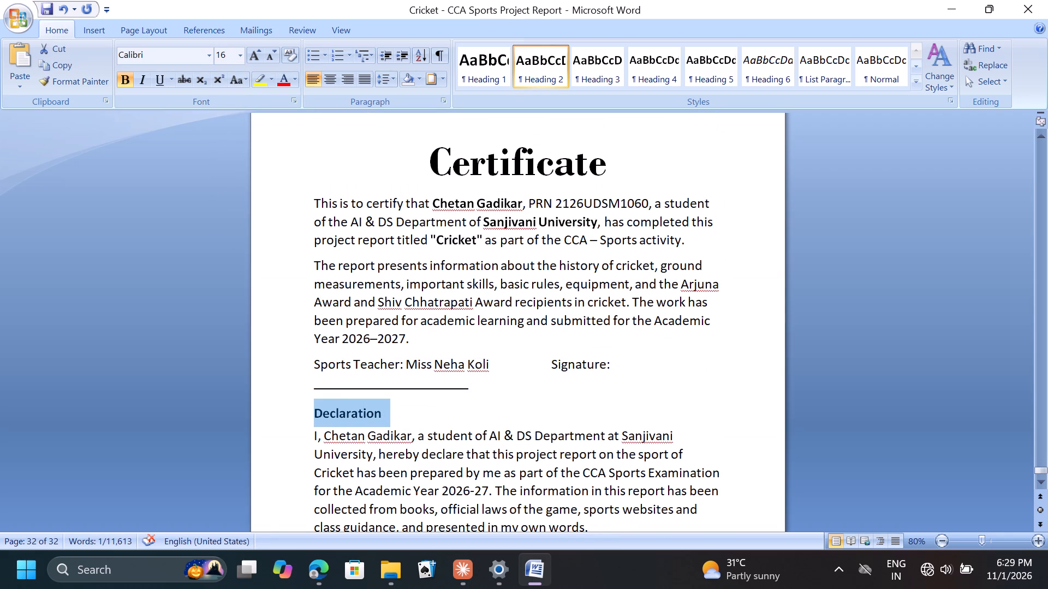
click(327, 84)
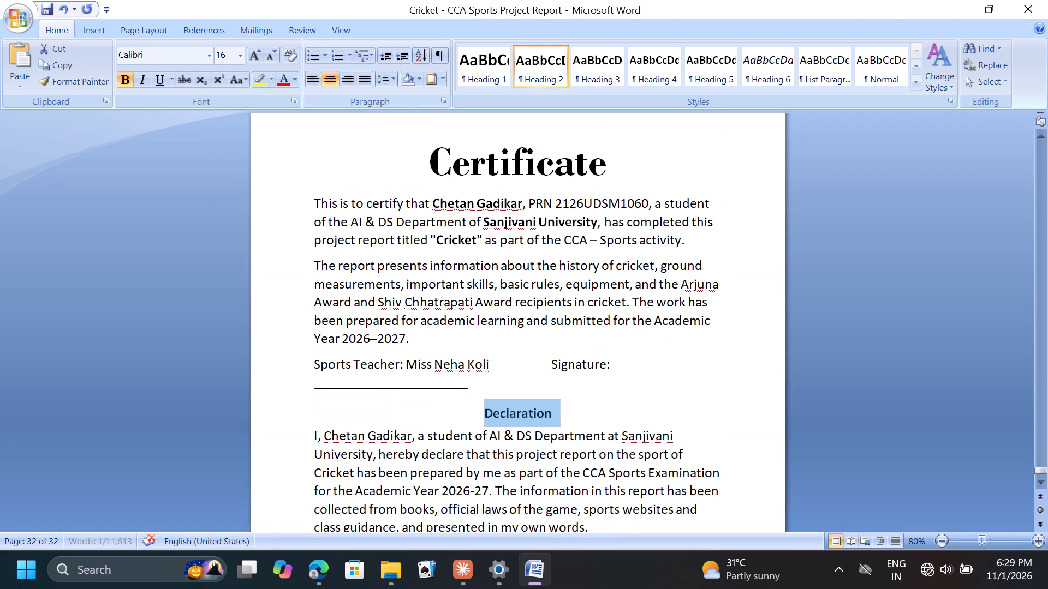
click(439, 421)
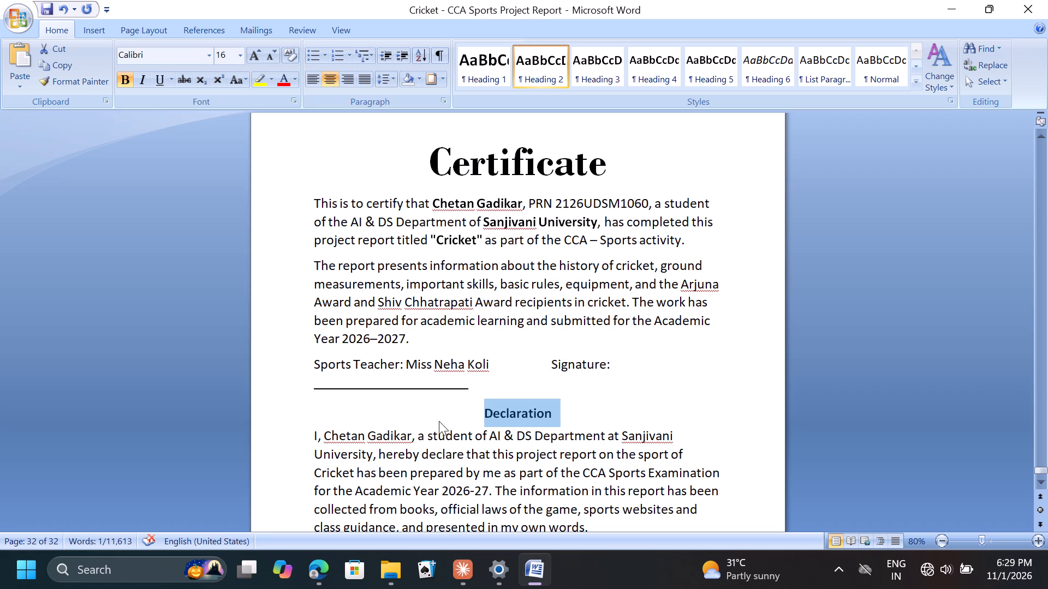
Review the pages backwards from the Certificate through the Bibliography and Conclusion to section 5.7 Maharashtra's Contribution to Indian Cricket.
scroll(522, 361, up, 1)
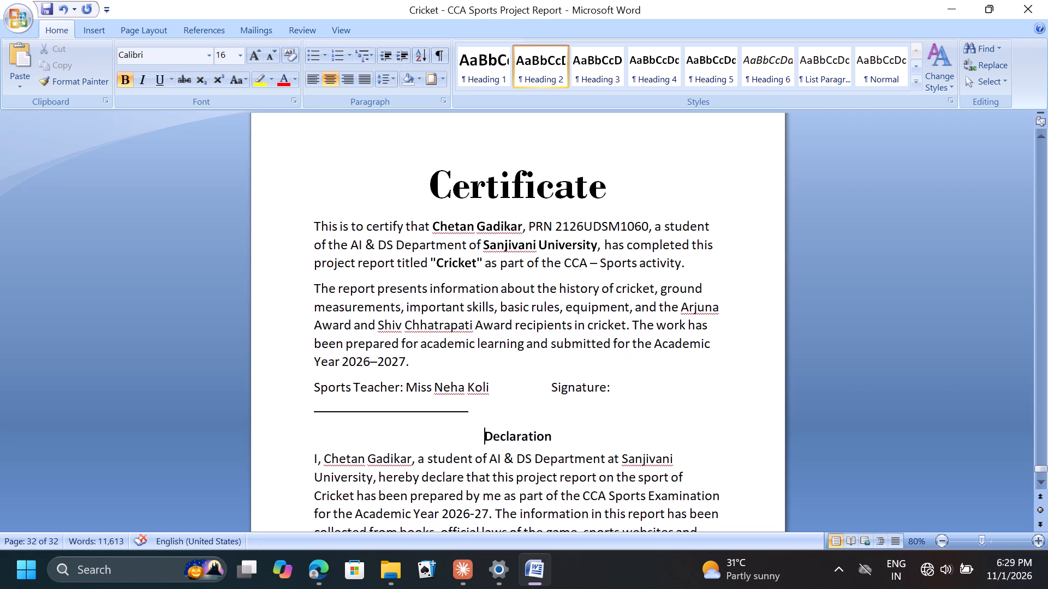
scroll(522, 361, up, 1)
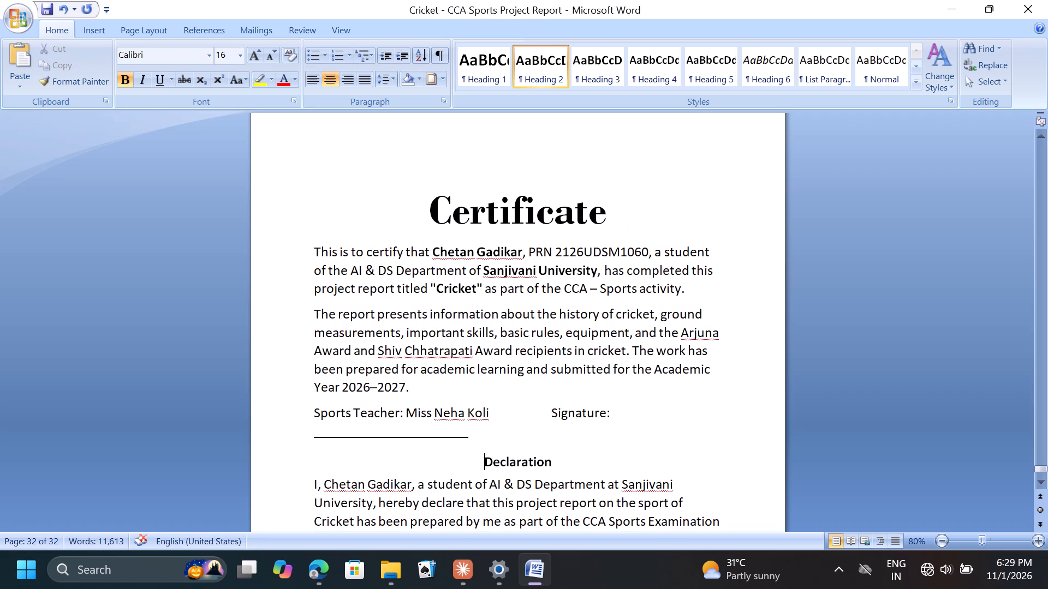
scroll(410, 412, up, 4)
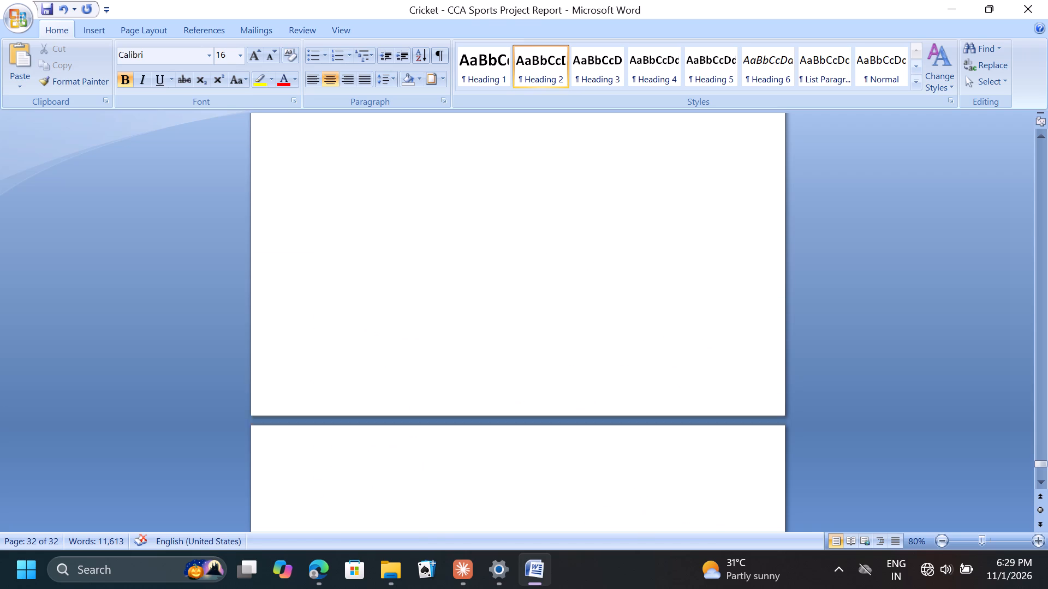
scroll(410, 412, up, 4)
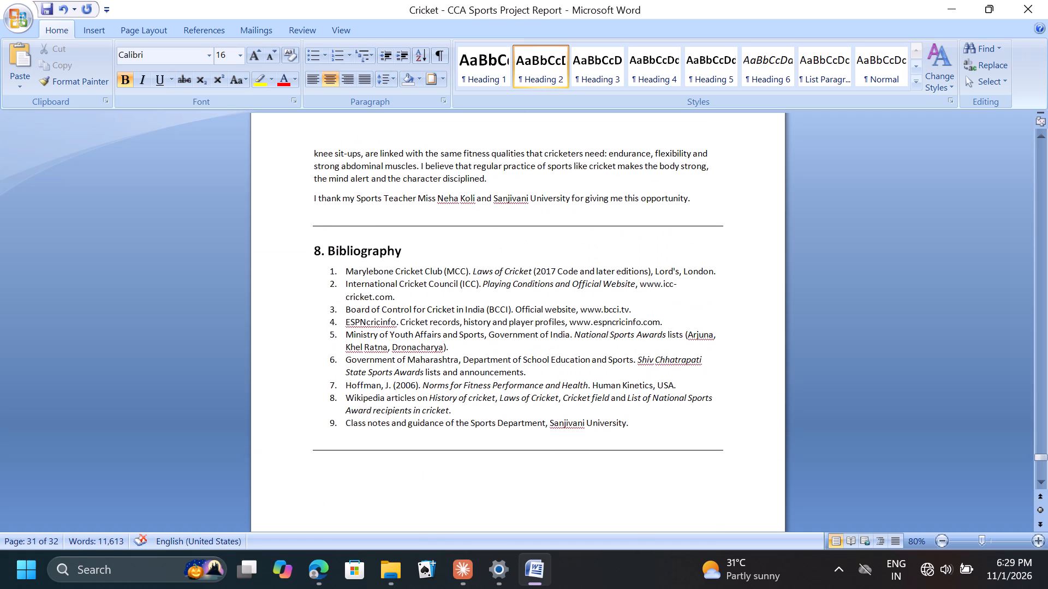
scroll(410, 412, up, 4)
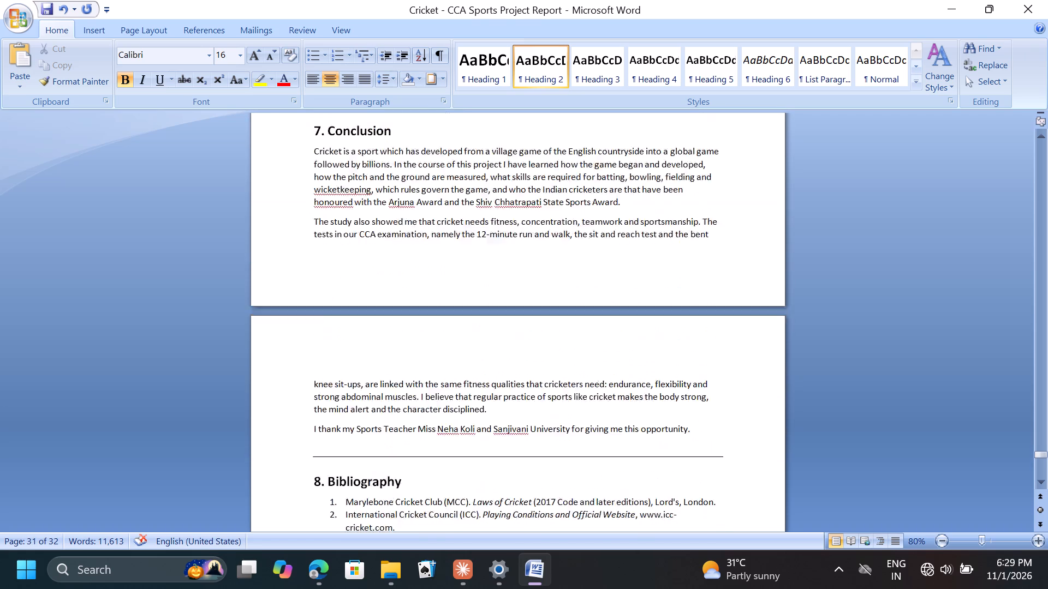
scroll(410, 412, up, 8)
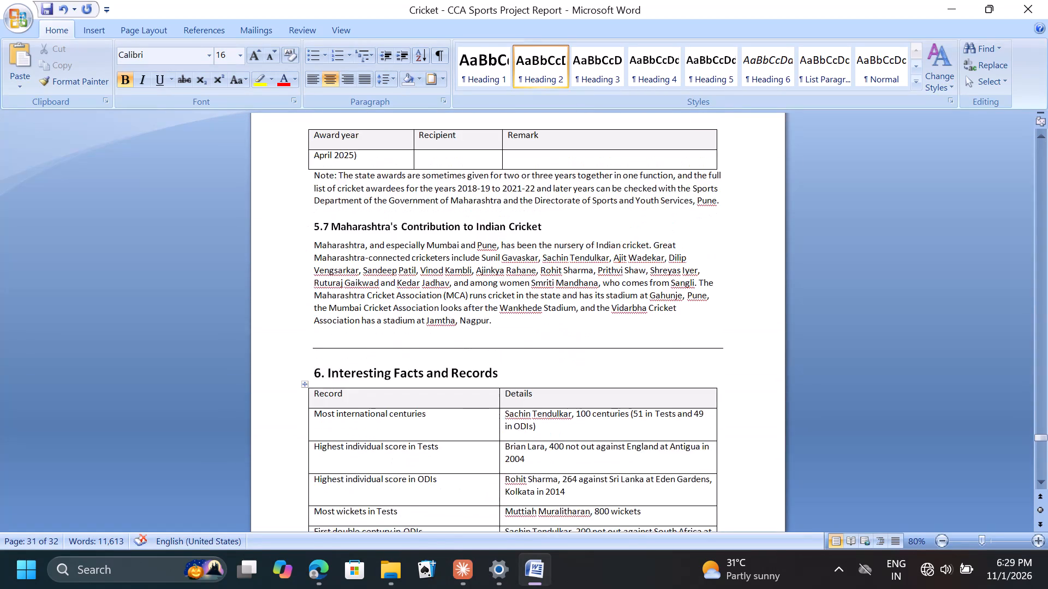
Check how section 6 Interesting Facts and Records, the 6.1 Glossary table and section 7 Conclusion break across pages.
scroll(410, 412, down, 5)
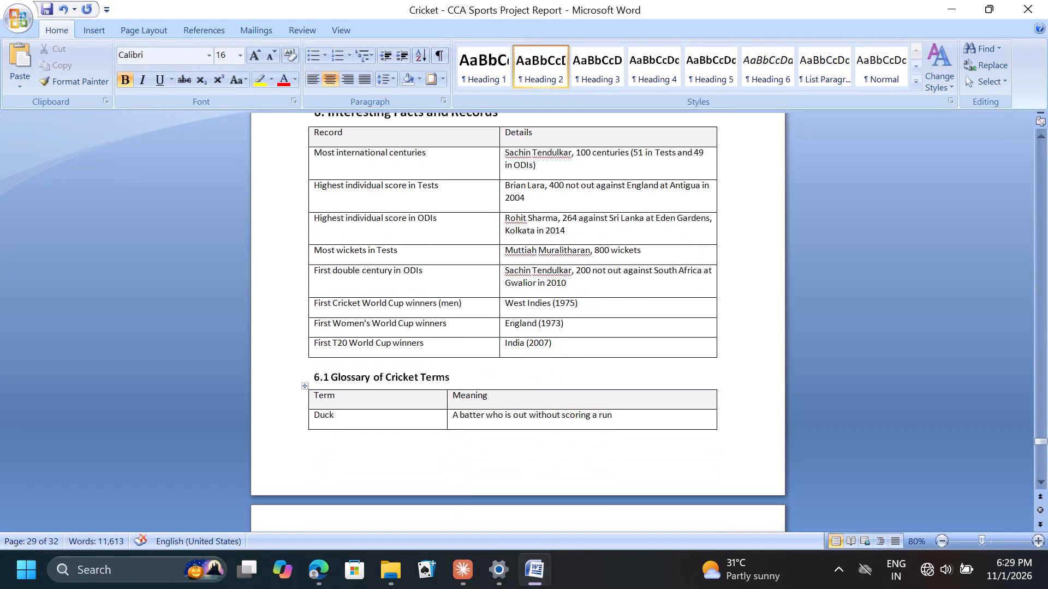
scroll(410, 412, down, 1)
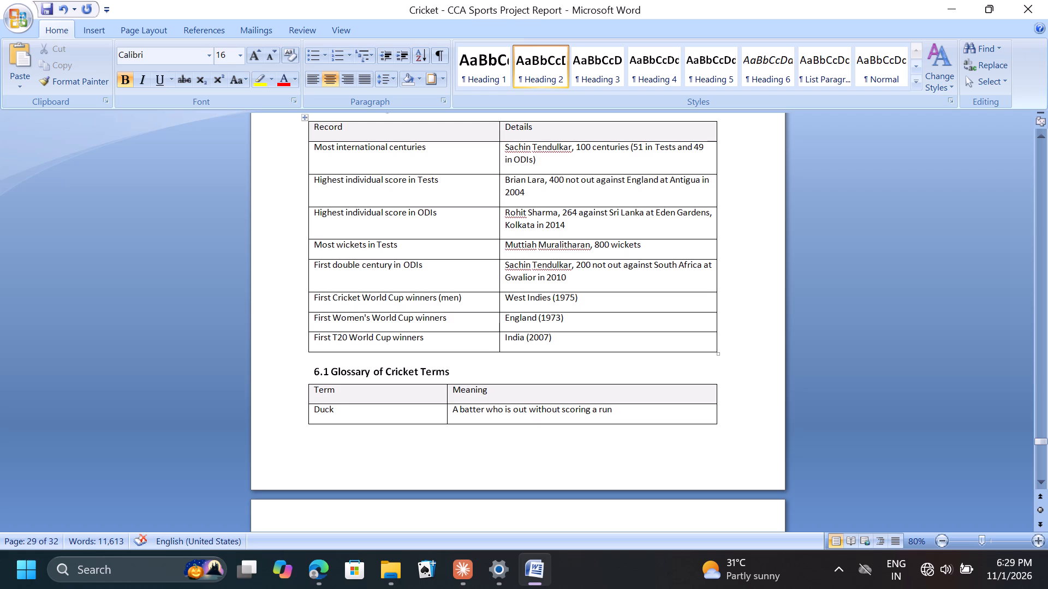
scroll(423, 341, down, 2)
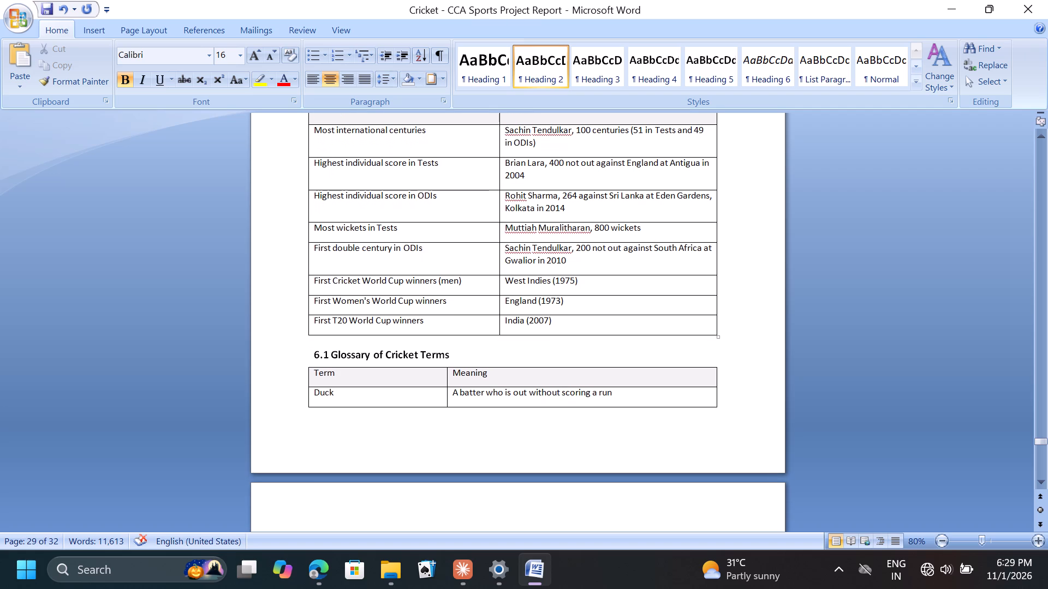
scroll(423, 341, down, 4)
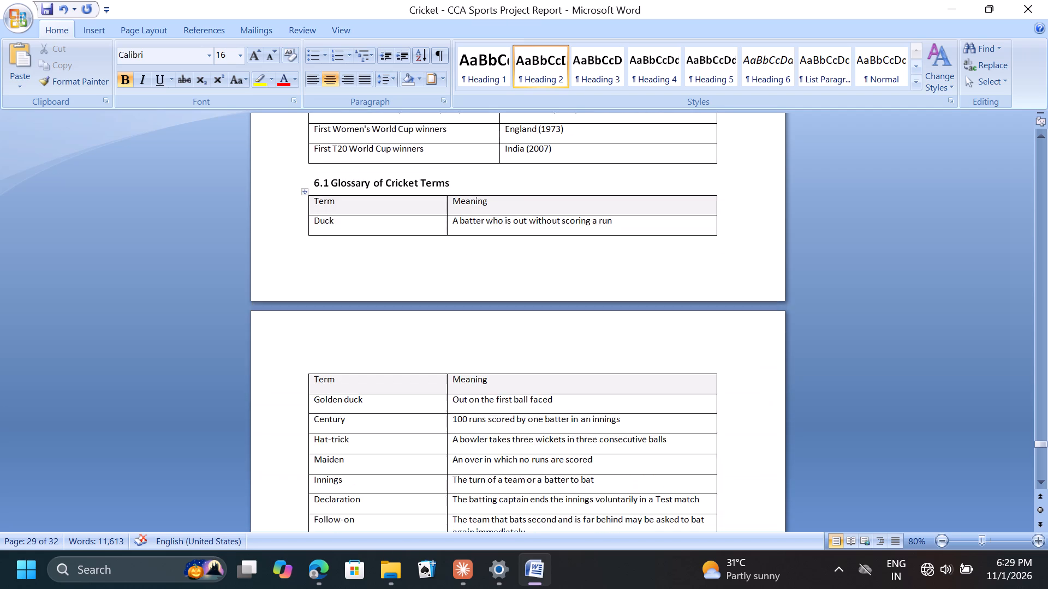
scroll(423, 341, down, 7)
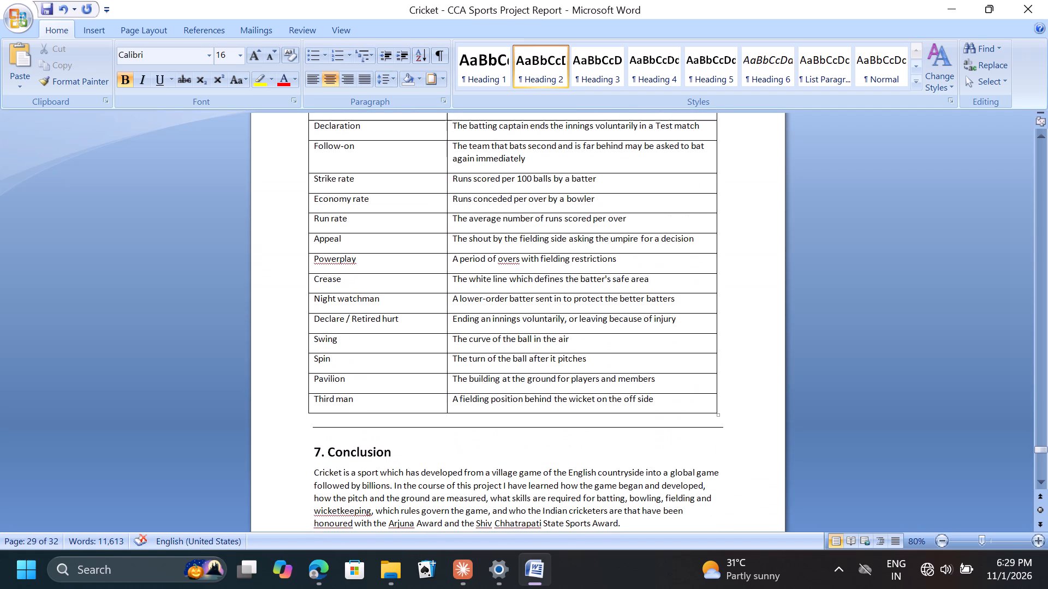
scroll(423, 341, down, 3)
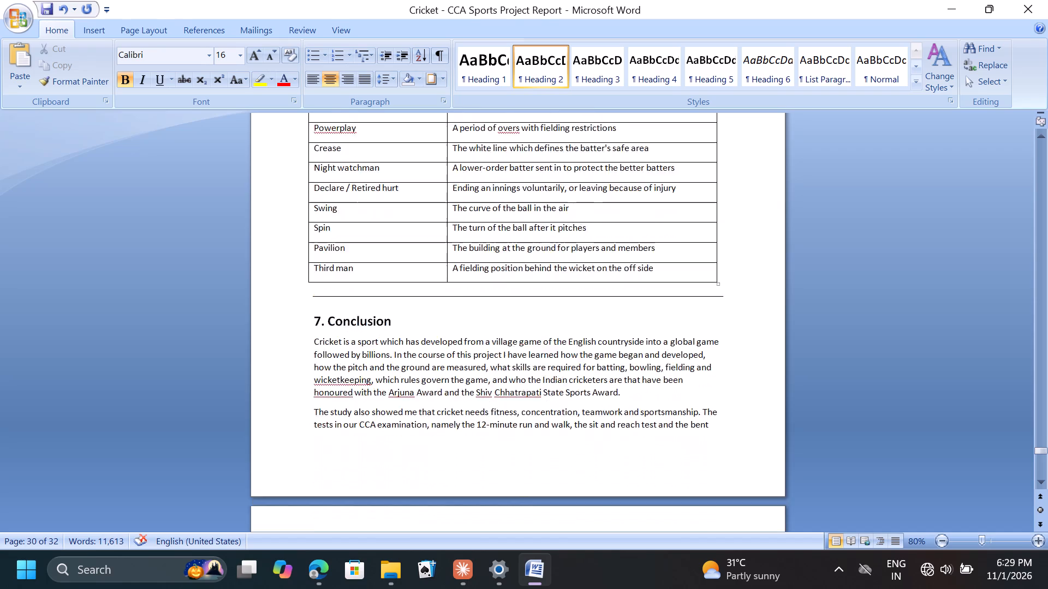
scroll(423, 341, down, 5)
Review the page layout backwards from the section 5 award tables through section 4 Basic Rules of the Game.
scroll(423, 341, up, 10)
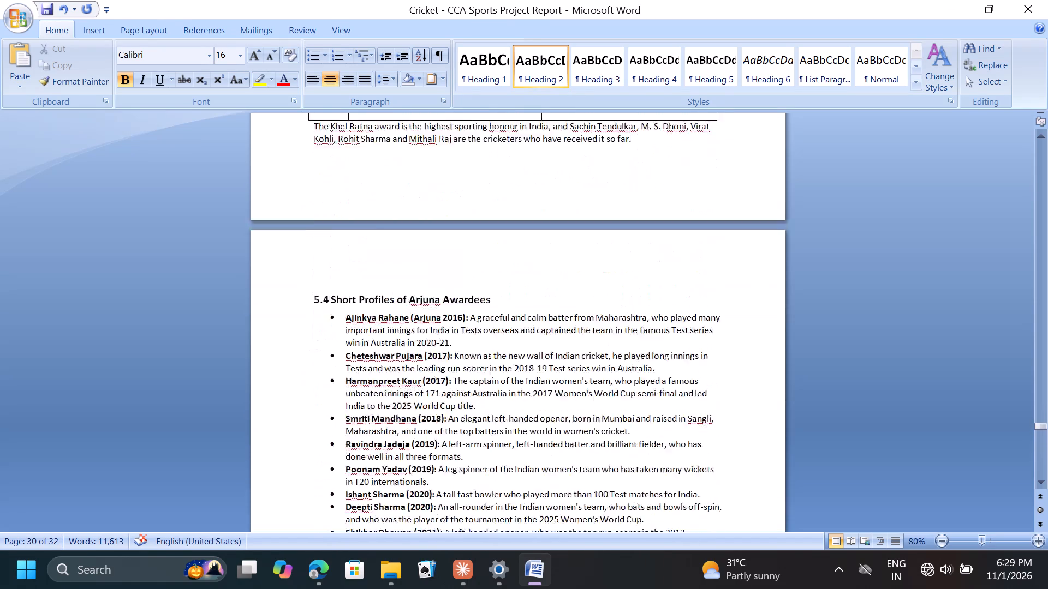
scroll(423, 341, up, 4)
click(423, 341)
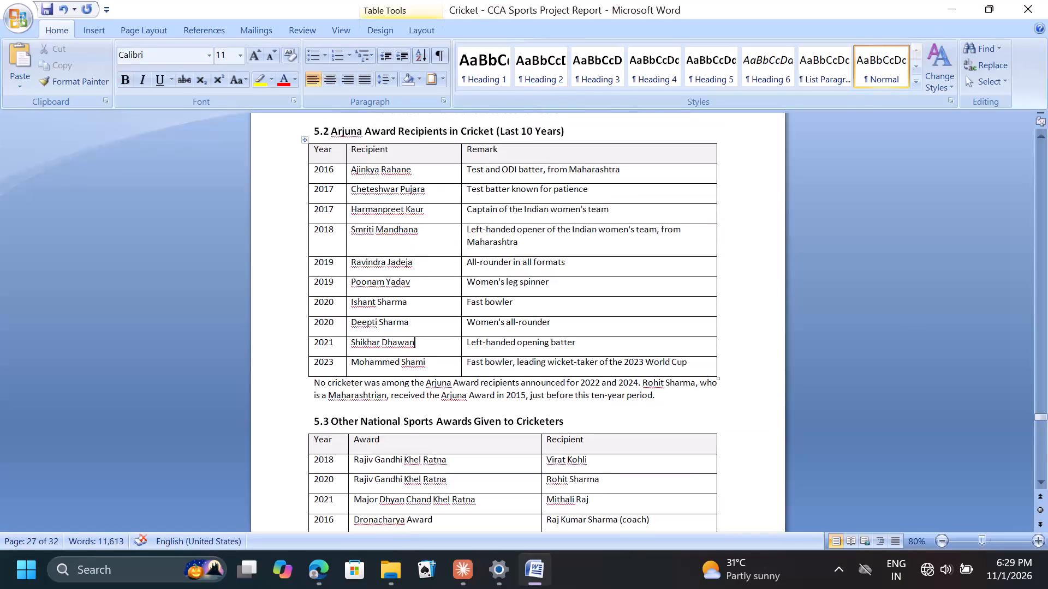
scroll(423, 341, right, 1)
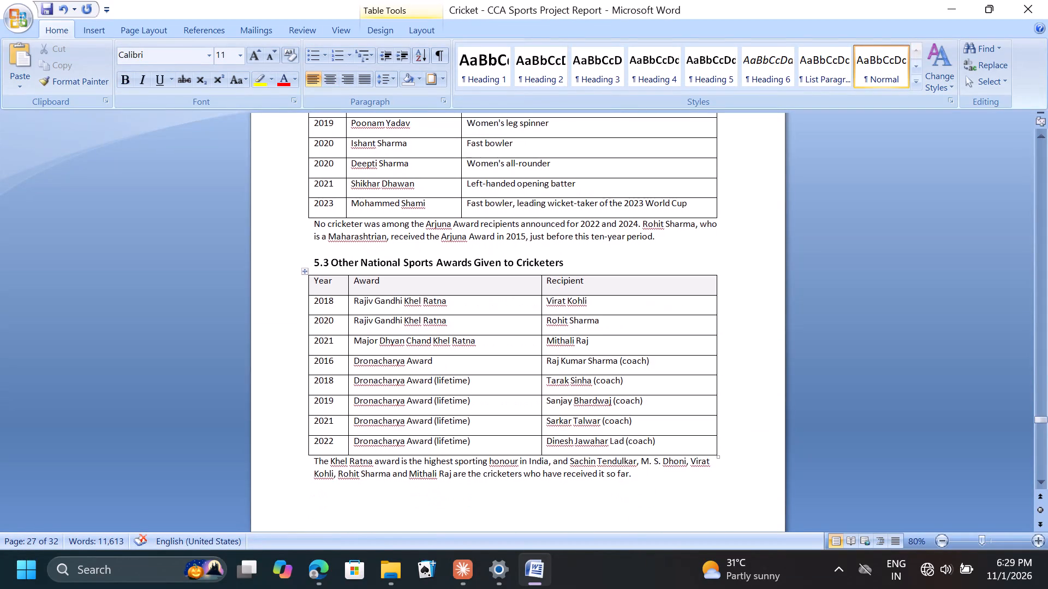
scroll(423, 341, right, 1)
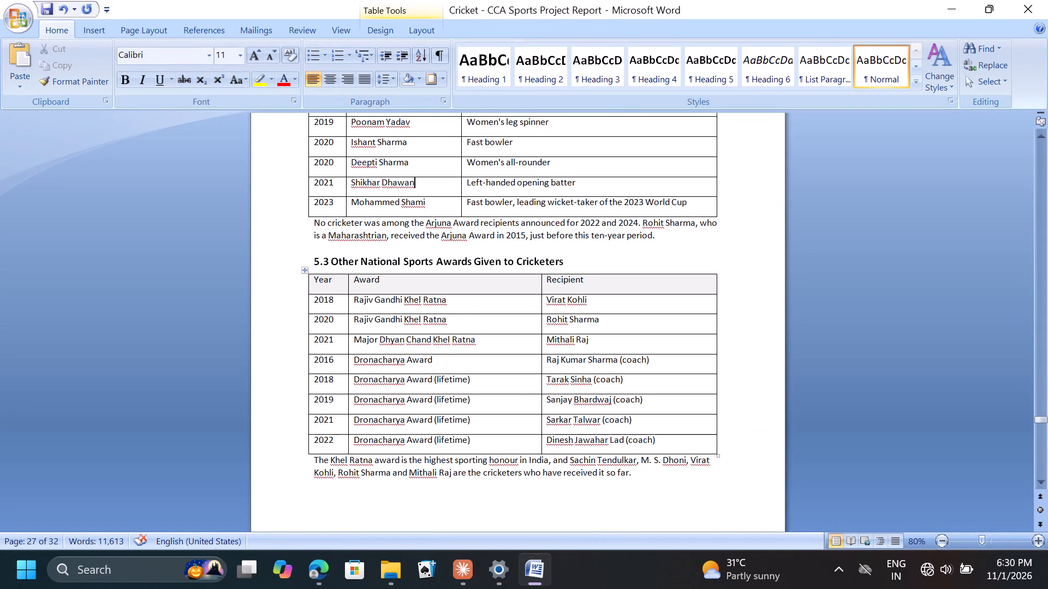
scroll(423, 341, right, 1)
scroll(423, 341, up, 7)
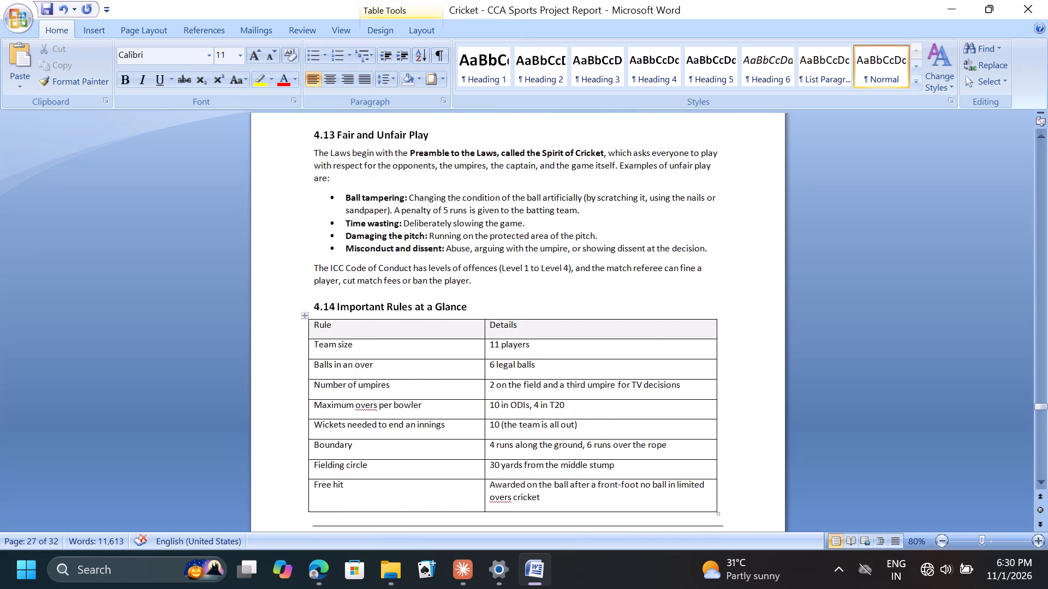
scroll(423, 341, up, 1)
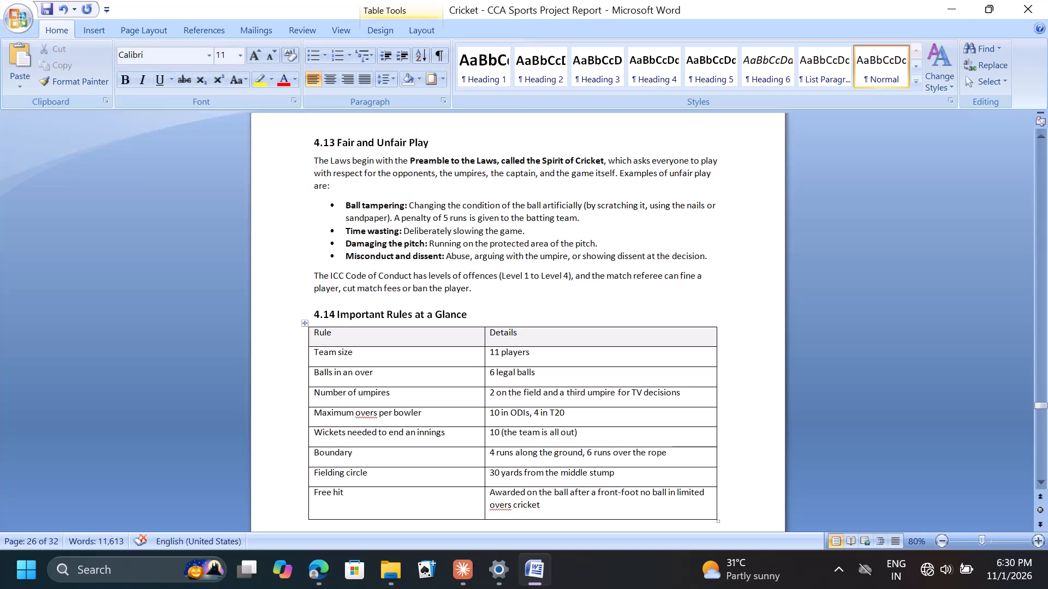
scroll(416, 401, up, 7)
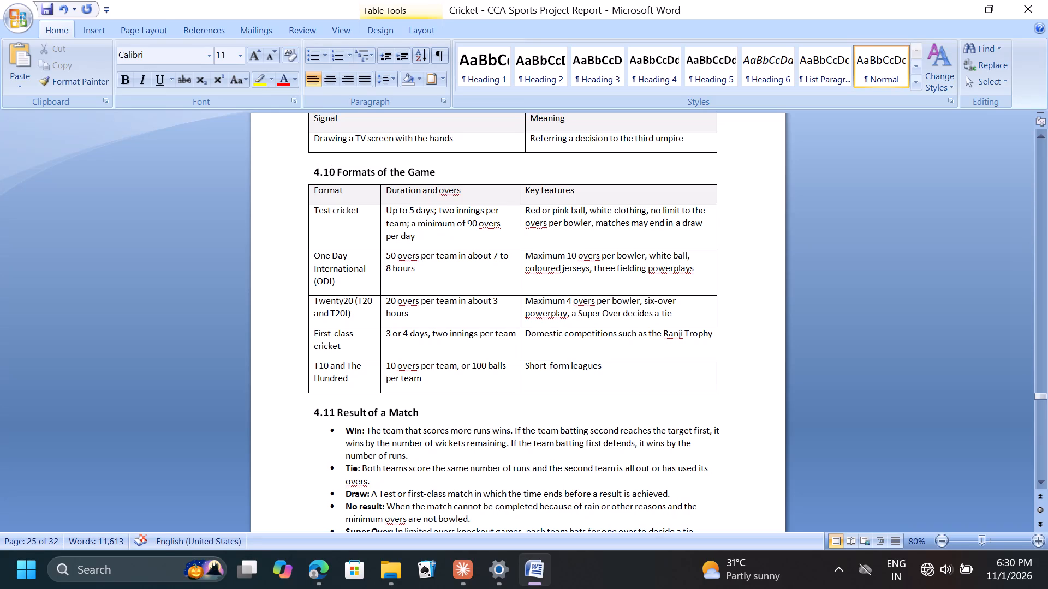
scroll(454, 407, up, 12)
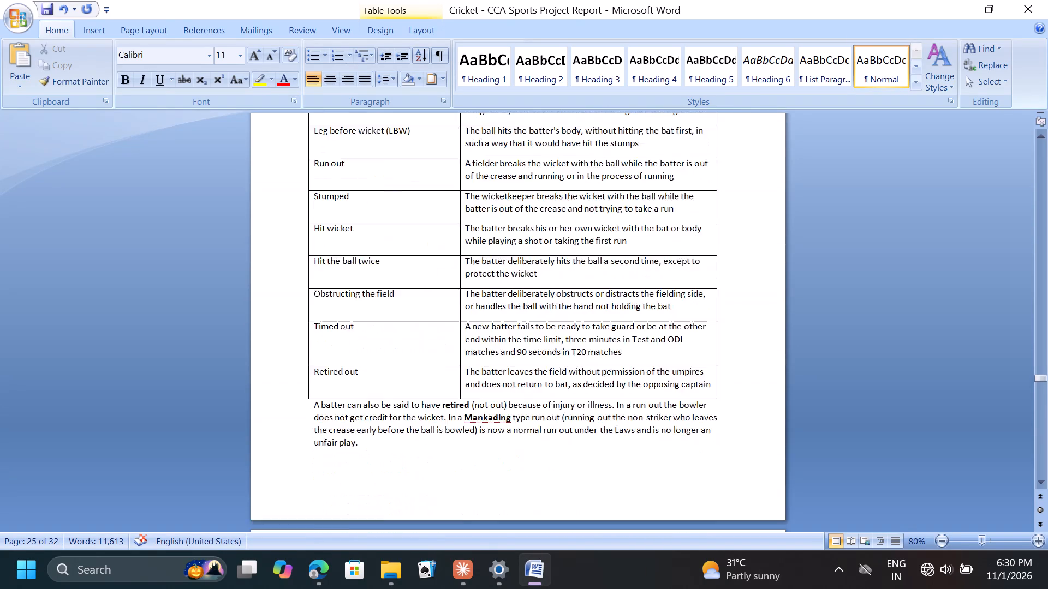
scroll(454, 408, up, 8)
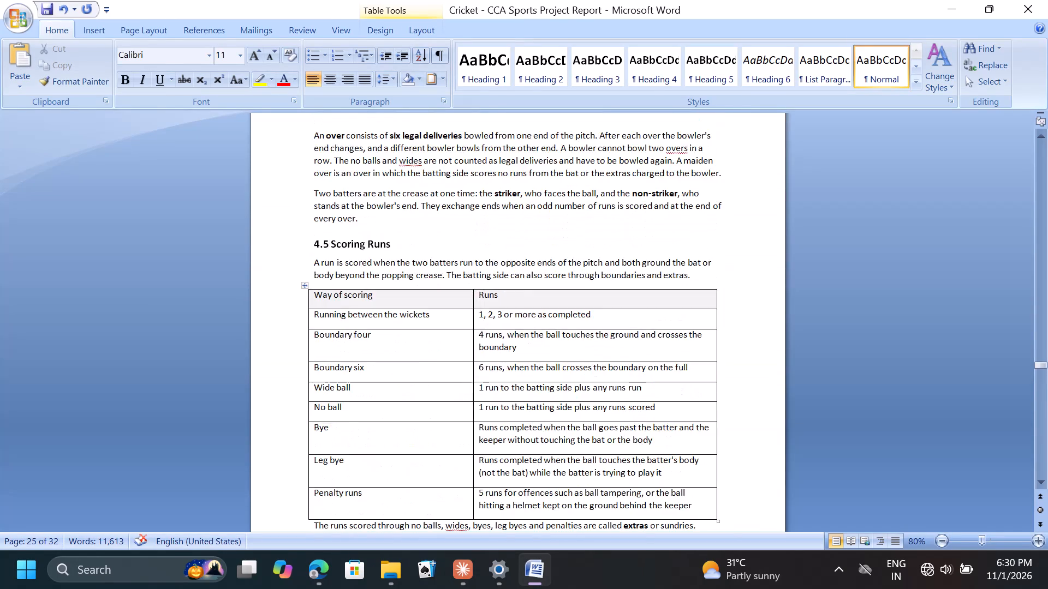
scroll(454, 408, up, 4)
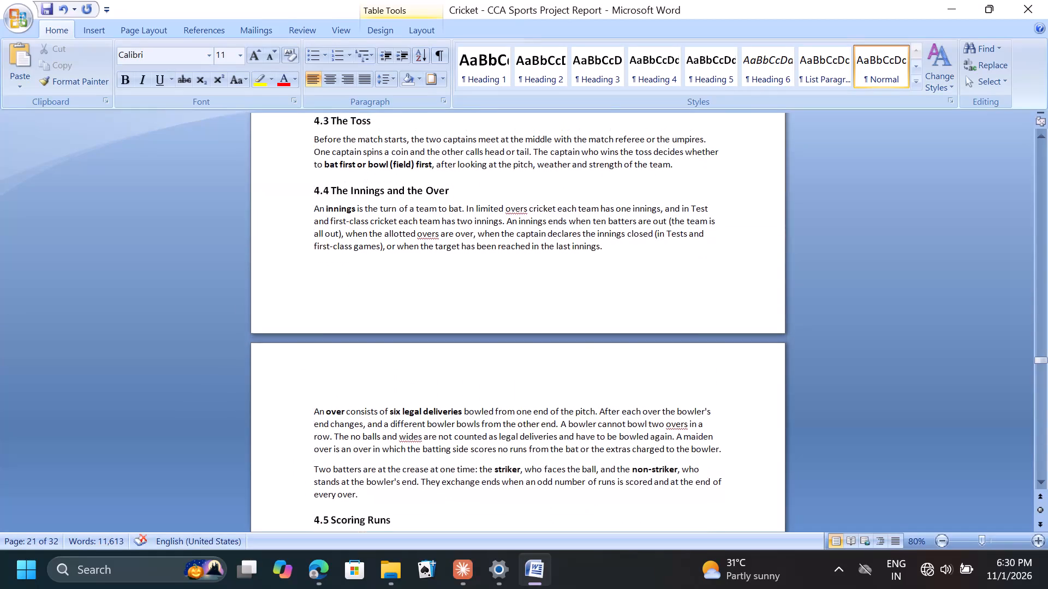
scroll(454, 408, up, 5)
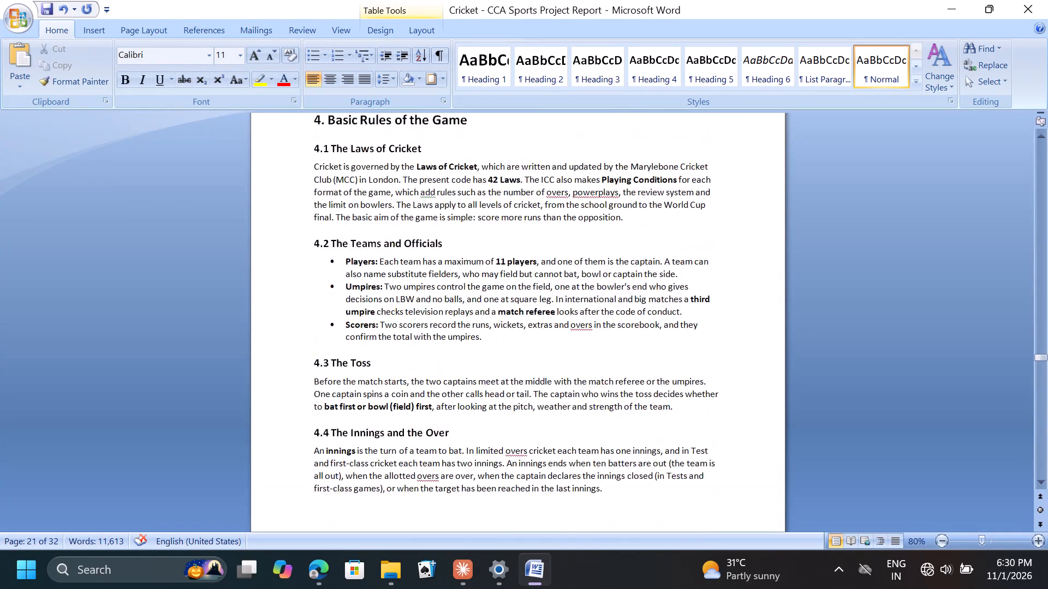
Review section 3 Skills of the Game backwards to where its heading follows the 2.13 measurements table.
scroll(454, 408, up, 4)
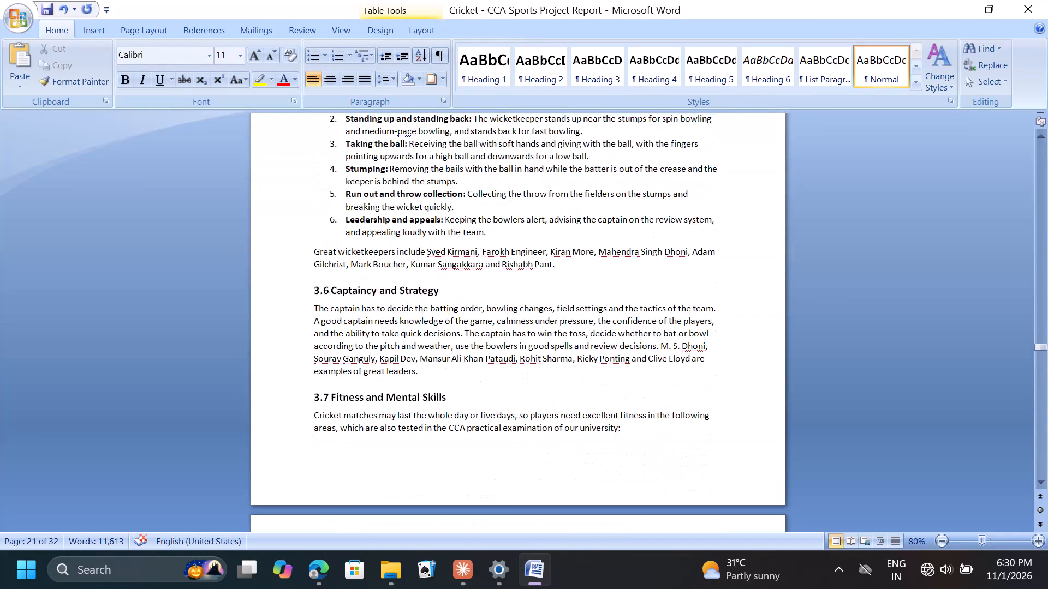
scroll(454, 408, up, 3)
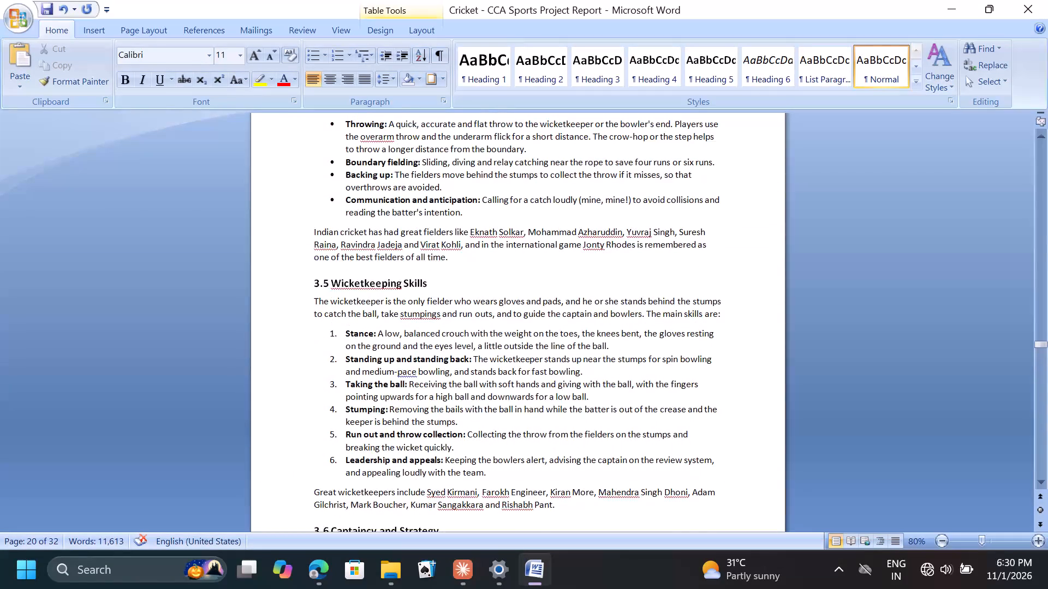
scroll(454, 408, up, 8)
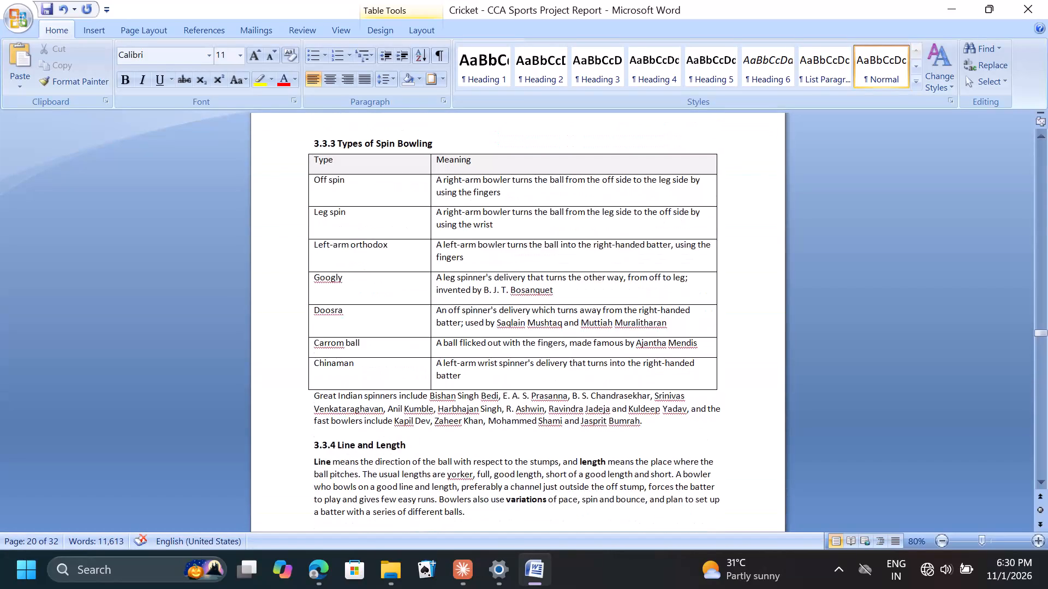
scroll(454, 408, up, 7)
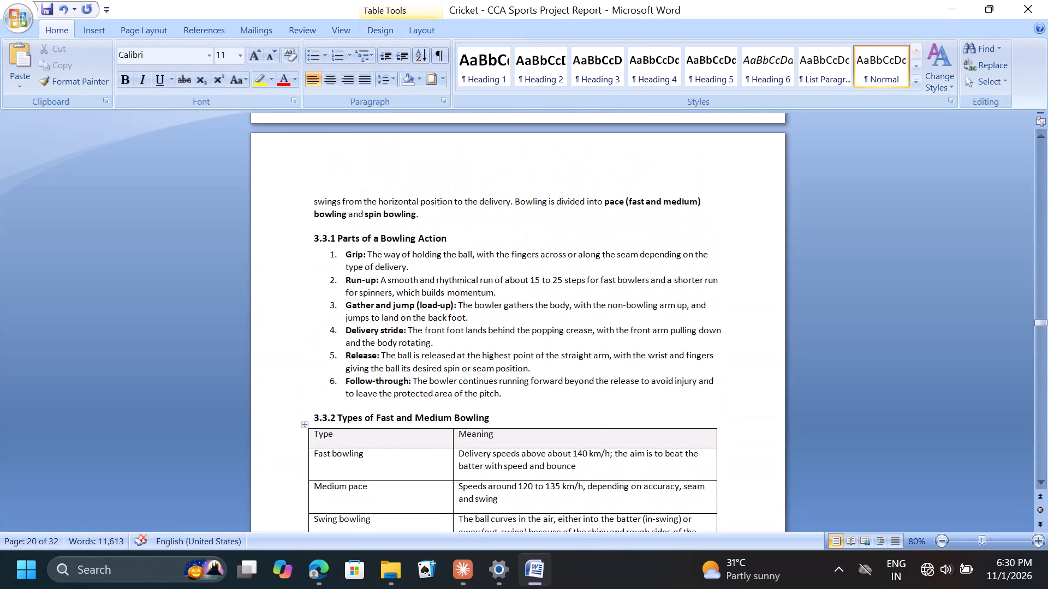
scroll(454, 408, up, 8)
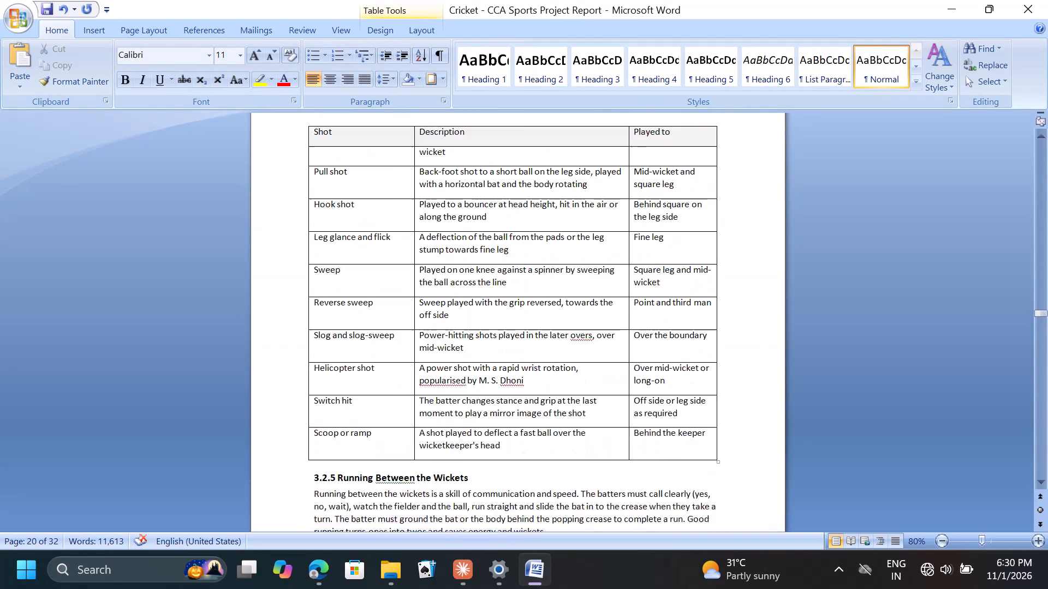
scroll(454, 408, up, 10)
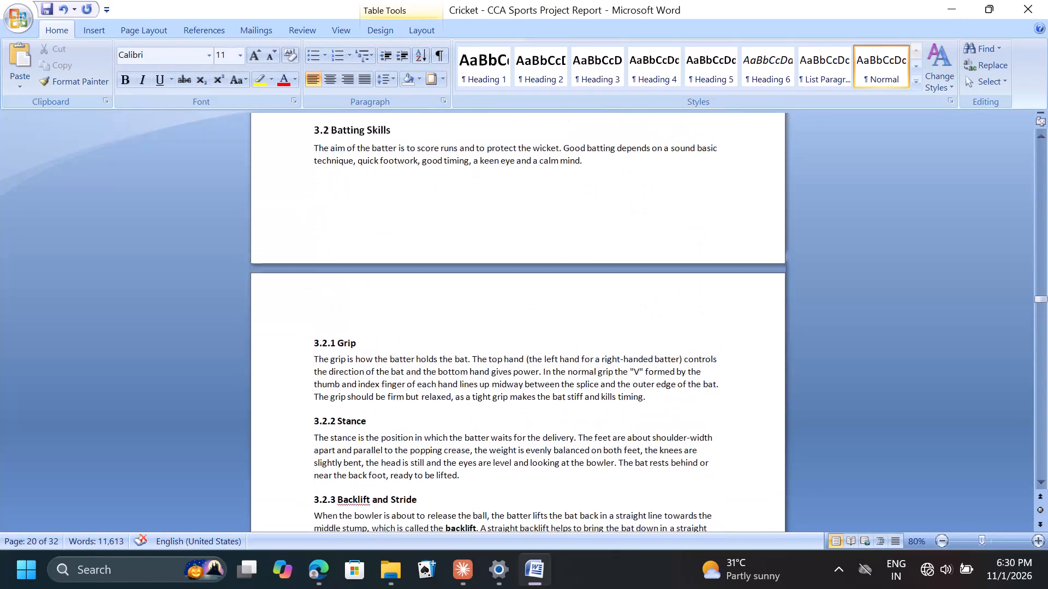
scroll(454, 408, up, 5)
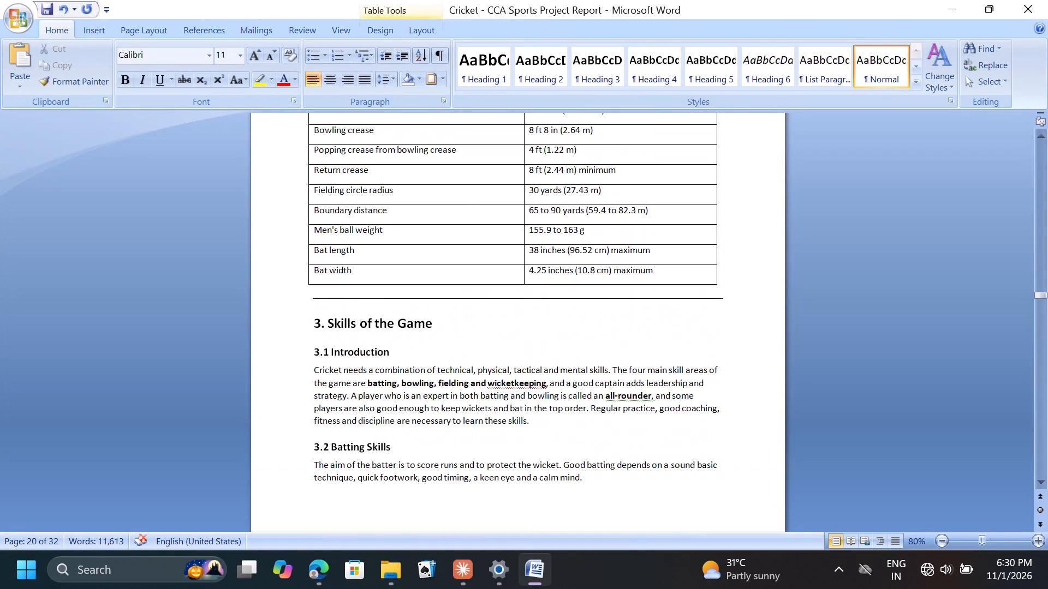
scroll(454, 408, up, 2)
Start section 3 Skills of the Game at the top of a new page by adding blank lines after the 2.13 measurements table.
scroll(454, 408, down, 1)
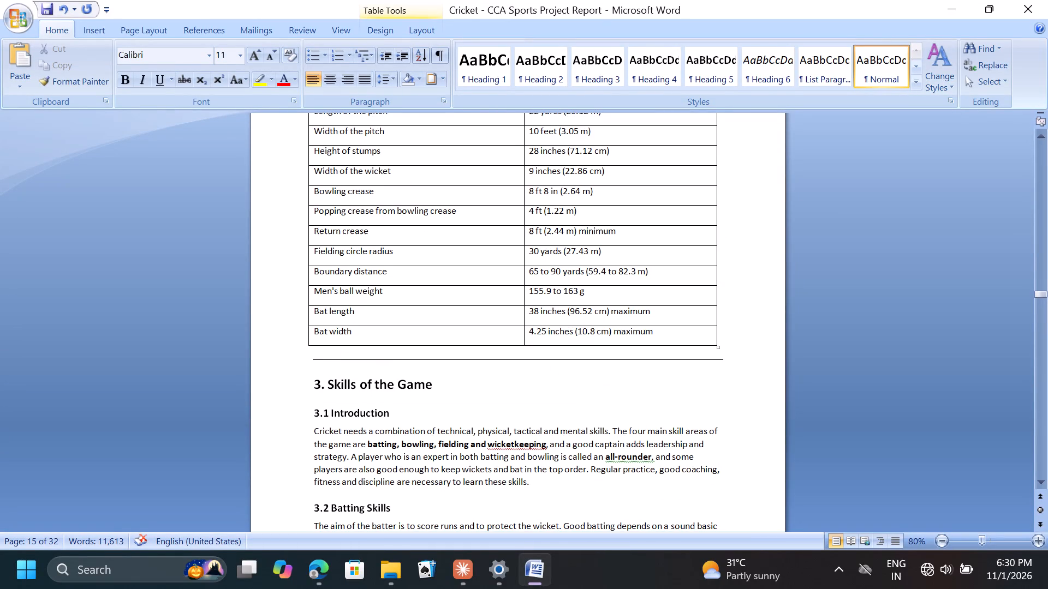
click(402, 368)
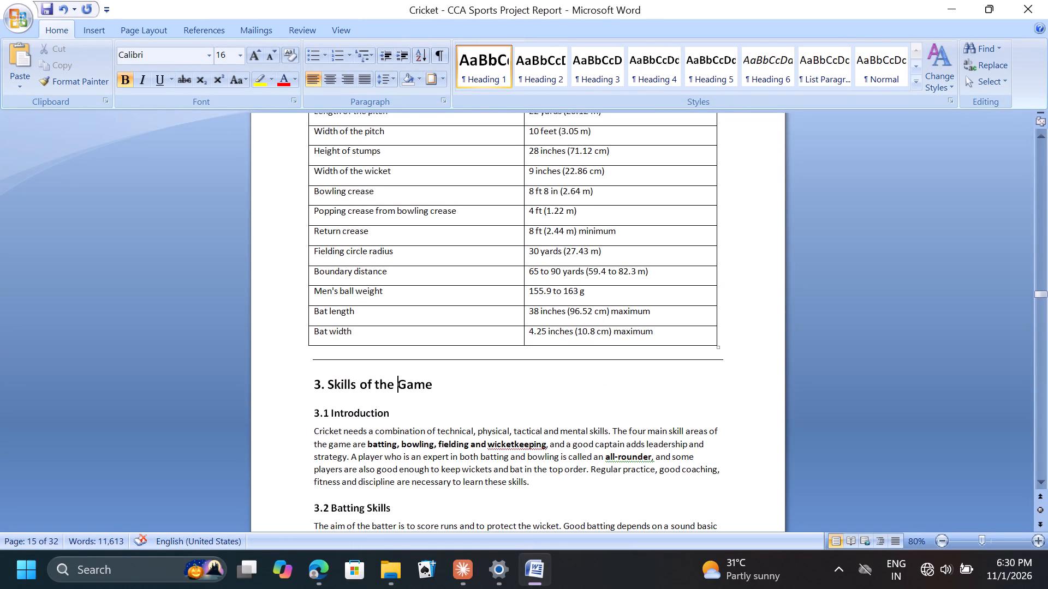
click(306, 378)
key(Return)
key(Return)
key(Return)
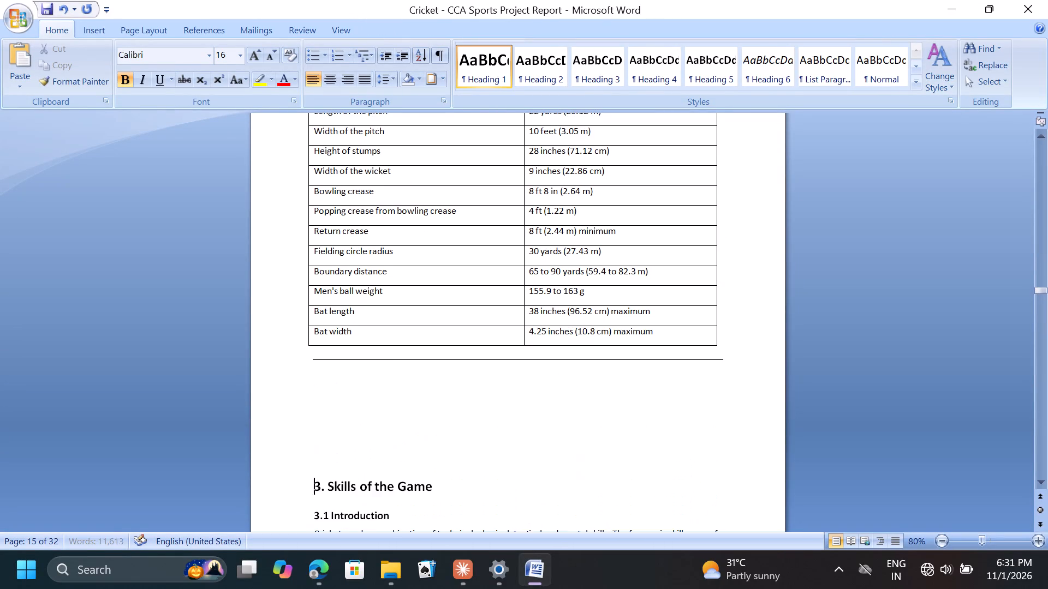
key(Return)
scroll(306, 378, right, 1)
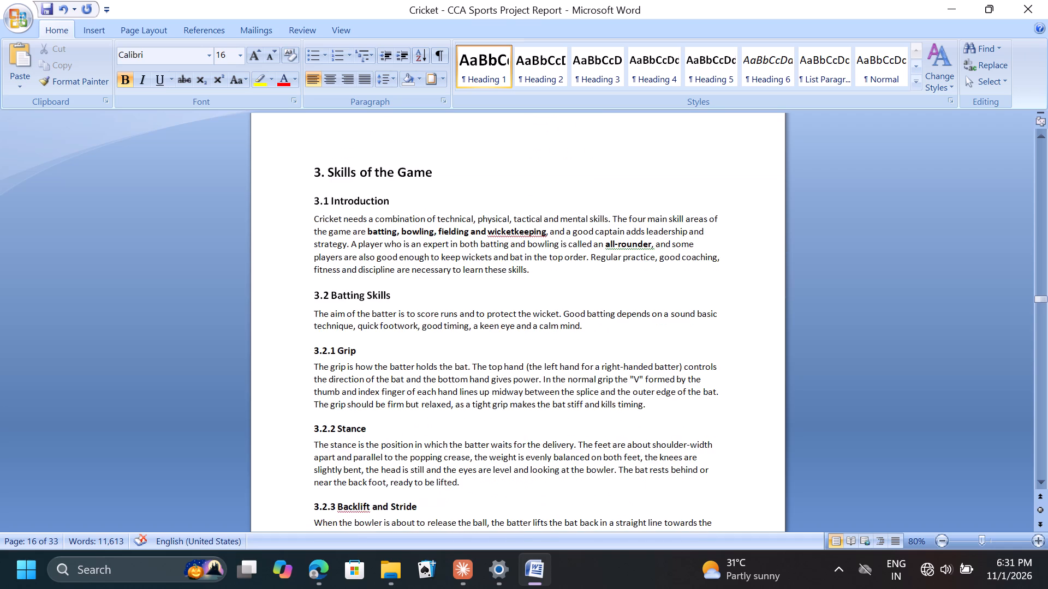
scroll(306, 378, right, 1)
scroll(306, 378, up, 4)
scroll(319, 296, down, 2)
click(342, 437)
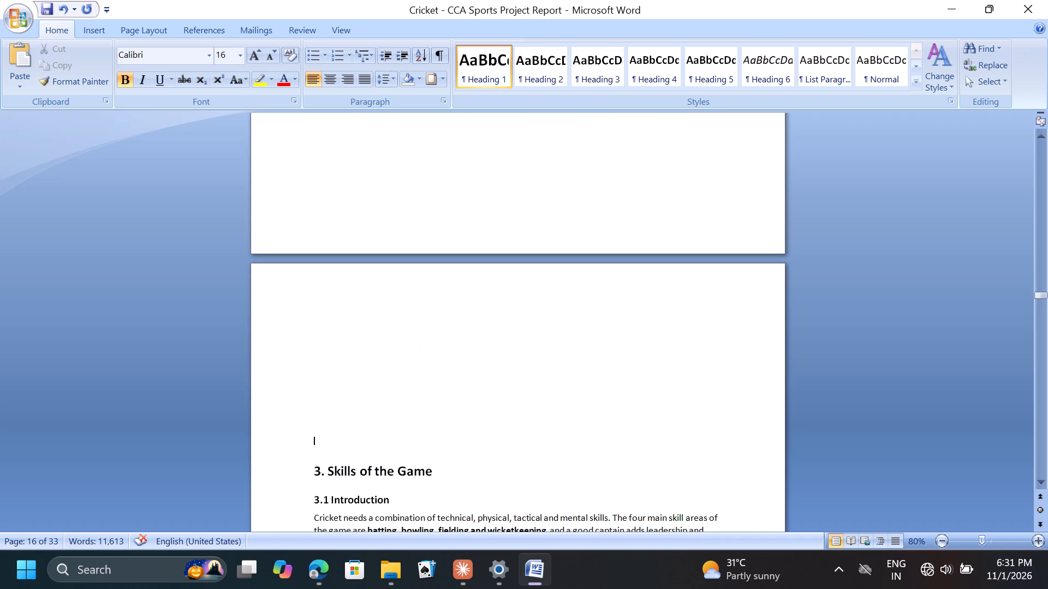
key(Return)
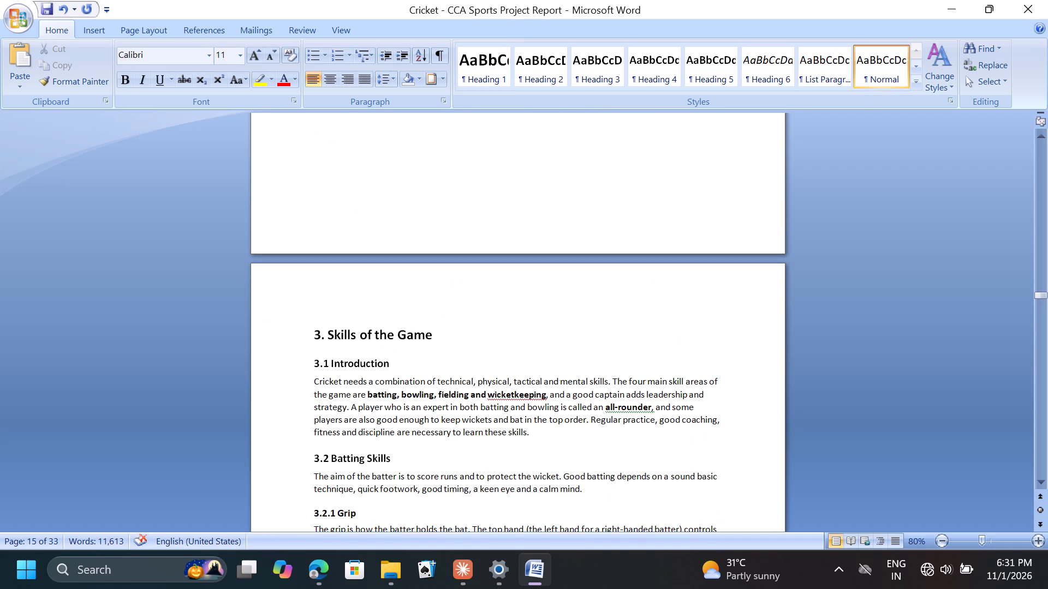
scroll(356, 542, up, 3)
scroll(415, 364, up, 1)
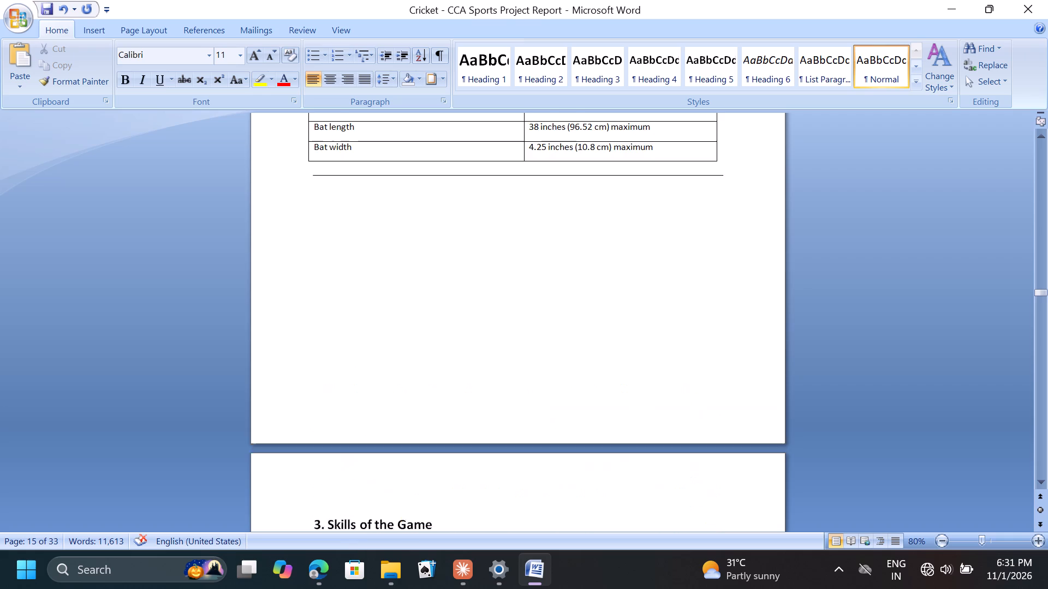
scroll(415, 364, up, 2)
scroll(392, 326, down, 2)
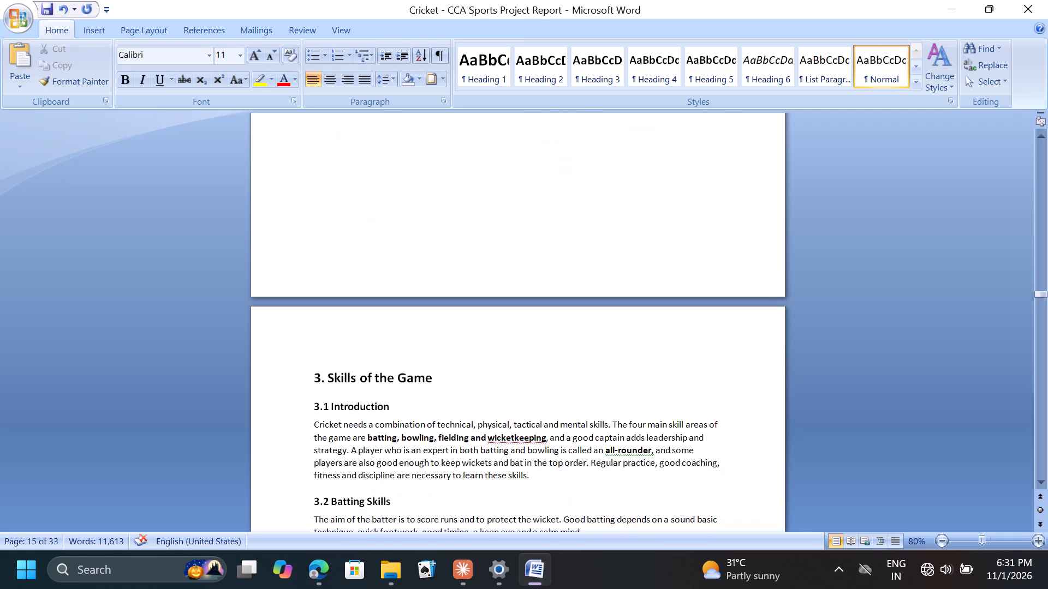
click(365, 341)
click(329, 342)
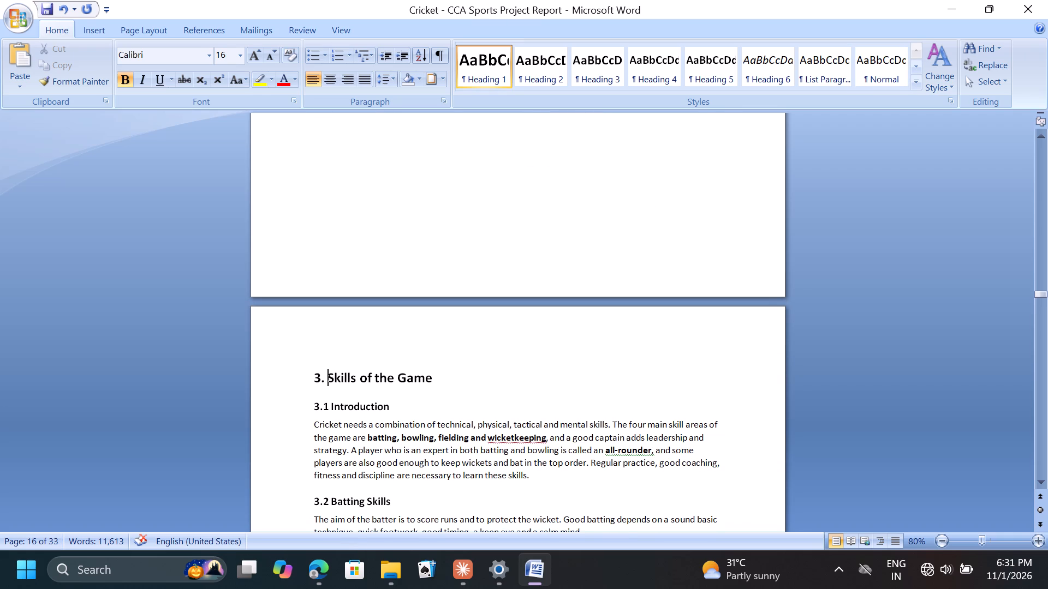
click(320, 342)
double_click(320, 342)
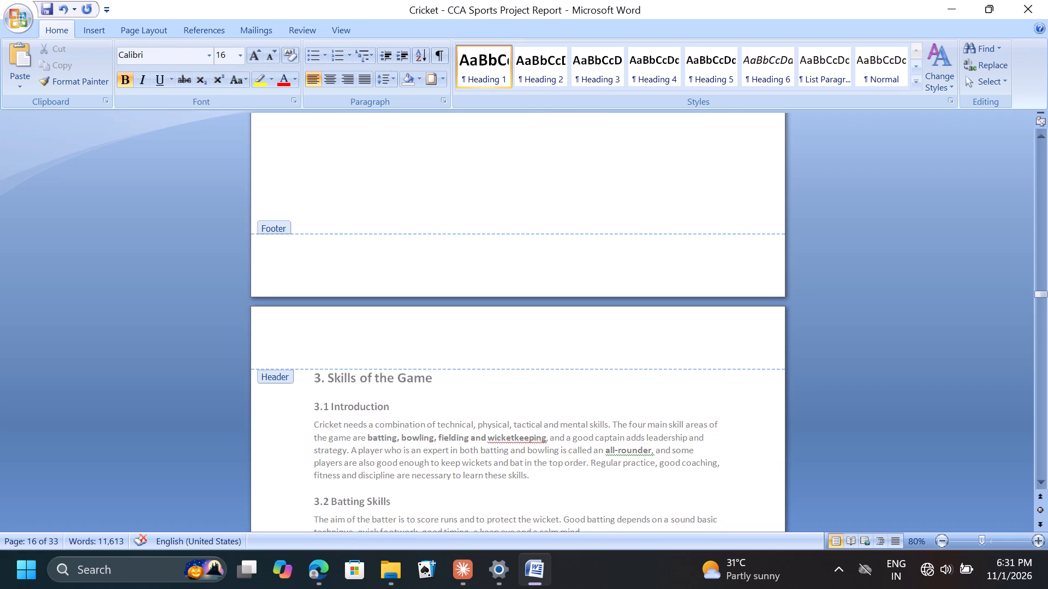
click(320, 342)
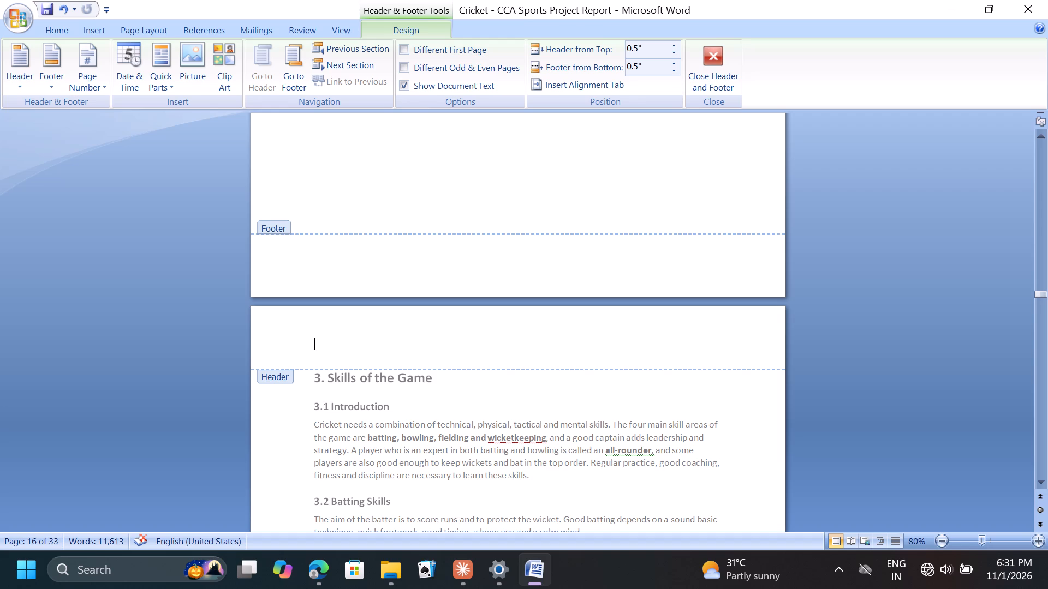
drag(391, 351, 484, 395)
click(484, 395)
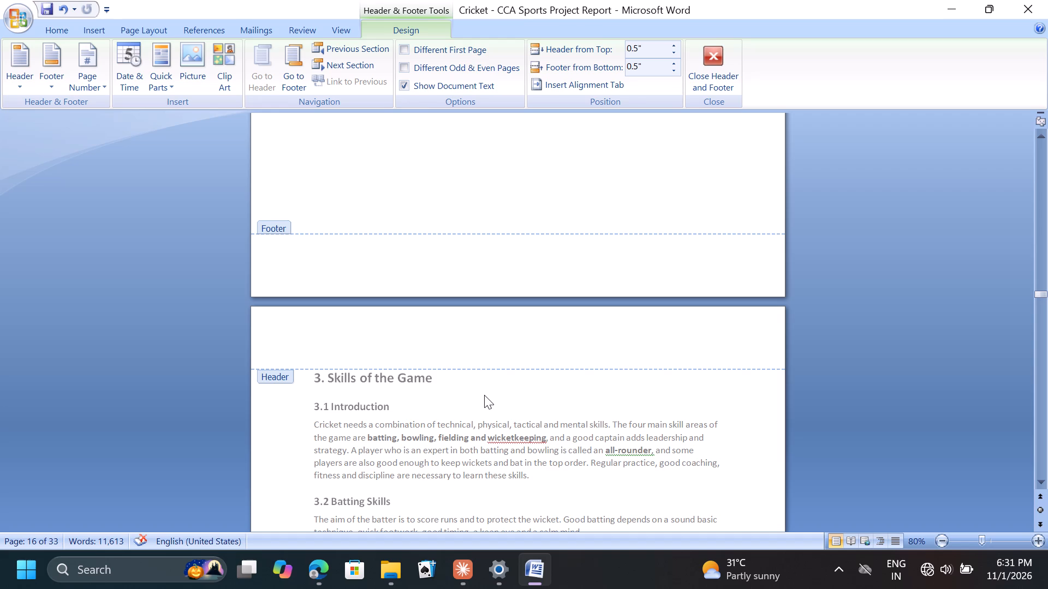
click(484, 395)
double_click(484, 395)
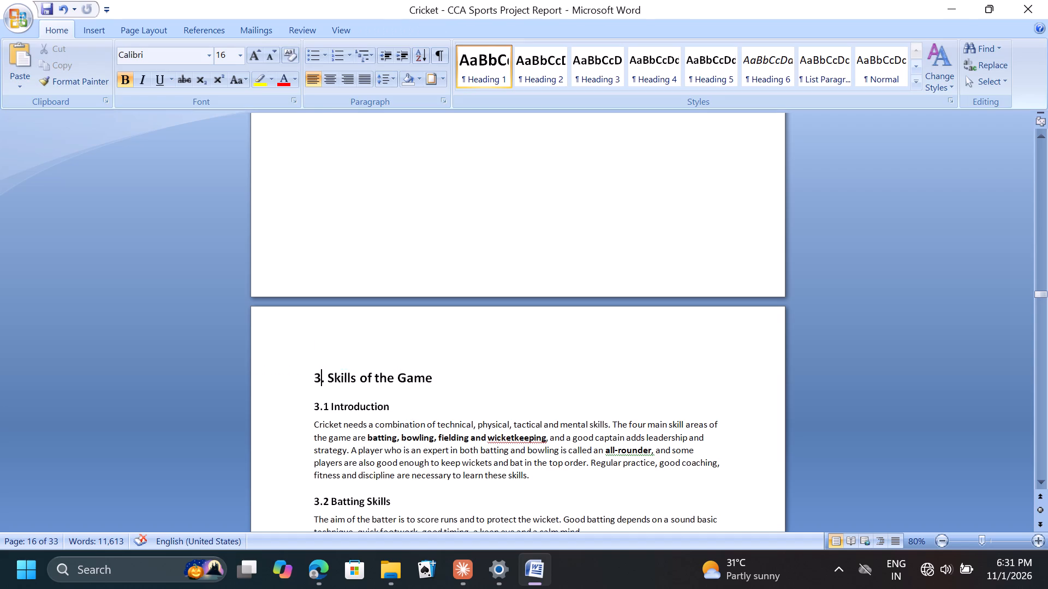
Review the pages backwards from 2.13 Summary of Important Measurements through 2.5 The Creases to the cover page.
scroll(484, 395, up, 7)
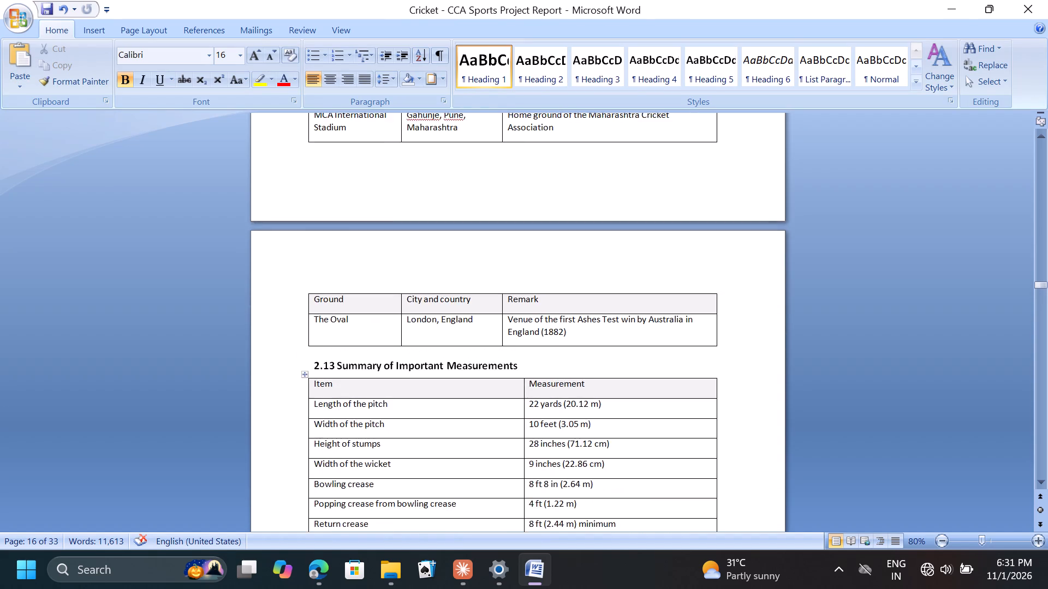
scroll(484, 395, up, 1)
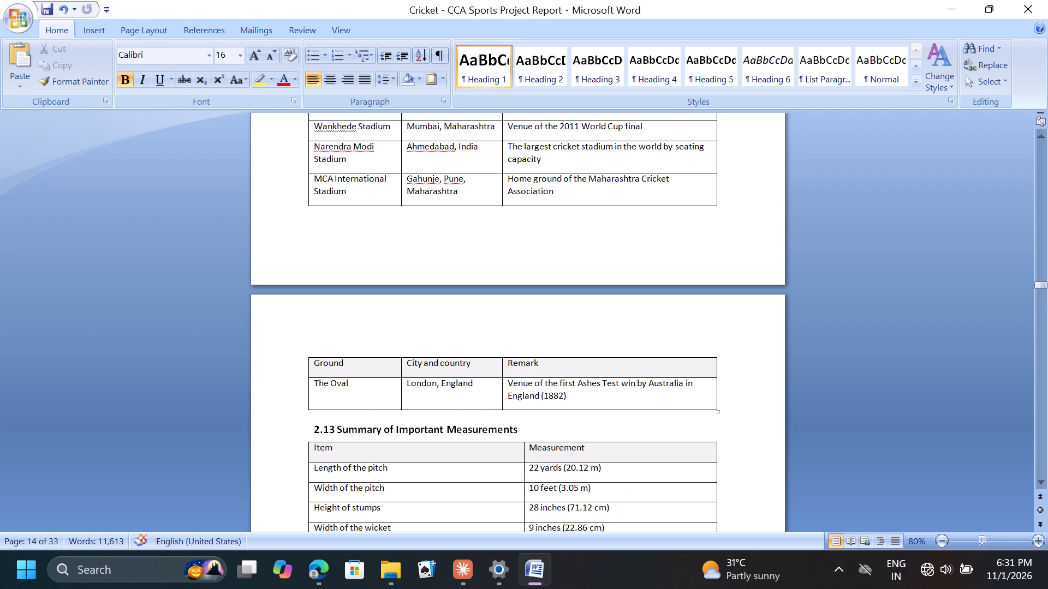
scroll(484, 395, up, 3)
scroll(484, 395, up, 19)
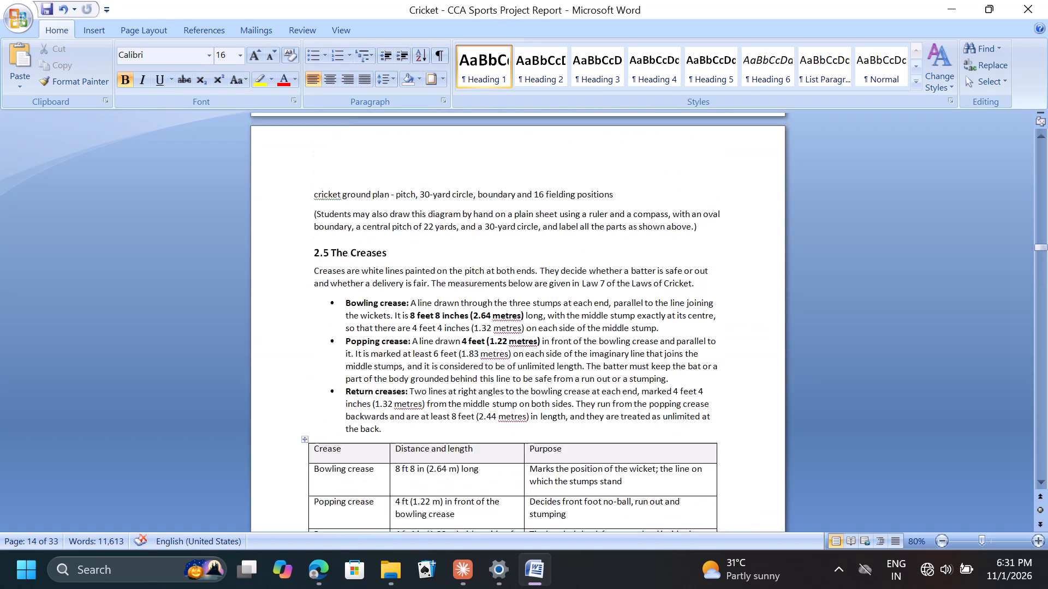
scroll(484, 395, up, 20)
scroll(484, 395, up, 15)
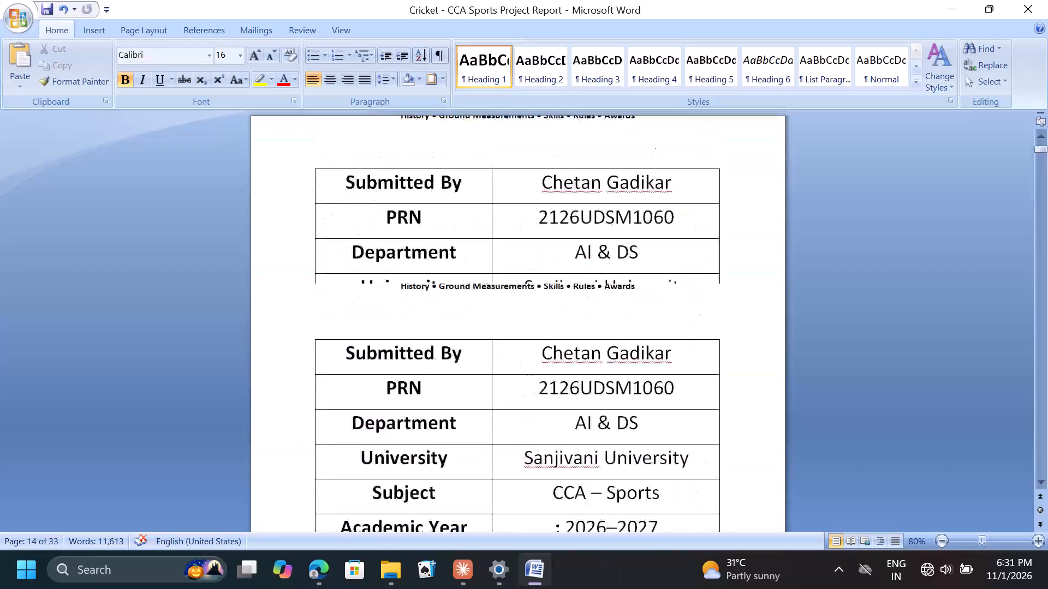
Review the layout of the cover page, the Acknowledgement and Index page, and the start of section 1.
scroll(484, 395, down, 11)
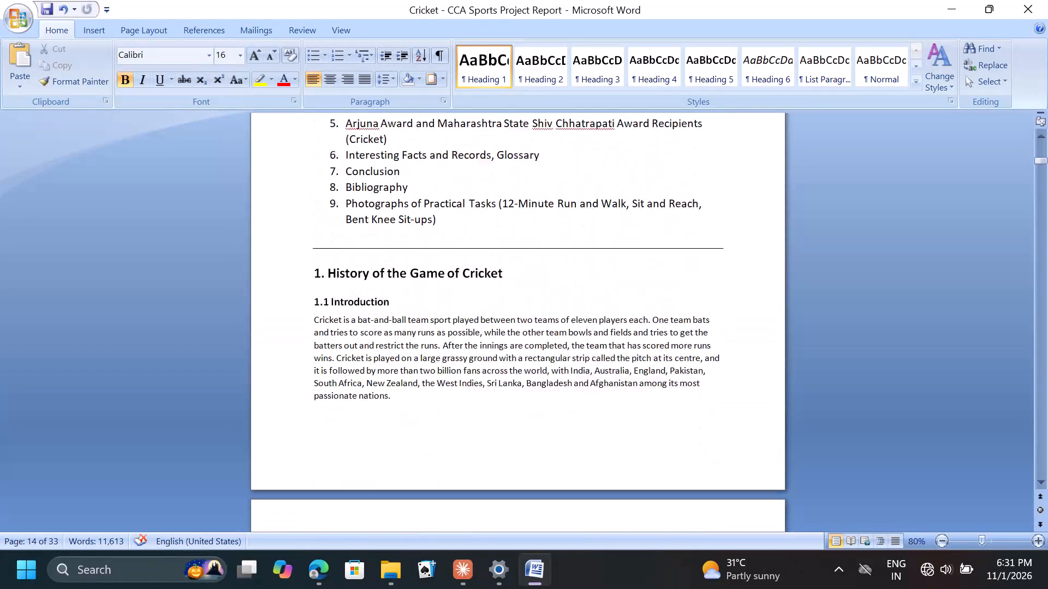
scroll(484, 395, down, 4)
scroll(487, 384, up, 1)
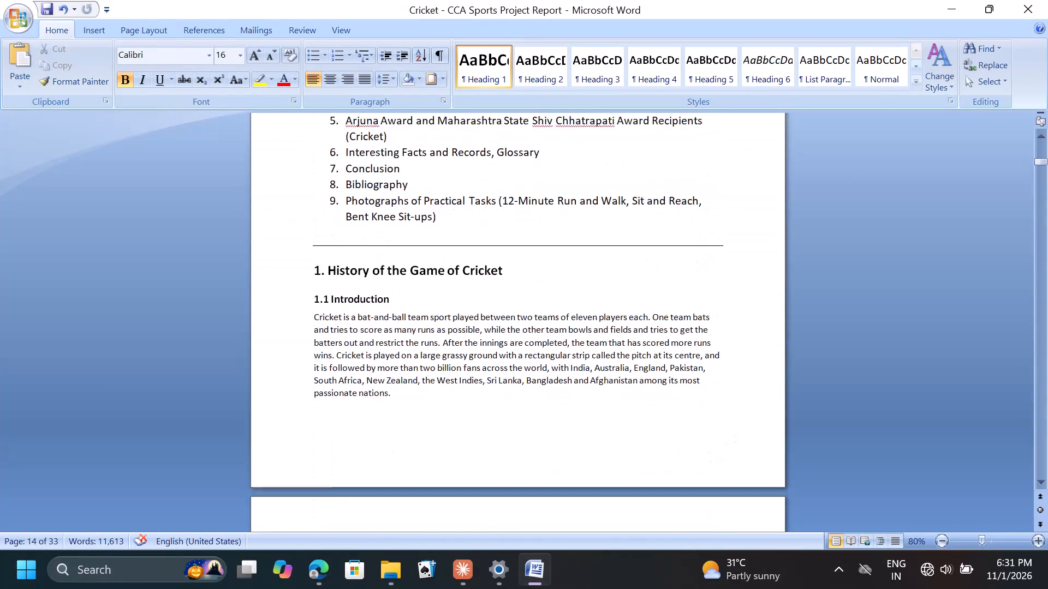
scroll(487, 384, up, 11)
scroll(487, 384, down, 4)
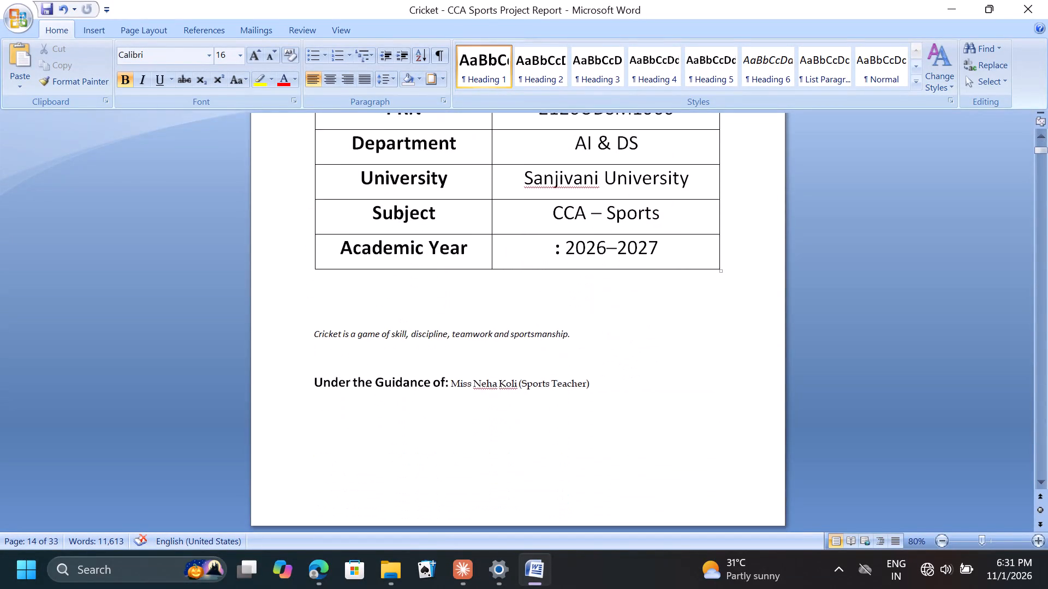
scroll(487, 384, down, 5)
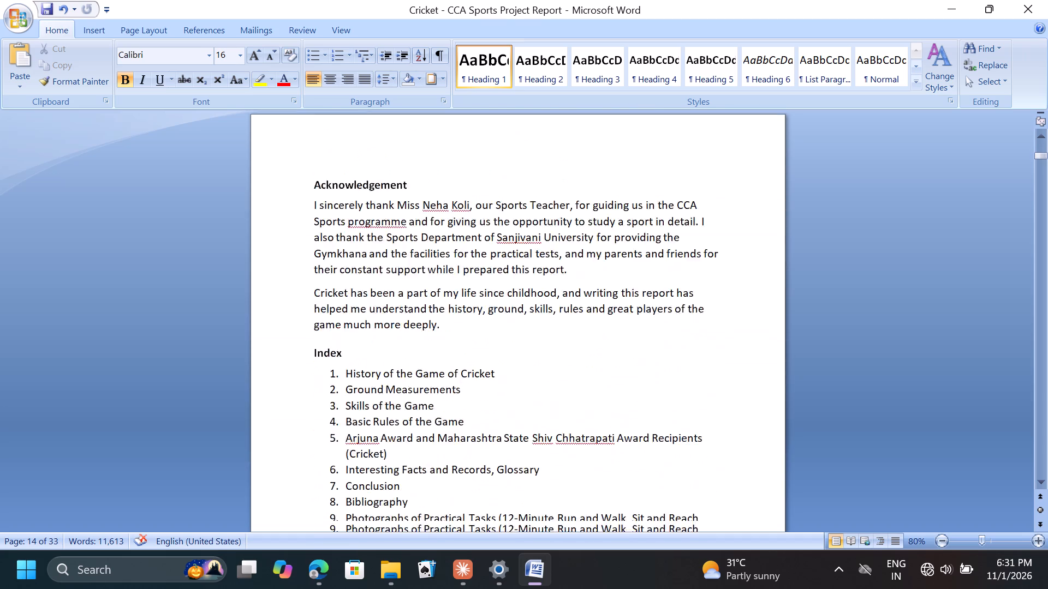
scroll(488, 376, down, 2)
scroll(488, 376, up, 1)
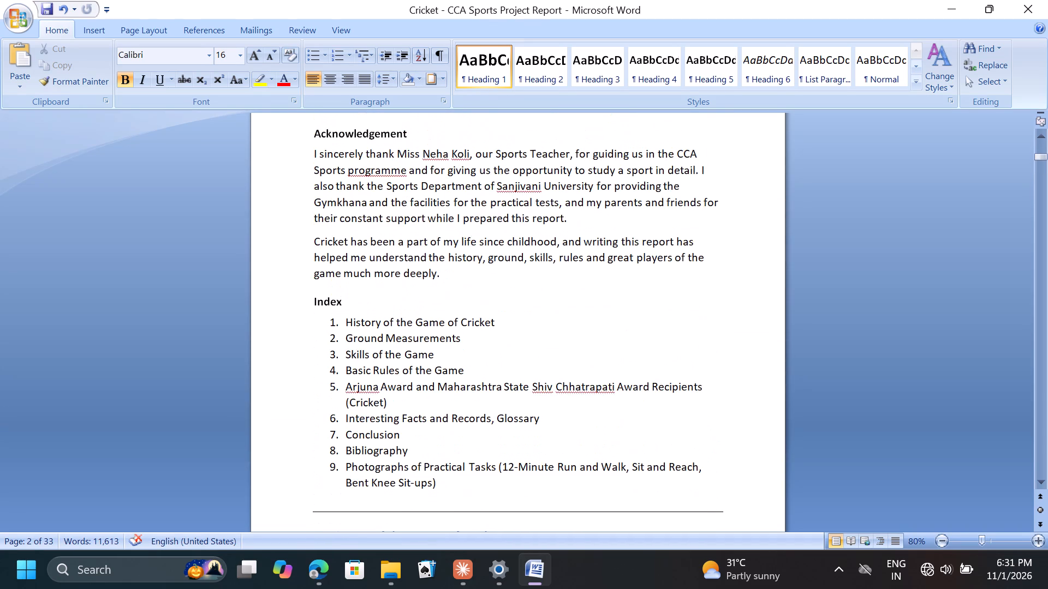
scroll(499, 345, down, 4)
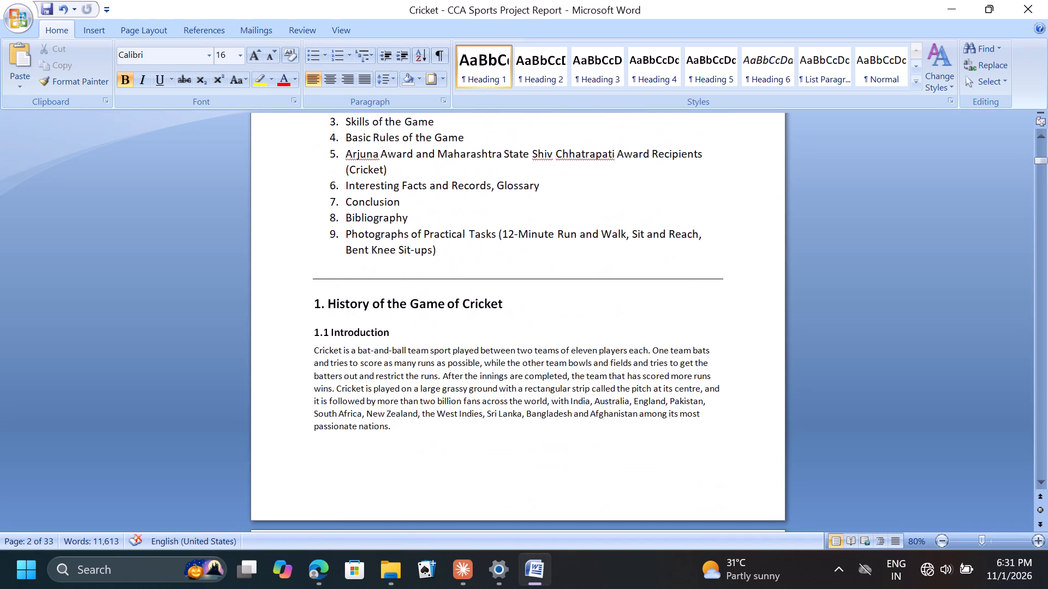
scroll(499, 345, down, 1)
scroll(499, 345, up, 7)
scroll(499, 345, down, 5)
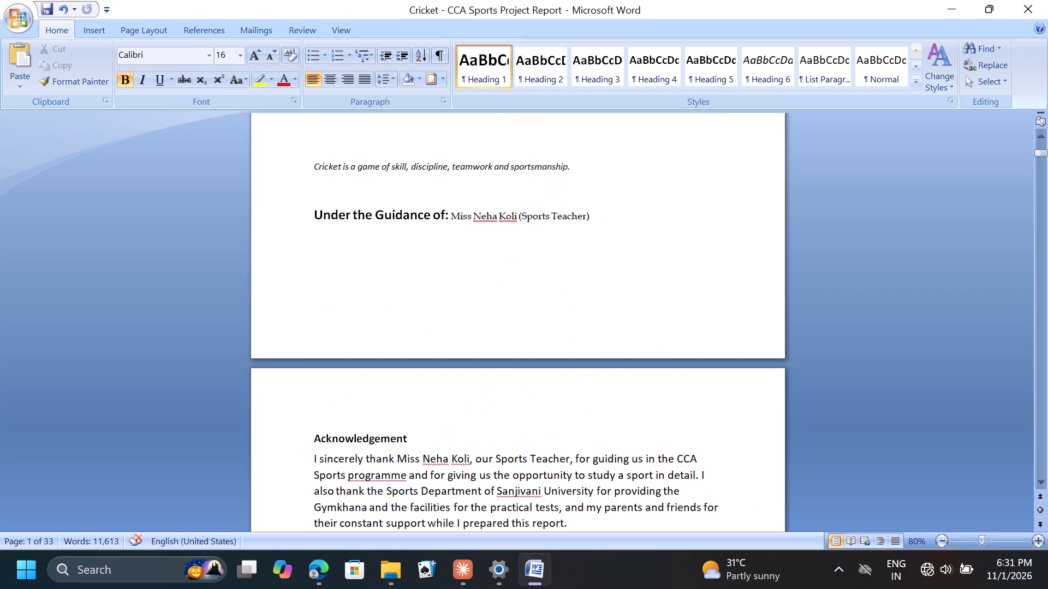
Review the section 1 History pages from 1.2 Origin of Cricket through to the section 2 Ground Measurements heading.
scroll(499, 345, down, 8)
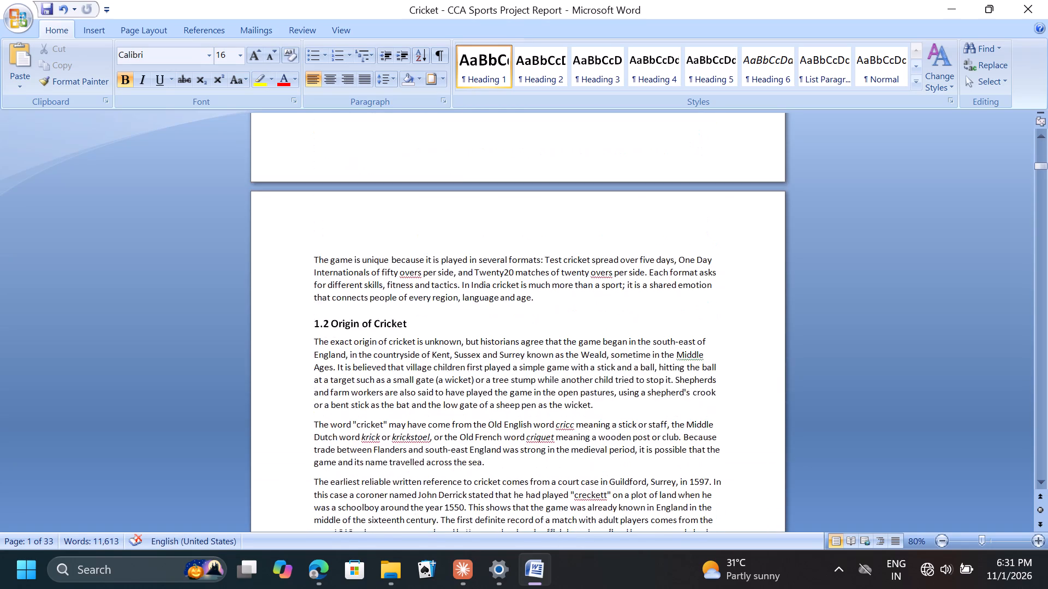
scroll(499, 345, down, 8)
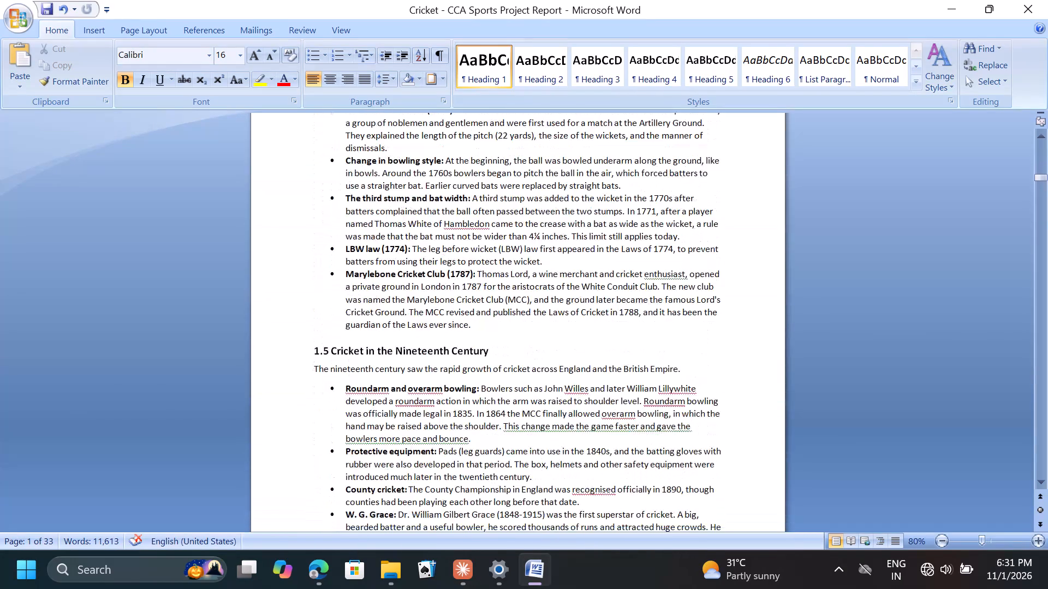
scroll(499, 345, down, 9)
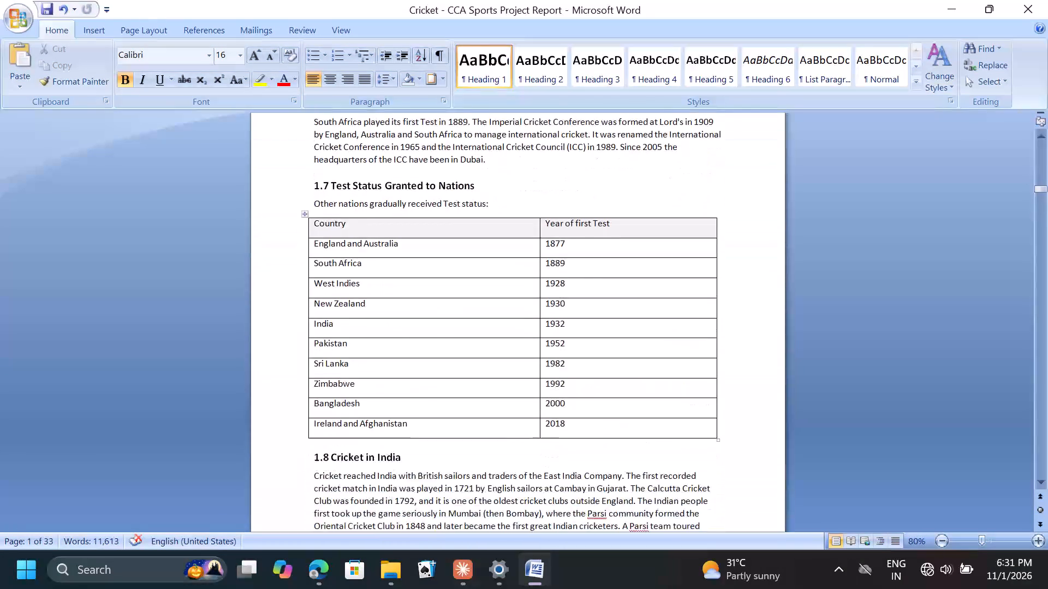
scroll(499, 345, down, 10)
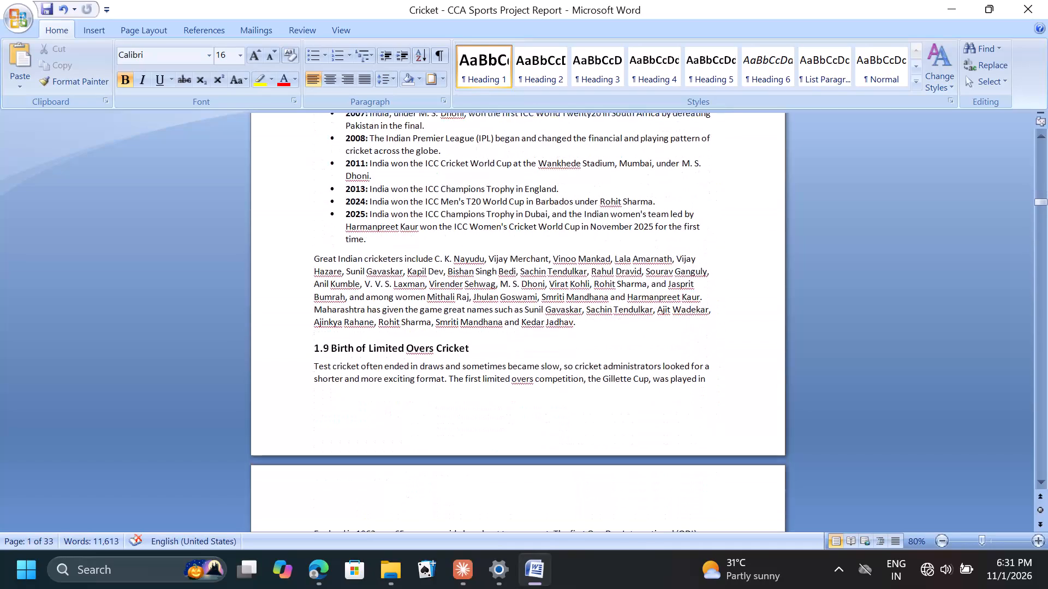
scroll(499, 345, down, 3)
scroll(499, 345, up, 5)
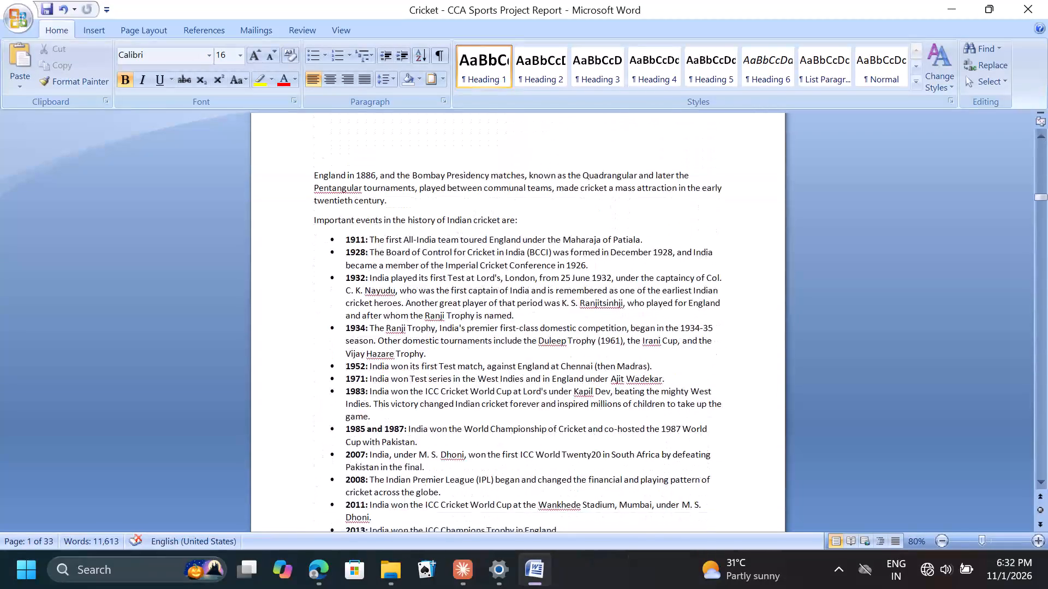
scroll(499, 345, down, 2)
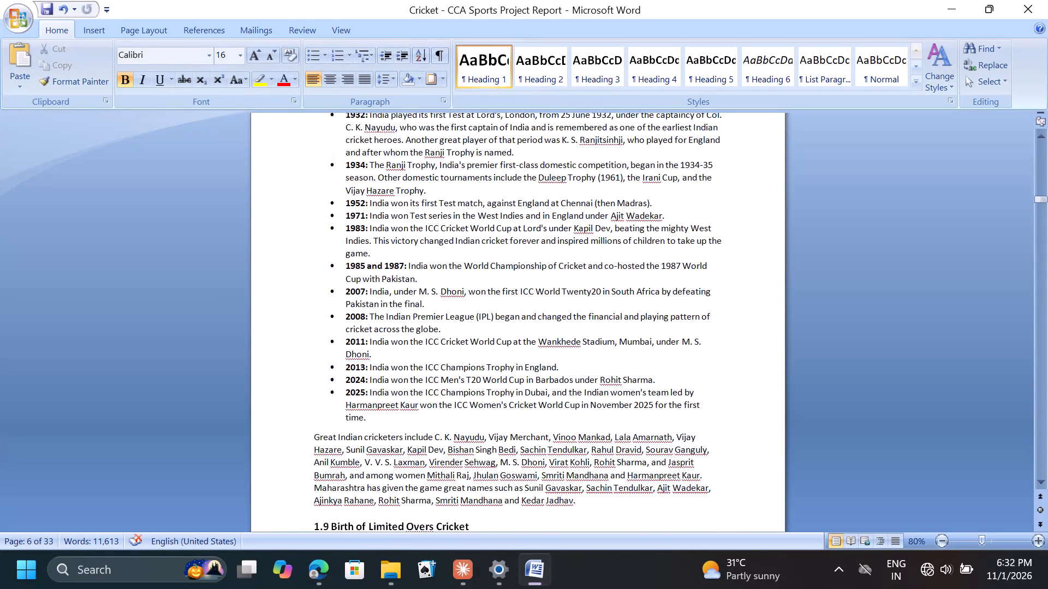
scroll(499, 345, down, 9)
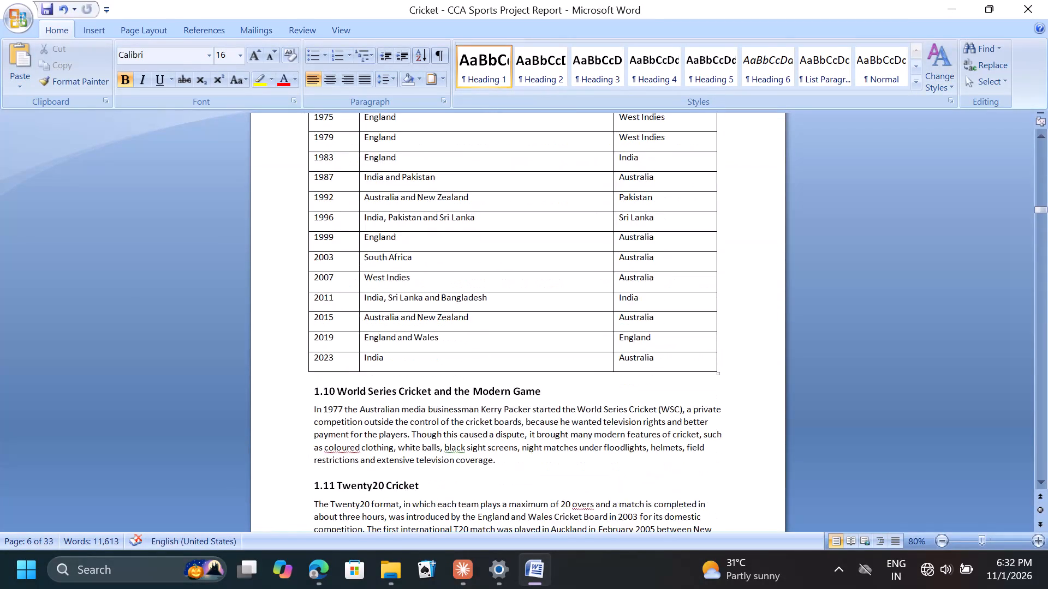
scroll(499, 345, down, 11)
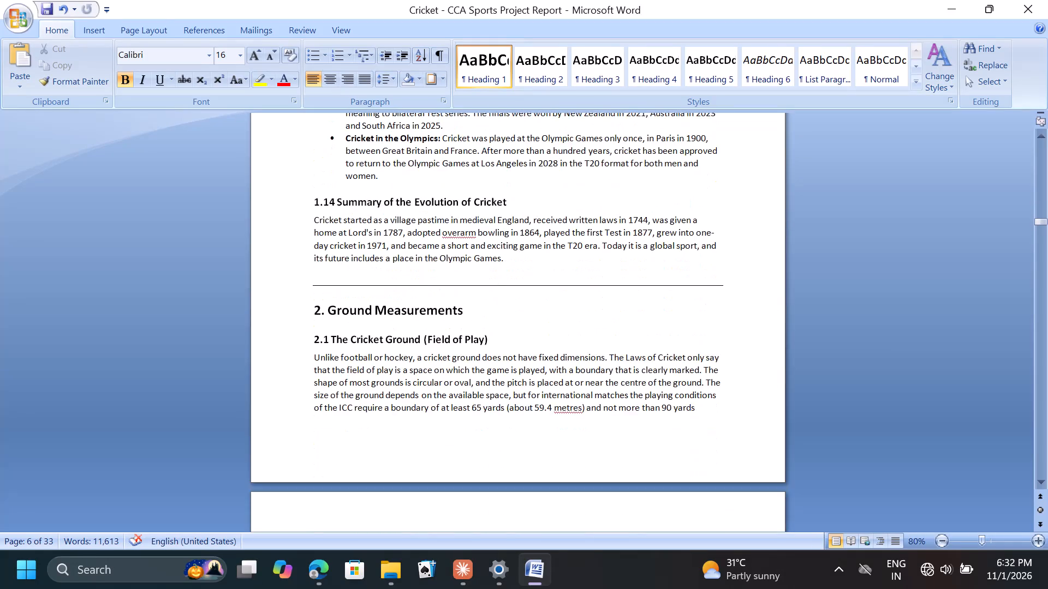
Remove the horizontal line between the 1.14 summary paragraph and the 2. Ground Measurements heading.
scroll(499, 345, up, 1)
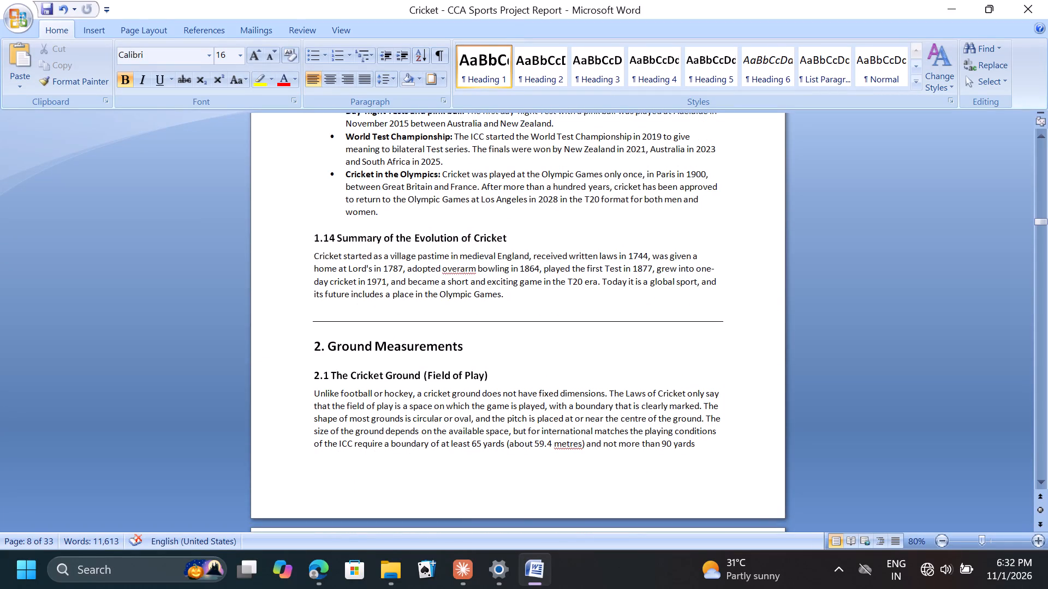
click(314, 341)
key(Return)
key(Return)
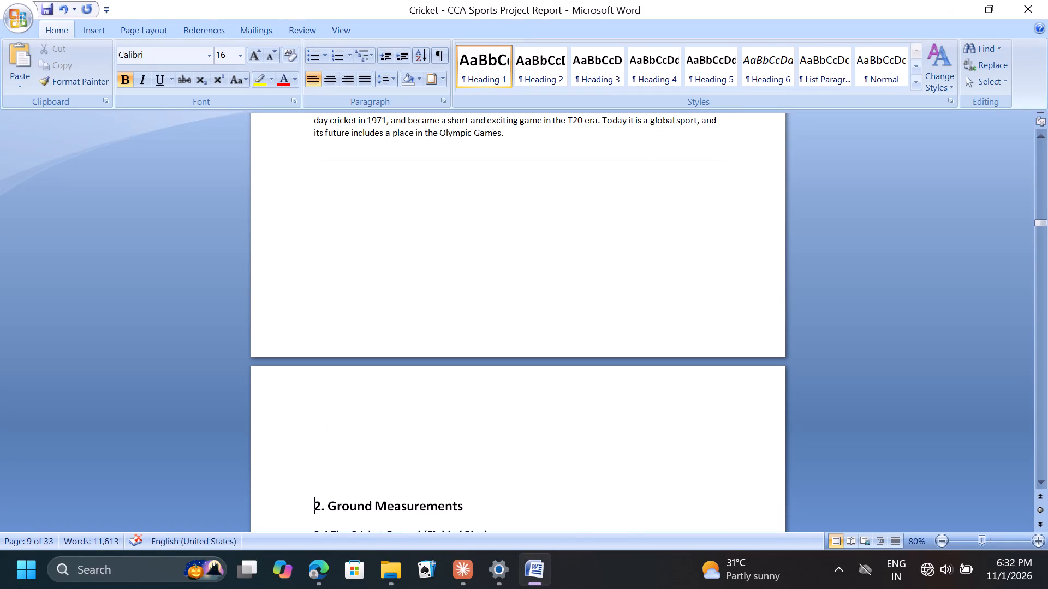
click(313, 429)
key(BackSpace)
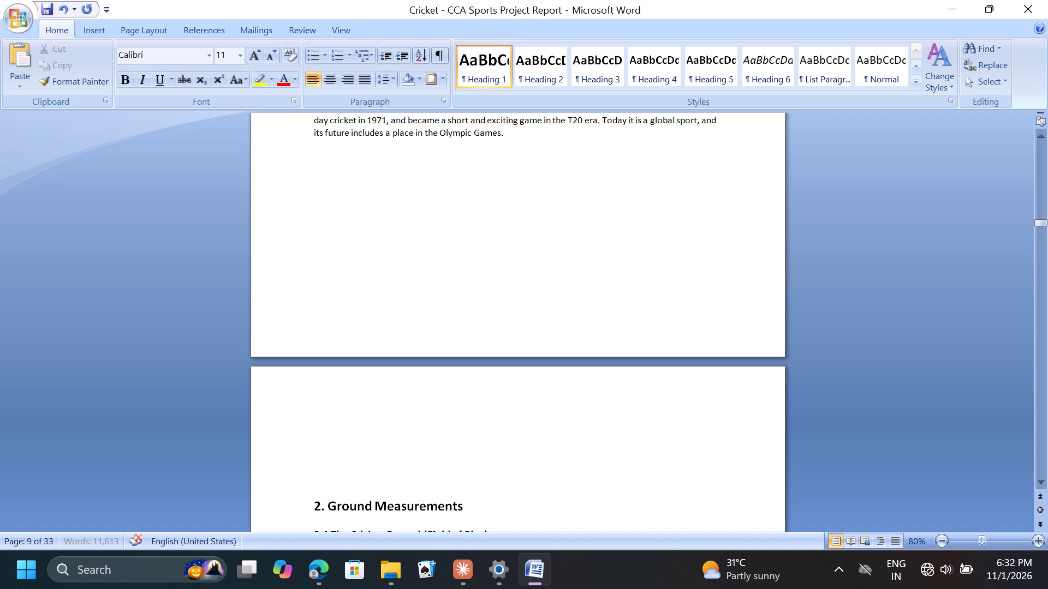
key(BackSpace)
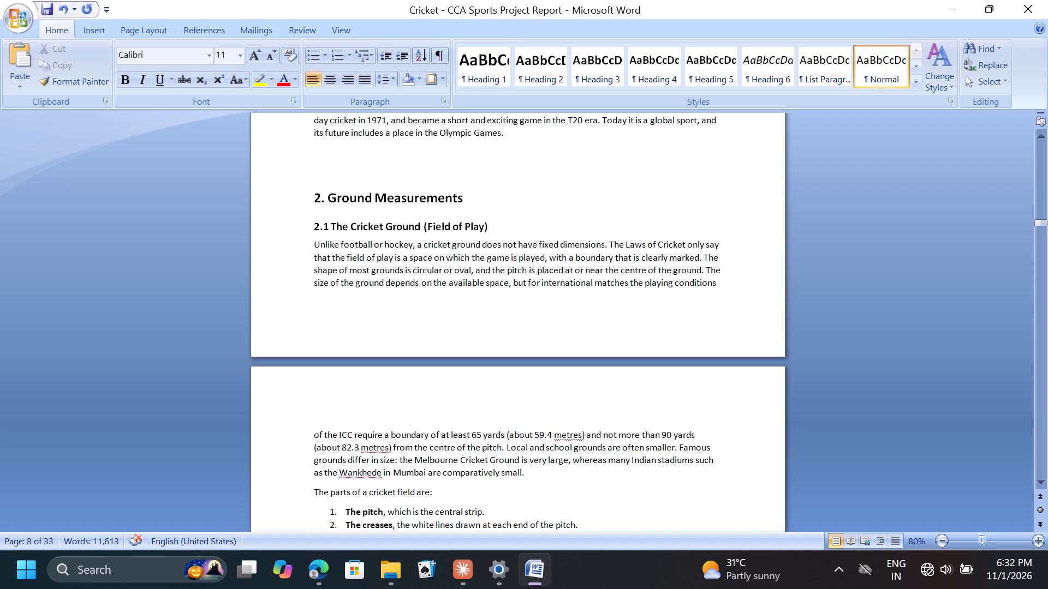
Push the 2. Ground Measurements heading onto a new page by adding blank lines after the 1.14 summary.
key(Return)
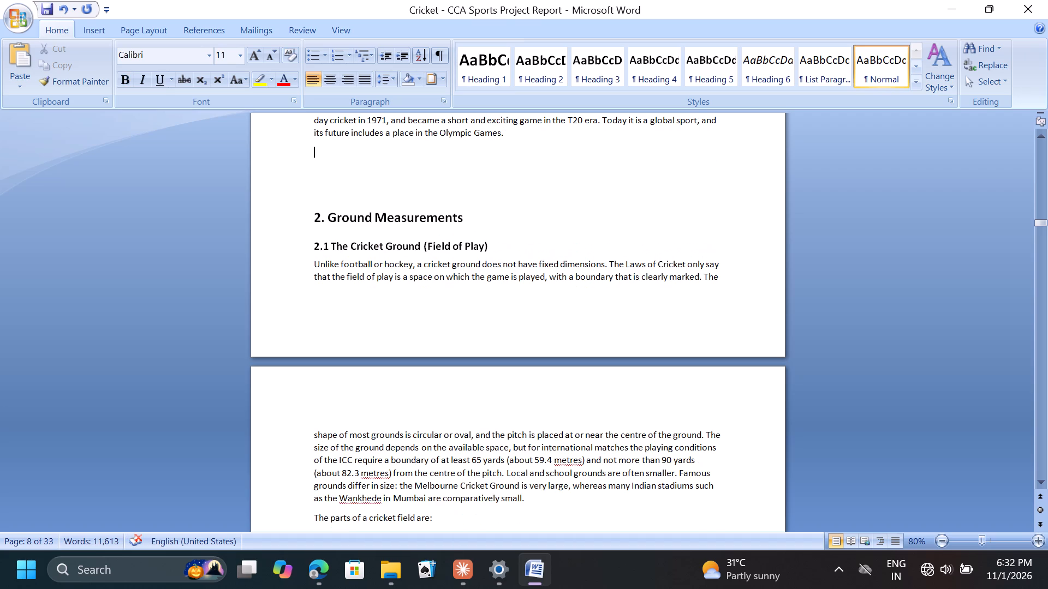
key(Return)
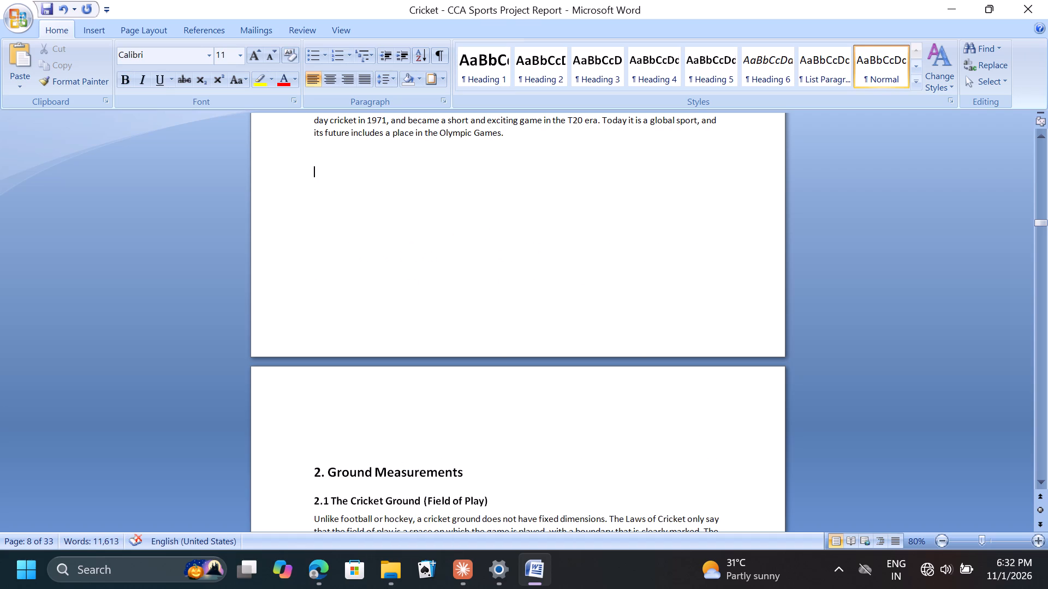
click(314, 465)
key(BackSpace)
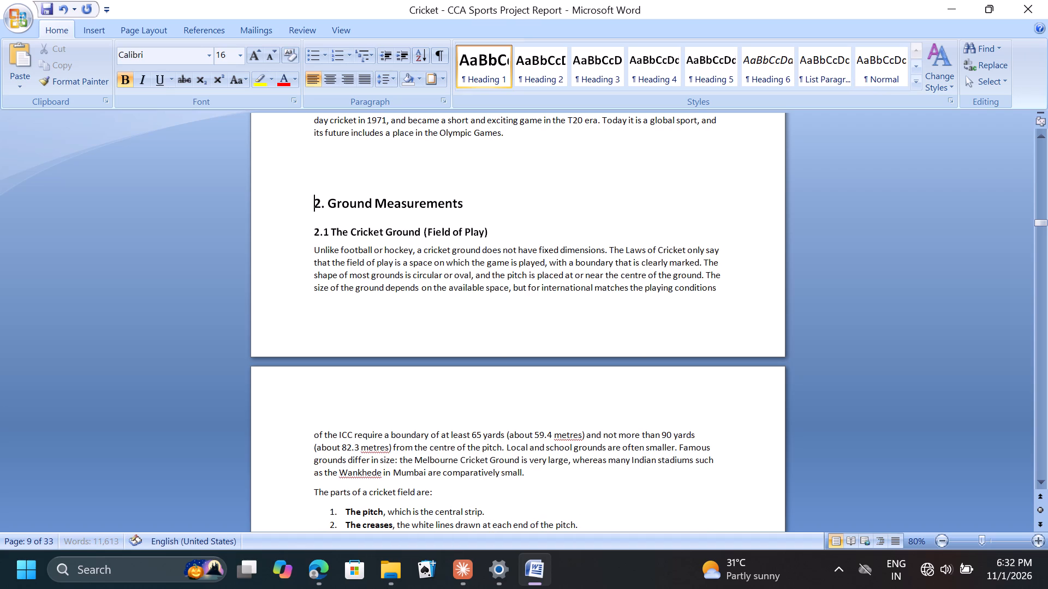
key(Return)
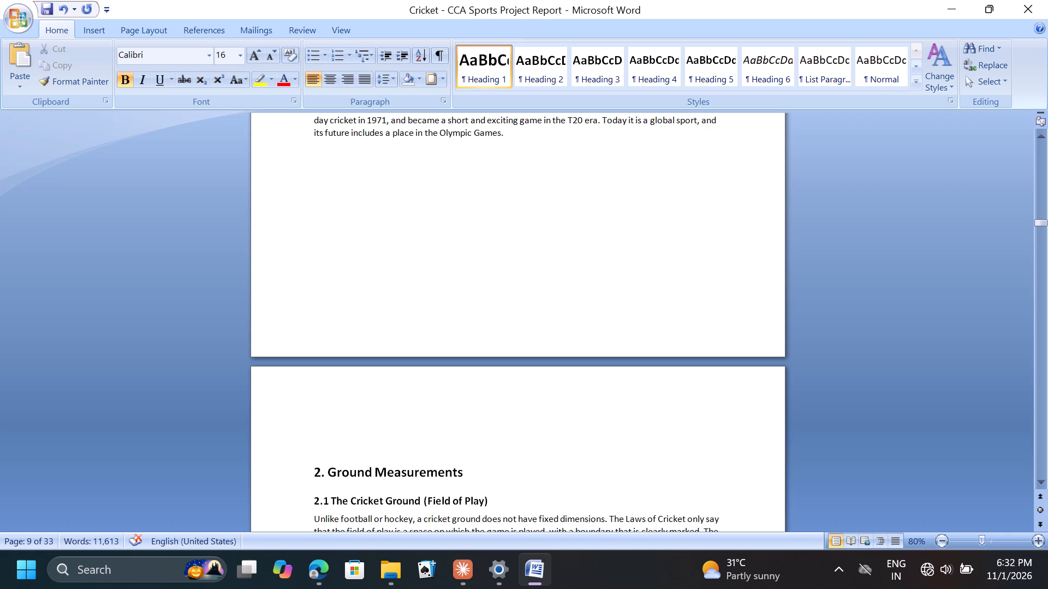
double_click(394, 417)
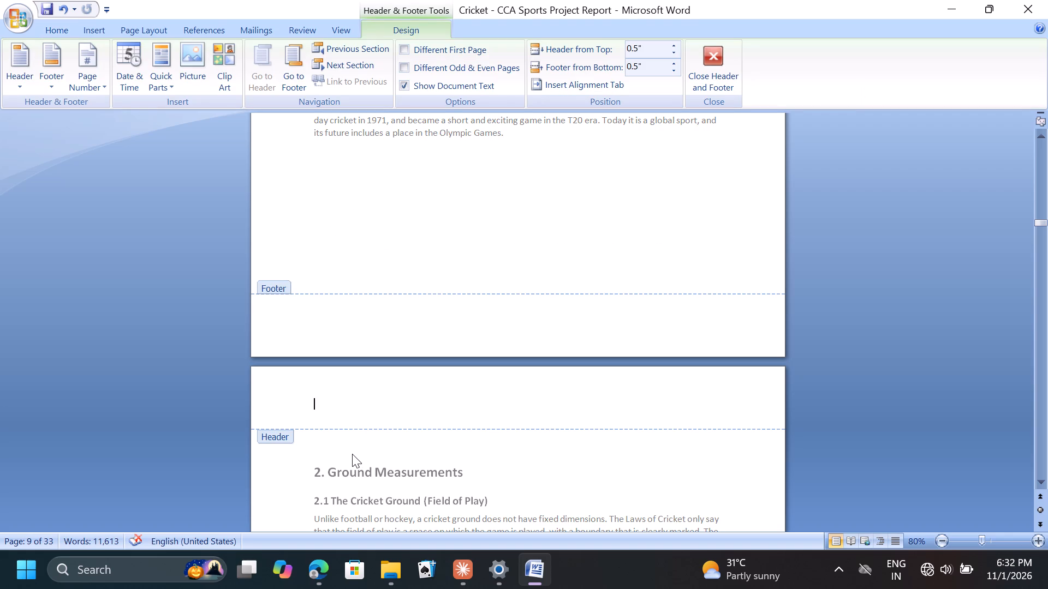
click(352, 454)
double_click(324, 454)
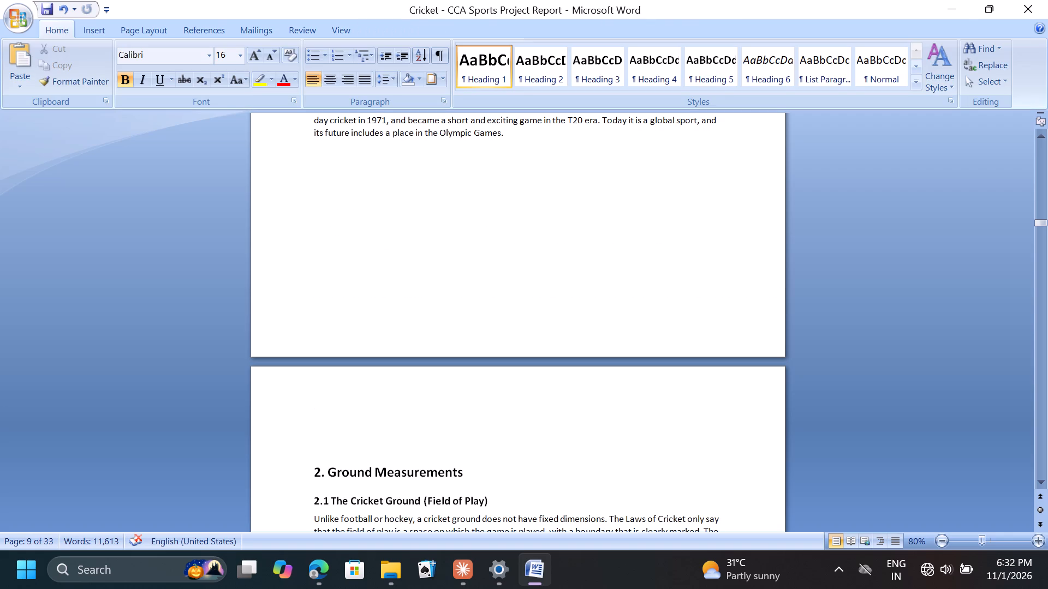
Remove the blank line directly above 2. Ground Measurements and add two after the 1.14 summary, so the heading tops its page.
scroll(378, 438, down, 8)
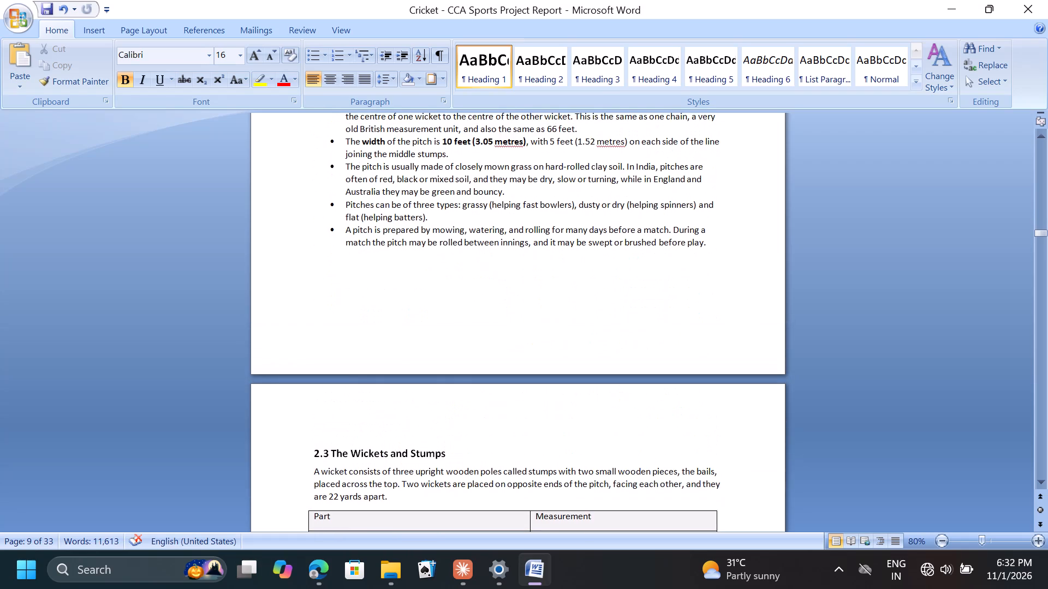
scroll(378, 438, up, 6)
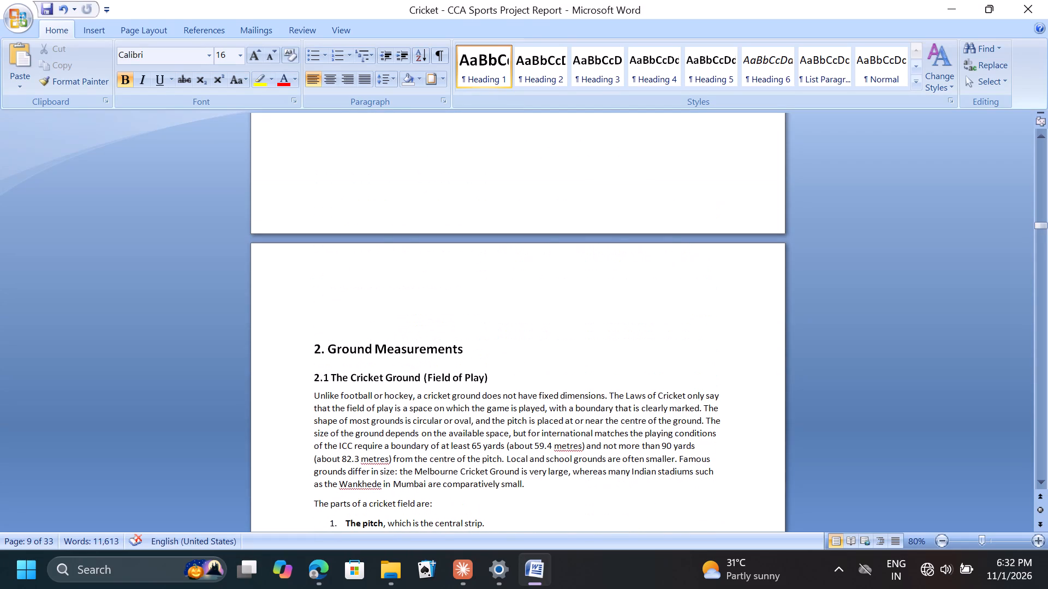
click(311, 346)
key(BackSpace)
scroll(311, 346, up, 4)
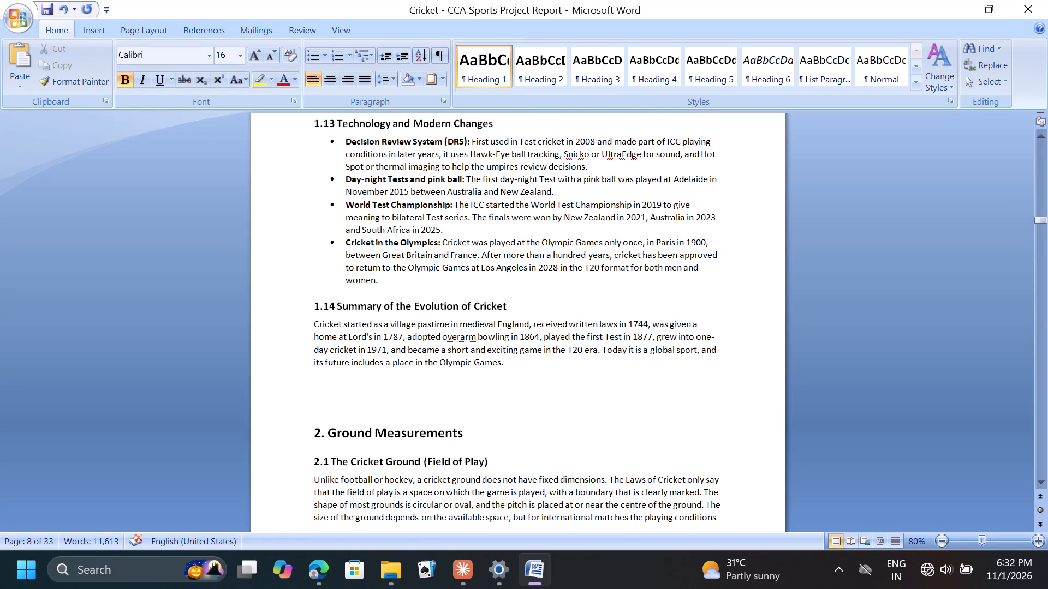
click(326, 395)
key(Return)
key(Return)
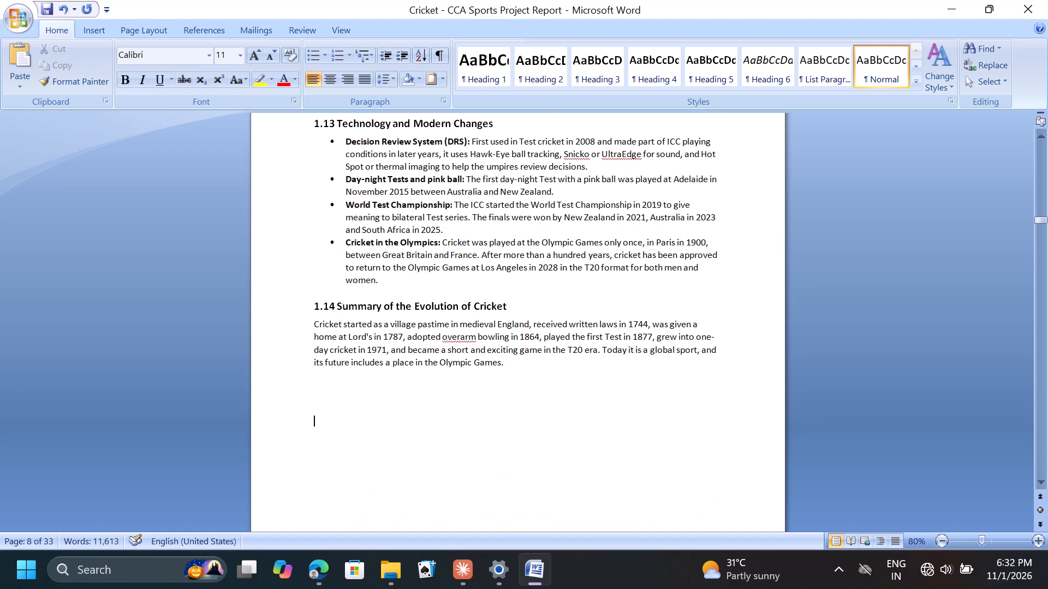
Review the section 2 pages from the Ground Measurements heading through the wickets table and ground diagram to 2.5 The Creases.
scroll(326, 395, down, 2)
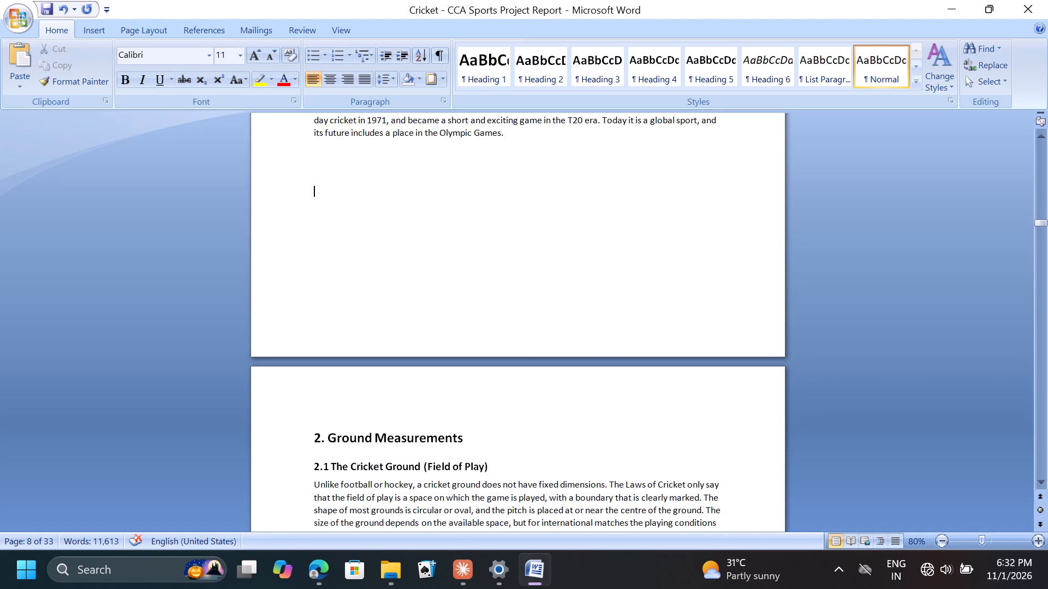
scroll(313, 435, down, 5)
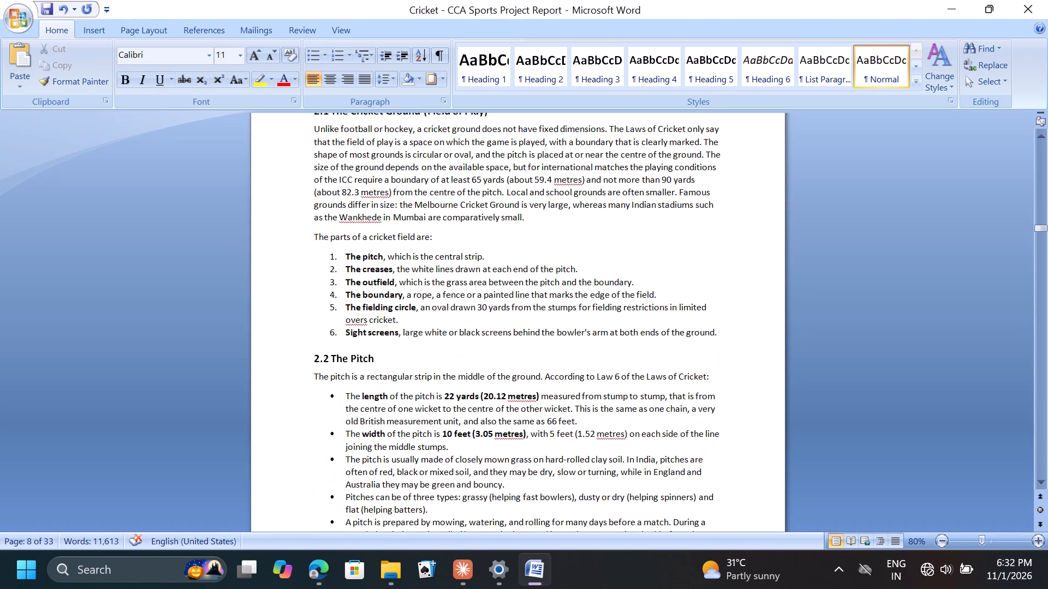
scroll(361, 392, up, 2)
scroll(366, 384, down, 1)
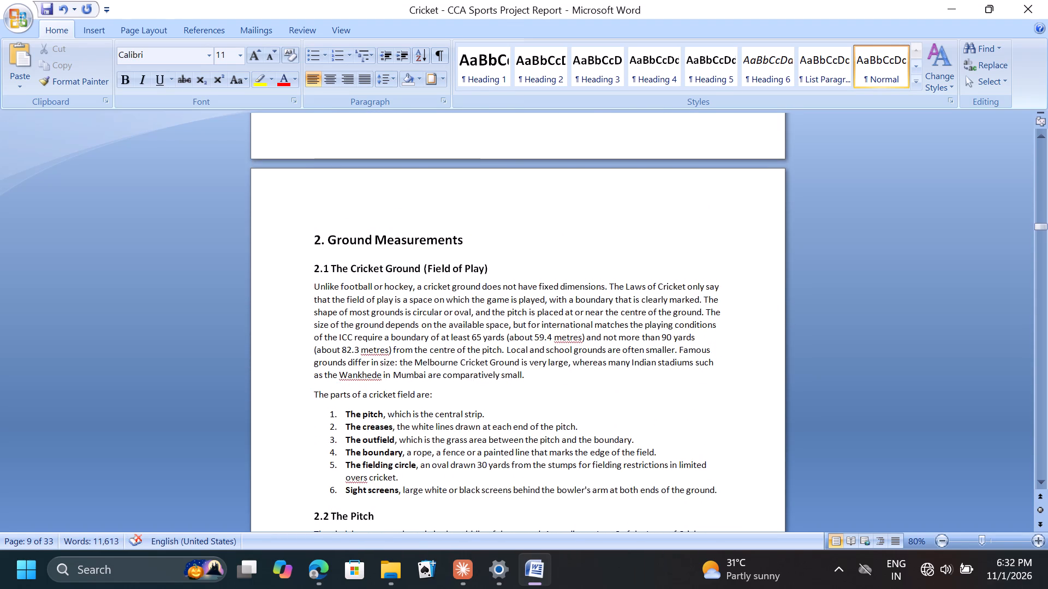
scroll(366, 384, down, 5)
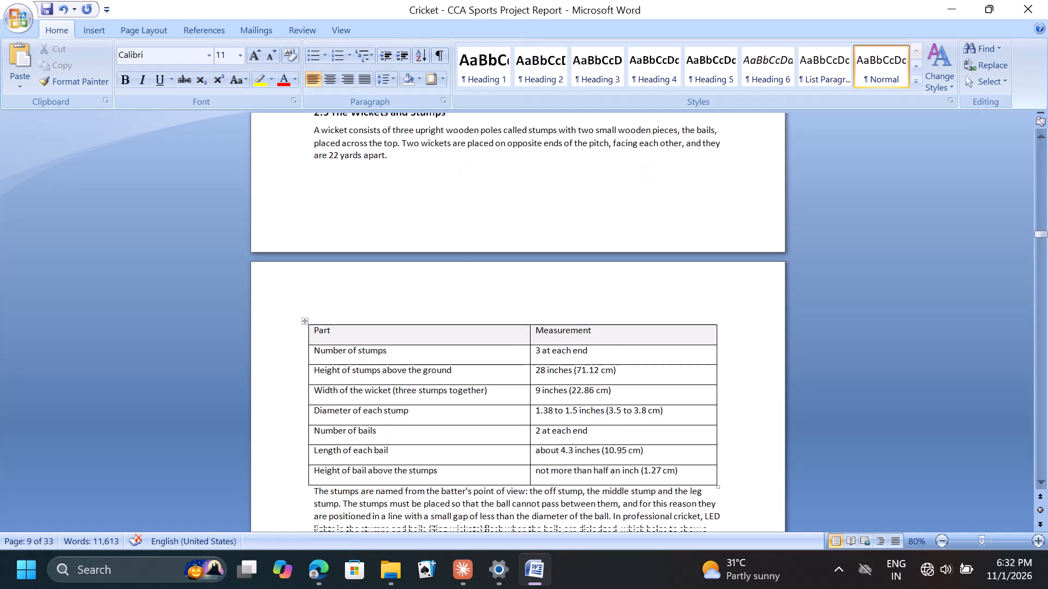
scroll(366, 384, down, 7)
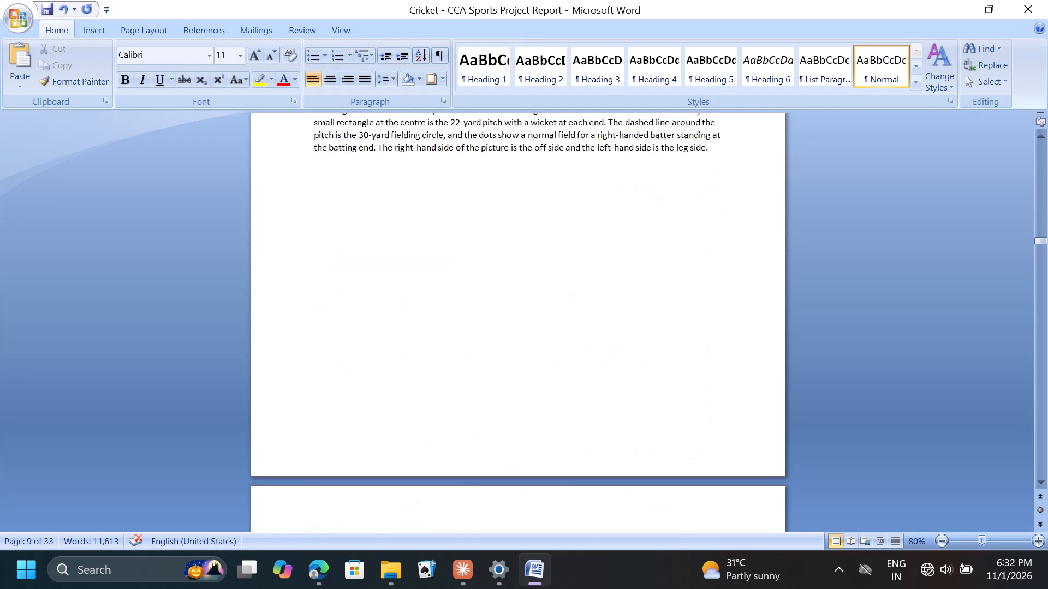
scroll(366, 384, down, 1)
scroll(366, 384, up, 1)
scroll(366, 385, down, 4)
scroll(366, 385, right, 2)
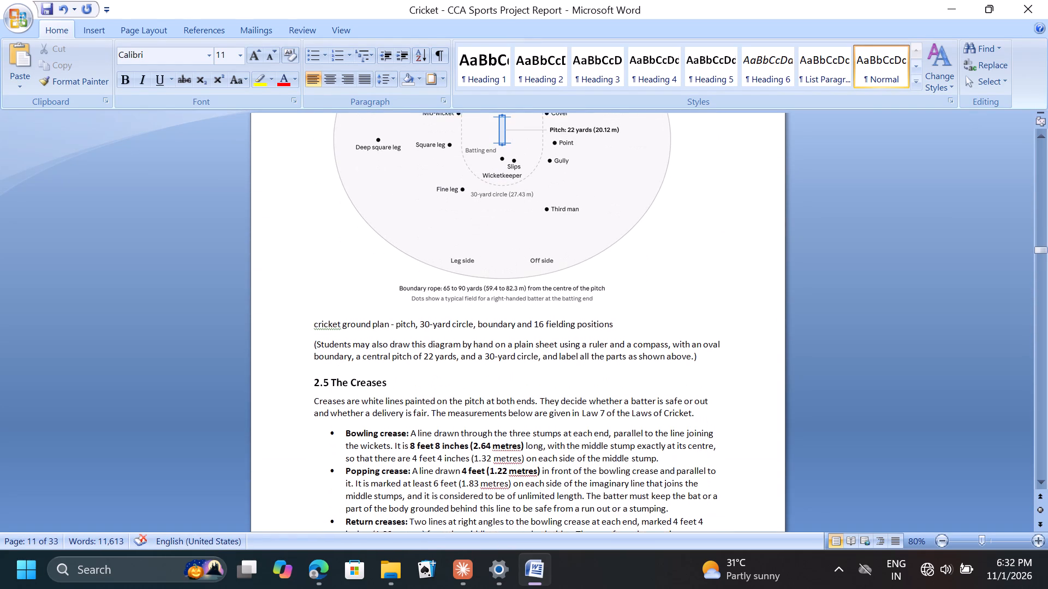
scroll(366, 385, right, 1)
Examine the blank space between the 2.4 Diagram of the Cricket Ground paragraph and the fielding diagram on the following page.
scroll(366, 385, up, 4)
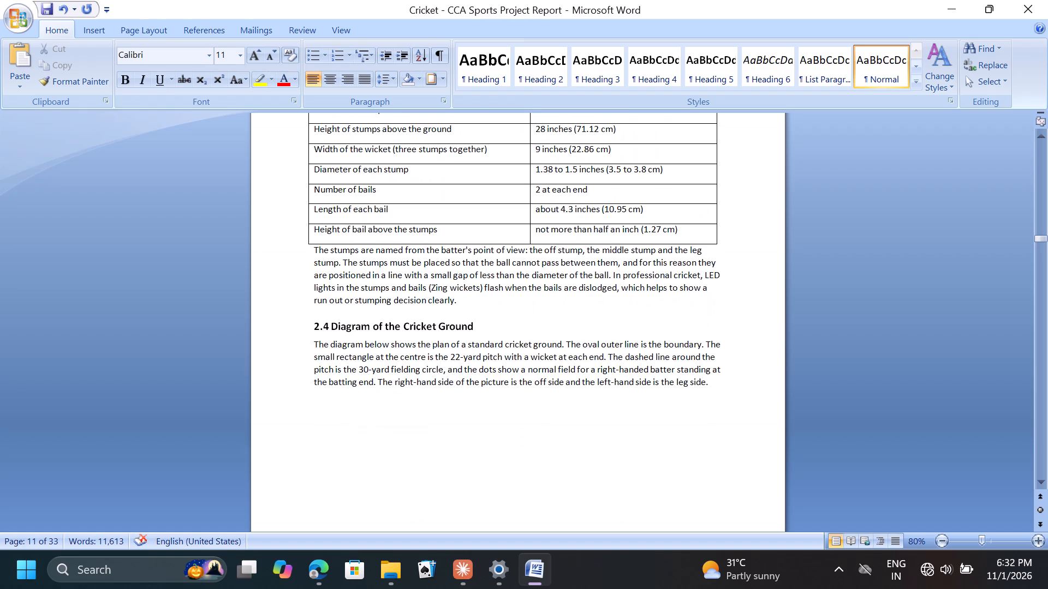
scroll(366, 385, up, 2)
scroll(366, 385, down, 6)
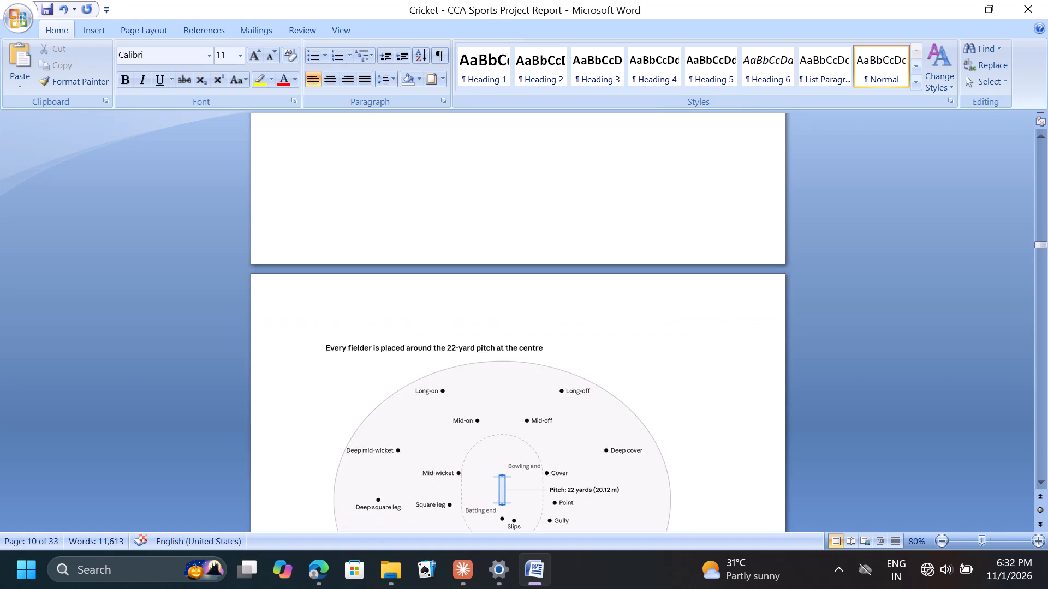
scroll(368, 367, down, 5)
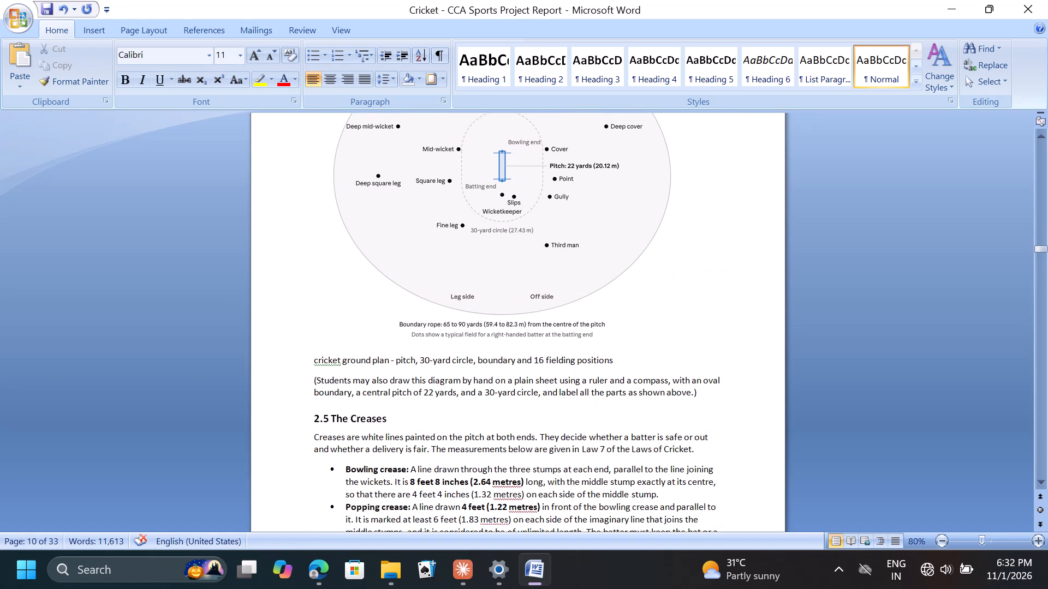
scroll(368, 367, down, 1)
scroll(368, 367, up, 3)
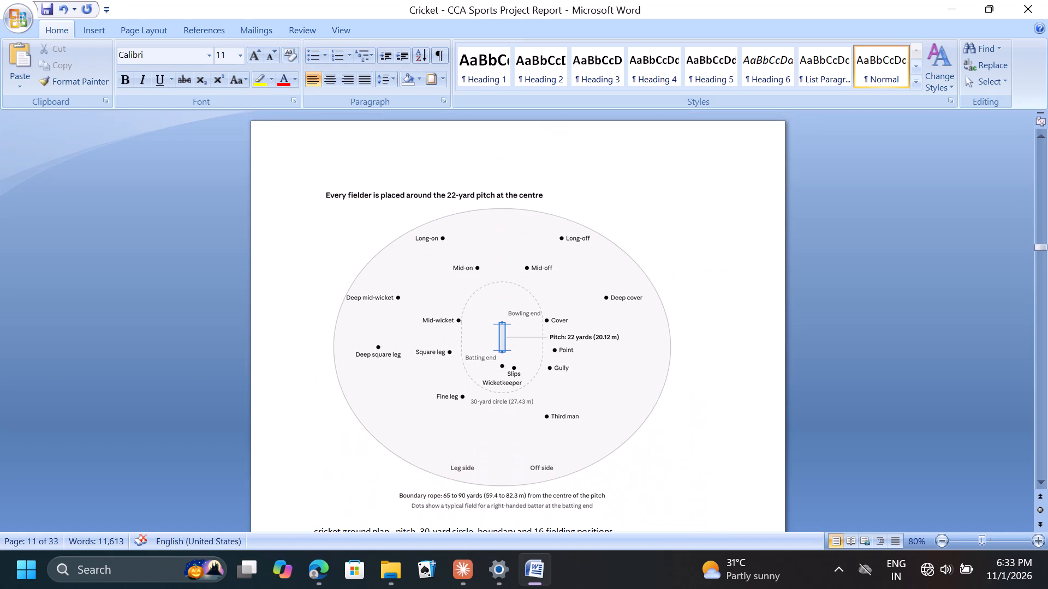
scroll(368, 367, up, 7)
scroll(359, 323, down, 1)
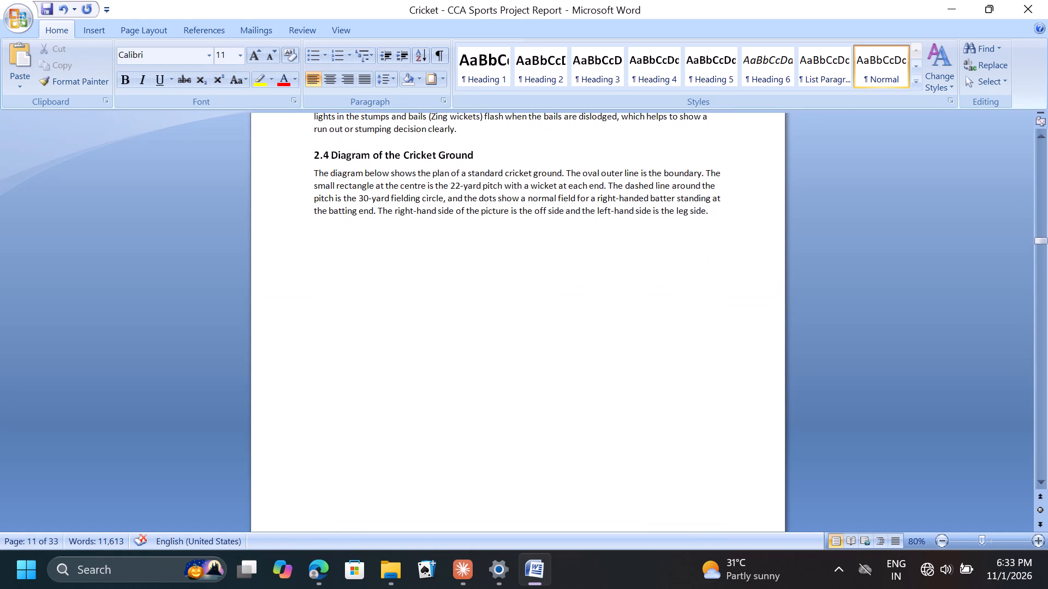
scroll(359, 323, up, 4)
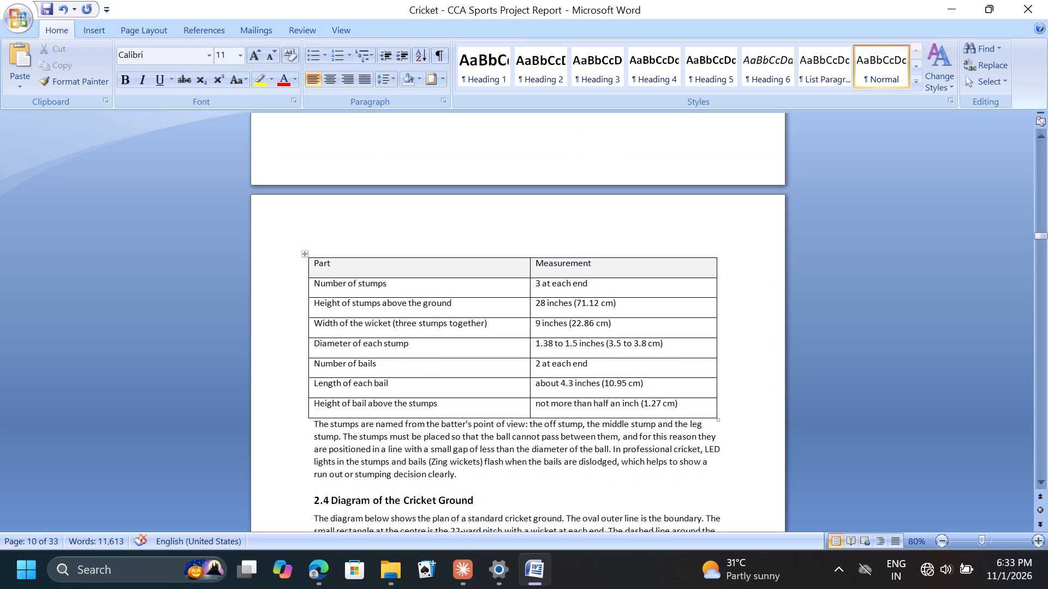
scroll(359, 327, down, 10)
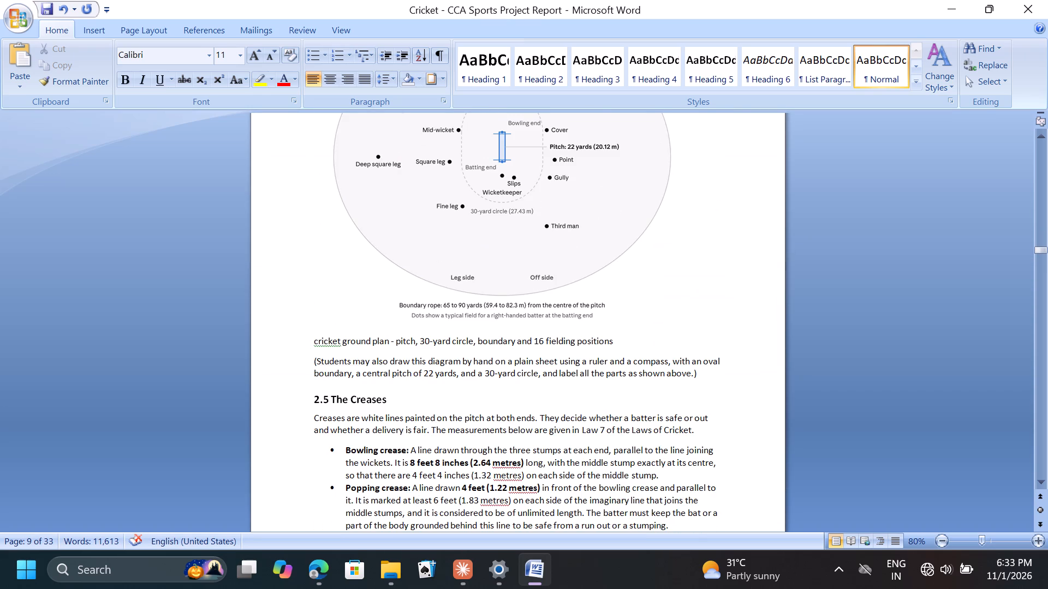
scroll(359, 327, down, 1)
scroll(532, 388, up, 1)
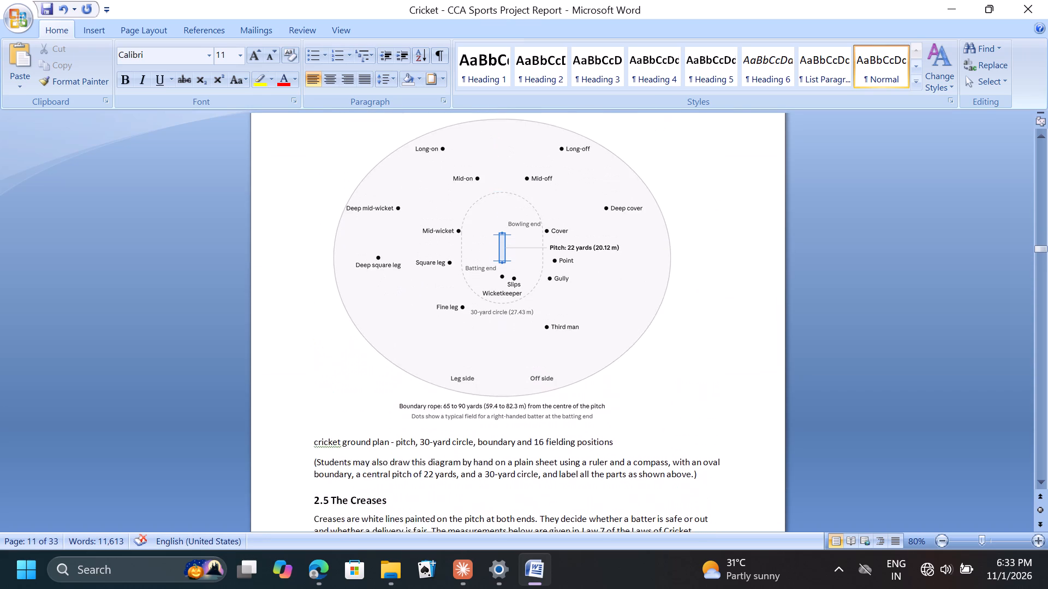
scroll(532, 388, up, 1)
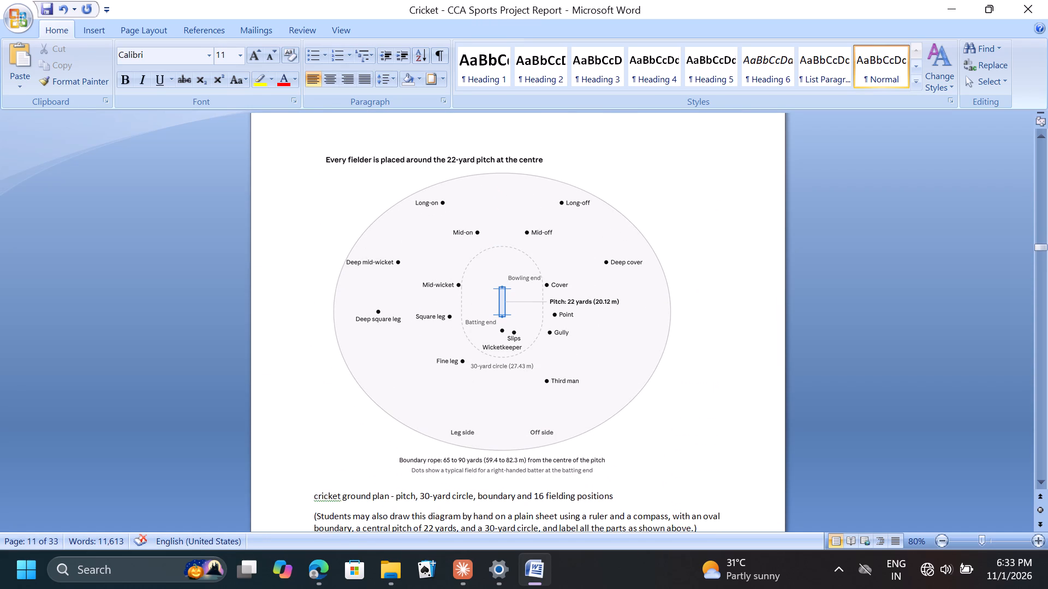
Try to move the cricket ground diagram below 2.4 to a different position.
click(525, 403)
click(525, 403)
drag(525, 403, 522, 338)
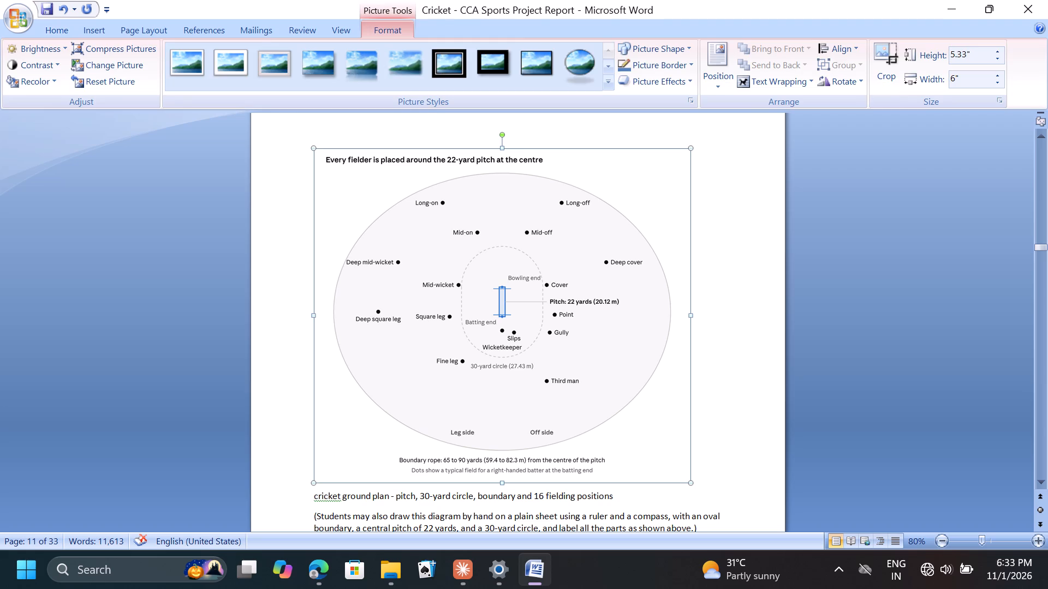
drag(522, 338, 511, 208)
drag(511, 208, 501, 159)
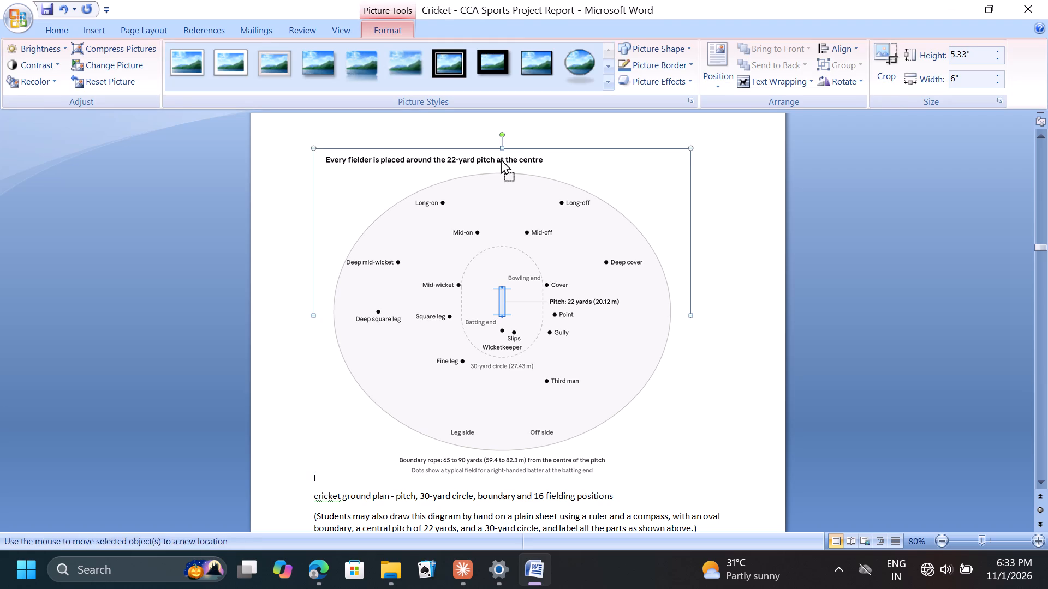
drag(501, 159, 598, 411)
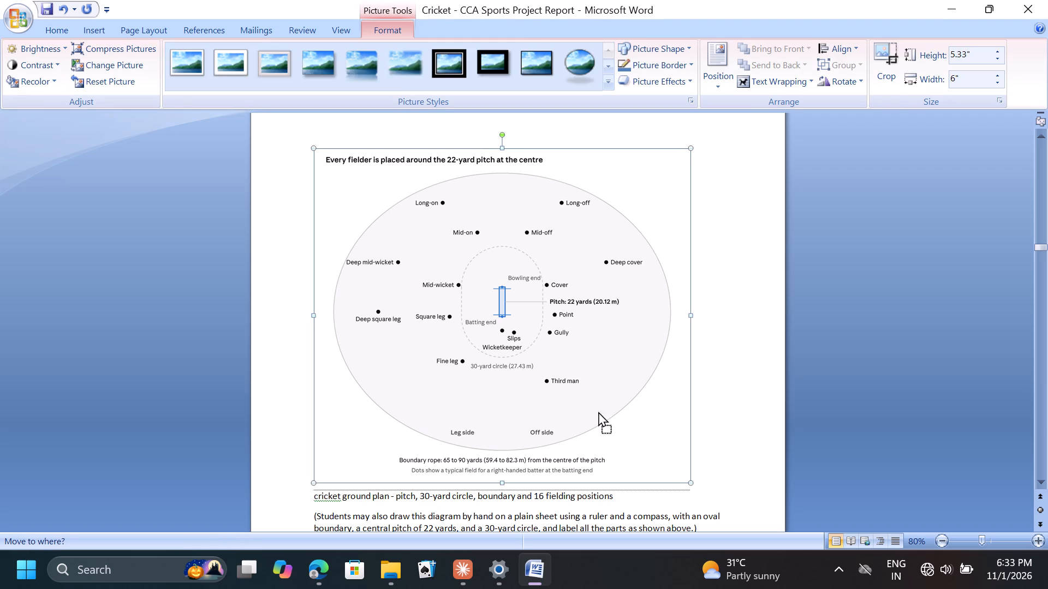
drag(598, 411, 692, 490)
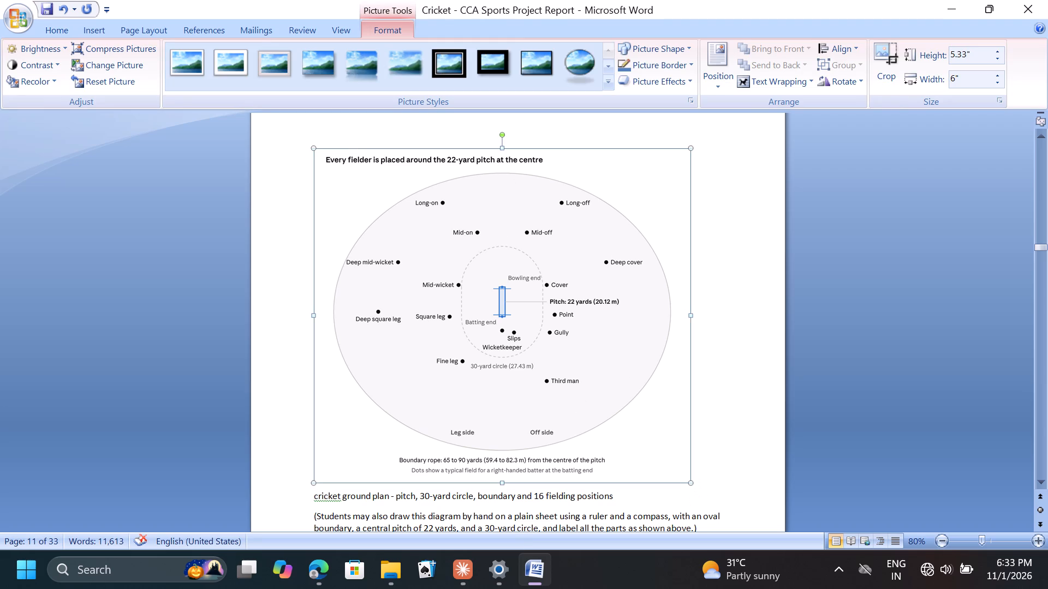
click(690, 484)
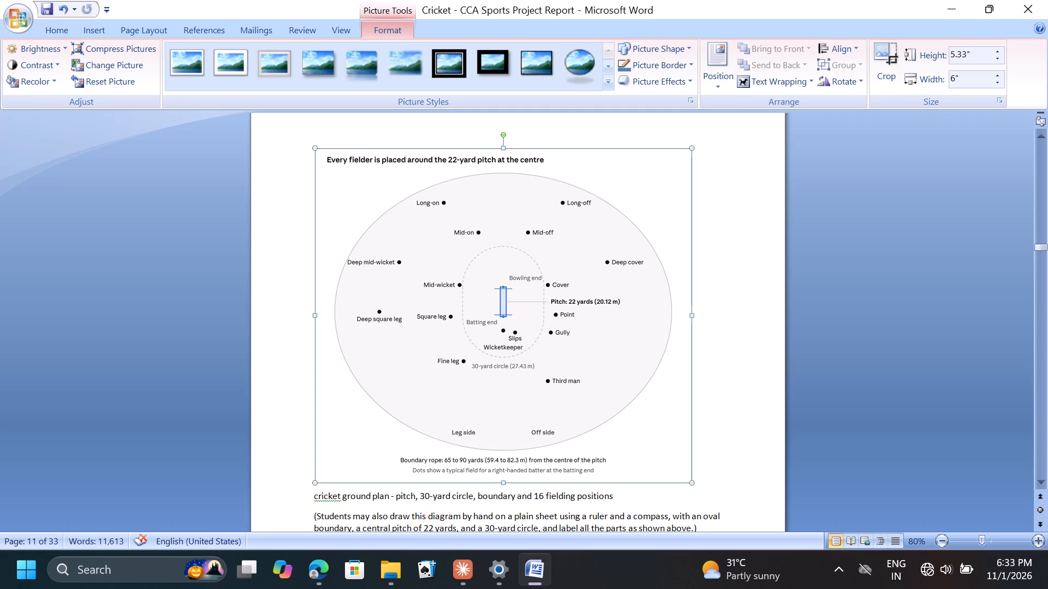
Resize the cricket ground diagram to about 5.8" high and 5.71" wide.
drag(503, 483, 503, 495)
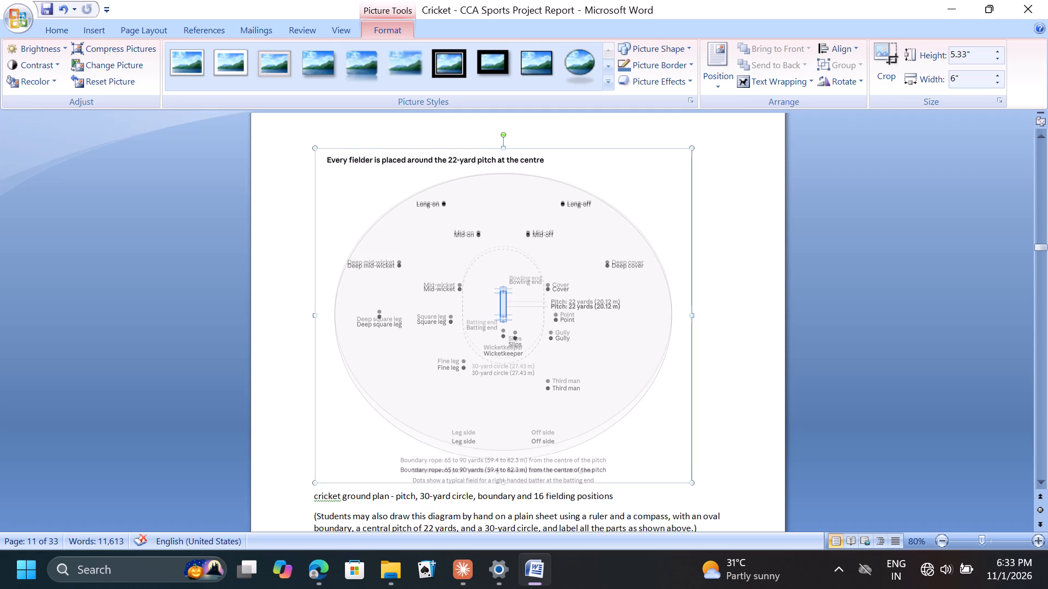
drag(503, 495, 503, 497)
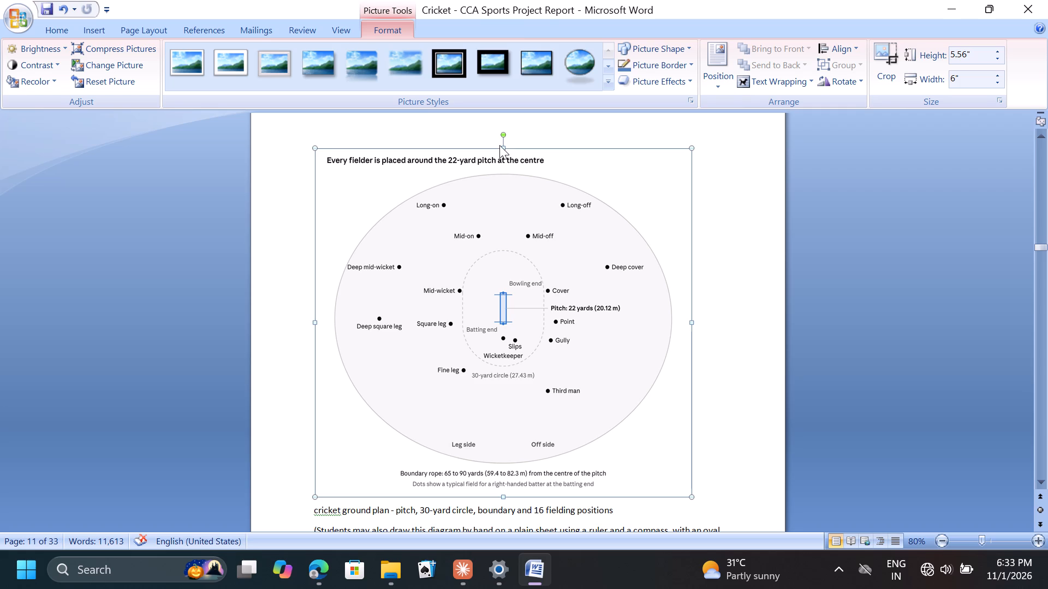
drag(503, 151, 503, 124)
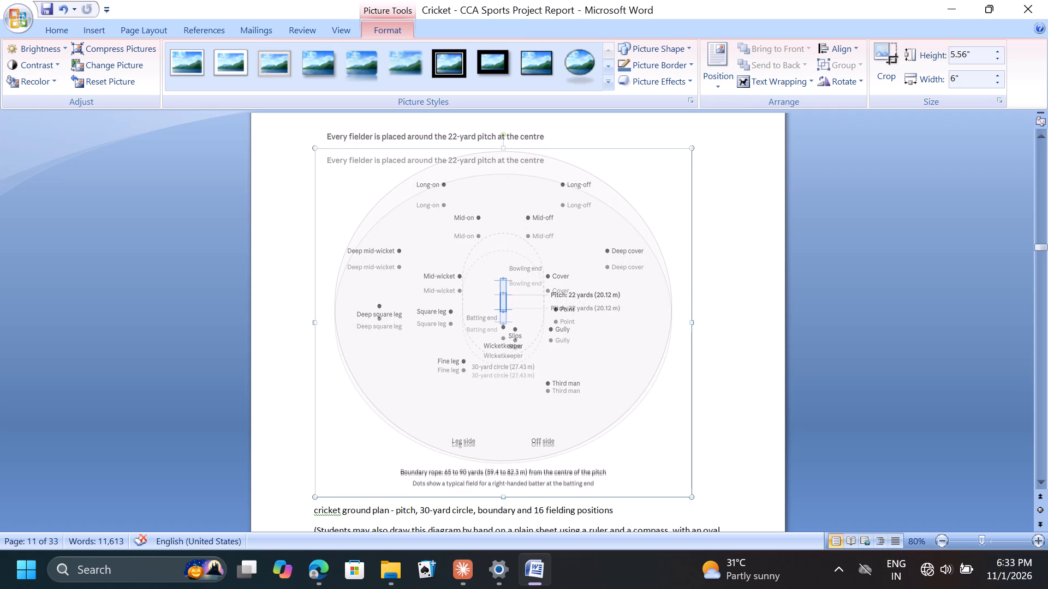
drag(503, 124, 503, 133)
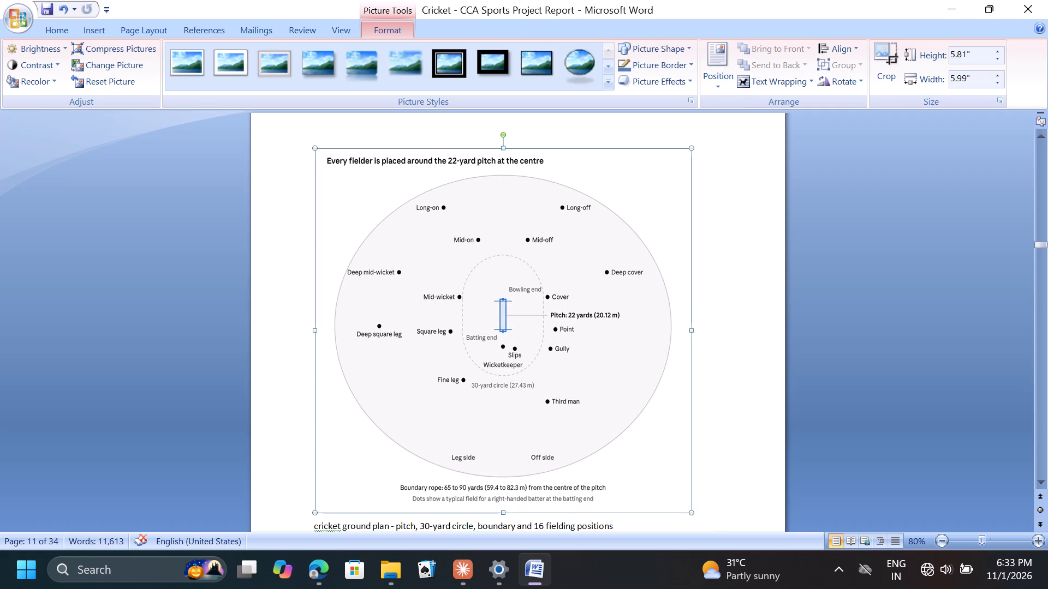
drag(689, 334, 690, 328)
drag(690, 328, 686, 330)
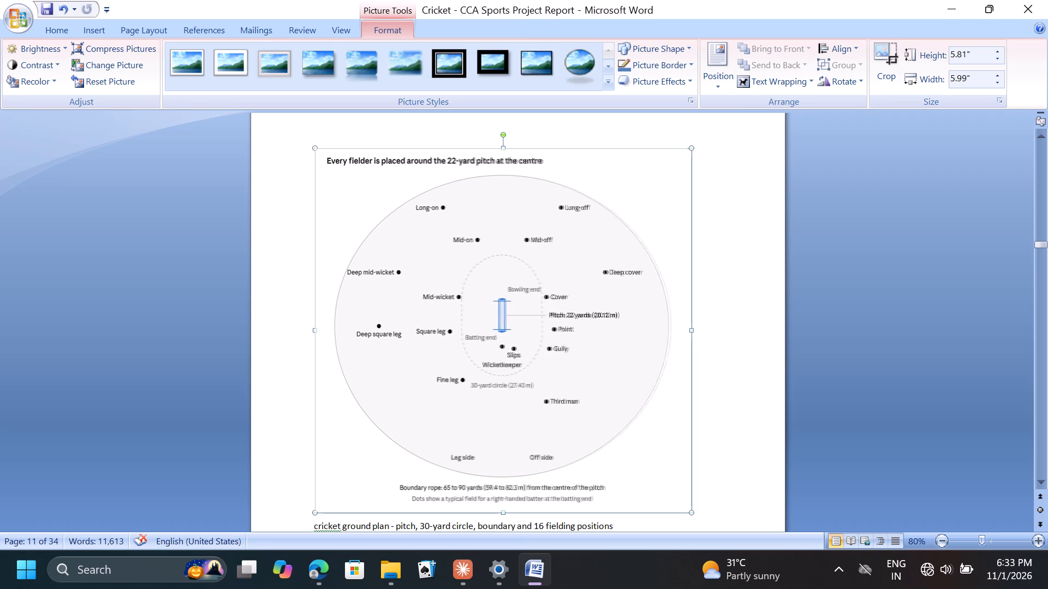
drag(686, 330, 674, 335)
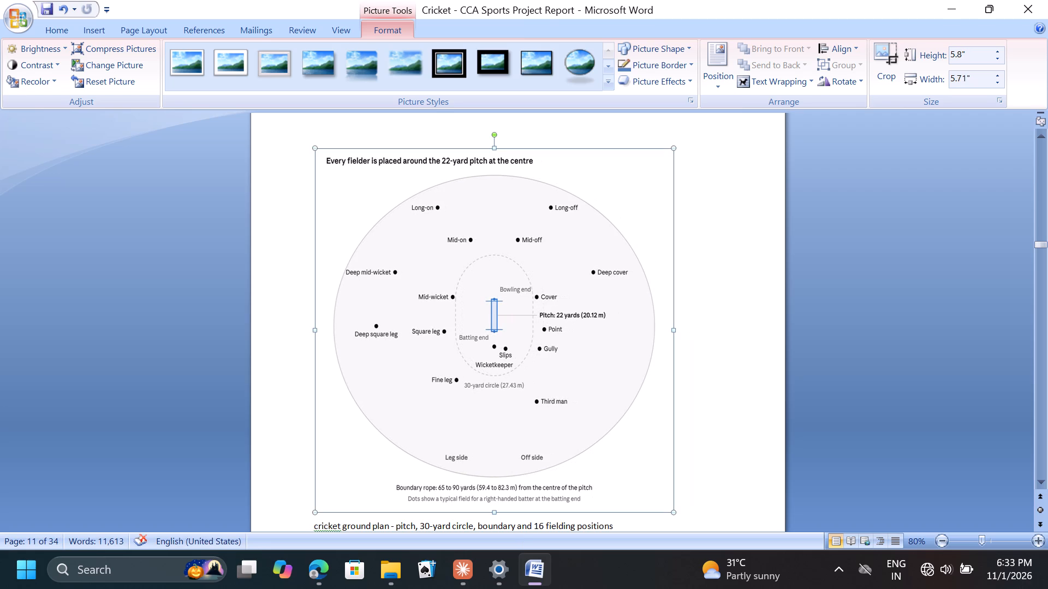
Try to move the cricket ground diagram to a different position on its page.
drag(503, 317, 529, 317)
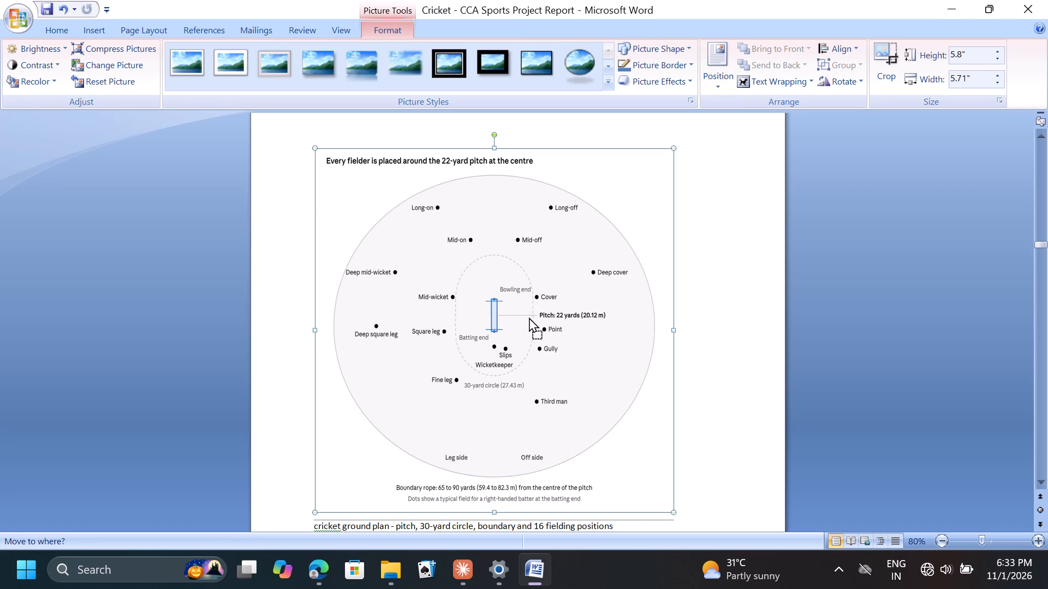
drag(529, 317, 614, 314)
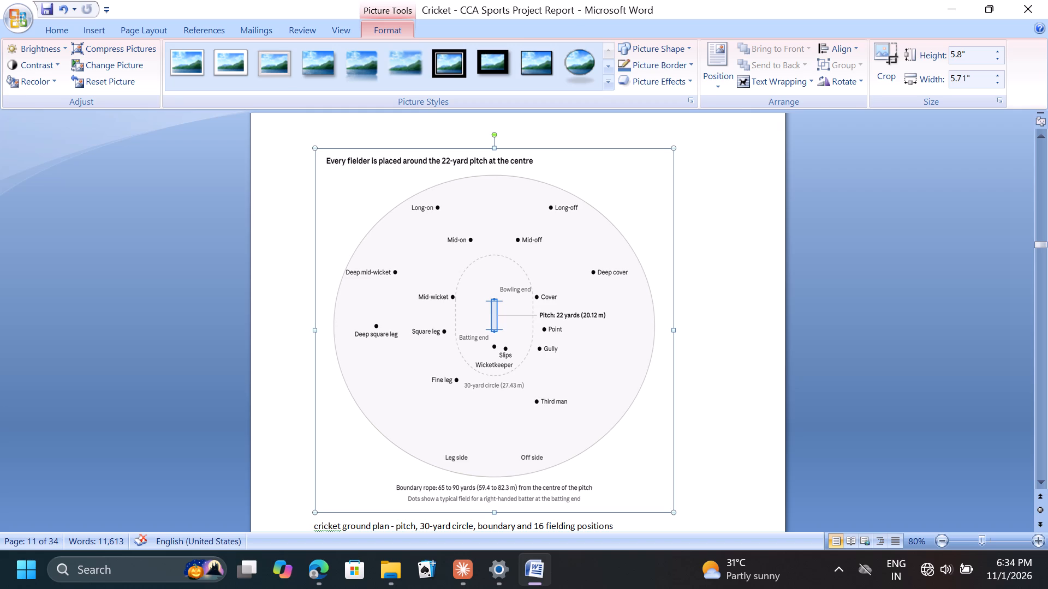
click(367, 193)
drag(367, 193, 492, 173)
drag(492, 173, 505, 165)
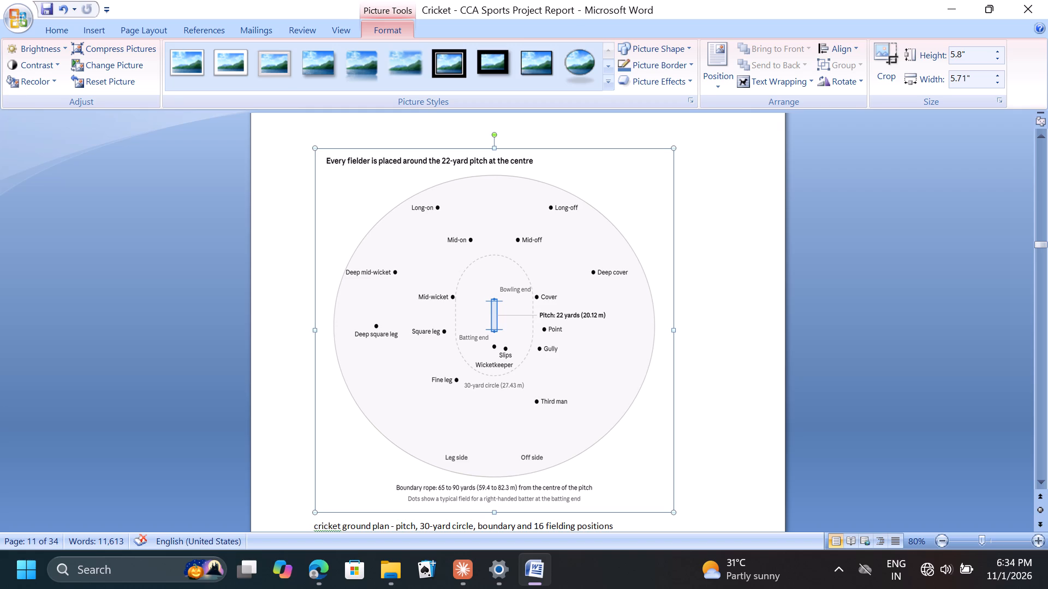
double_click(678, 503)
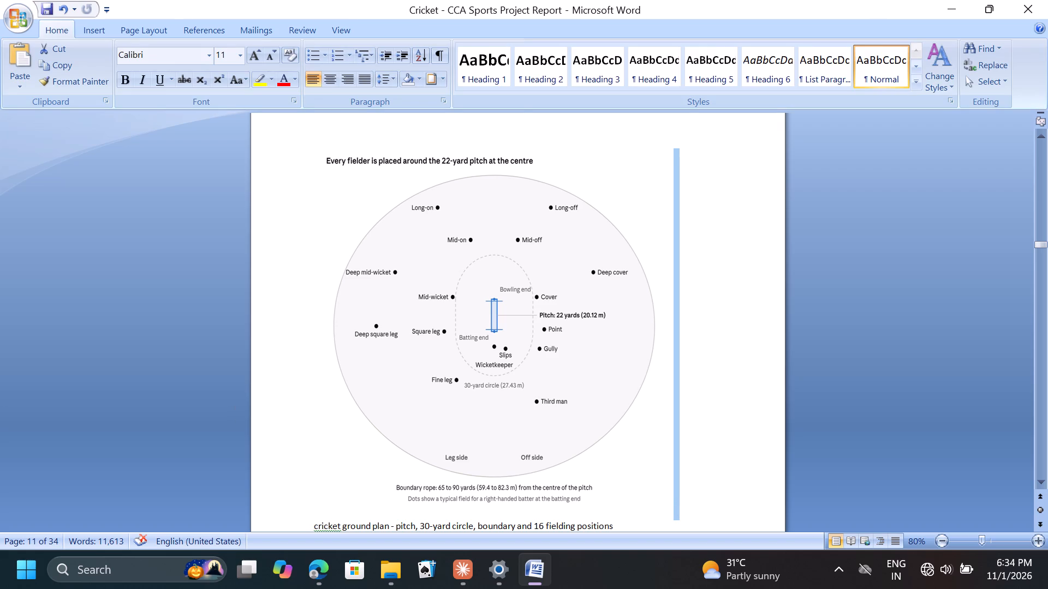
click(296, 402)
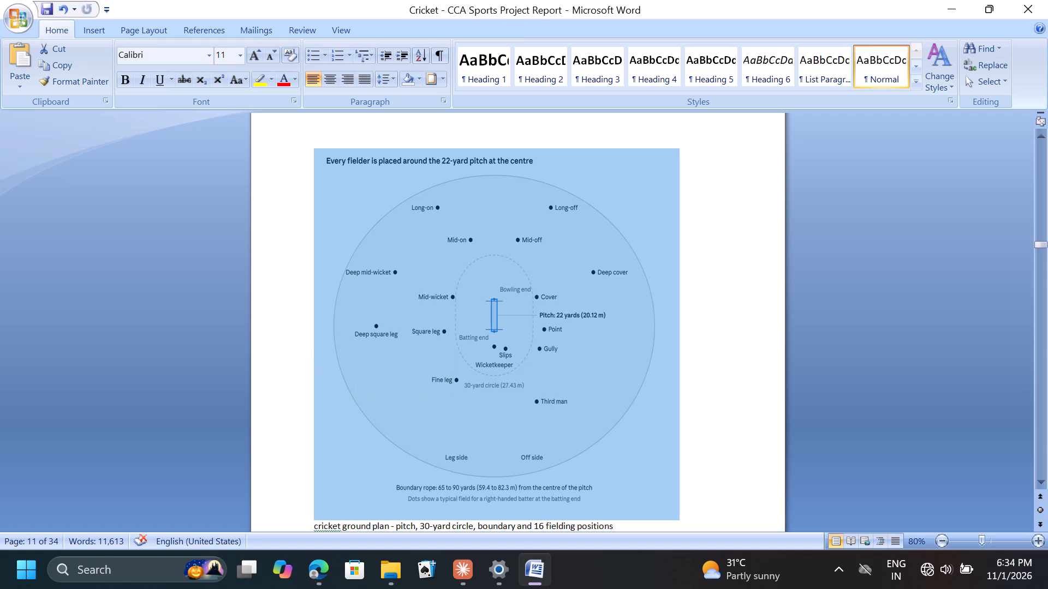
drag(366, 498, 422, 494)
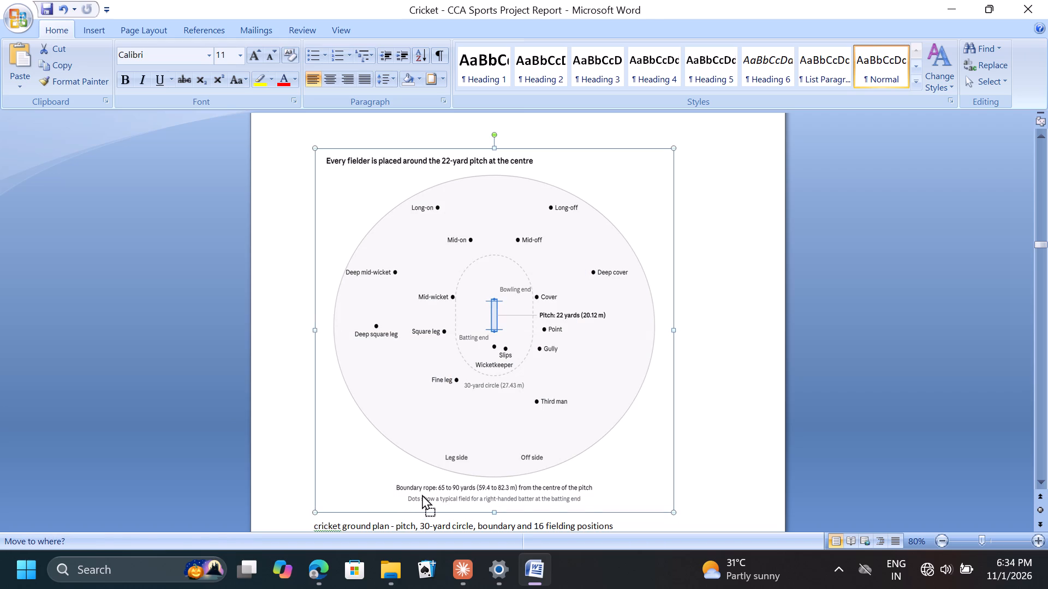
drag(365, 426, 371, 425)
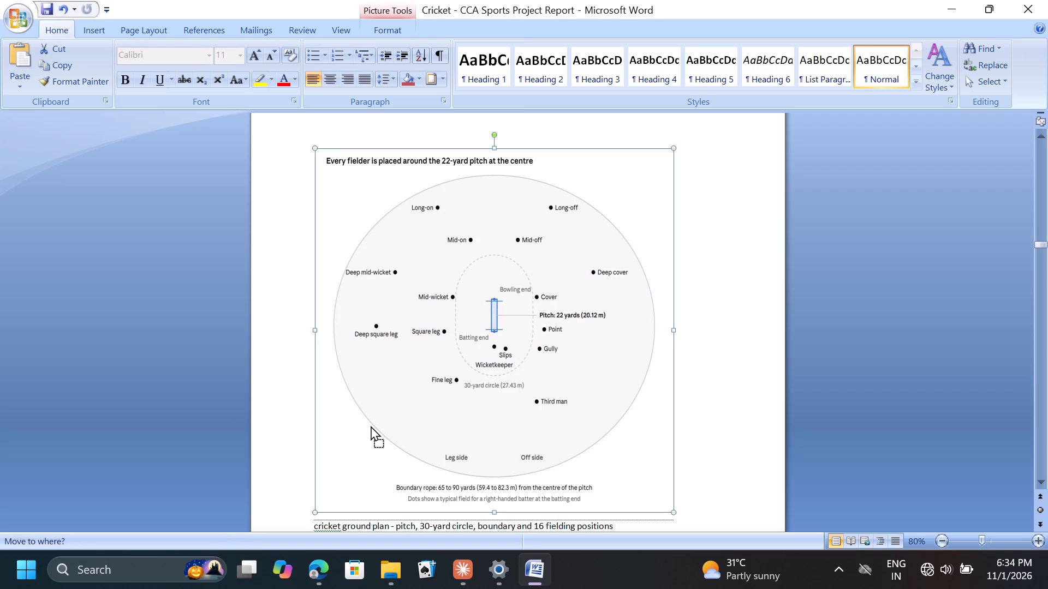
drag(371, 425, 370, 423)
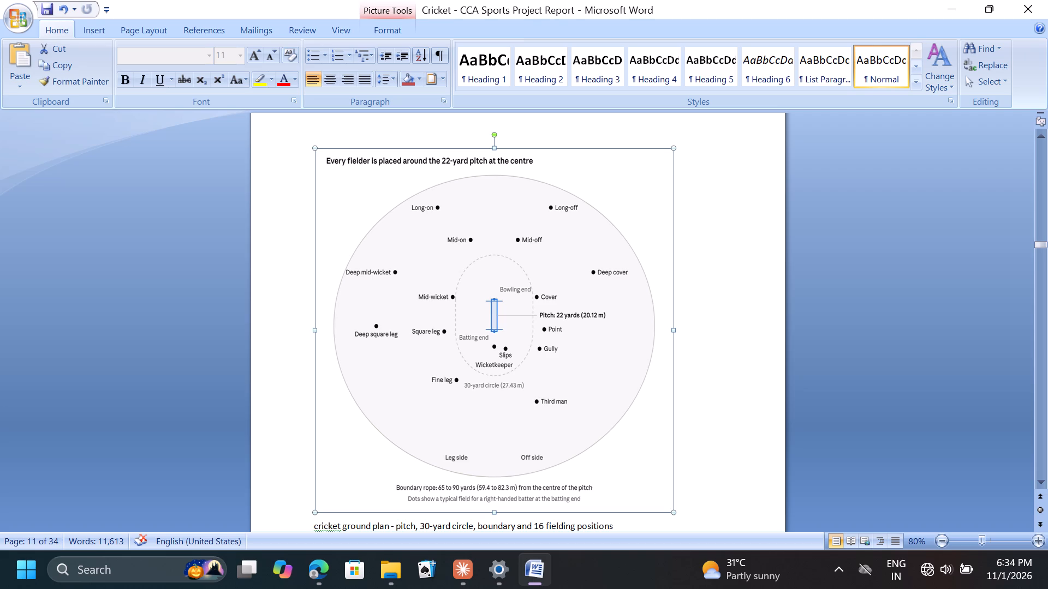
Widen the cricket ground diagram to the full text width and stretch it taller on its page.
drag(671, 329, 690, 326)
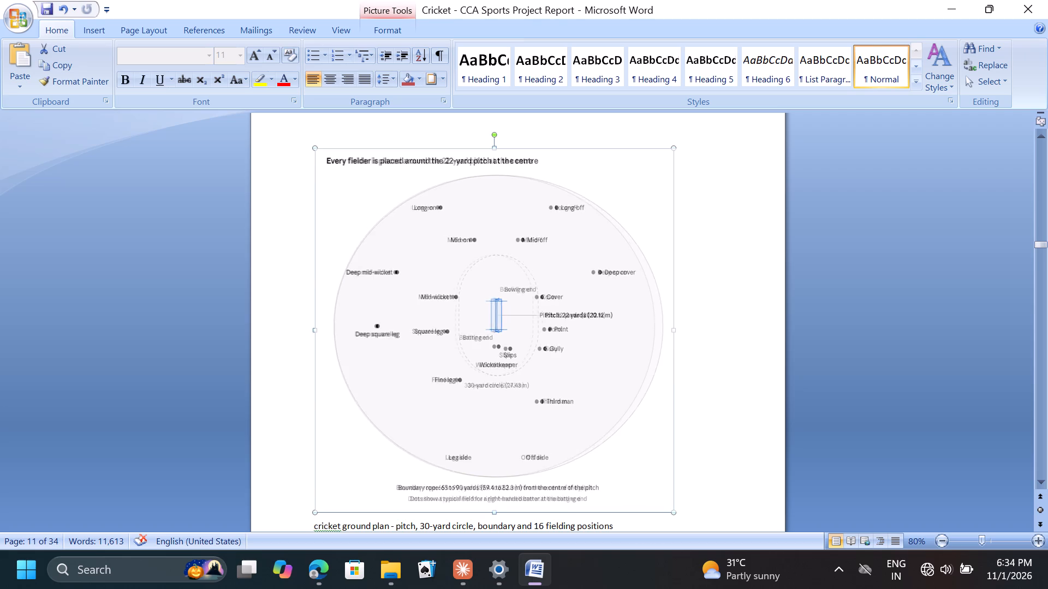
drag(690, 326, 725, 326)
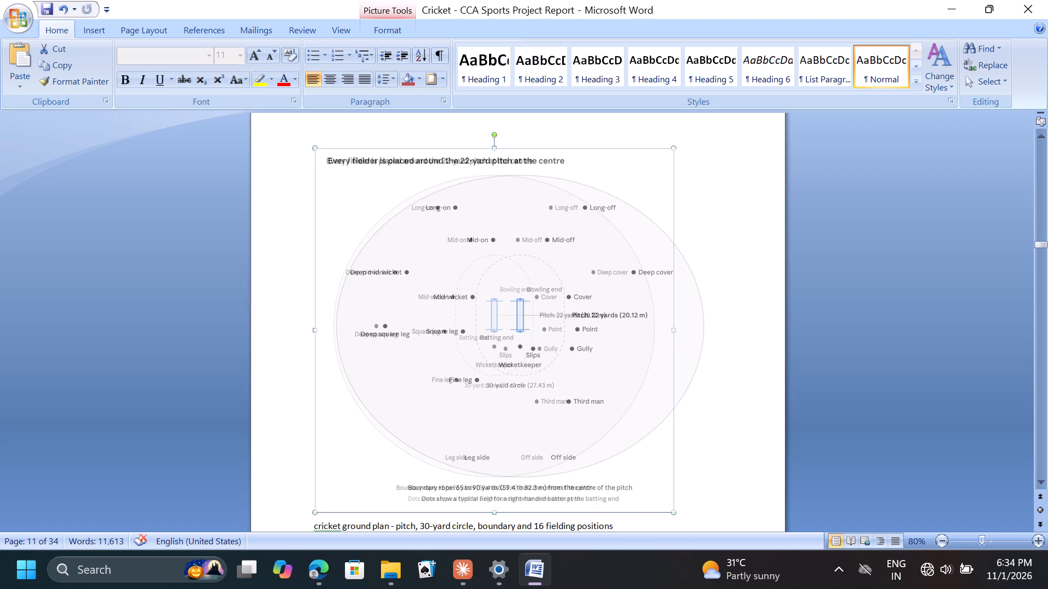
drag(725, 326, 724, 327)
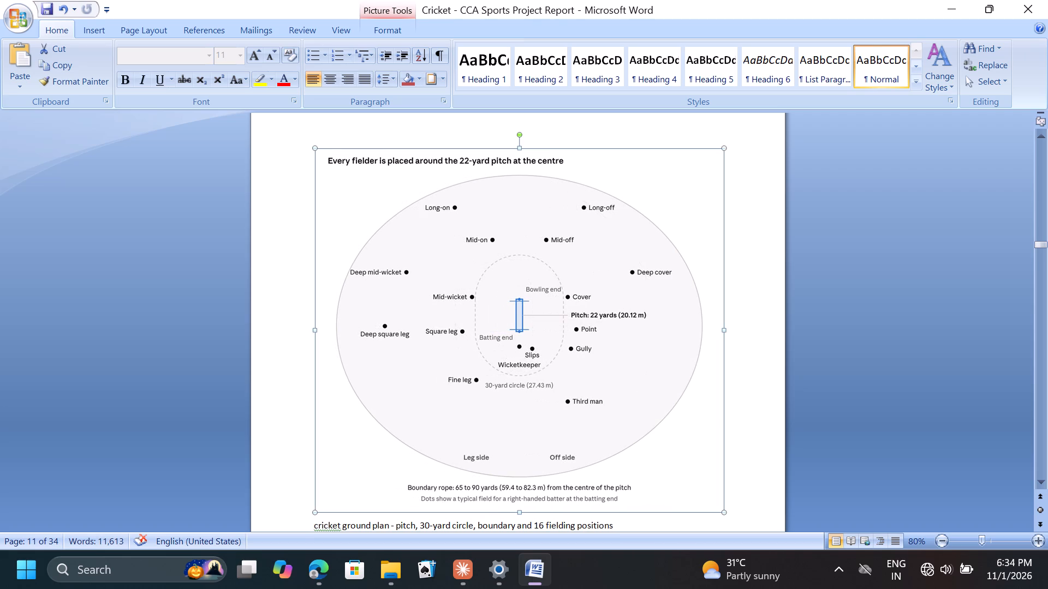
drag(518, 148, 518, 125)
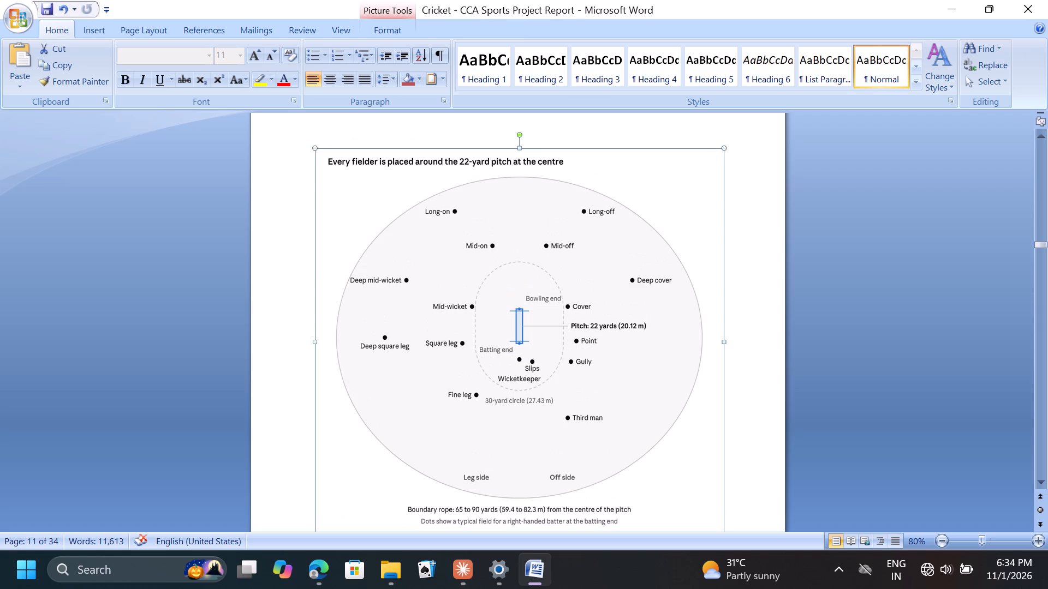
scroll(539, 459, down, 1)
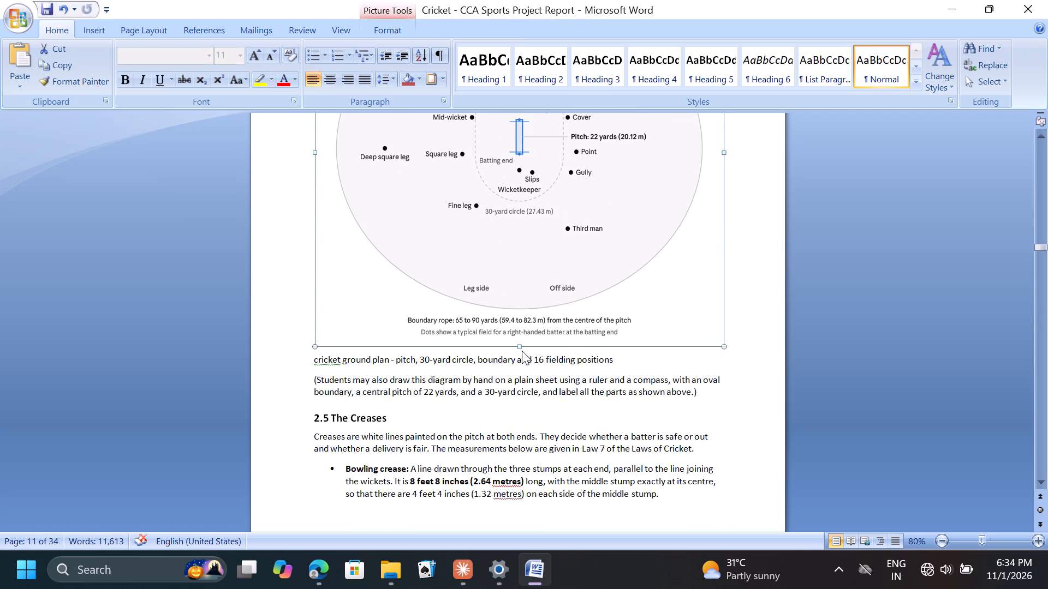
drag(520, 345, 529, 375)
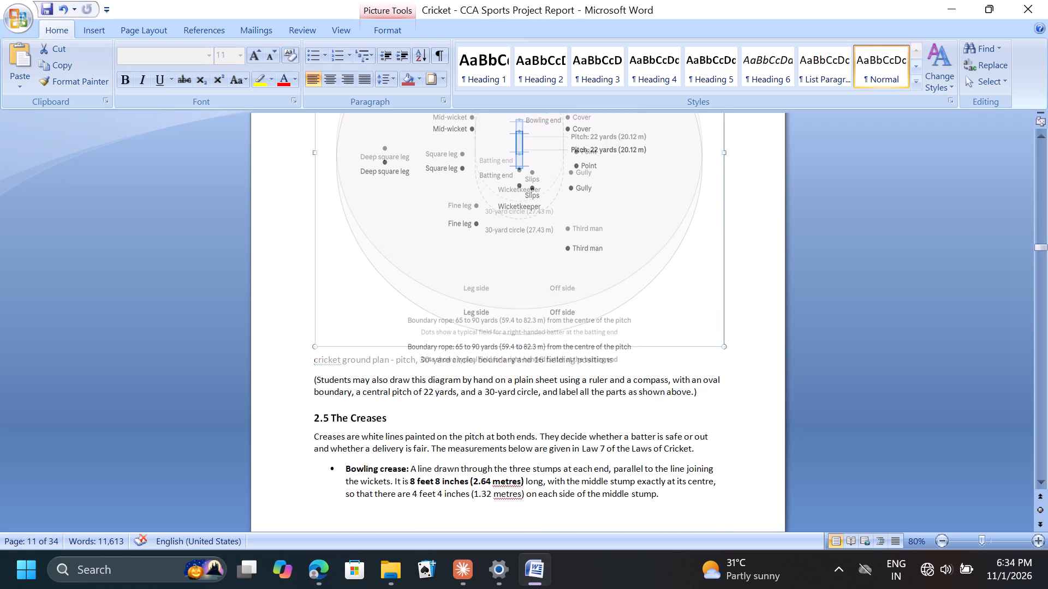
drag(529, 375, 533, 382)
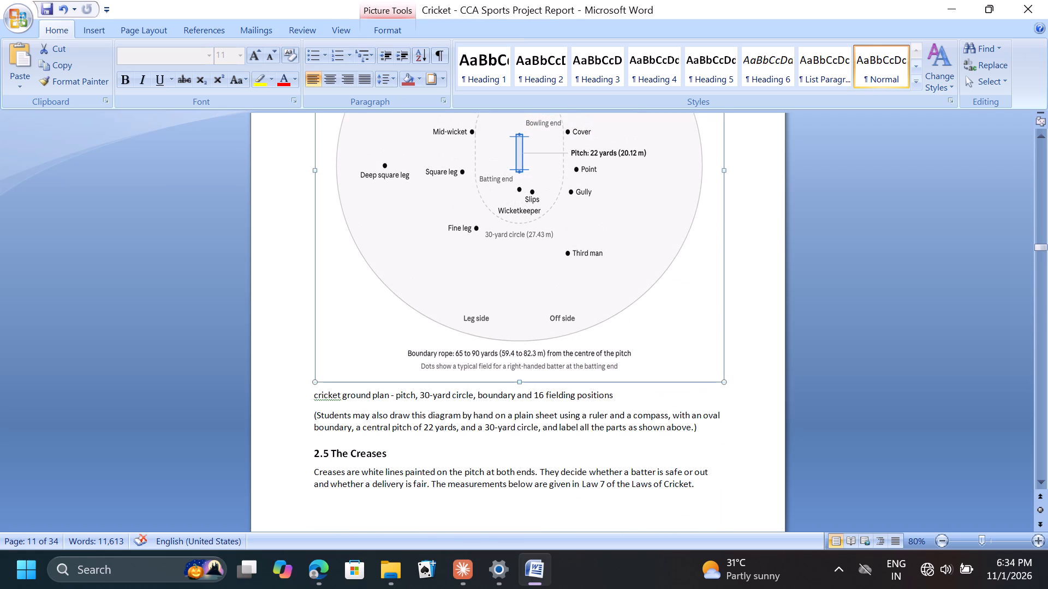
Add two blank lines above the 3. Skills of the Game heading so section 3 starts on a new page.
scroll(525, 345, down, 2)
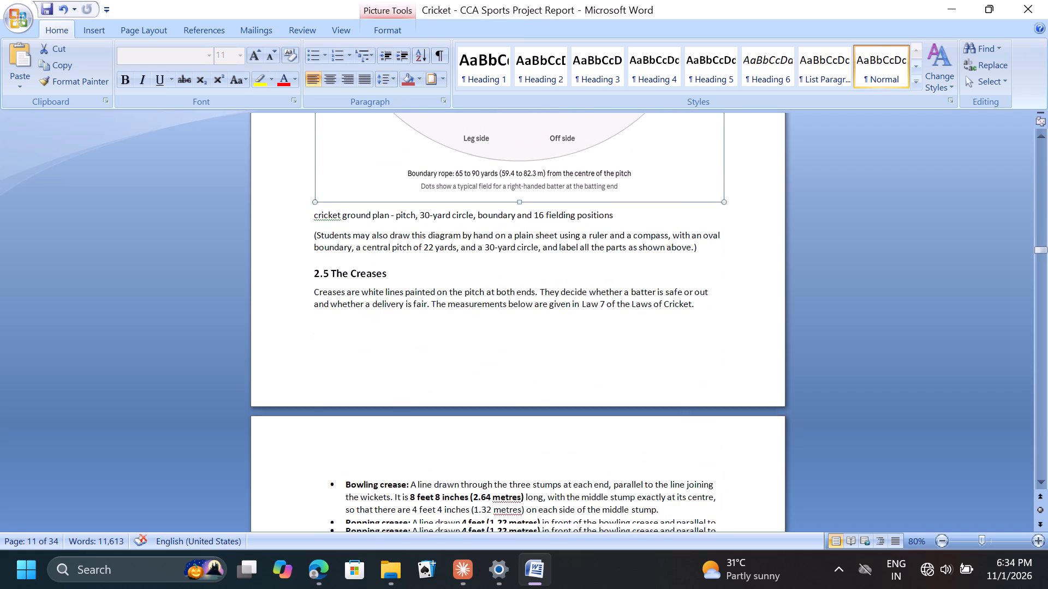
scroll(525, 345, down, 7)
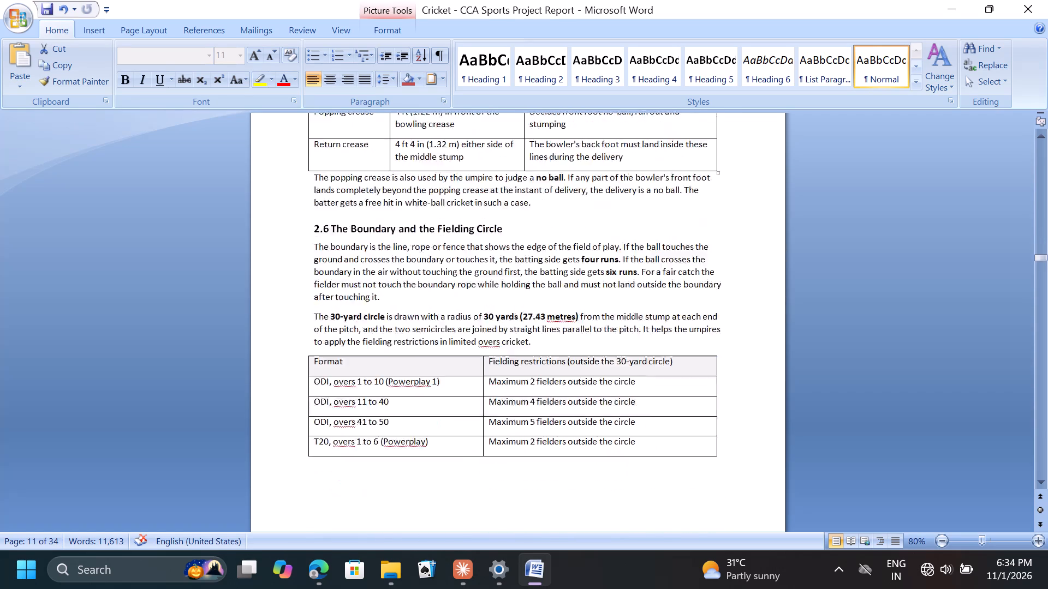
scroll(525, 345, down, 12)
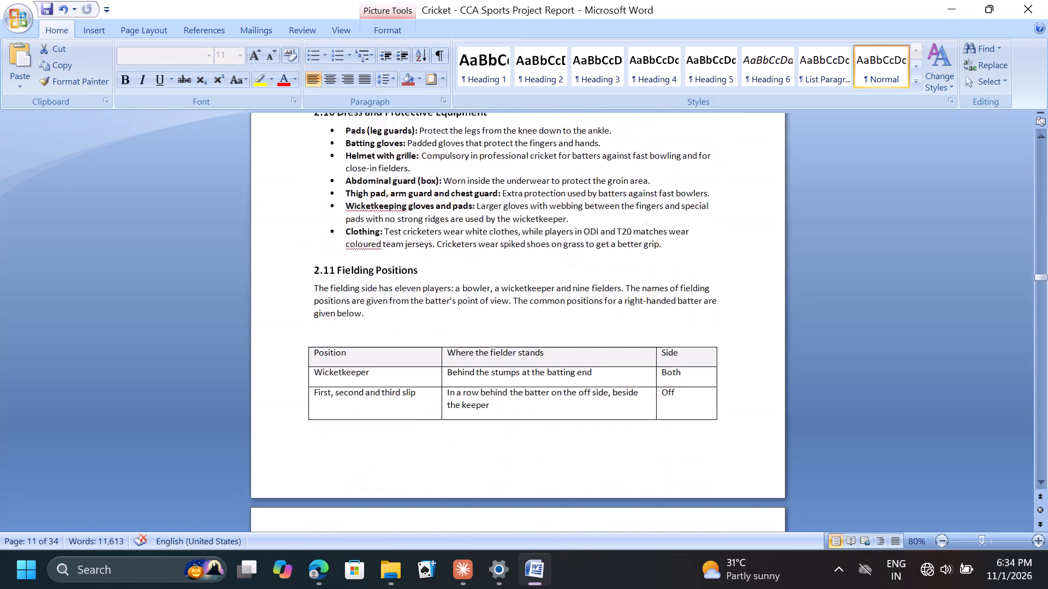
scroll(525, 345, down, 13)
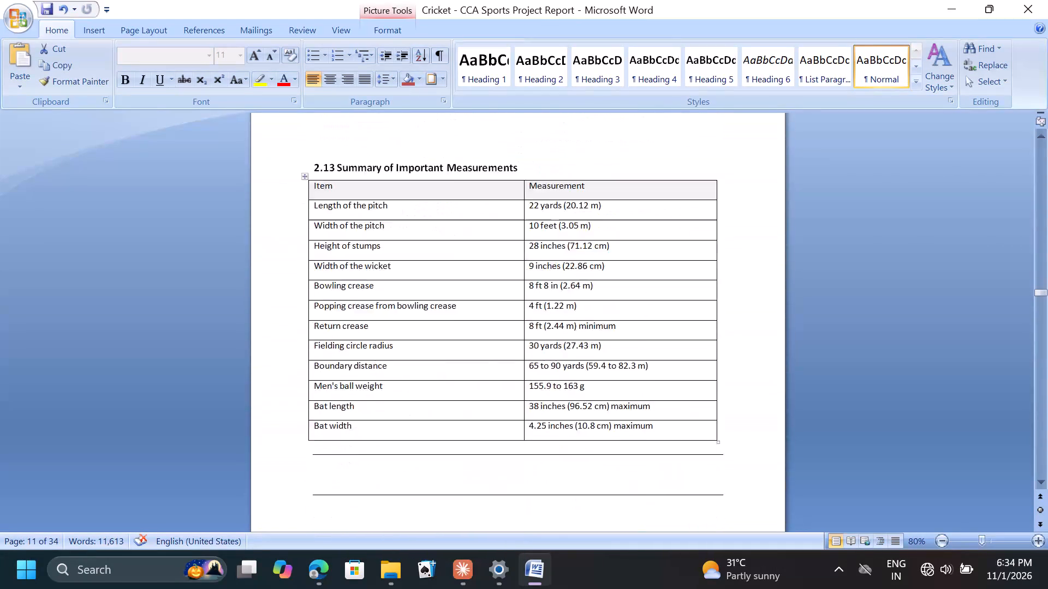
scroll(525, 345, down, 4)
scroll(525, 345, up, 1)
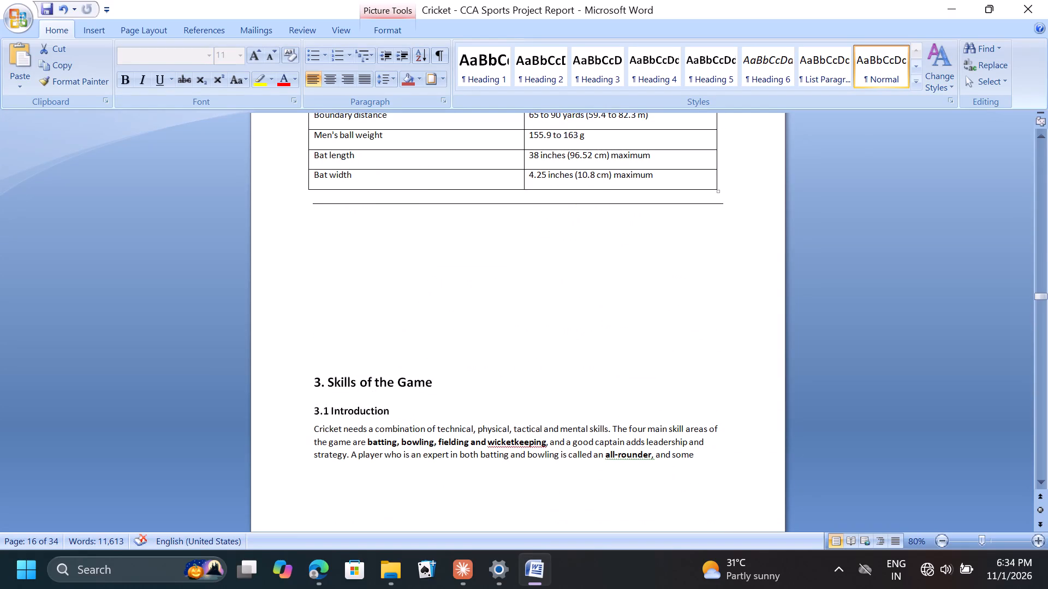
click(341, 358)
key(Return)
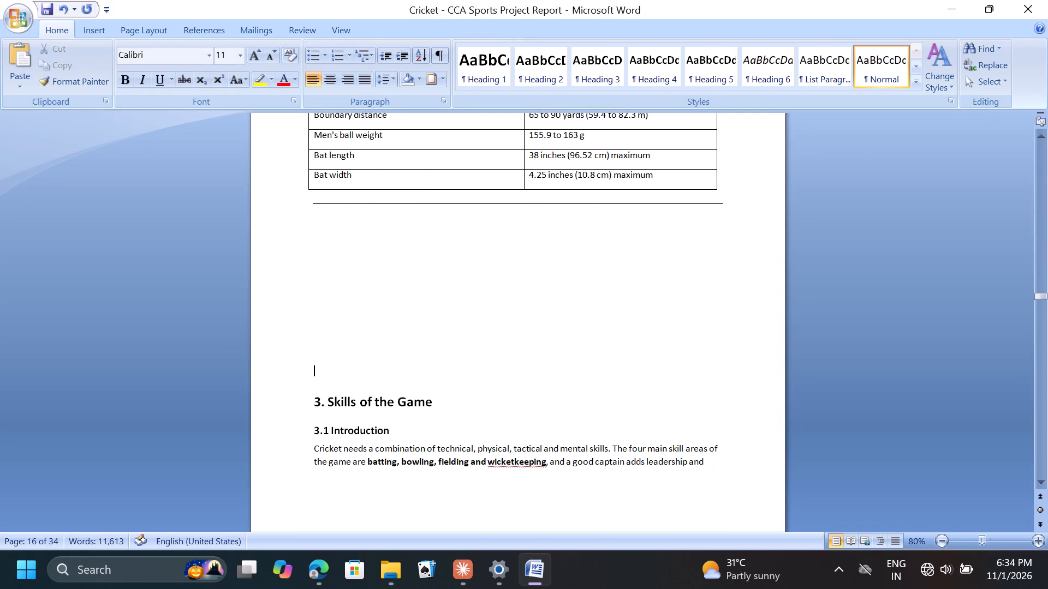
key(Return)
Add blank lines after the Back-foot play bullet to push 3.2.4 Basic Batting Shots and its table onto the following page.
scroll(341, 358, down, 3)
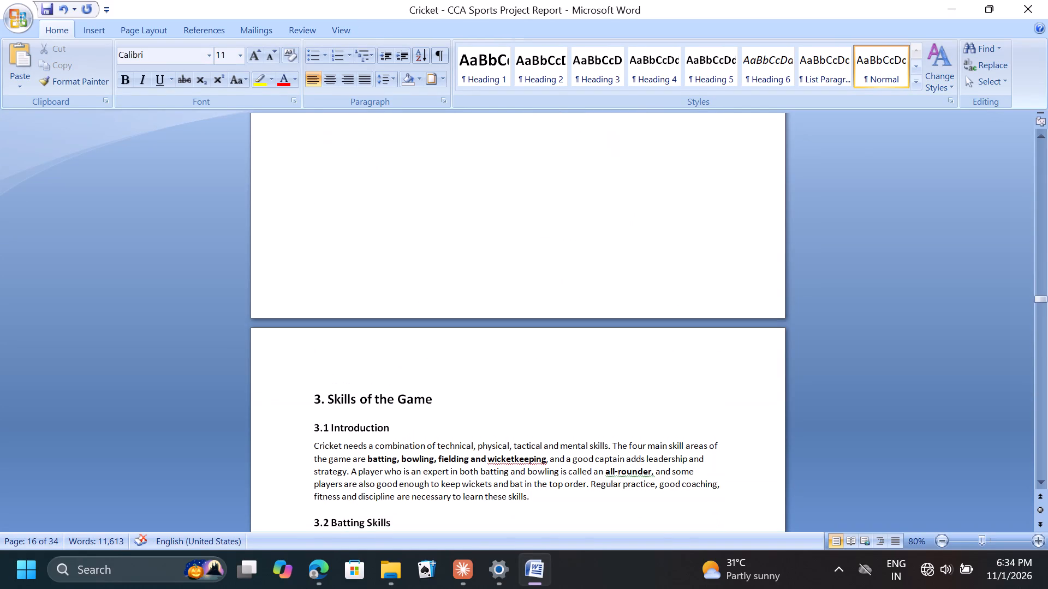
scroll(376, 419, down, 10)
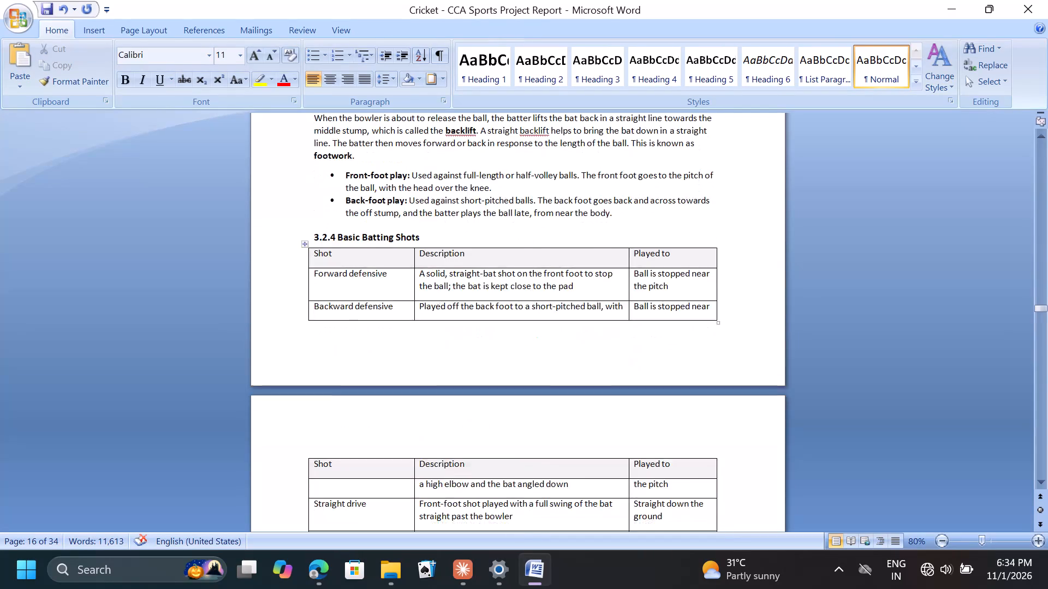
scroll(376, 419, down, 3)
scroll(376, 419, up, 5)
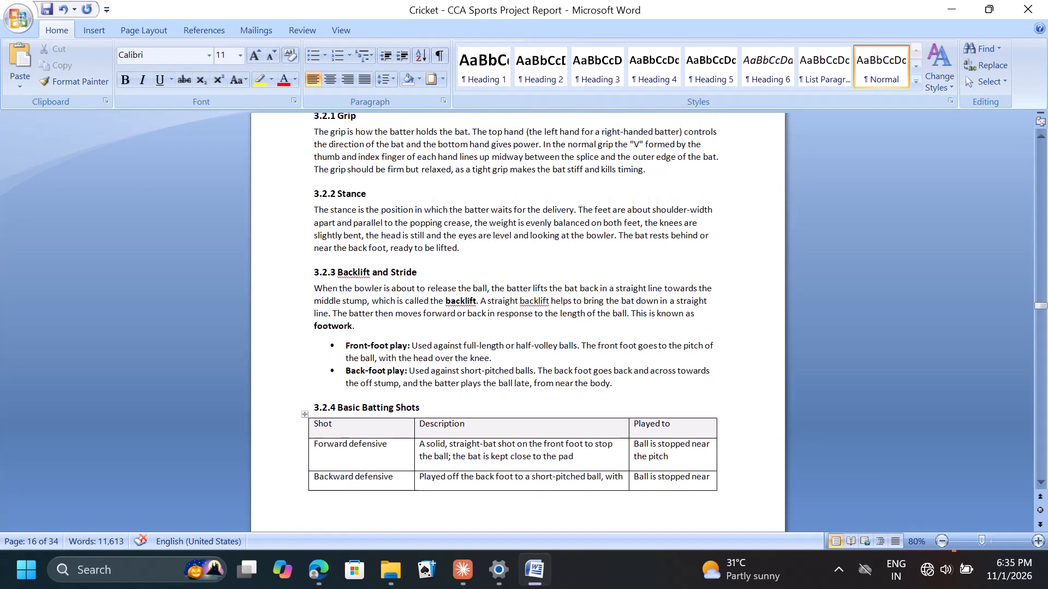
scroll(376, 419, up, 1)
click(344, 389)
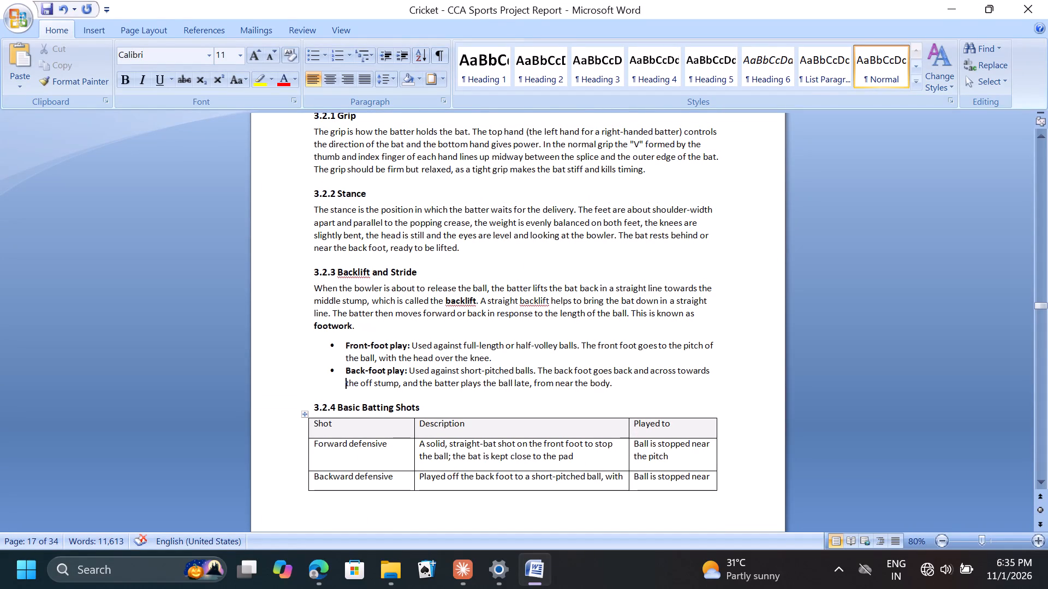
click(654, 387)
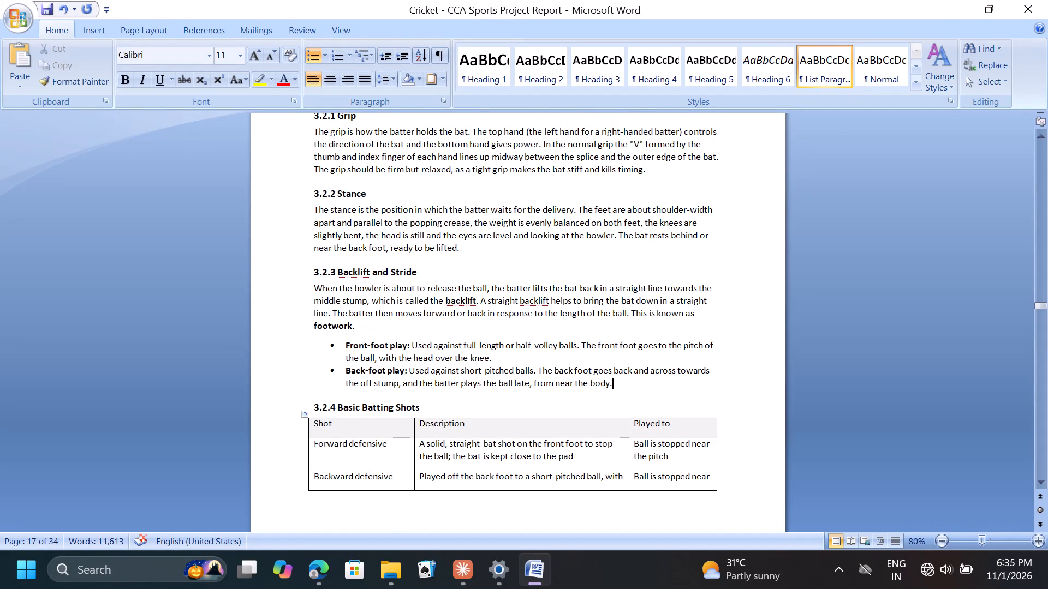
key(Return)
key(Return)
key(Return)
key(Return)
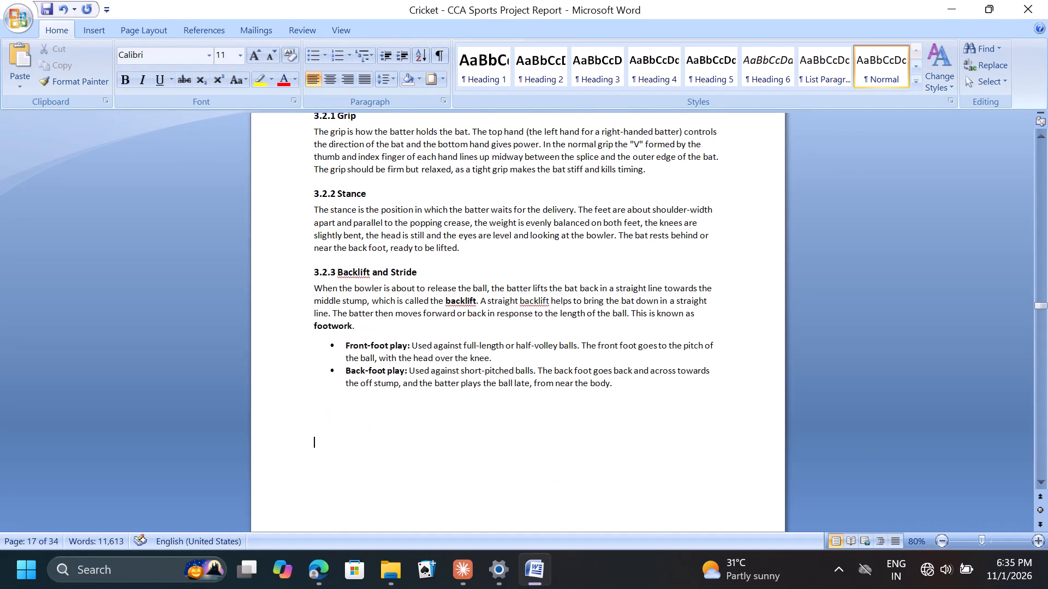
Add blank lines after the Follow-through item to push 3.3.2 Types of Fast and Medium Bowling and its table onto the following page.
scroll(654, 387, down, 7)
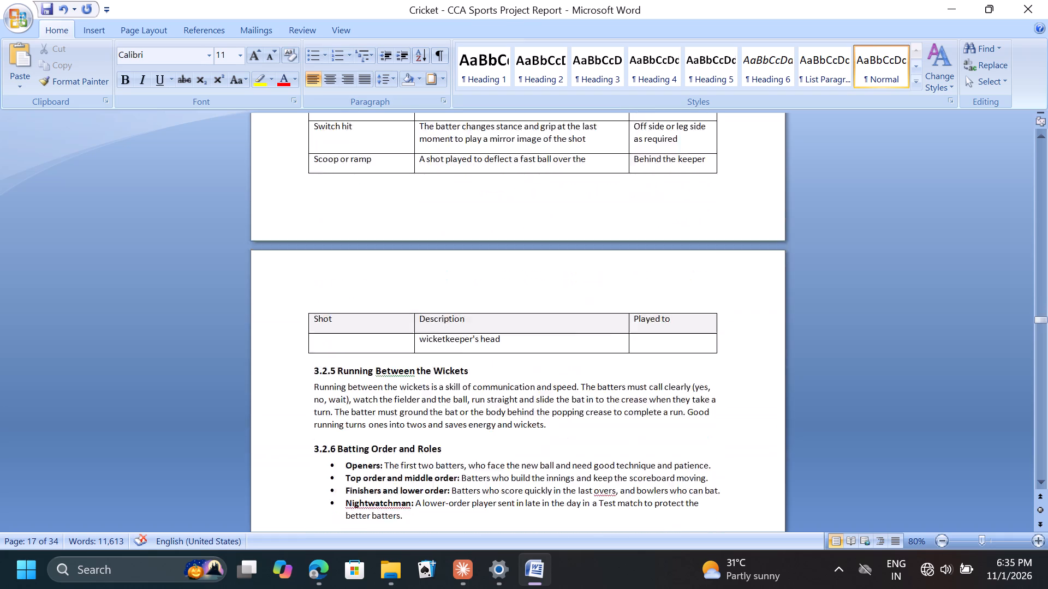
scroll(654, 387, down, 8)
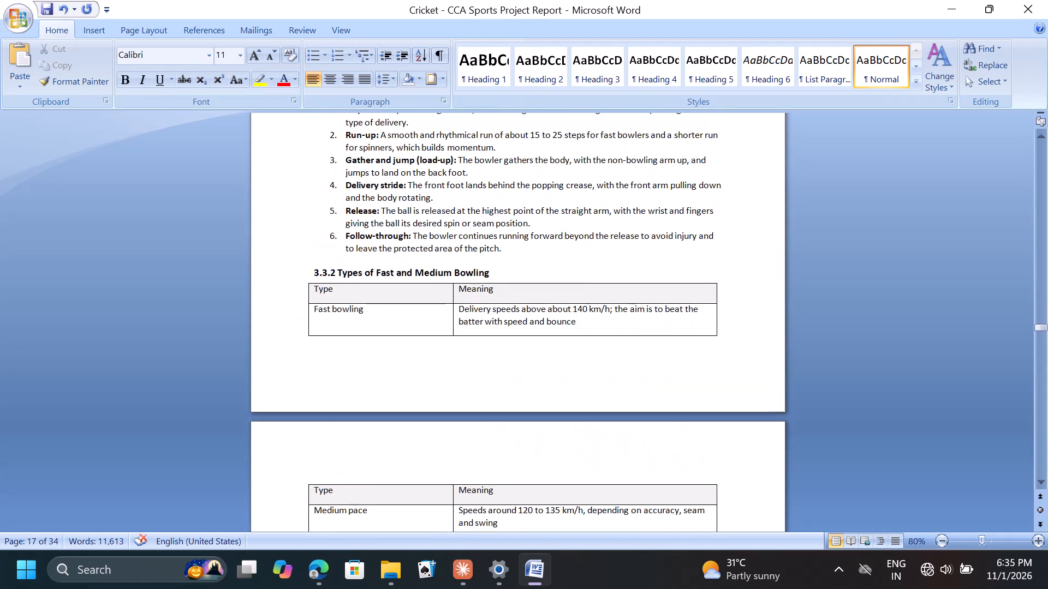
scroll(654, 387, up, 1)
click(584, 355)
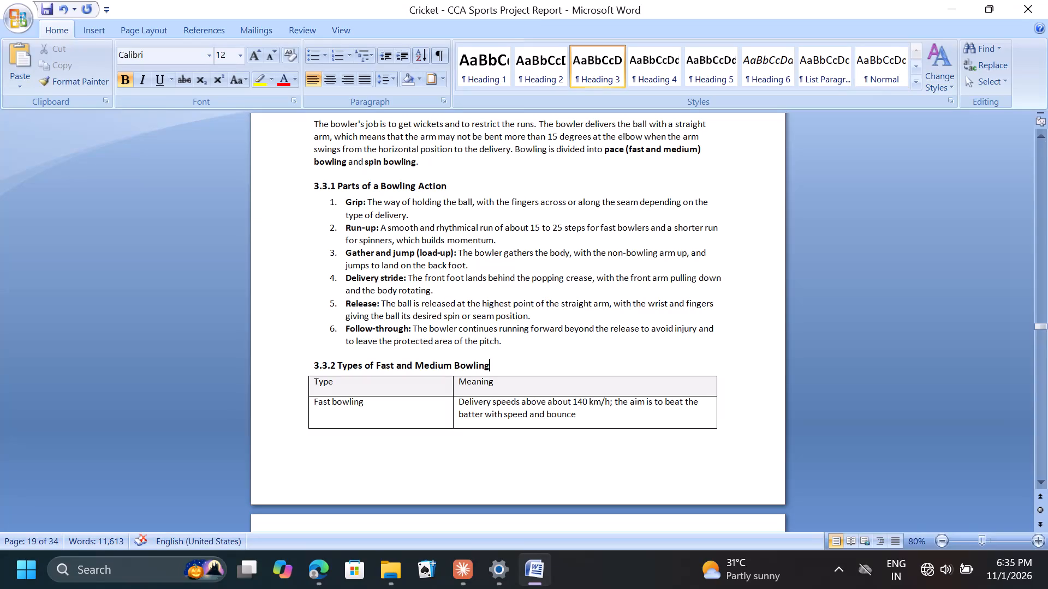
click(545, 355)
click(529, 346)
key(Return)
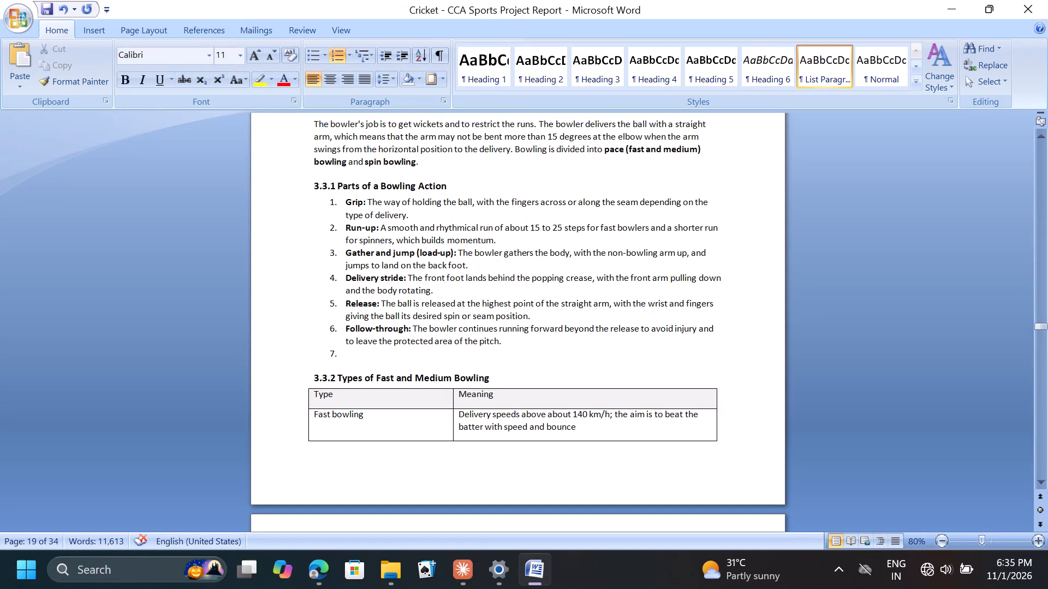
key(Return)
key(Return)
key(Return)
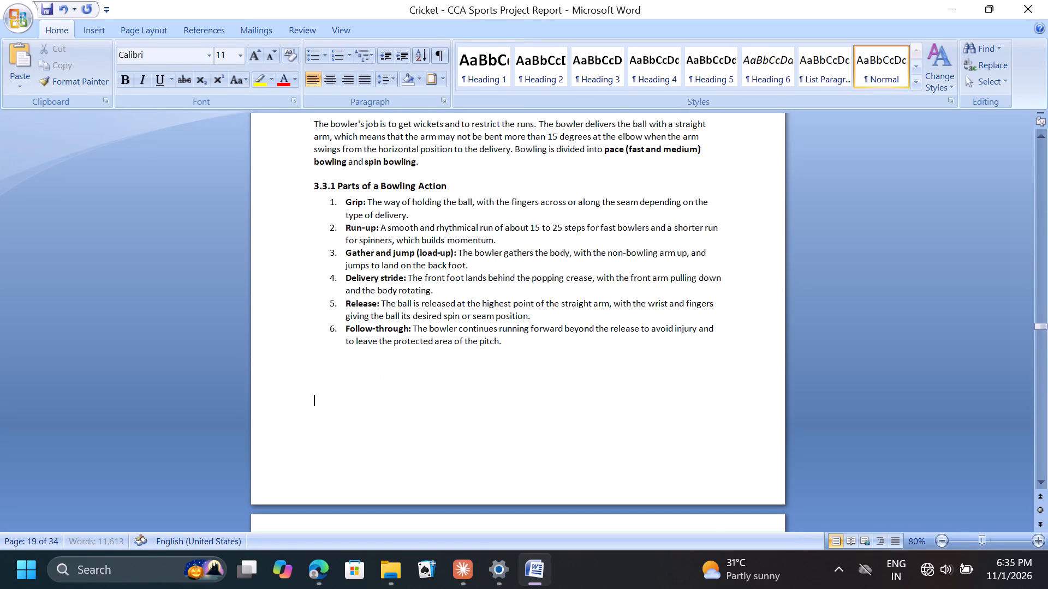
Delete the overflow word "batter" from the Chinaman row of the 3.3.3 Types of Spin Bowling table, removing its continuation on the next page.
scroll(529, 346, down, 6)
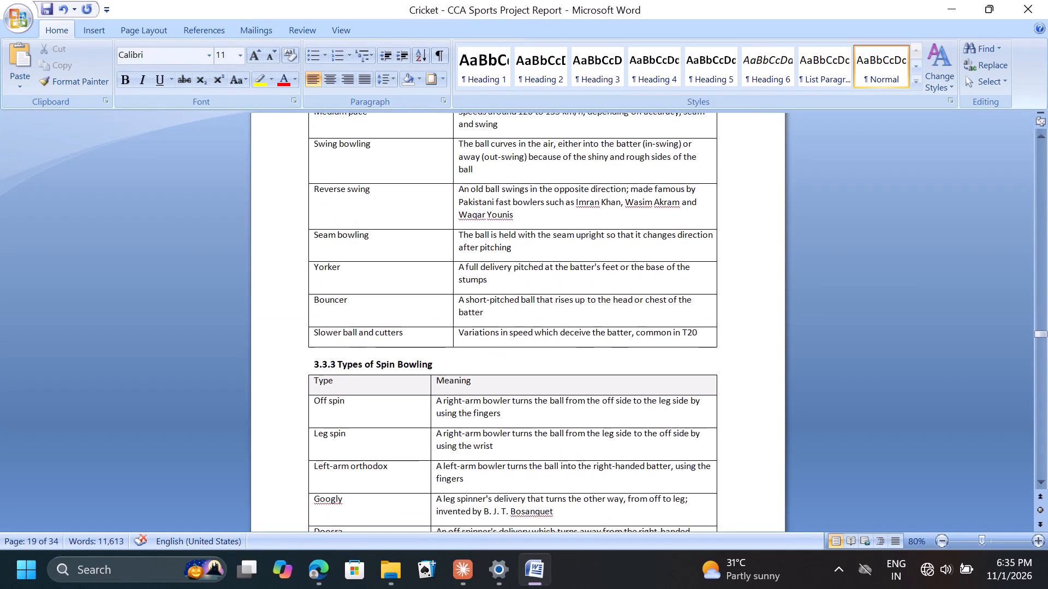
scroll(529, 346, down, 5)
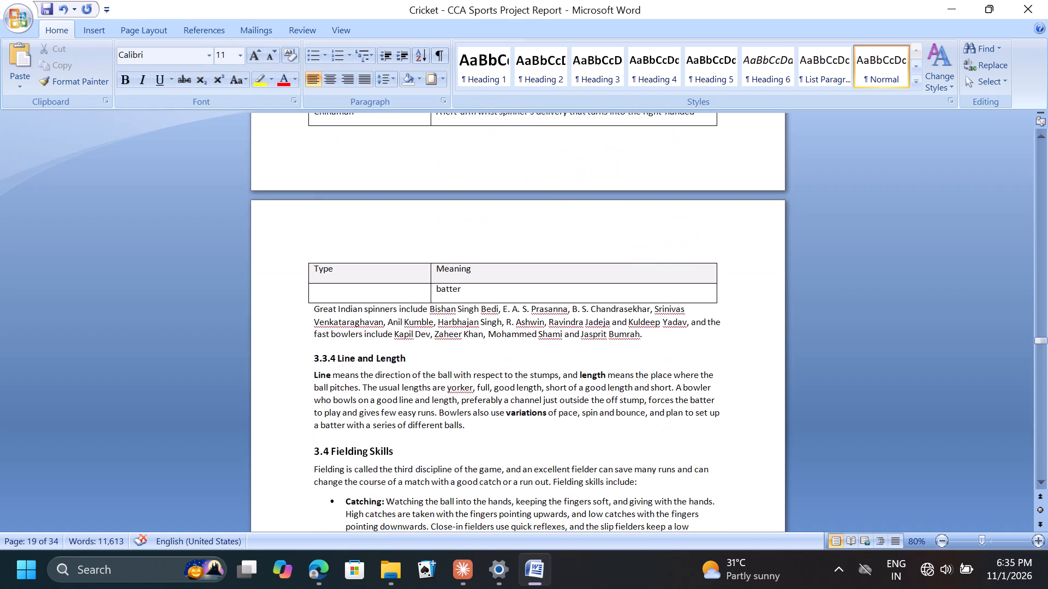
scroll(529, 346, up, 4)
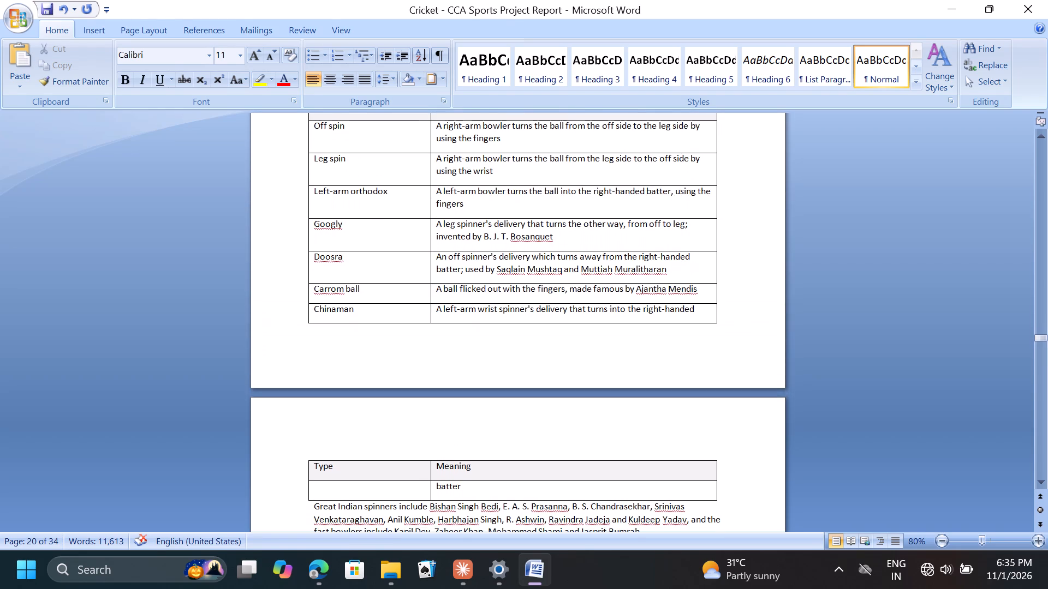
scroll(514, 375, right, 2)
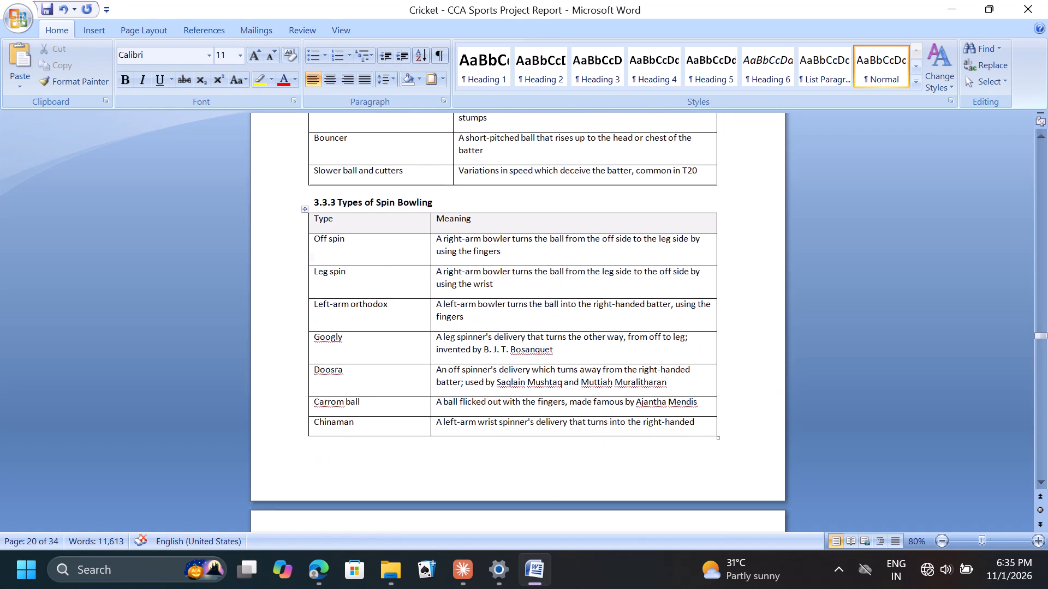
scroll(514, 375, right, 2)
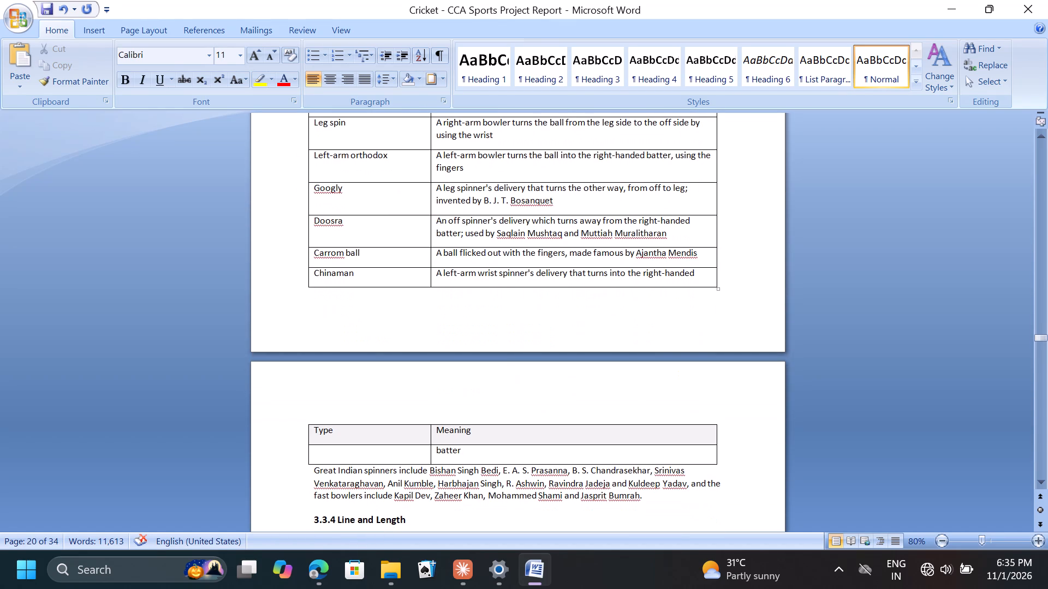
scroll(437, 392, down, 1)
click(317, 360)
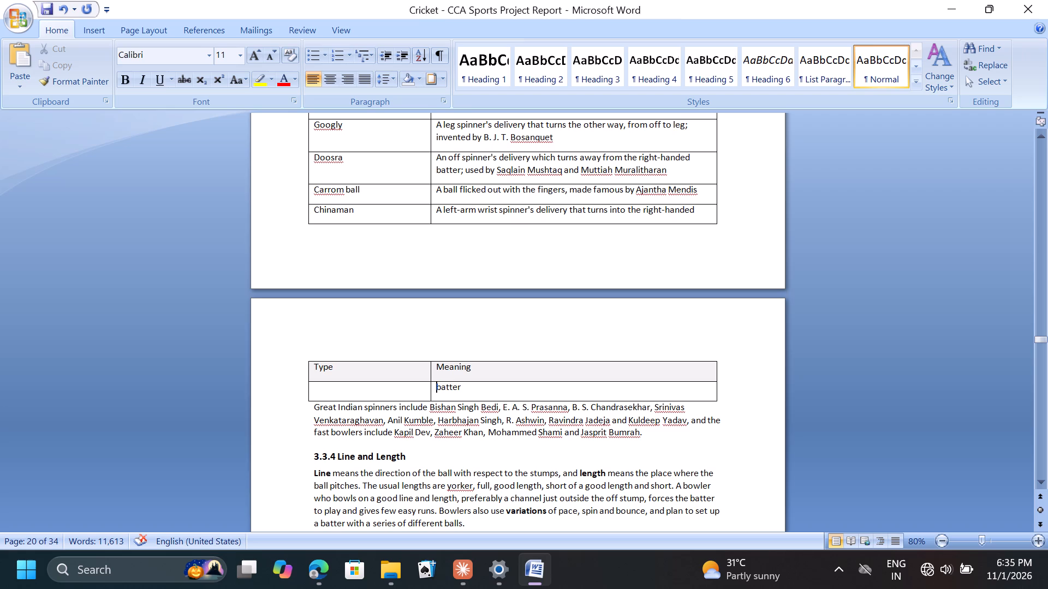
drag(307, 364, 428, 387)
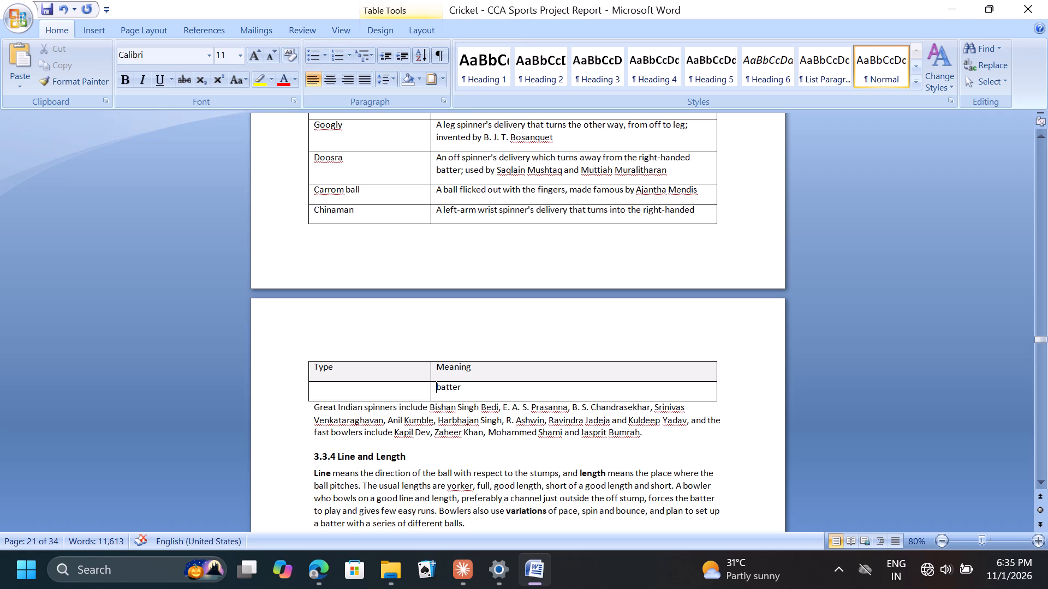
drag(428, 387, 419, 381)
drag(309, 365, 329, 366)
drag(329, 366, 314, 366)
drag(314, 366, 469, 393)
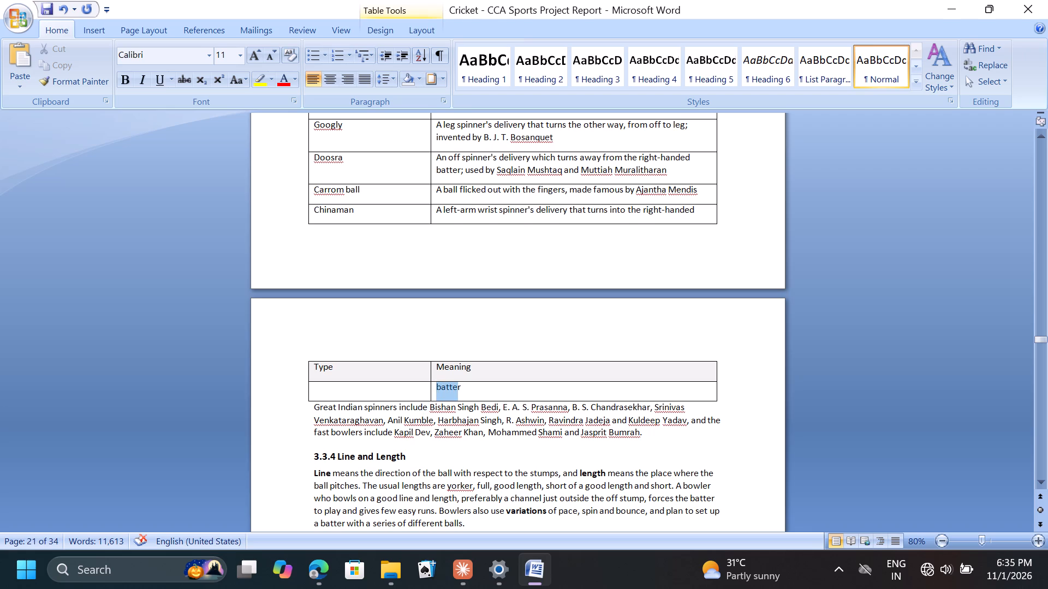
drag(469, 393, 470, 393)
key(BackSpace)
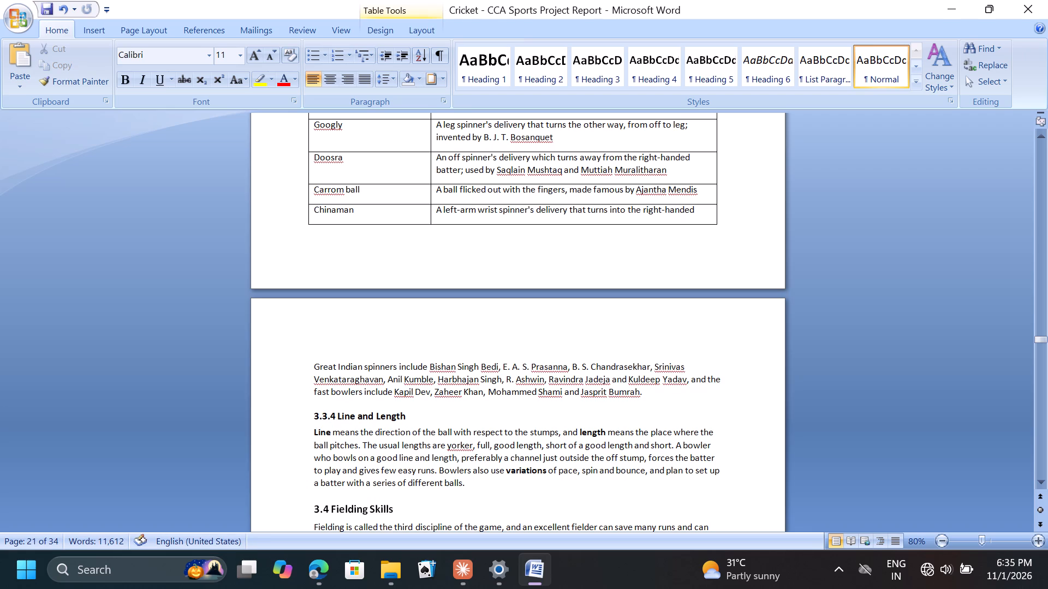
Check the page layout from 3.3.4 Line and Length through 3.7 Fitness and Mental Skills to the start of section 4.
scroll(470, 393, right, 1)
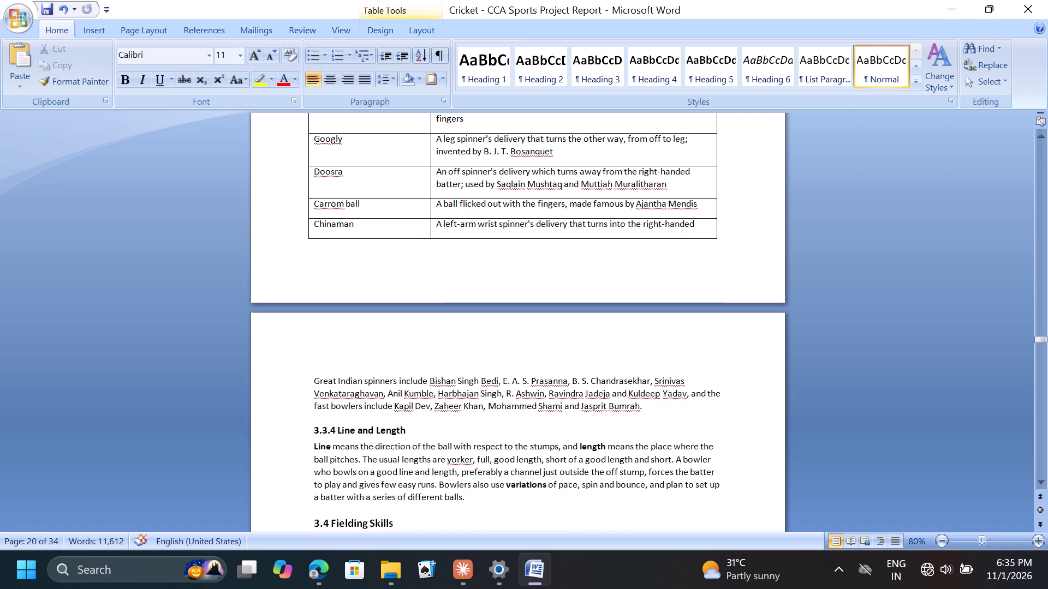
scroll(470, 393, right, 1)
scroll(470, 393, down, 1)
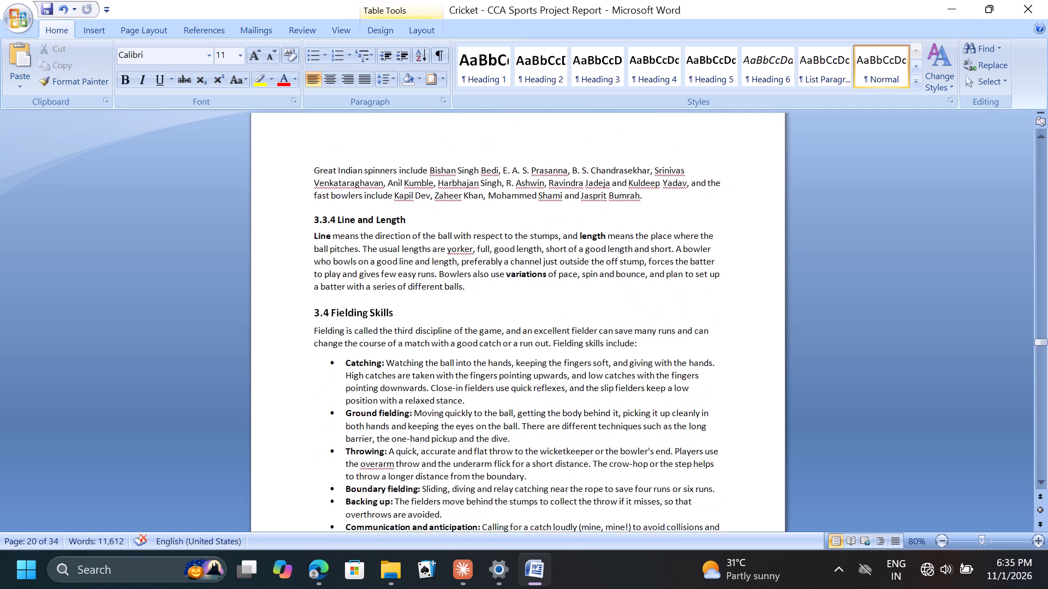
scroll(470, 393, down, 5)
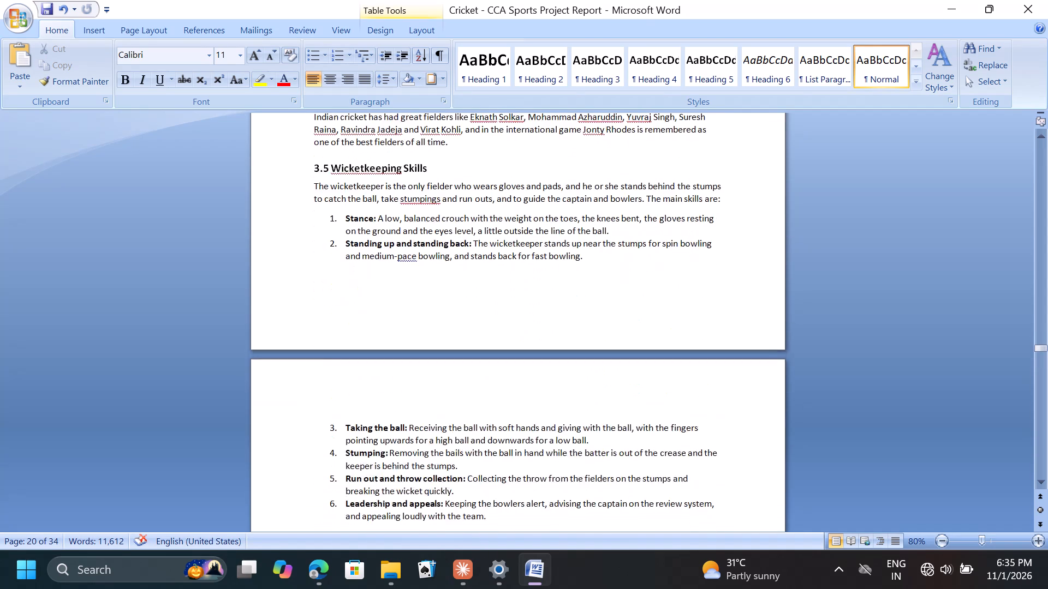
scroll(470, 393, down, 5)
scroll(470, 393, up, 2)
click(470, 393)
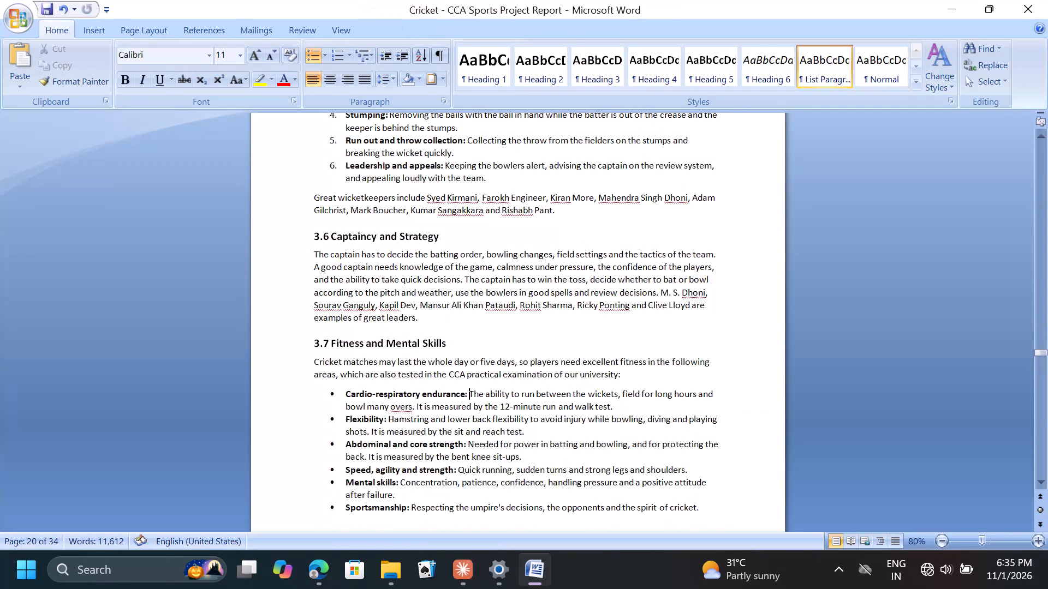
scroll(459, 494, up, 4)
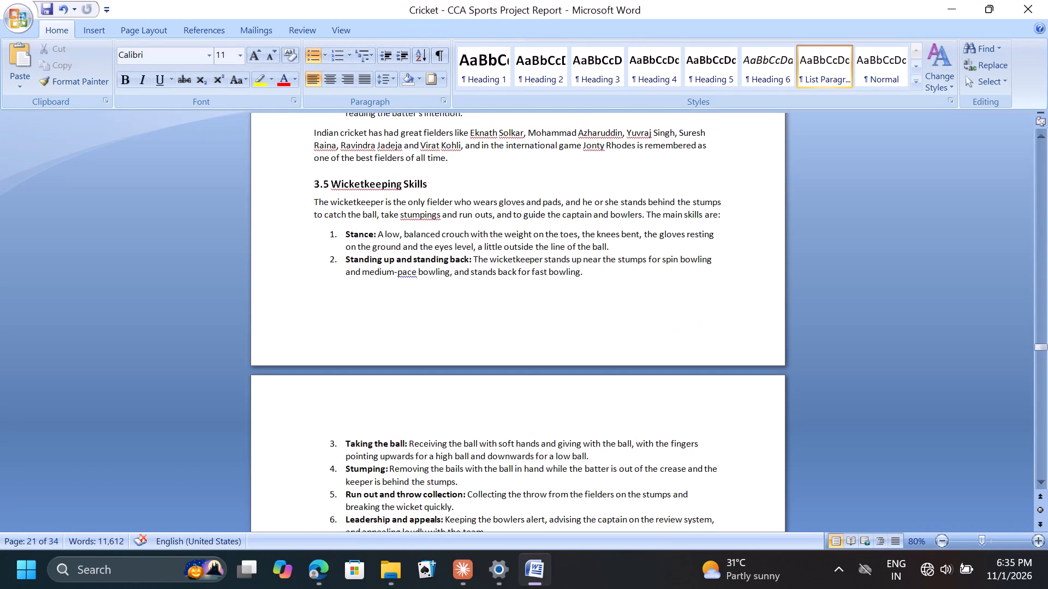
scroll(403, 305, down, 8)
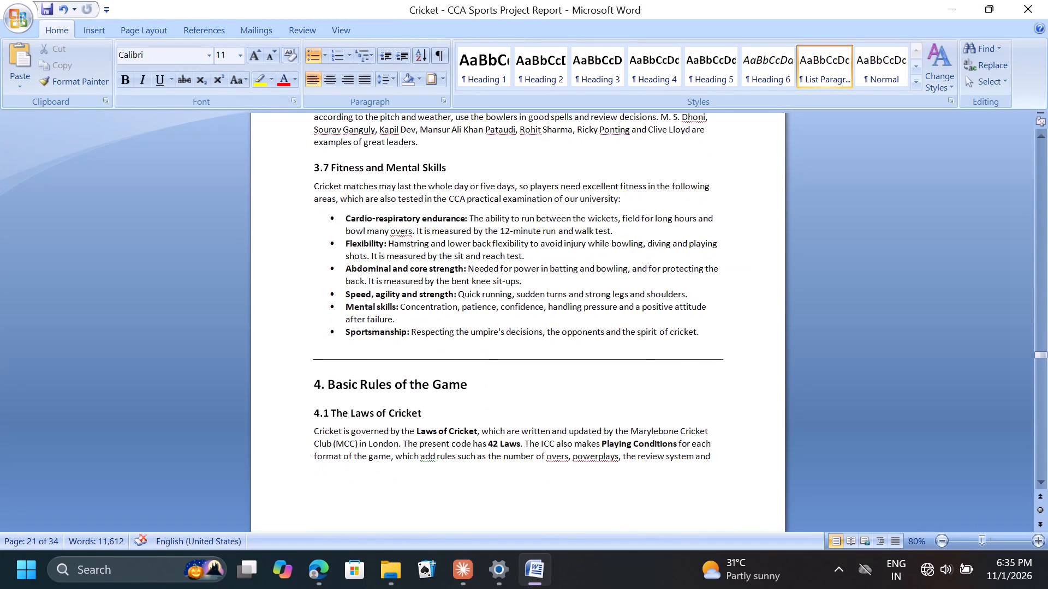
scroll(403, 305, down, 3)
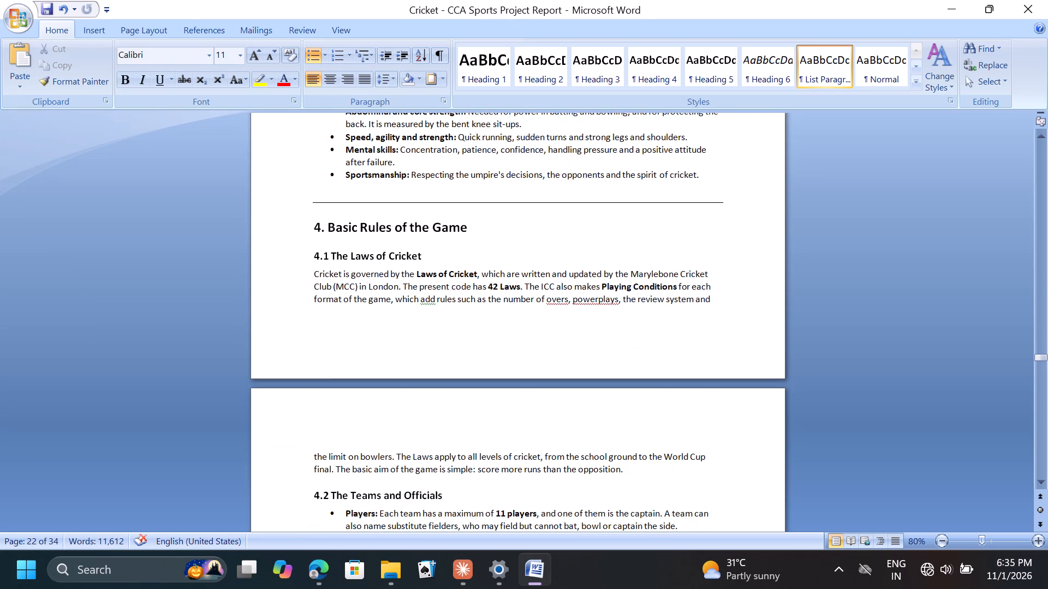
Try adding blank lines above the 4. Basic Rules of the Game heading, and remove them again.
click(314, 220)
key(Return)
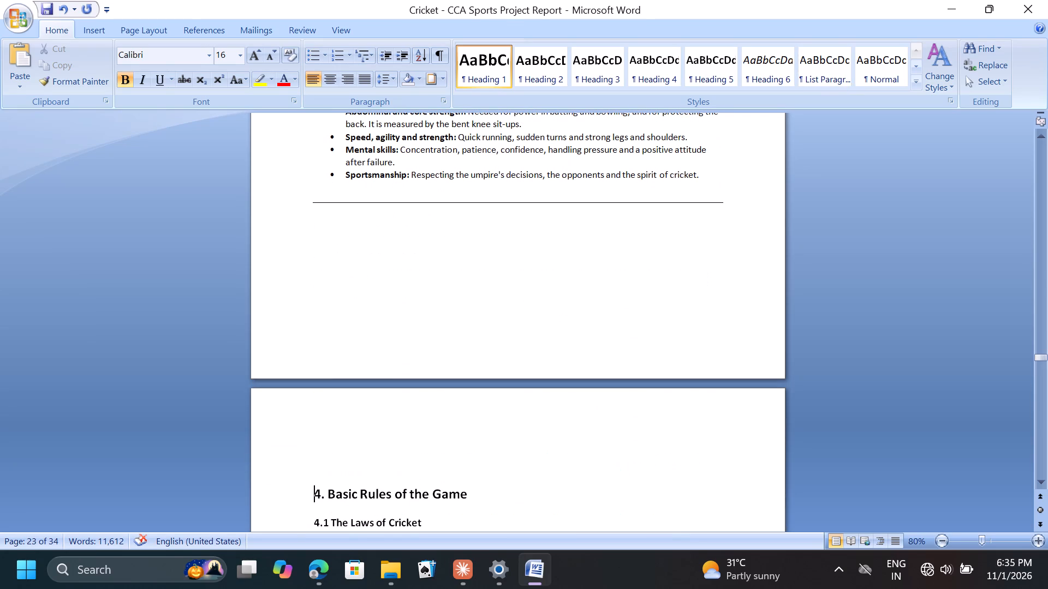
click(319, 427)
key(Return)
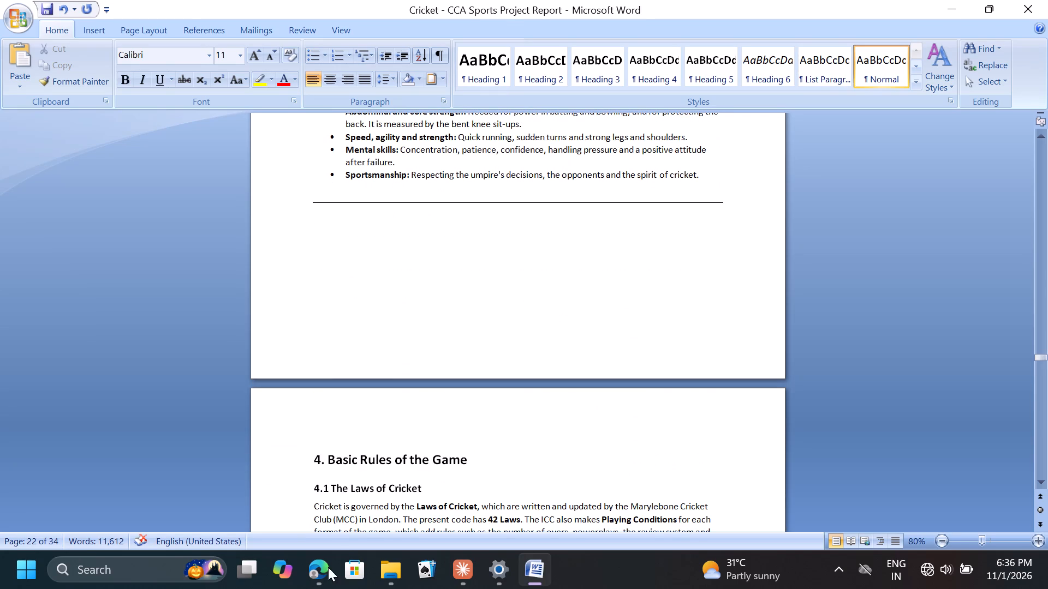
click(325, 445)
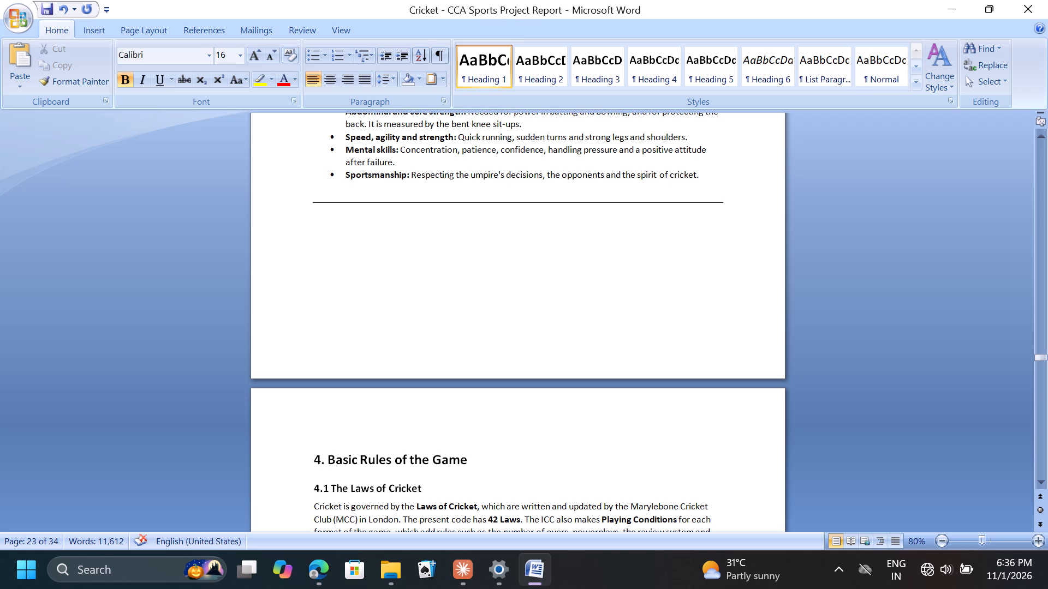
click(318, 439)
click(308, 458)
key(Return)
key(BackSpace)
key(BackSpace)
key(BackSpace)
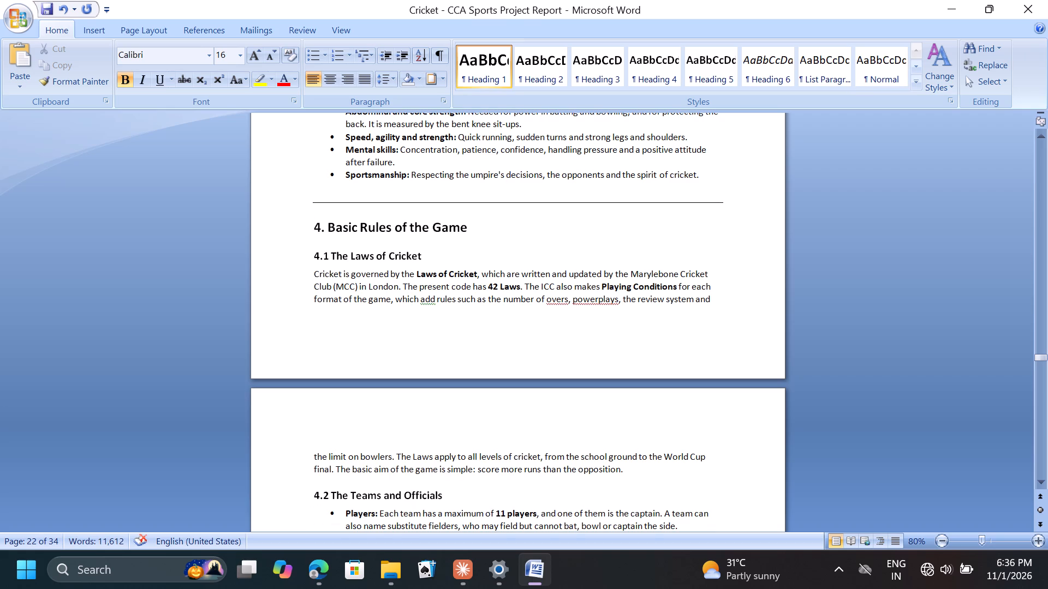
Remove the horizontal rule above the 4. Basic Rules of the Game heading and add blank lines so section 4 starts on a new page.
key(Return)
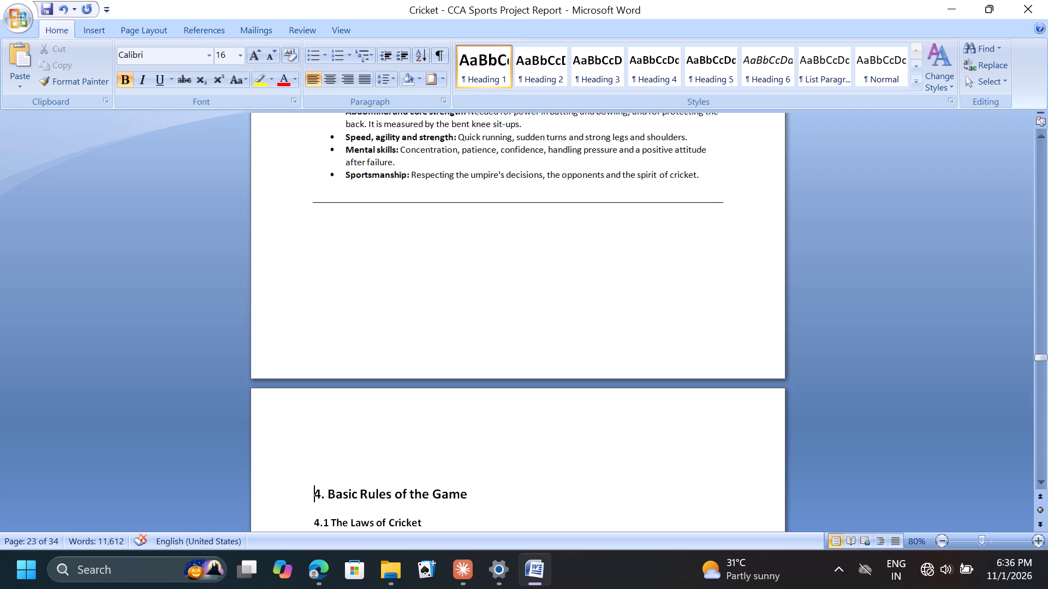
click(321, 460)
key(BackSpace)
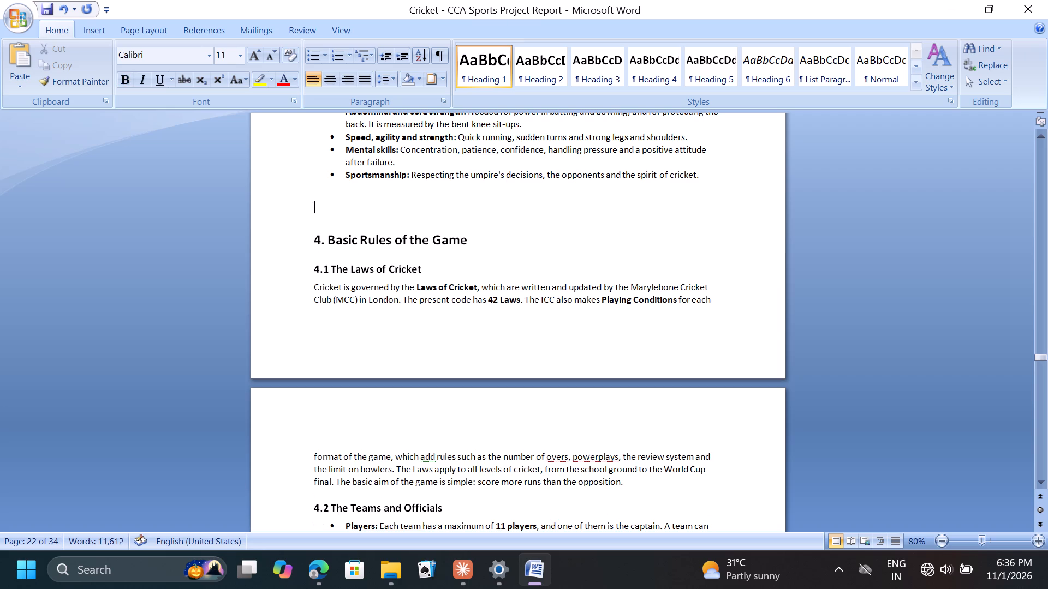
key(Return)
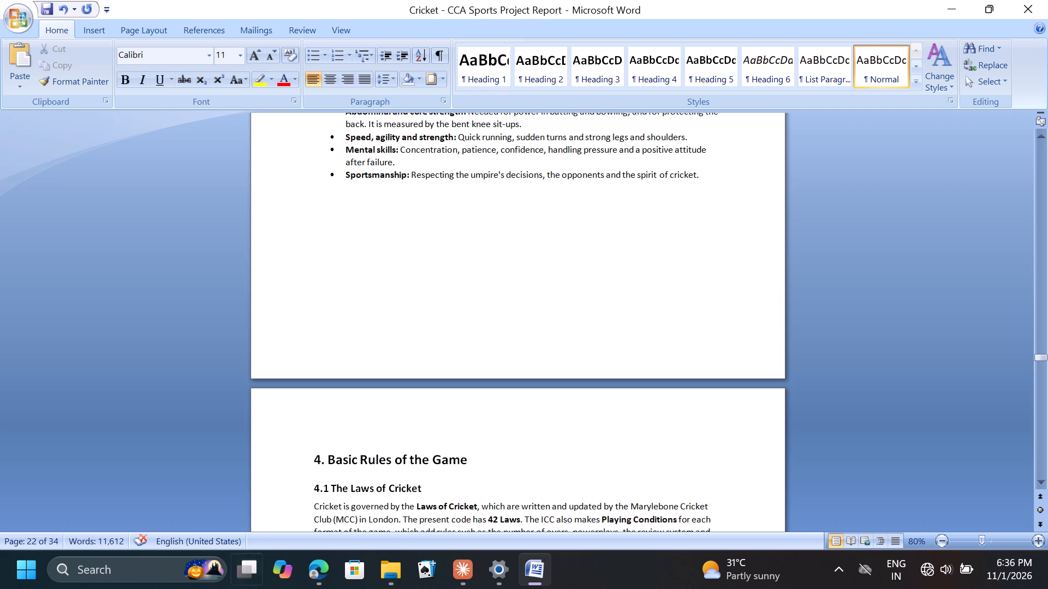
Add blank lines above the 4.7 Ways of Getting Out (Modes of Dismissal) heading so it starts on a new page with its table.
scroll(410, 442, down, 6)
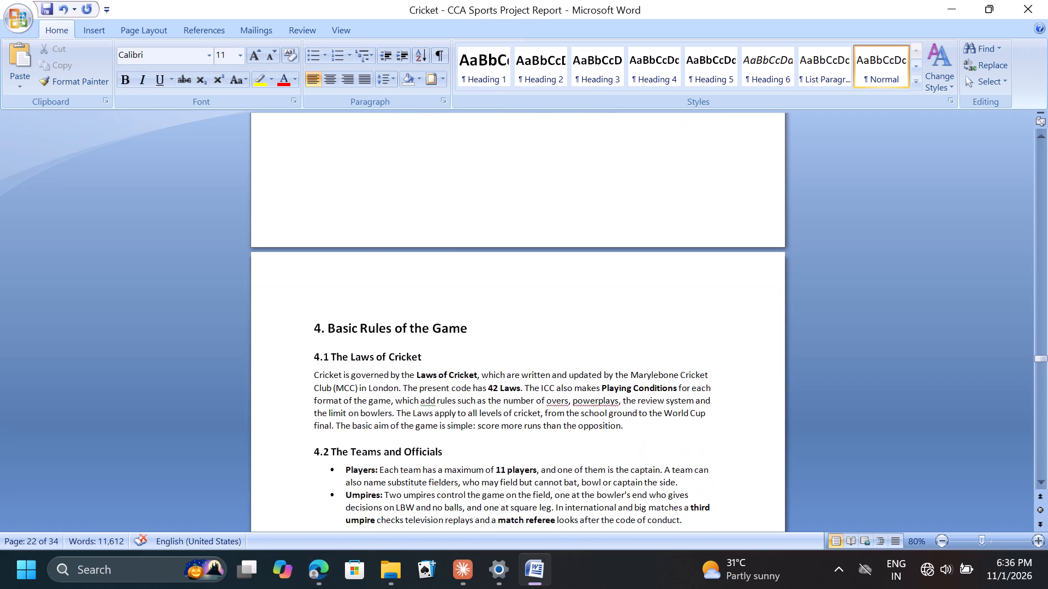
scroll(410, 442, down, 6)
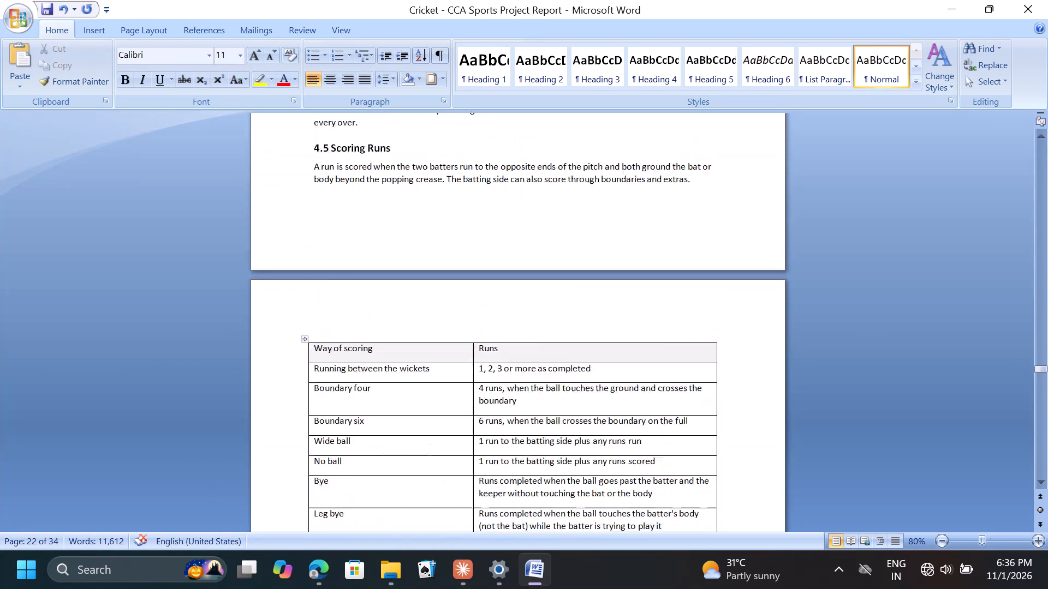
scroll(410, 442, down, 3)
scroll(466, 247, down, 4)
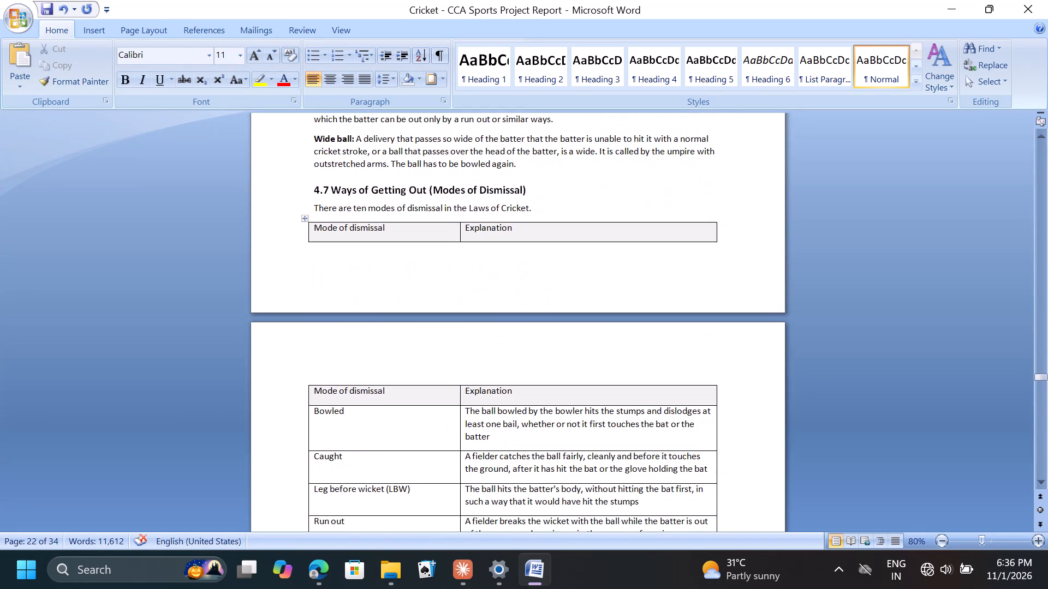
scroll(466, 247, down, 1)
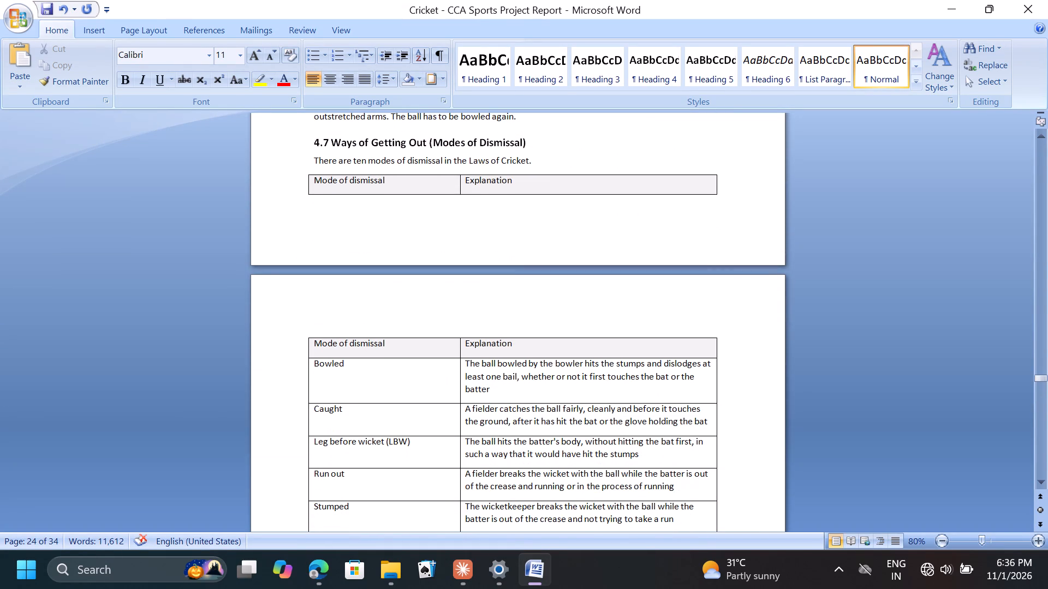
click(316, 144)
click(316, 133)
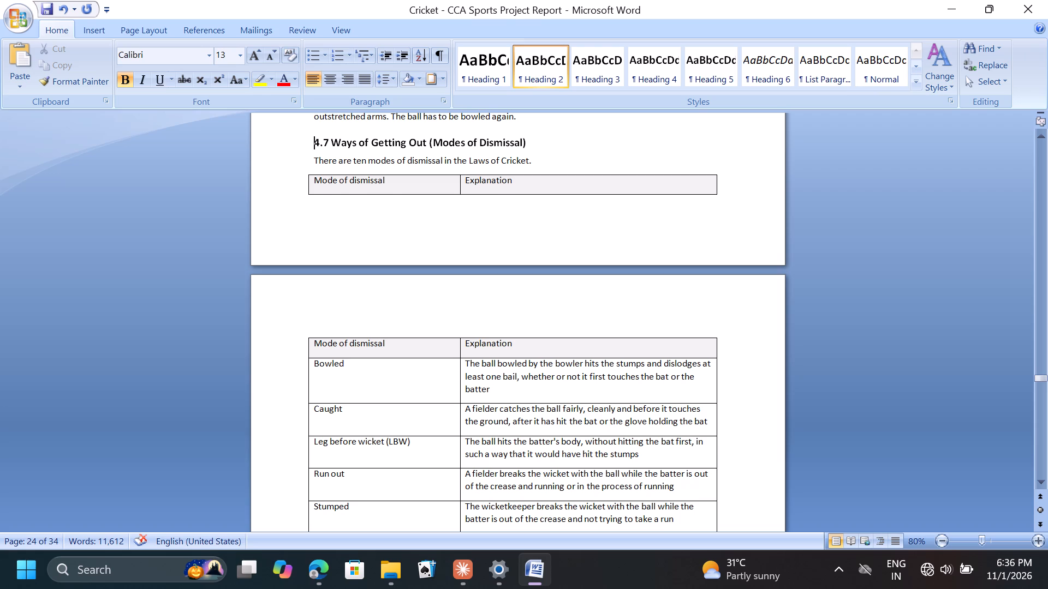
key(Return)
key(Return)
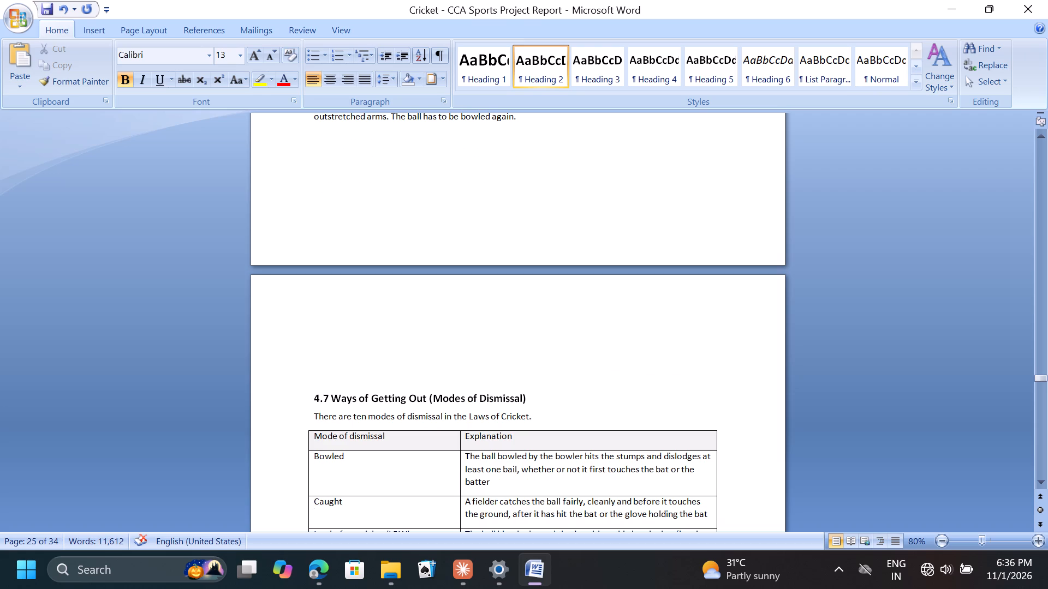
click(321, 376)
key(BackSpace)
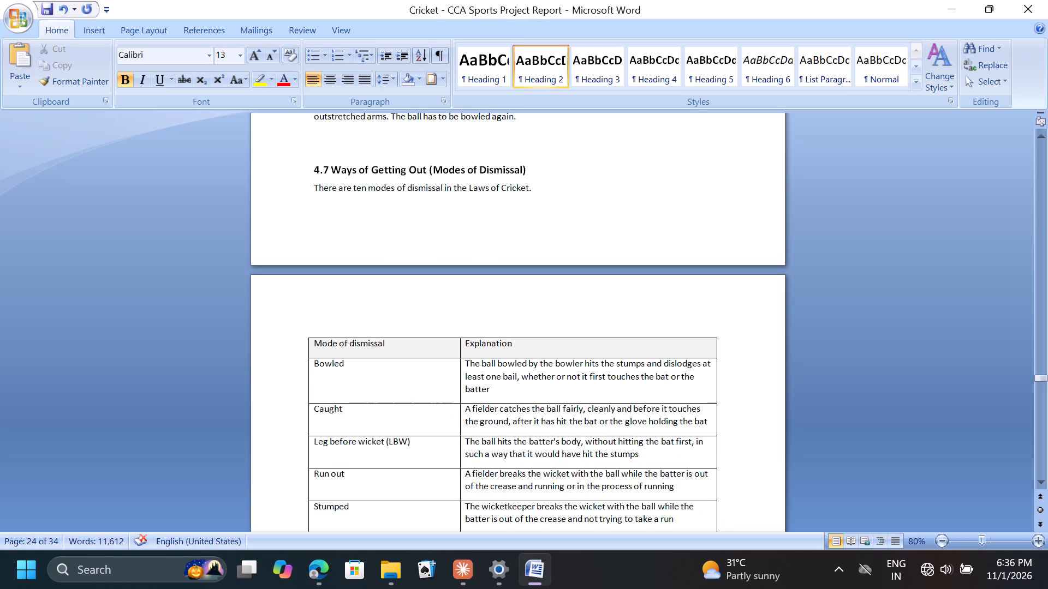
key(Return)
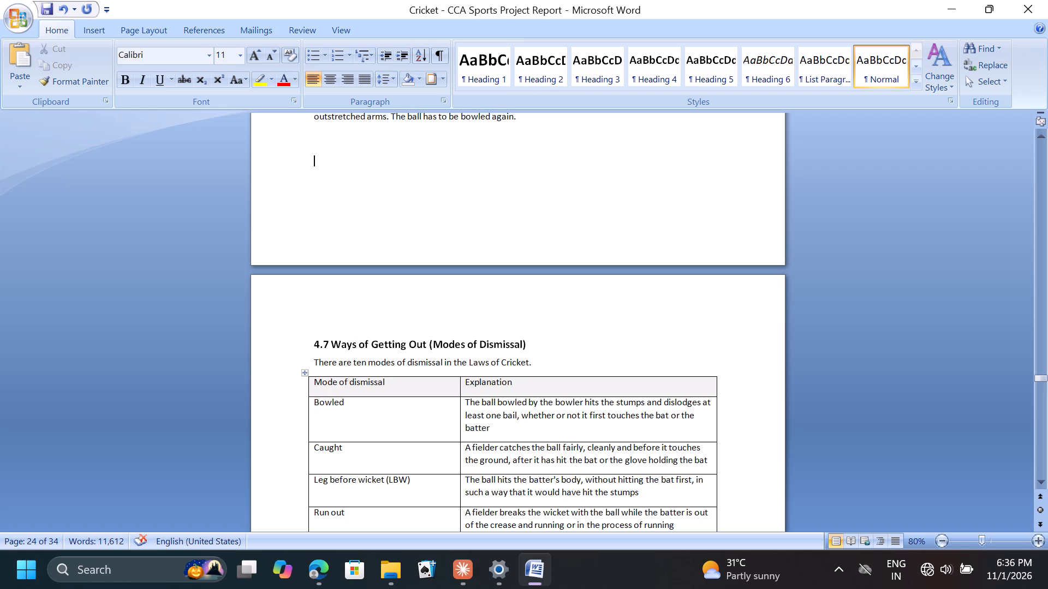
Add blank lines above the 4.10 Formats of the Game heading so it starts at the top of a new page with its table.
scroll(425, 407, down, 7)
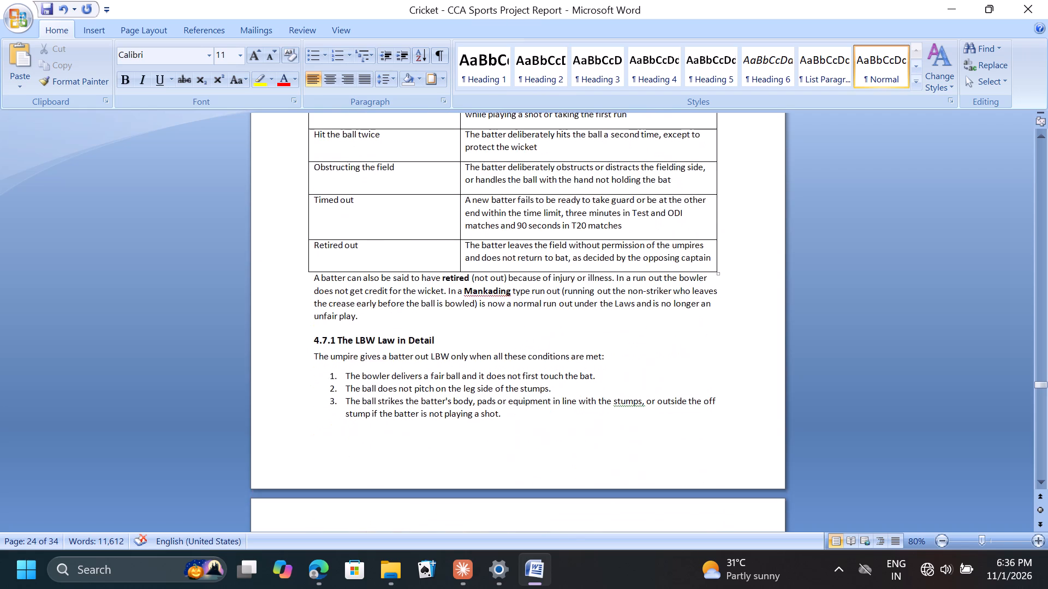
scroll(425, 407, down, 7)
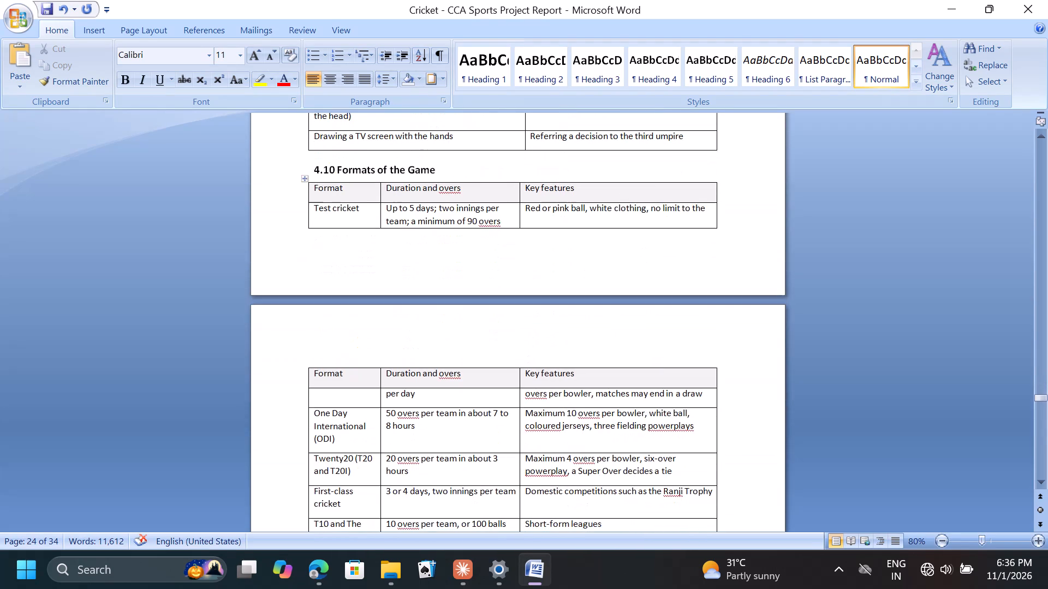
scroll(425, 407, down, 2)
scroll(373, 203, up, 1)
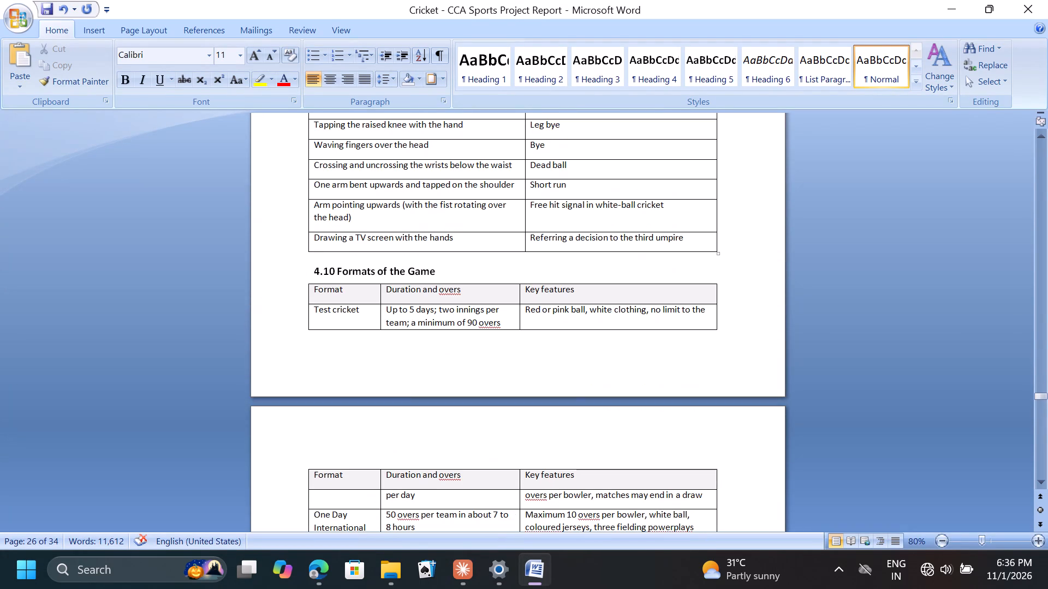
click(314, 267)
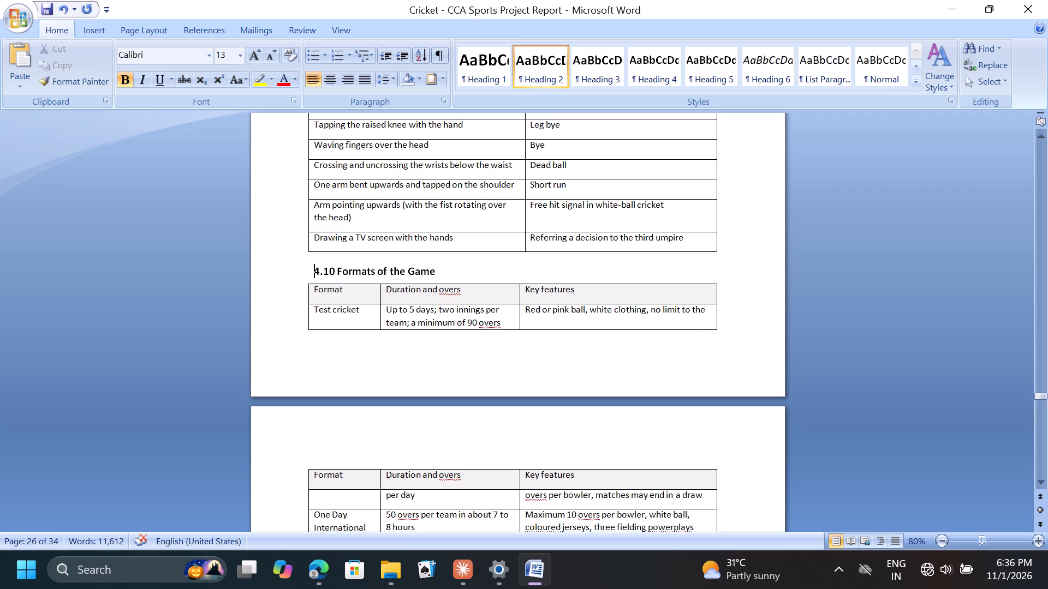
key(Return)
key(Return)
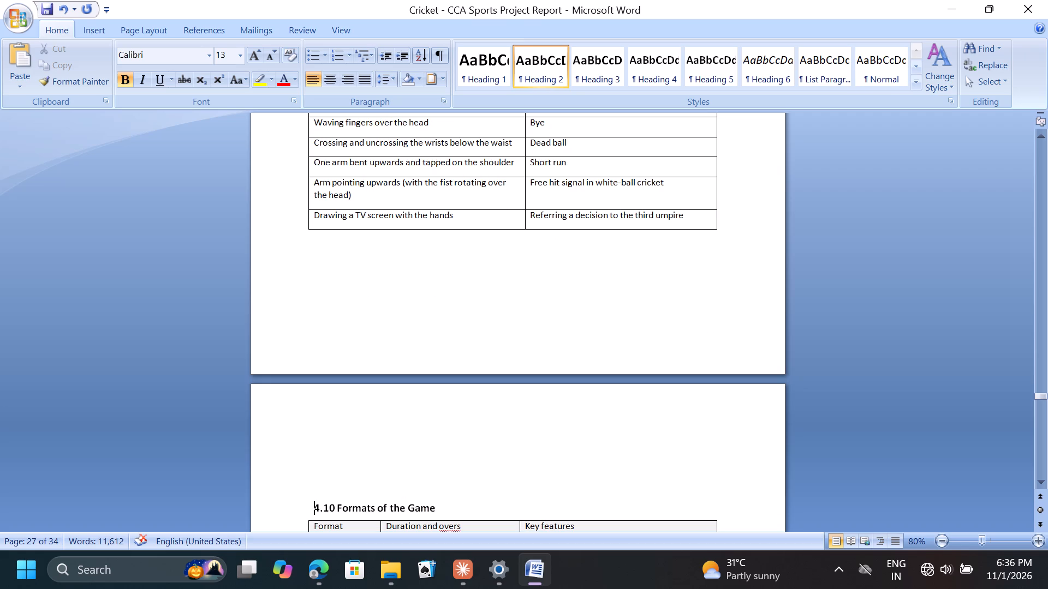
click(331, 455)
key(BackSpace)
key(BackSpace)
key(BackSpace)
key(BackSpace)
click(332, 479)
key(BackSpace)
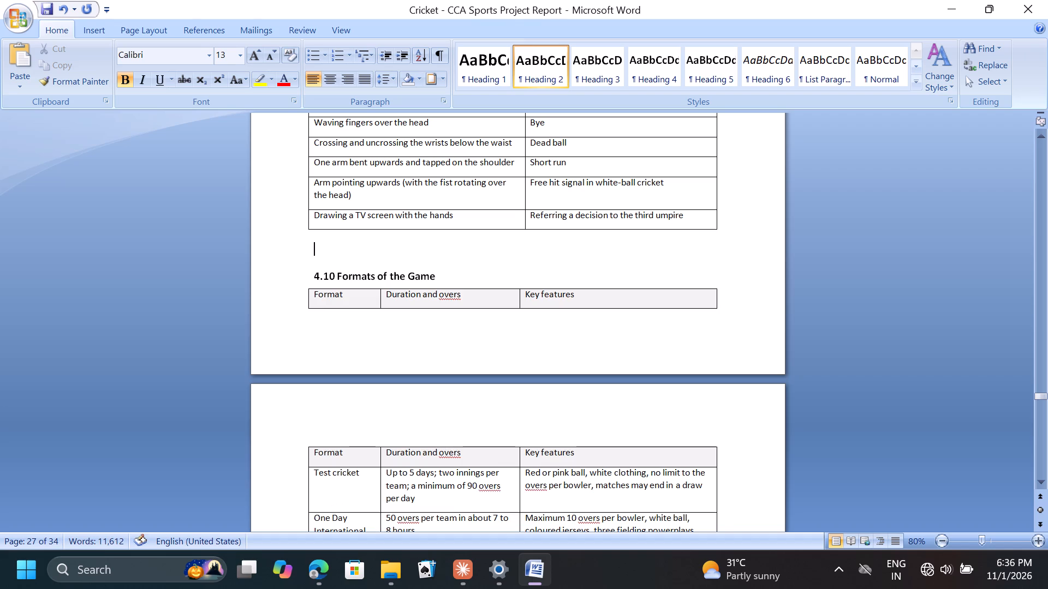
key(Return)
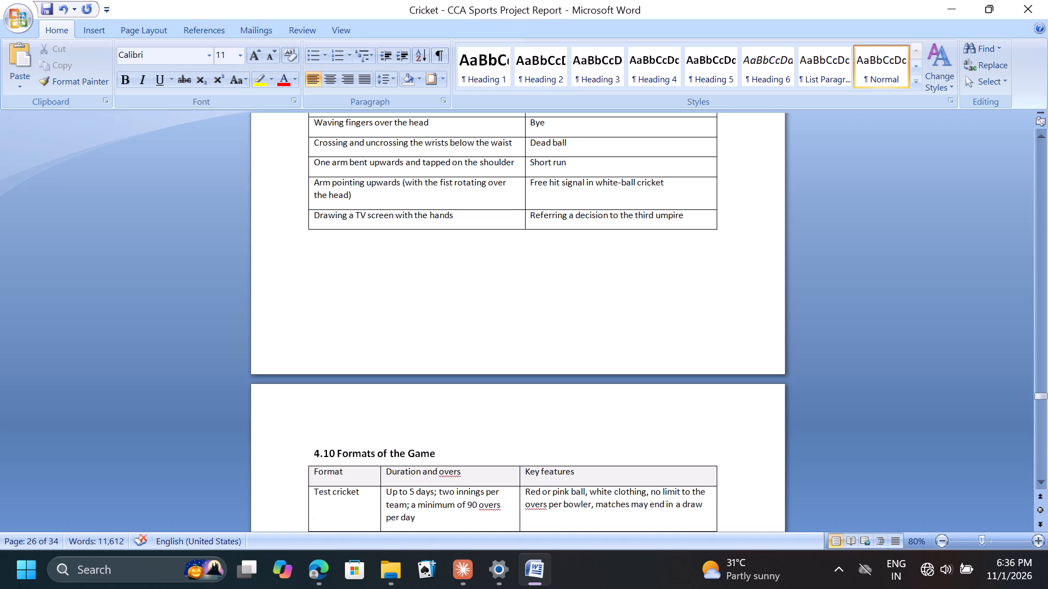
Add blank lines above the section 5 Arjuna Award and Shiv Chhatrapati Award heading so section 5 starts at the top of a new page.
scroll(455, 512, down, 8)
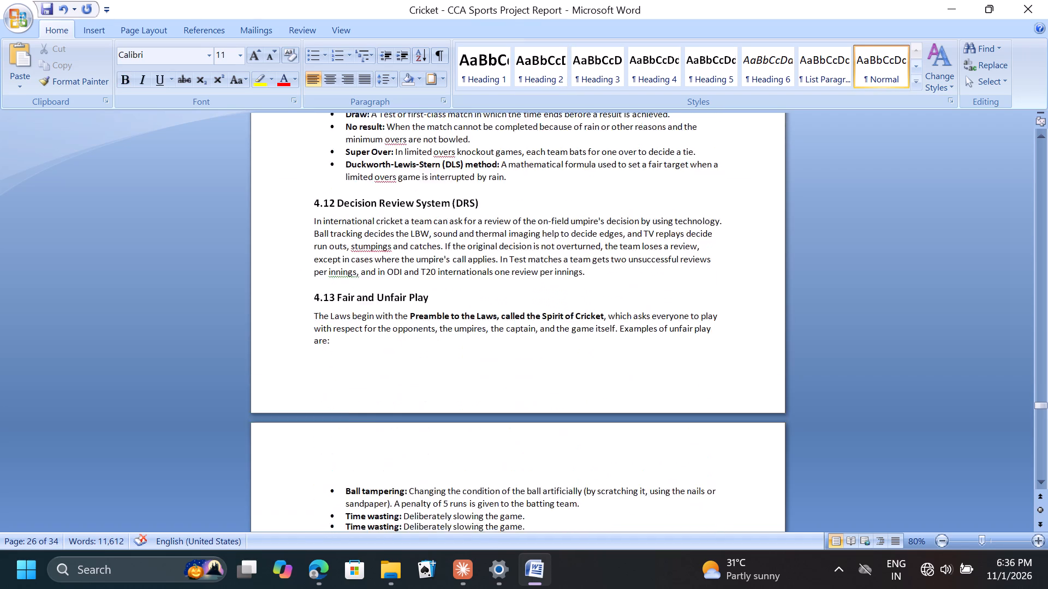
scroll(455, 512, down, 10)
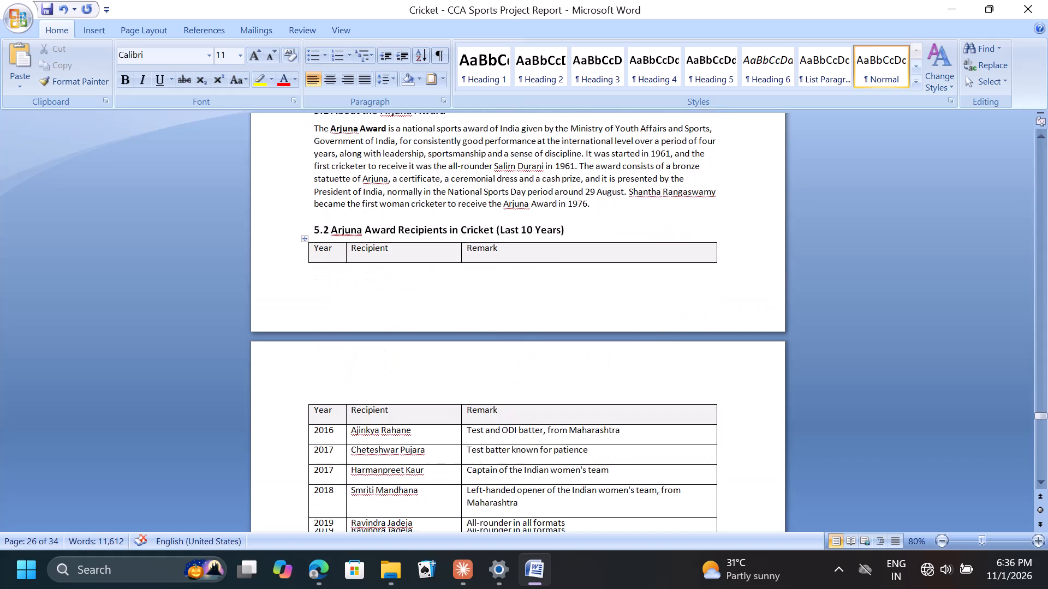
scroll(455, 512, up, 4)
click(455, 512)
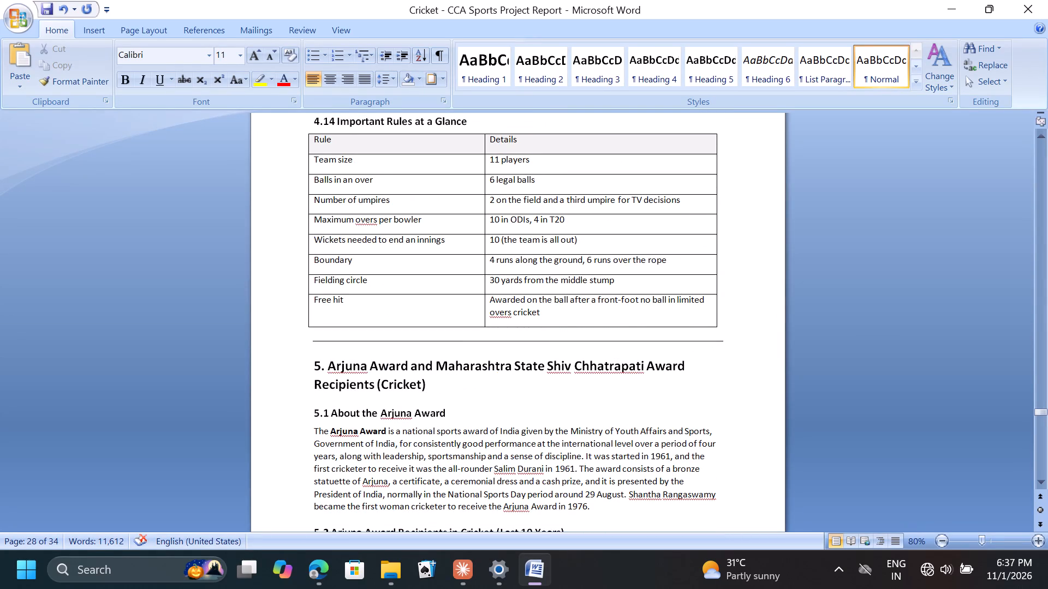
click(316, 359)
key(Return)
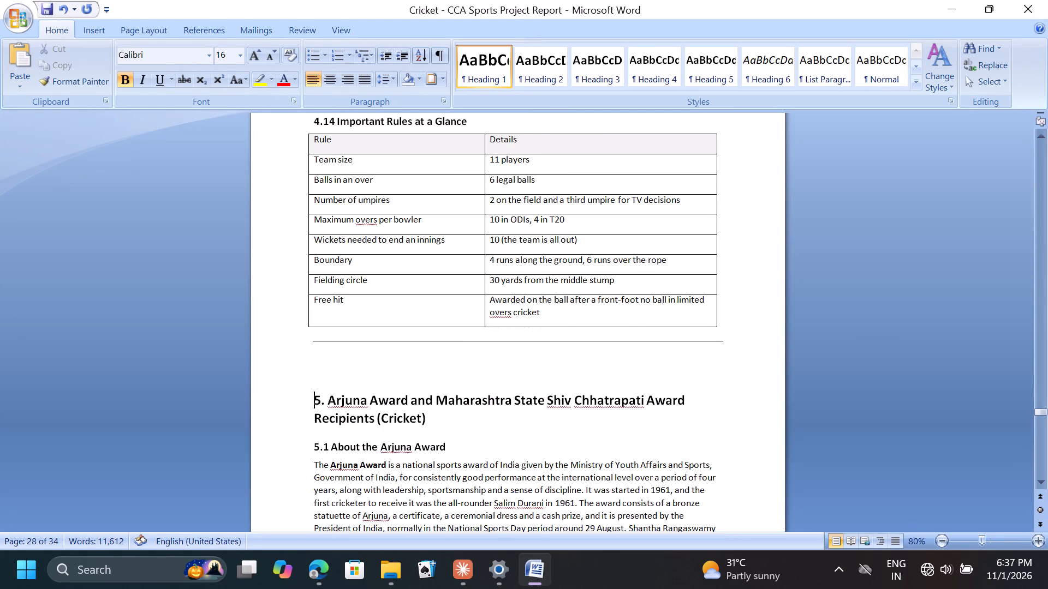
key(Return)
key(Return)
key(Return)
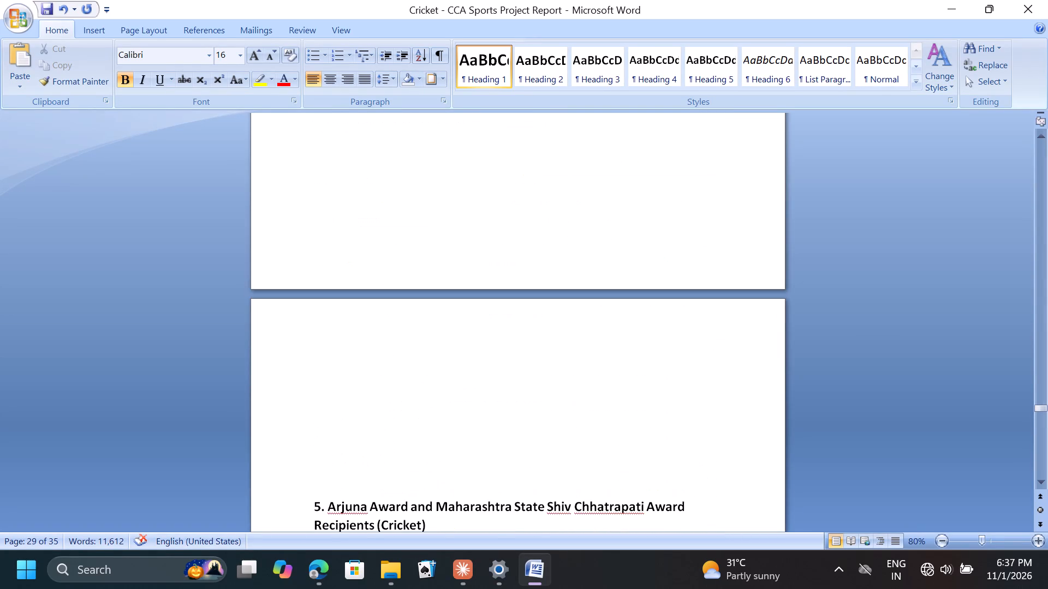
click(321, 452)
key(BackSpace)
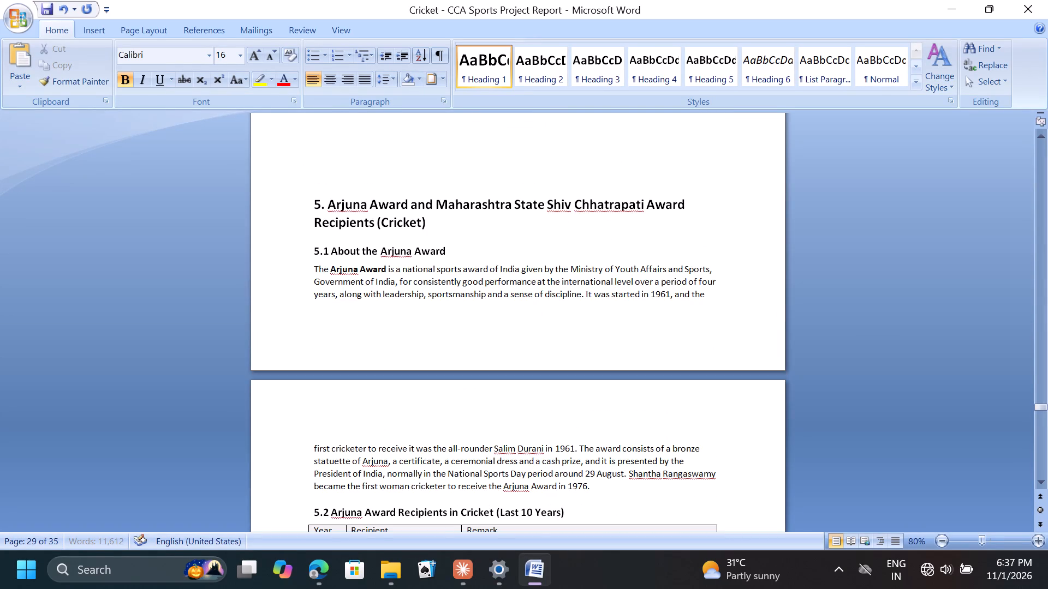
key(Return)
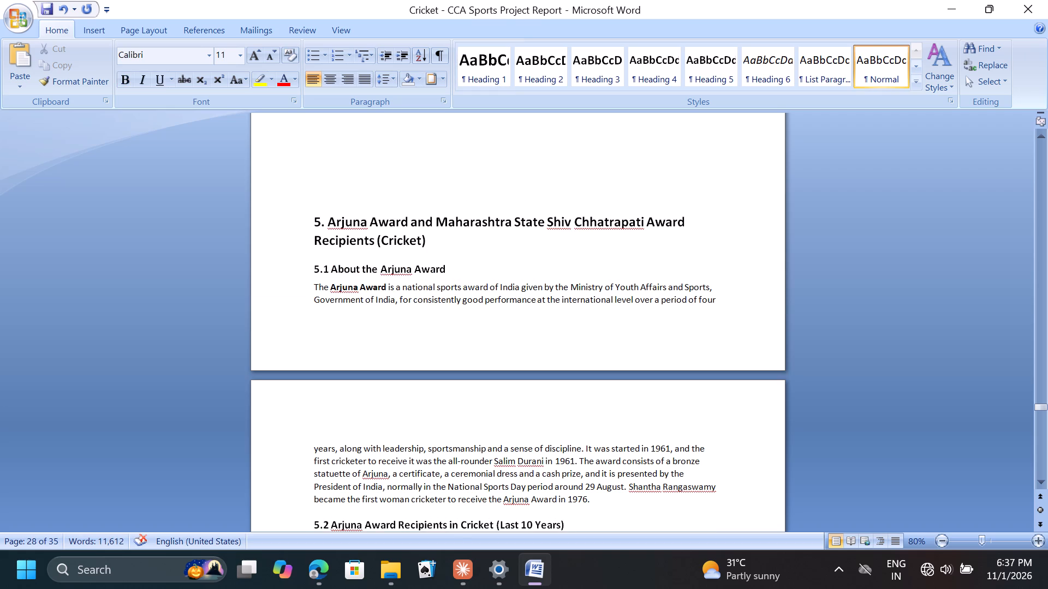
key(Return)
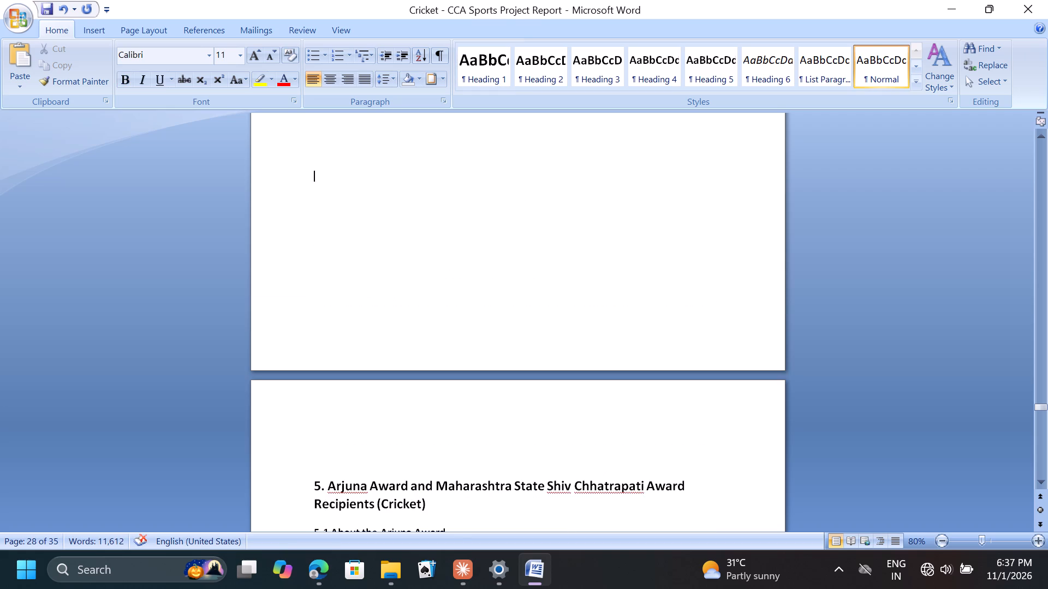
click(327, 473)
click(325, 462)
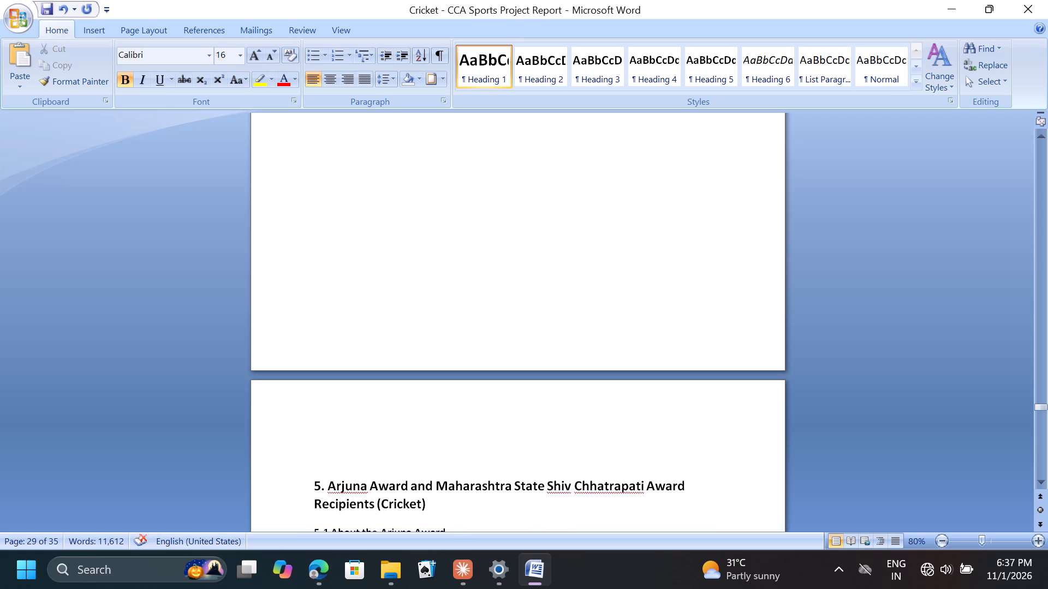
key(BackSpace)
key(Return)
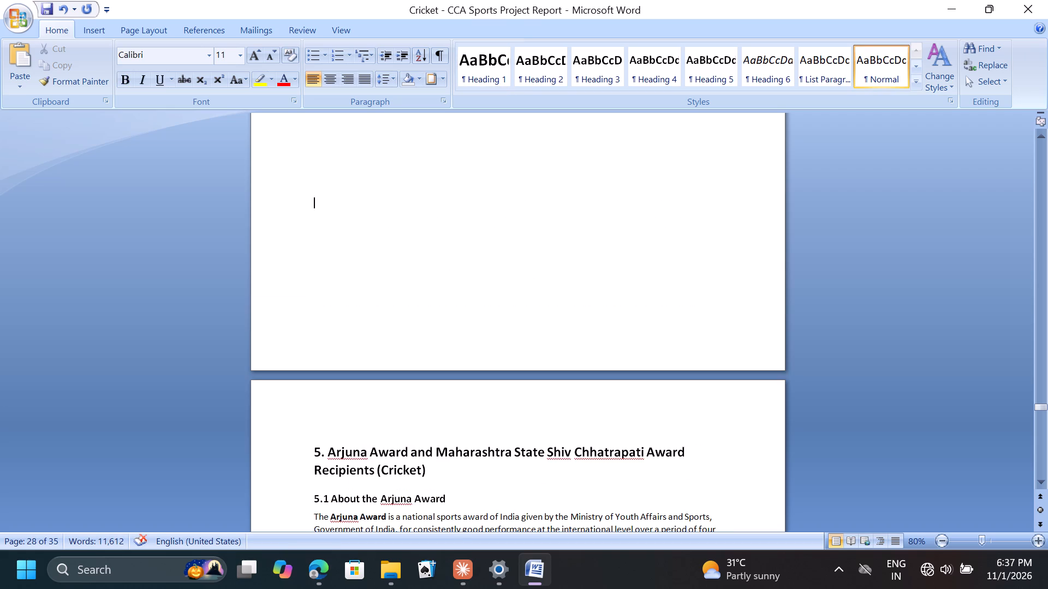
Check the page layout of section 5 through 5.7 Maharashtra's Contribution to Indian Cricket to the start of section 6.
scroll(325, 462, down, 10)
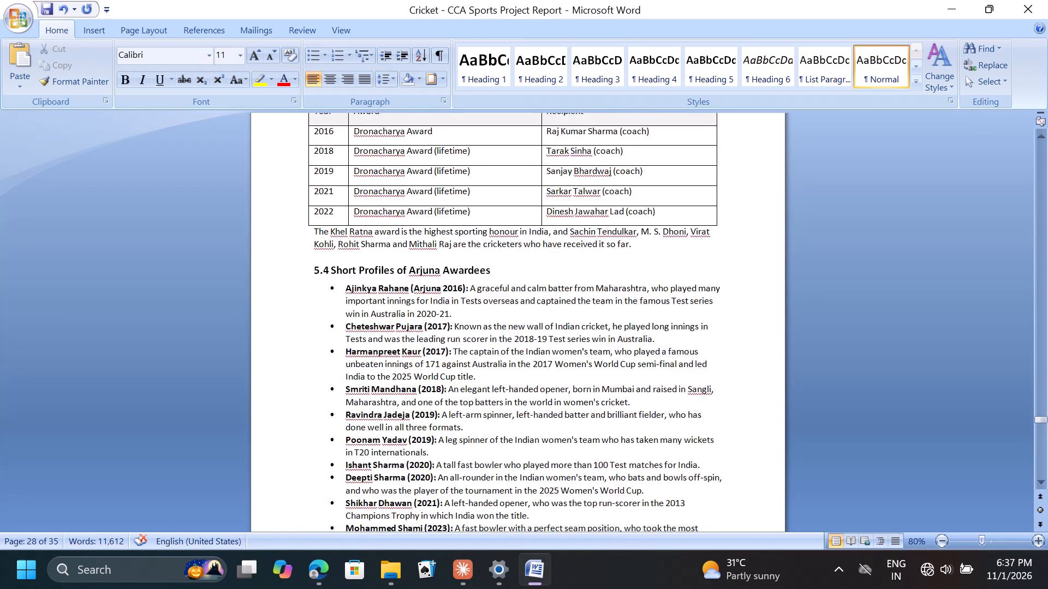
scroll(325, 462, down, 8)
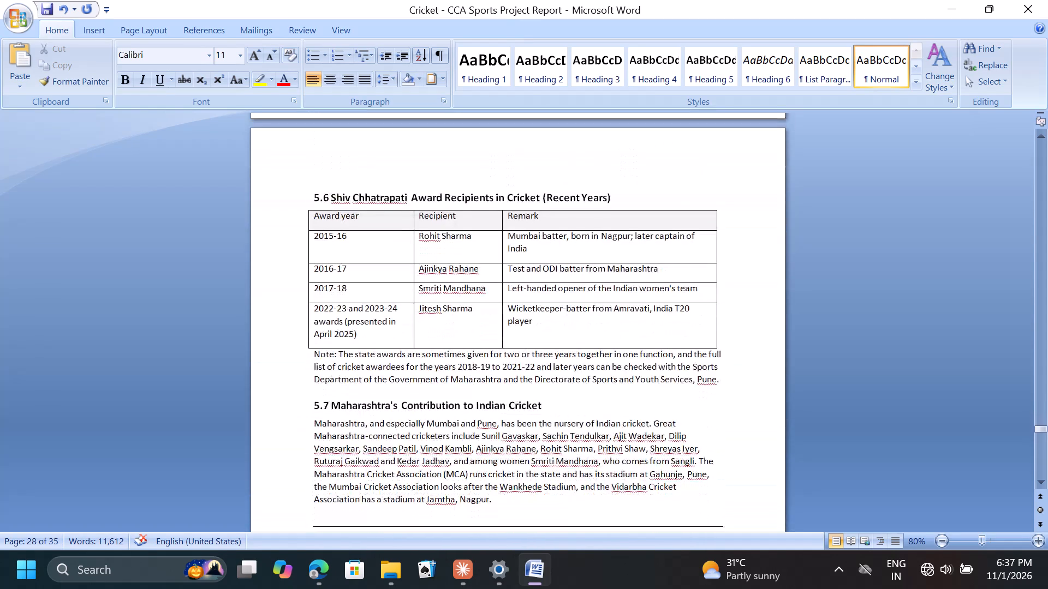
scroll(325, 462, down, 5)
scroll(325, 462, up, 2)
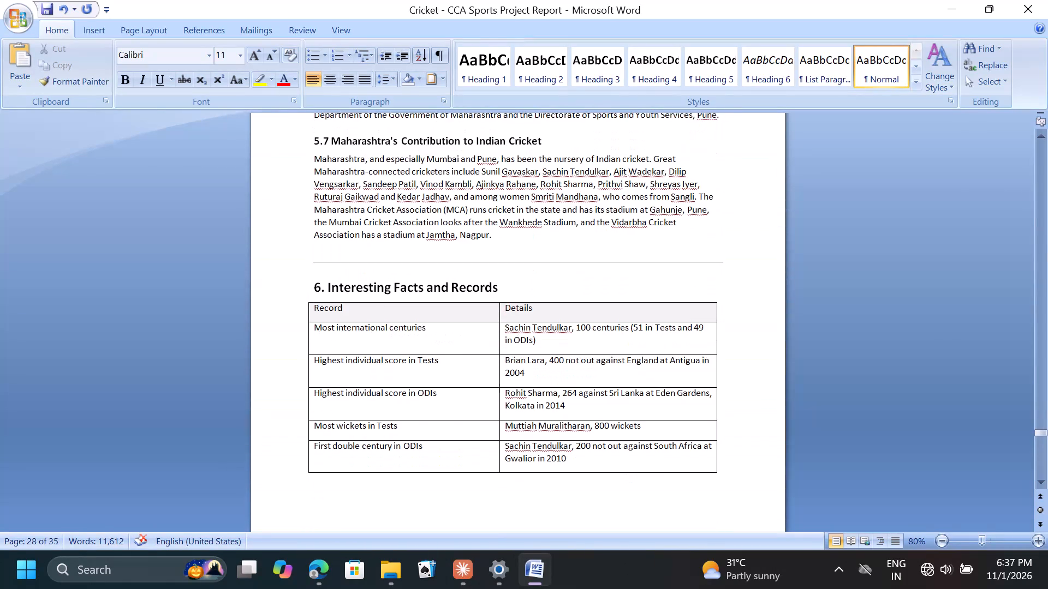
scroll(325, 462, up, 1)
scroll(325, 462, down, 1)
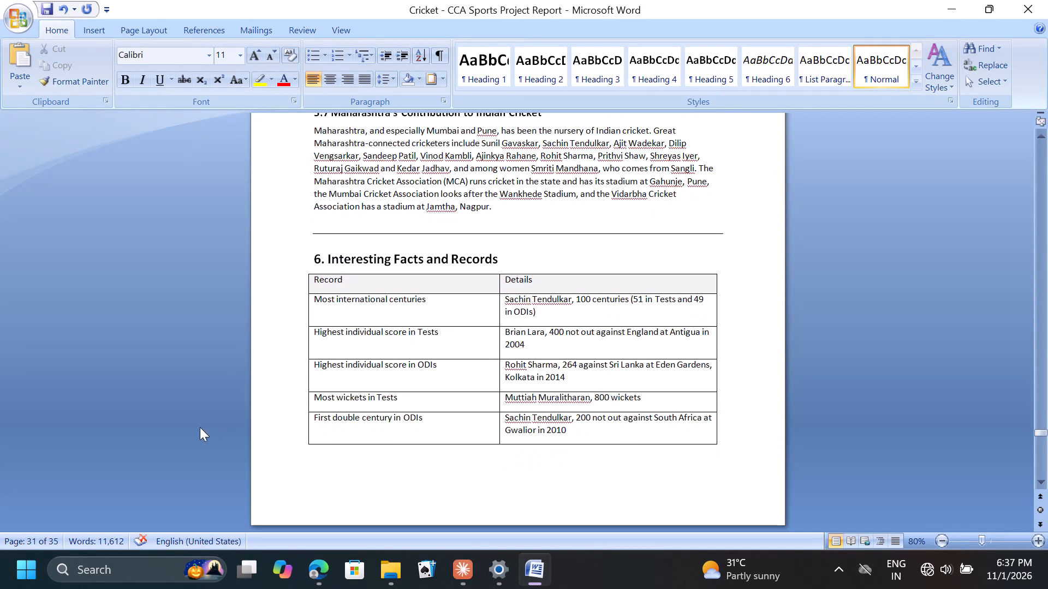
Add blank lines above the 6. Interesting Facts and Records heading so it starts at the top of a new page with its table.
click(313, 260)
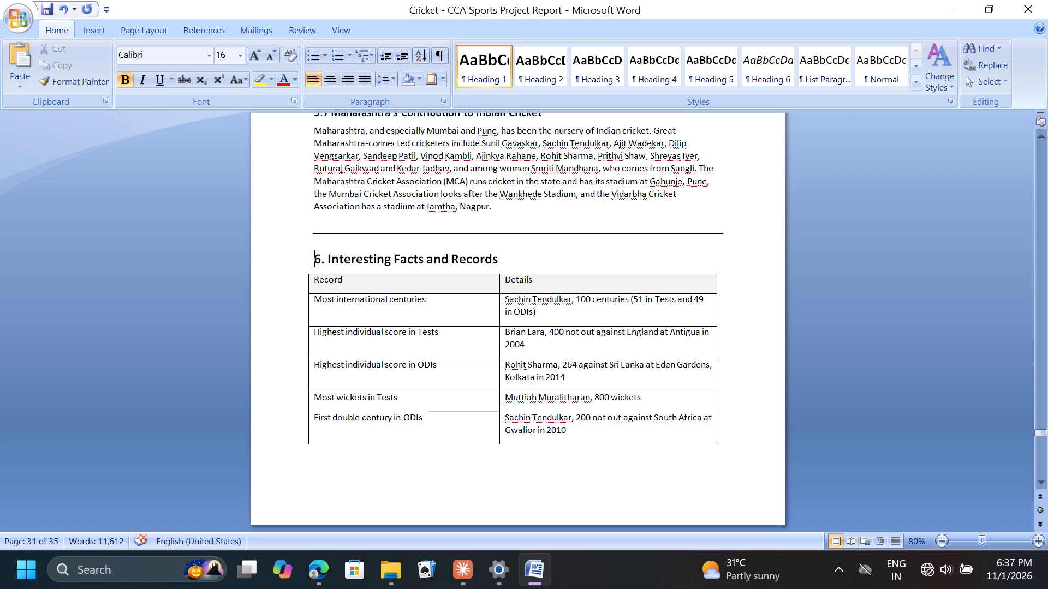
key(Return)
key(Return)
key(Return)
key(Return)
key(Return)
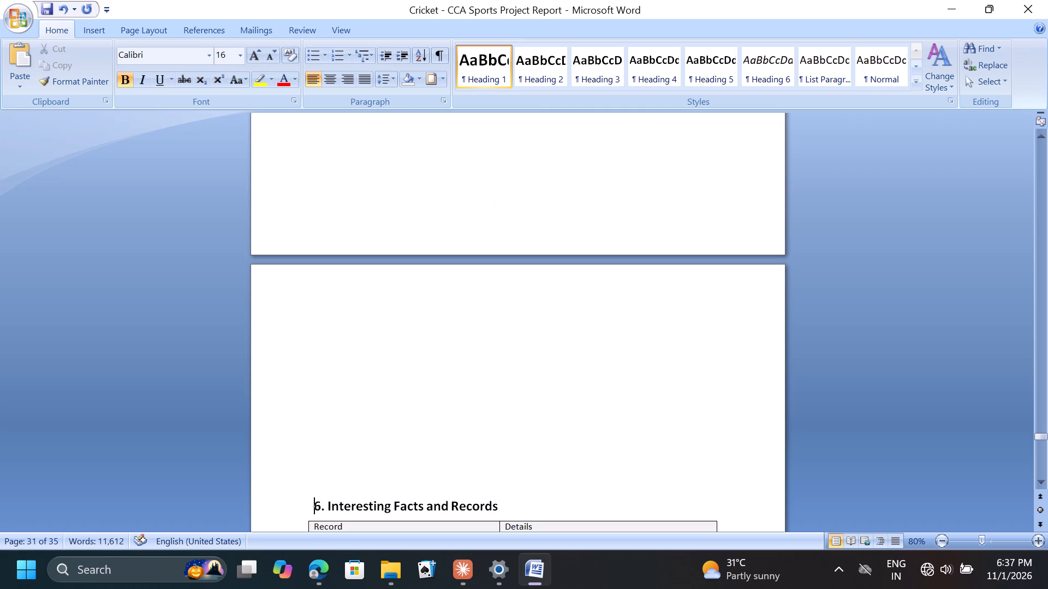
key(BackSpace)
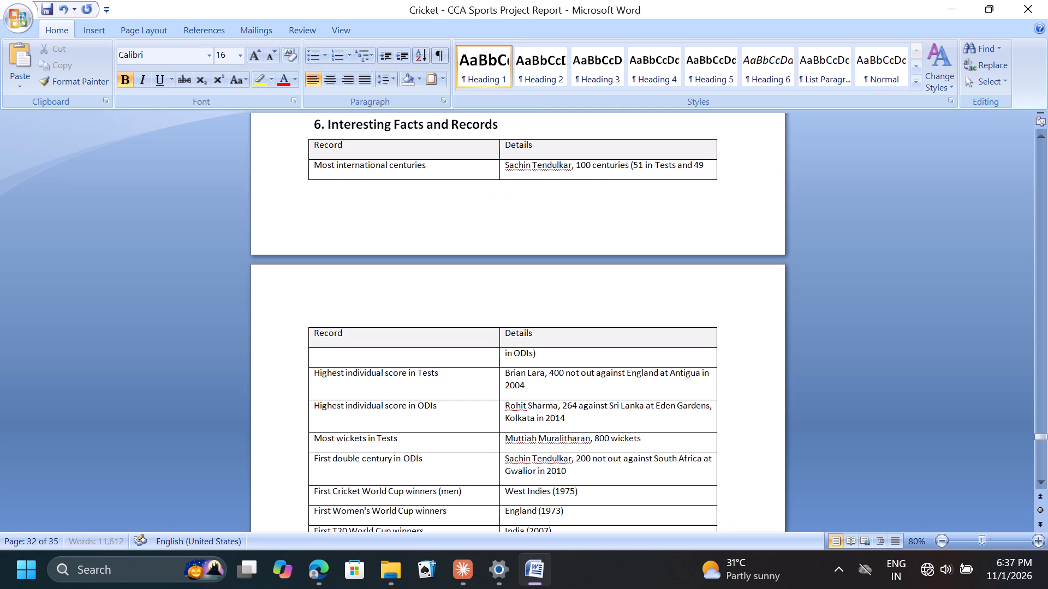
key(Return)
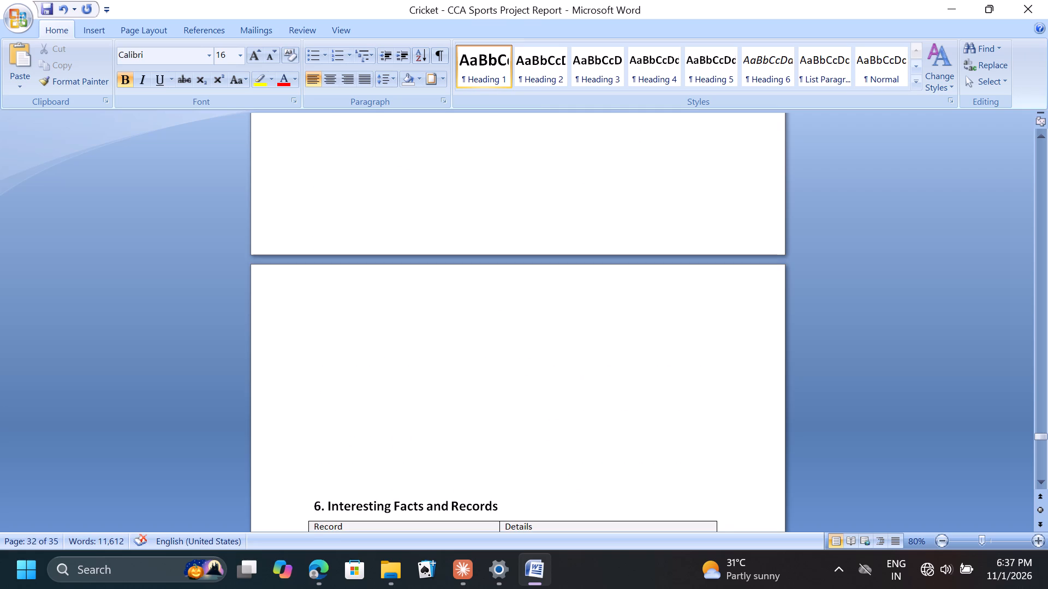
click(383, 438)
key(BackSpace)
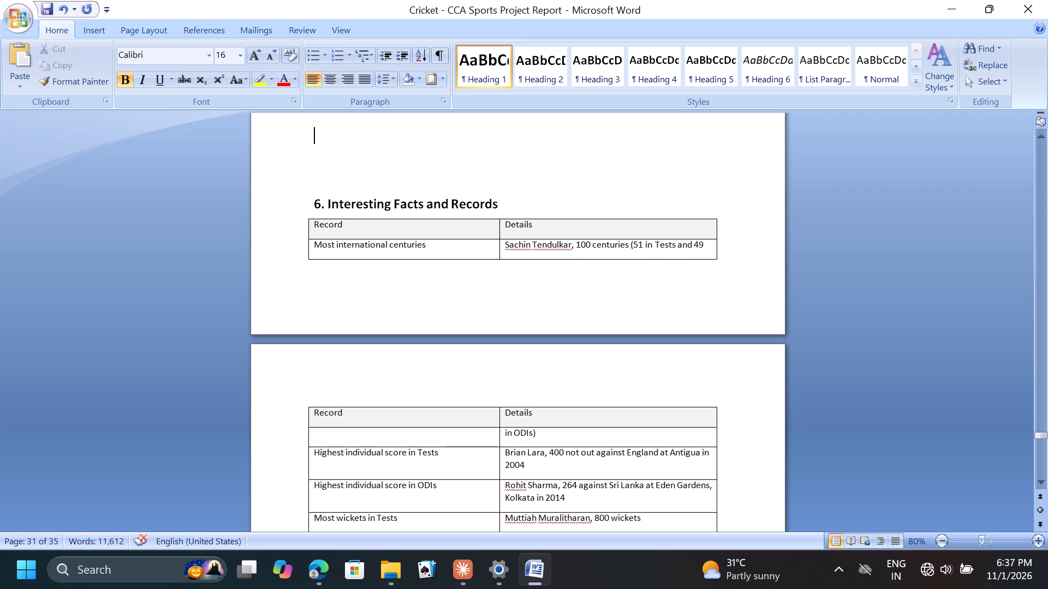
key(Return)
key(Return)
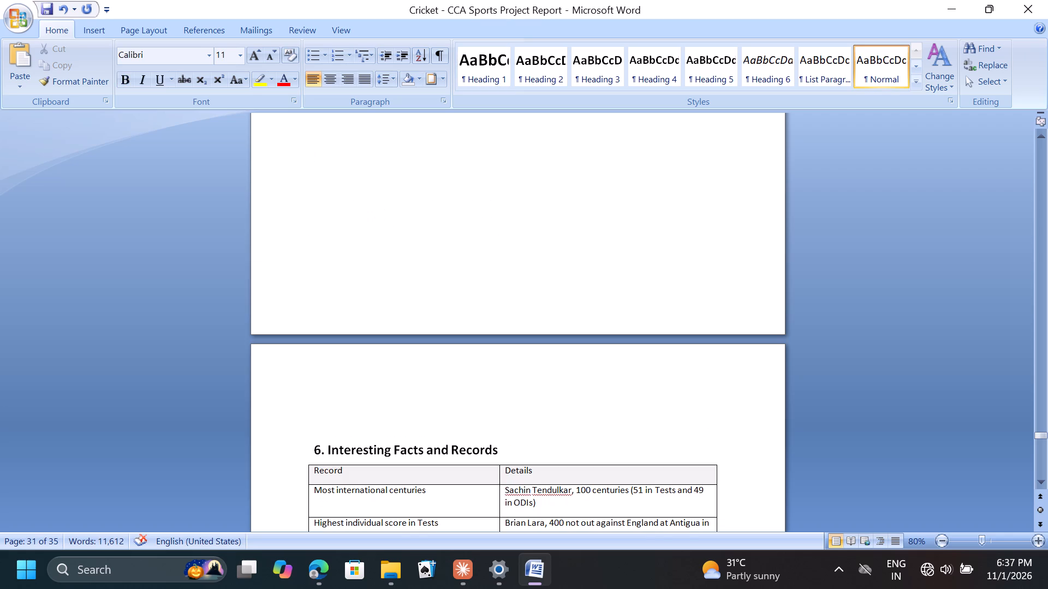
click(387, 411)
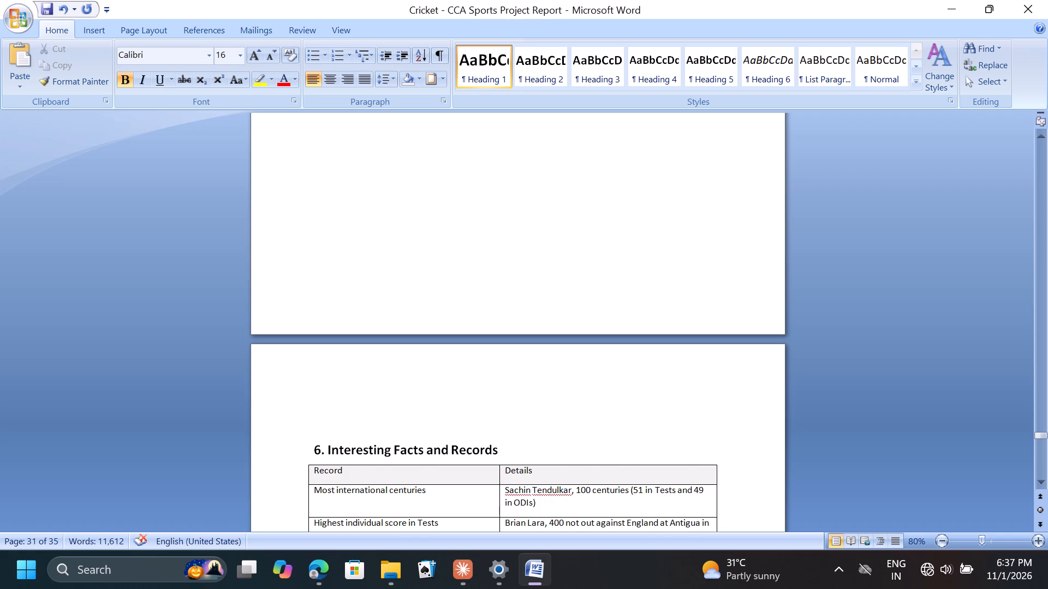
key(BackSpace)
key(Return)
key(Return)
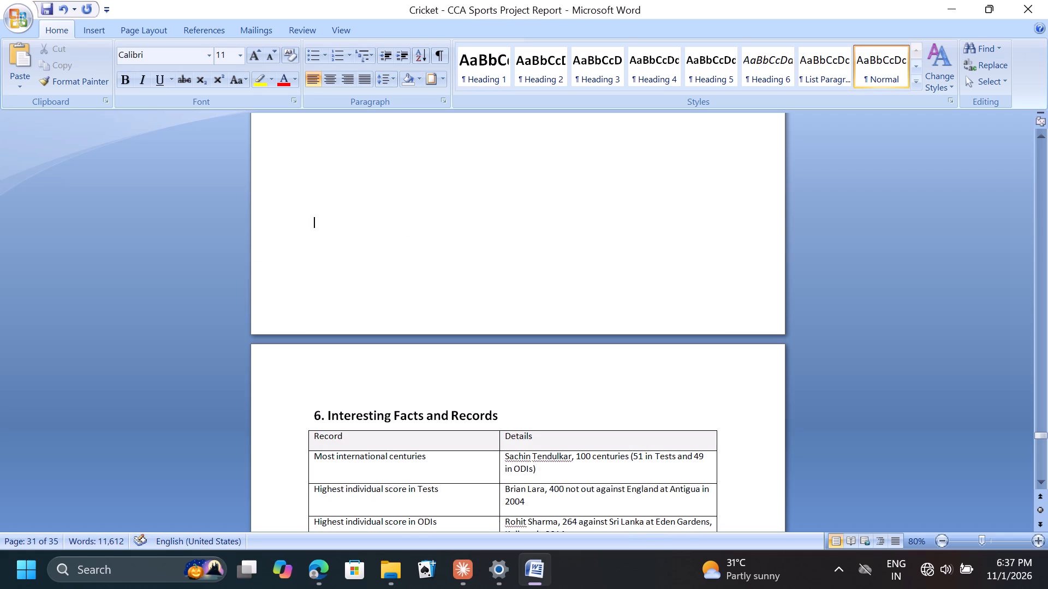
Add blank lines above the 7. Conclusion heading so the section starts at the top of a new page.
scroll(478, 490, down, 6)
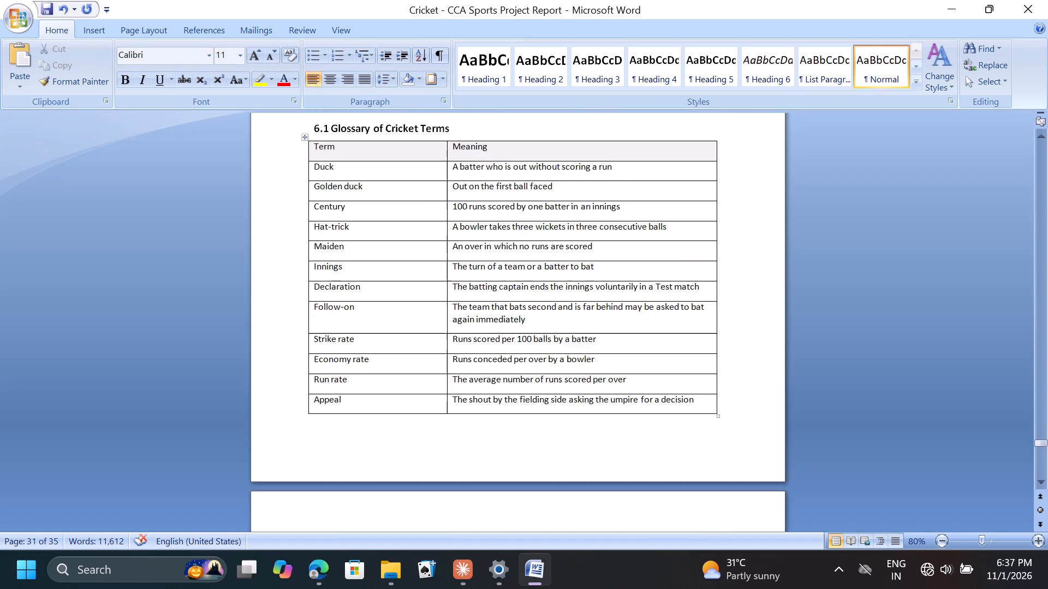
scroll(478, 490, down, 10)
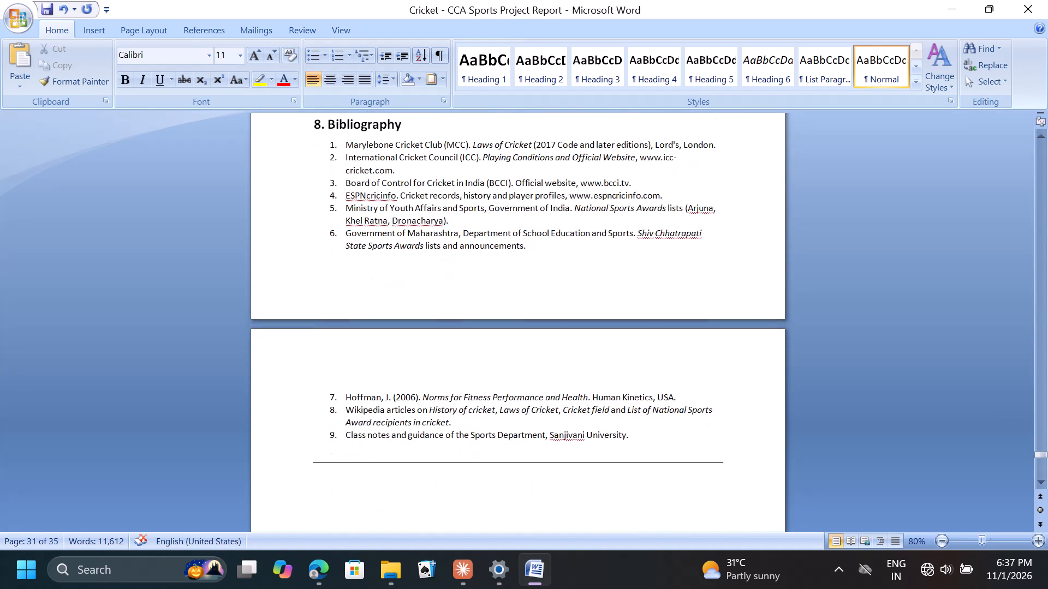
scroll(478, 490, down, 5)
scroll(478, 490, up, 3)
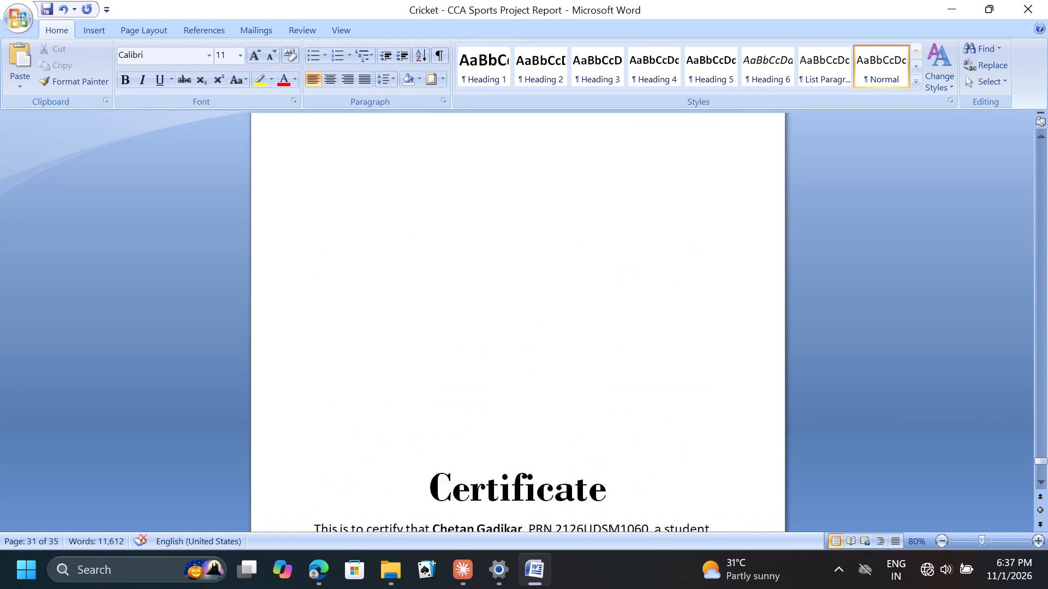
scroll(478, 490, up, 5)
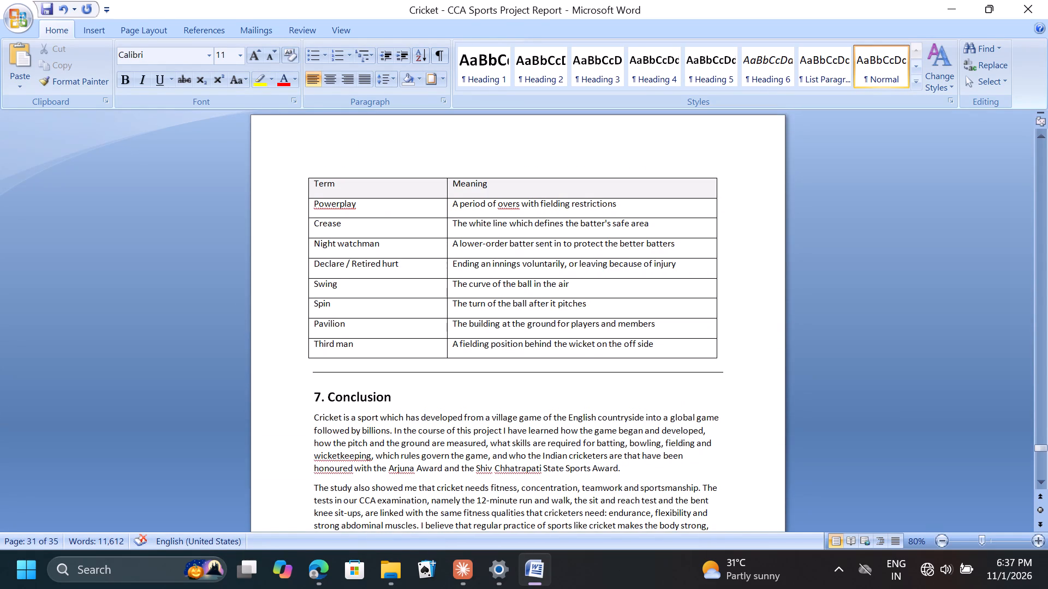
click(313, 396)
key(Return)
key(Return)
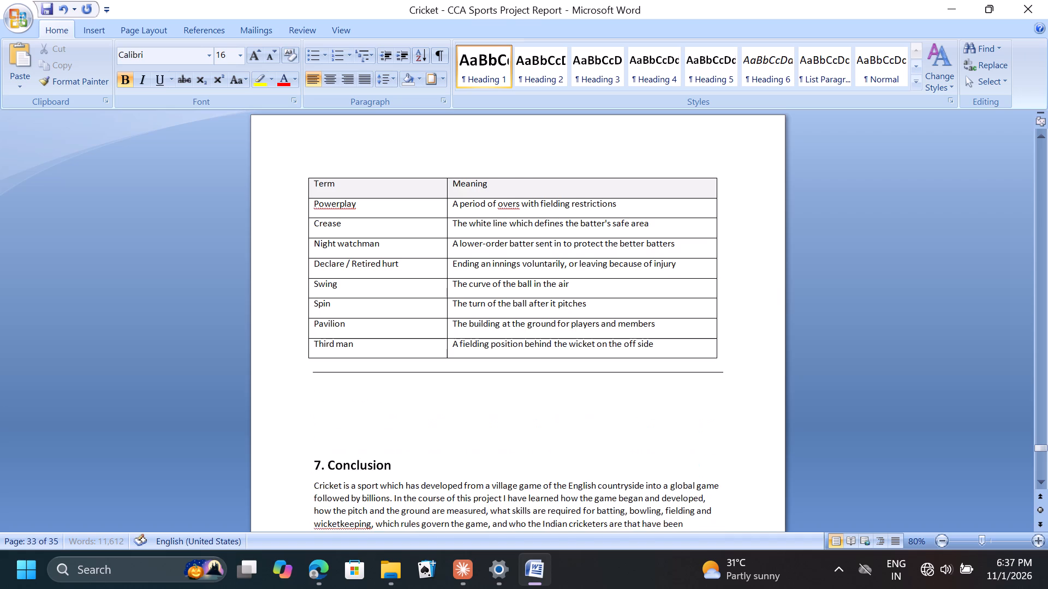
key(Return)
key(Return)
key(Return)
key(Return)
key(Return)
key(Return)
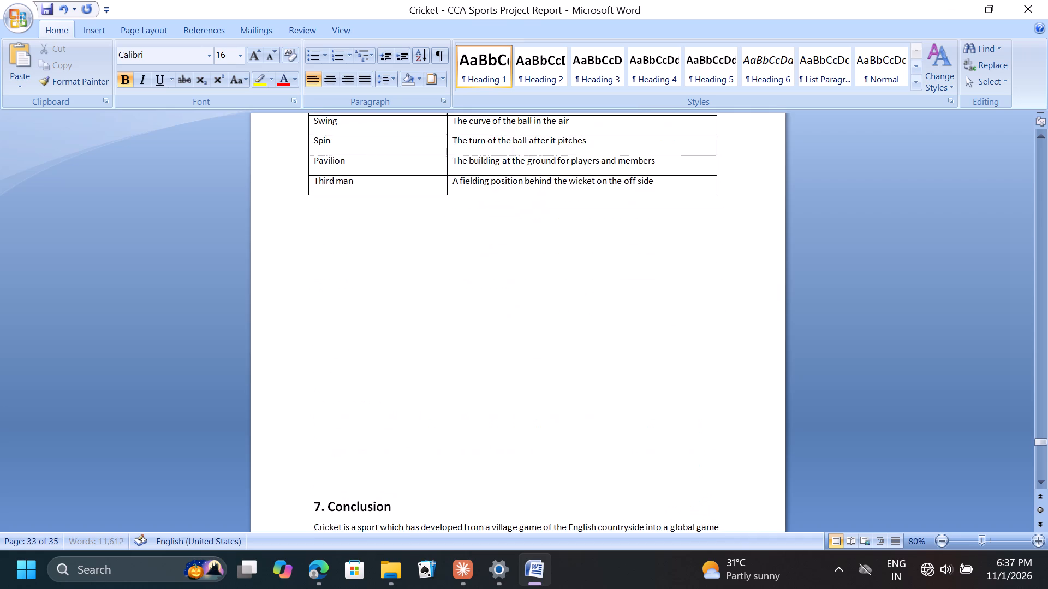
key(Return)
click(350, 442)
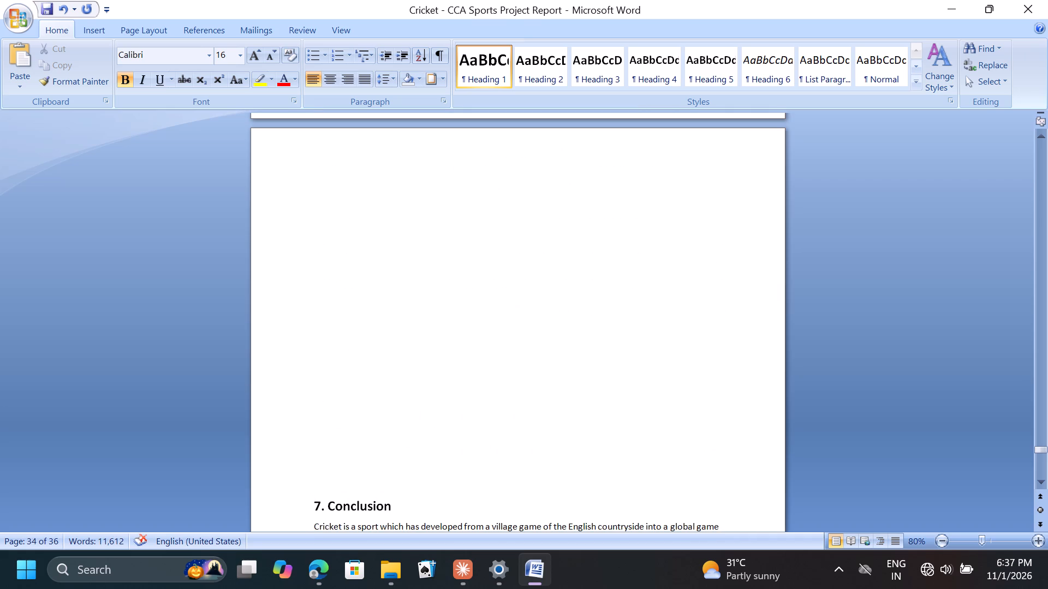
key(BackSpace)
key(Return)
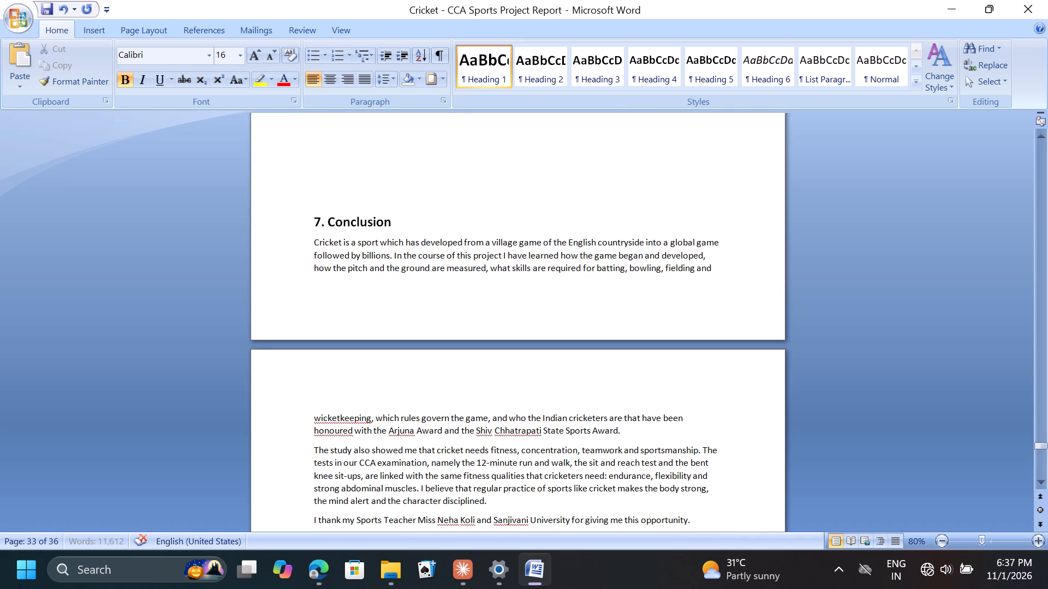
key(Return)
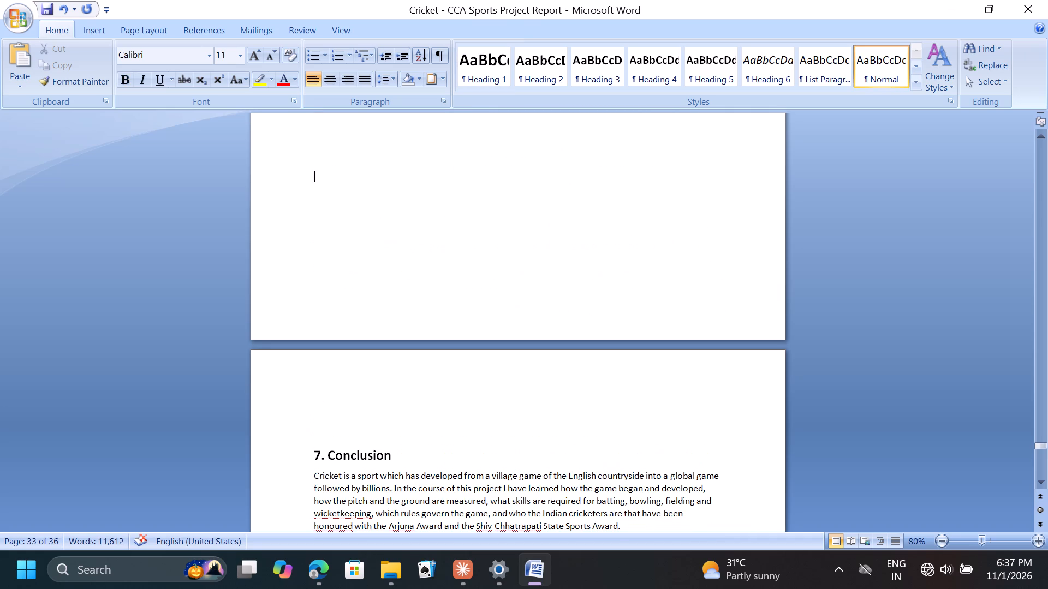
click(334, 426)
key(BackSpace)
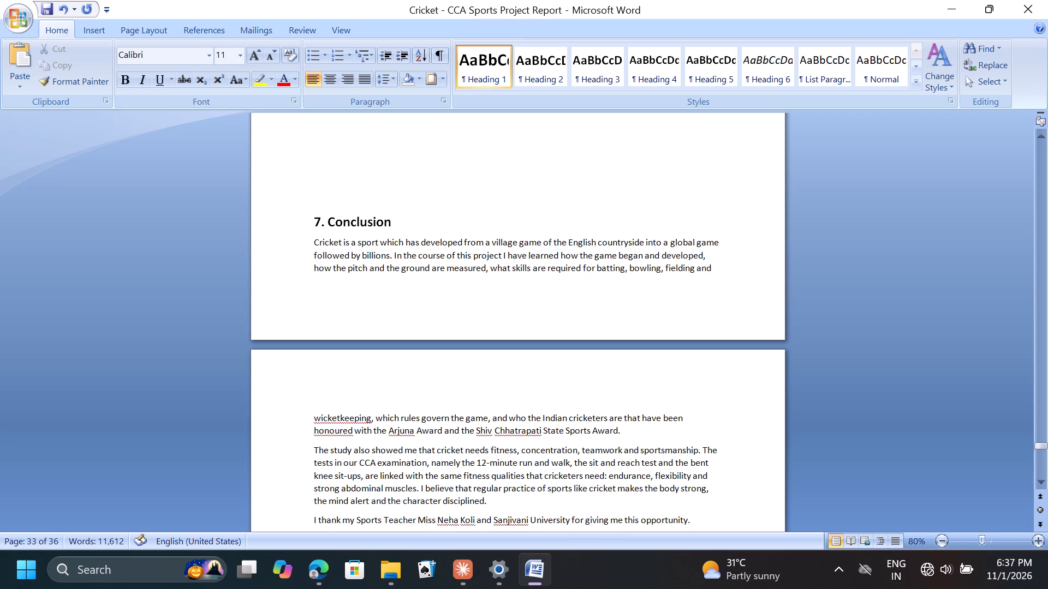
key(Return)
key(Return)
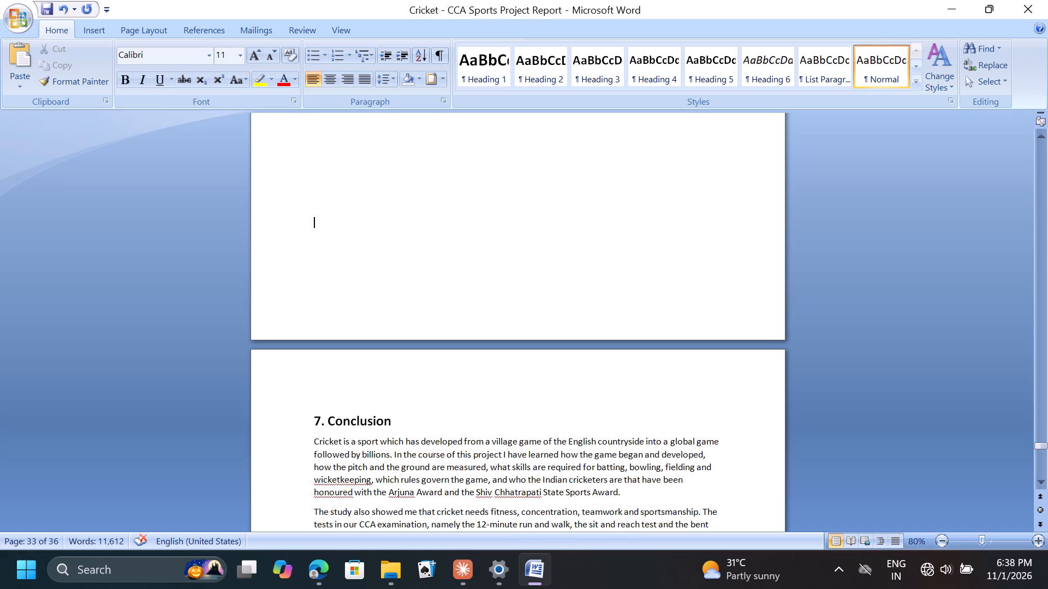
Delete the blank lines above the Certificate heading so it sits at the top of its page with the Declaration below.
scroll(367, 446, down, 5)
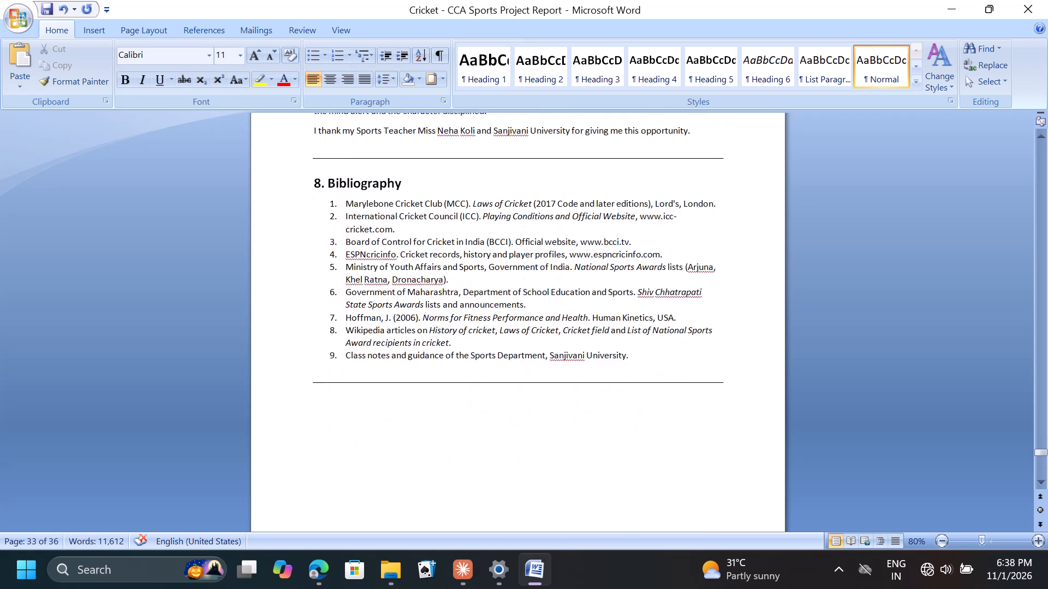
scroll(367, 446, down, 9)
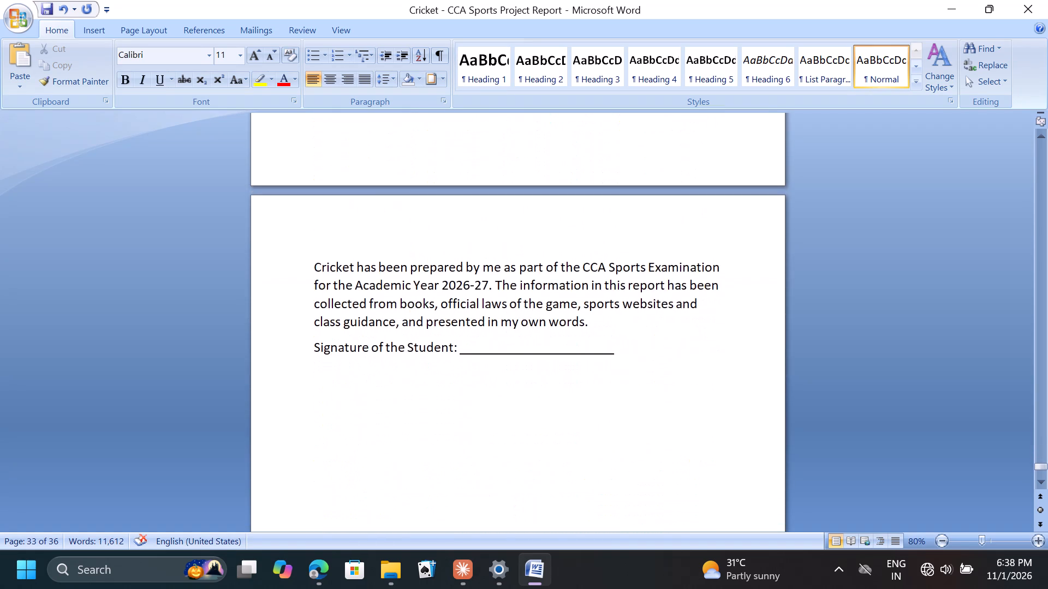
scroll(367, 446, down, 3)
scroll(367, 446, up, 3)
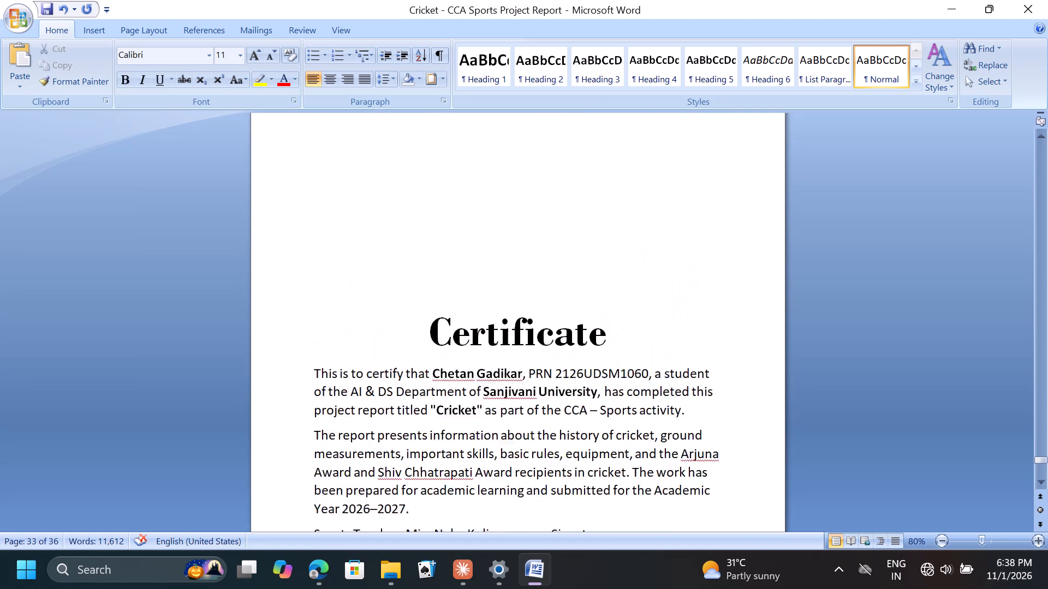
scroll(367, 446, up, 3)
click(384, 423)
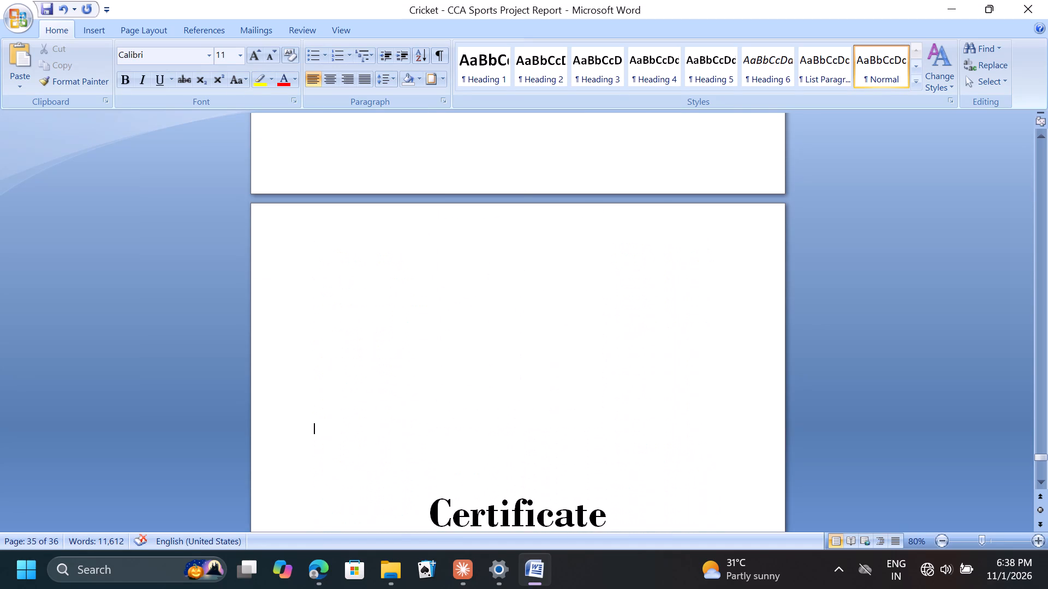
key(BackSpace)
key(BackSpace)
key(BackSpace)
key(BackSpace)
key(BackSpace)
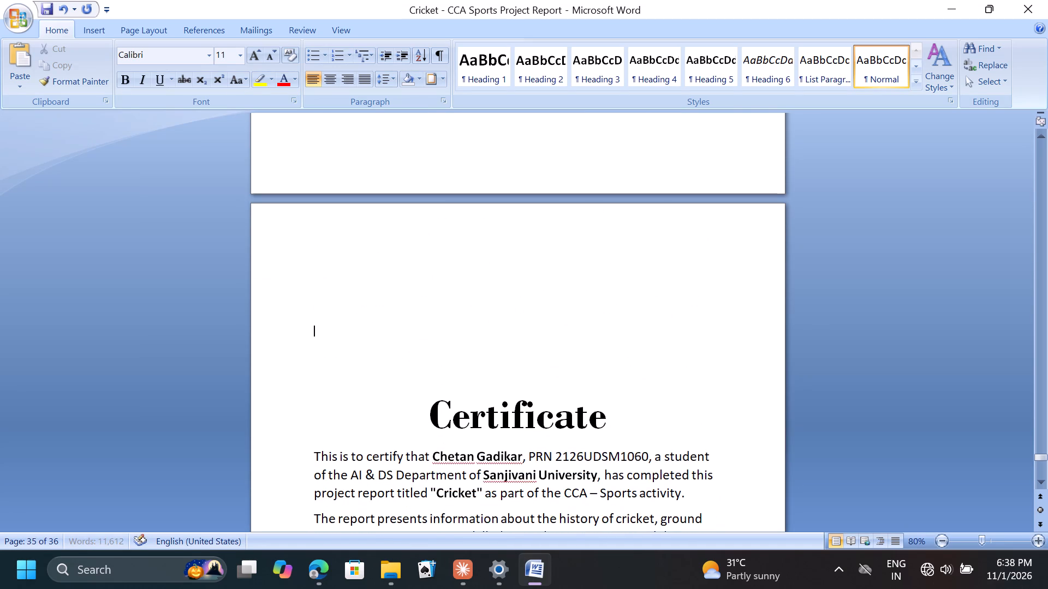
key(BackSpace)
key(BackSpace)
key(BackSpace)
key(BackSpace)
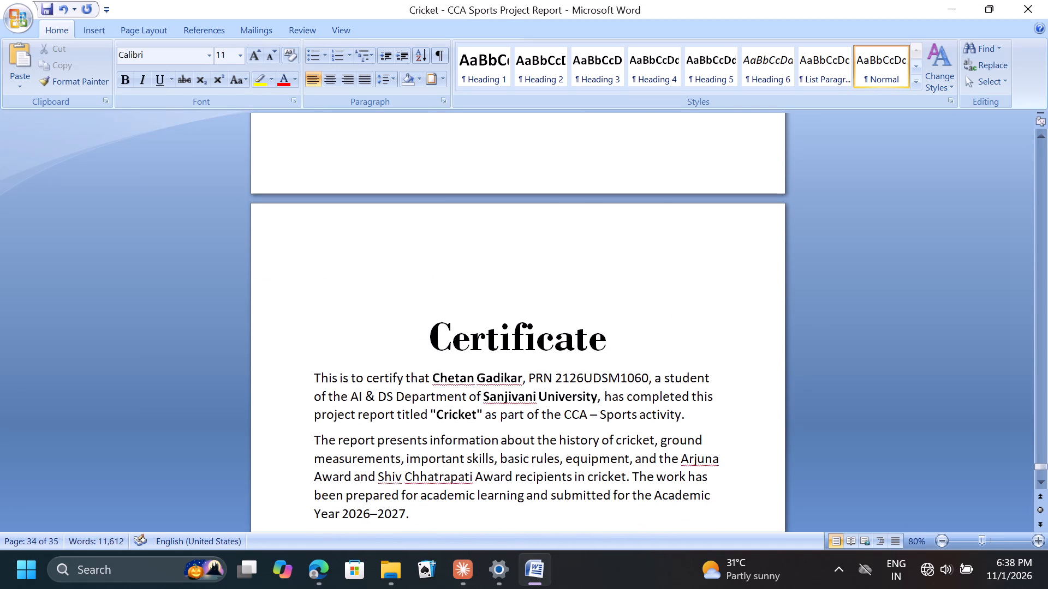
key(BackSpace)
scroll(384, 423, up, 1)
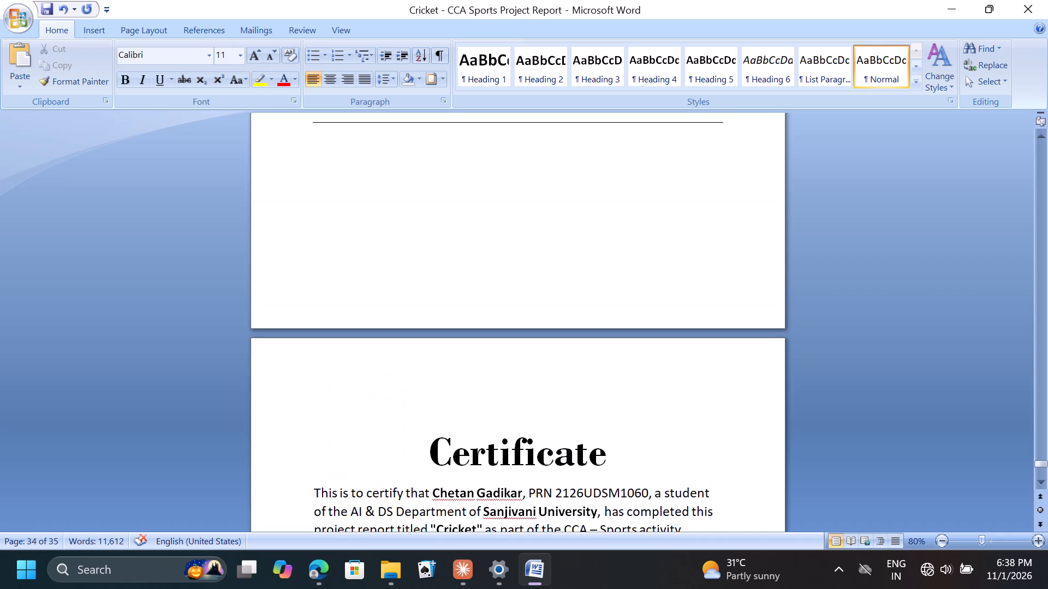
click(370, 414)
key(BackSpace)
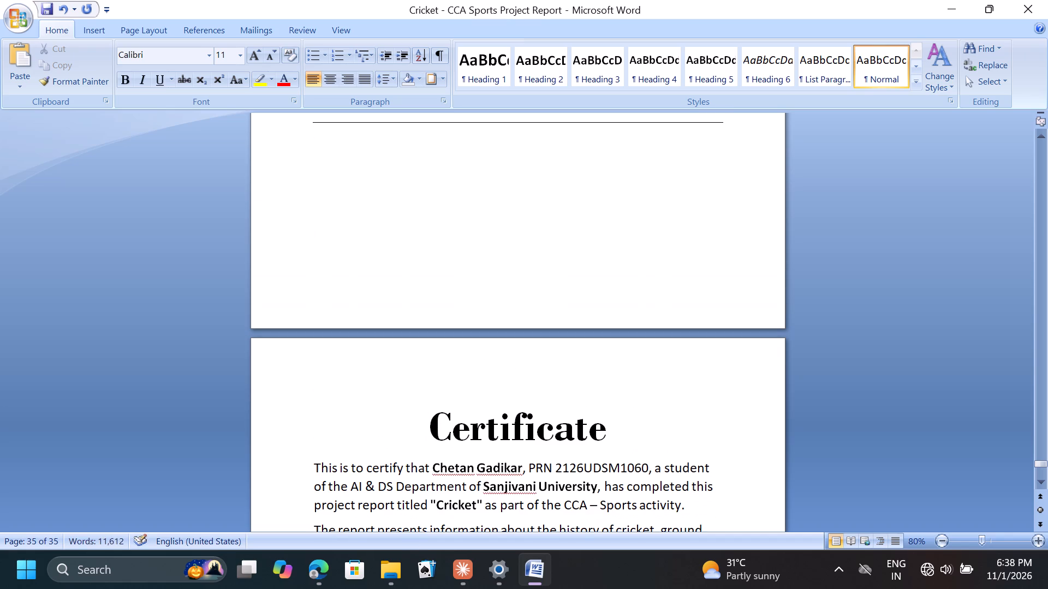
key(BackSpace)
click(368, 387)
Check the Certificate and Declaration page, and review the layout of all the report's pages together at 10% zoom.
scroll(368, 387, down, 4)
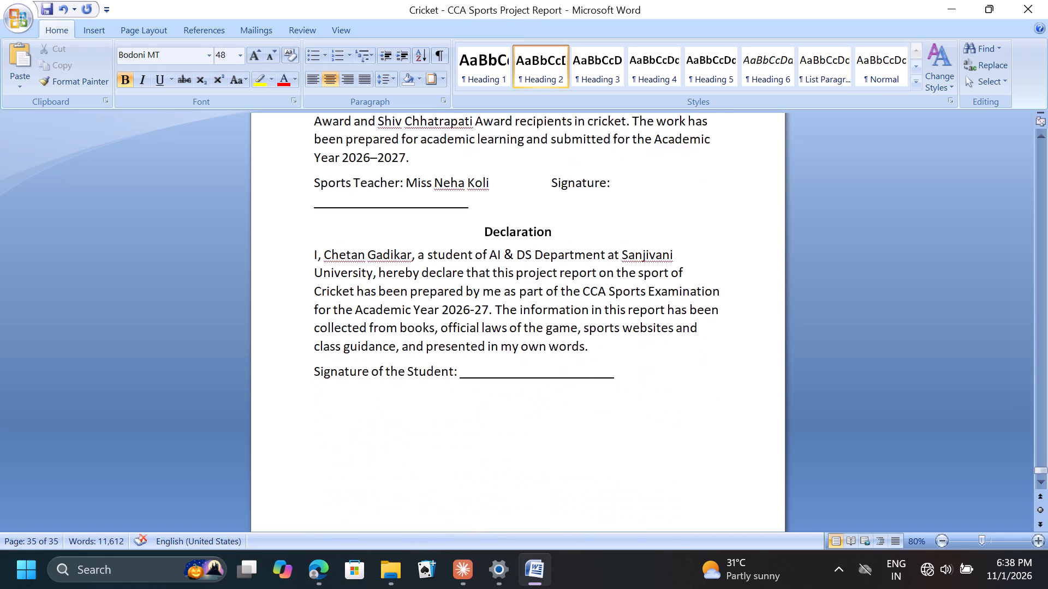
scroll(368, 387, down, 4)
scroll(368, 387, up, 7)
ctrl+scroll(368, 387, down, 7)
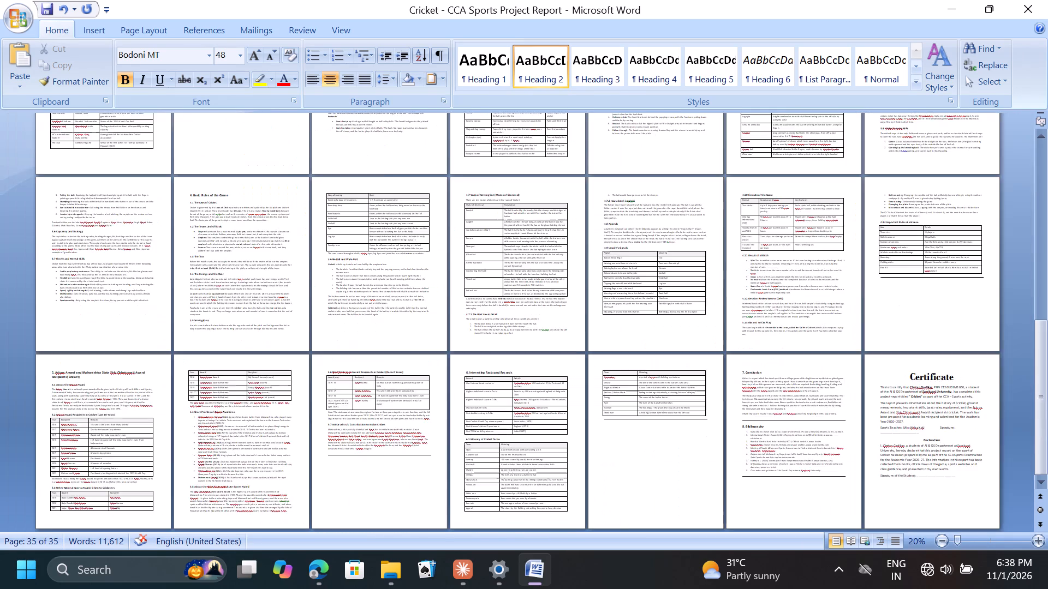
ctrl+scroll(368, 387, down, 2)
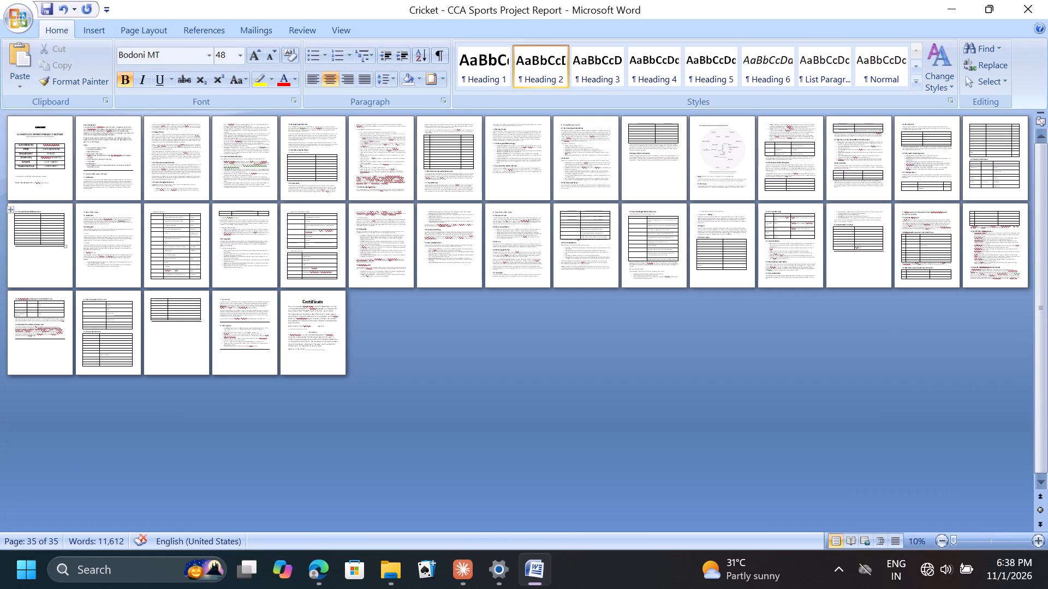
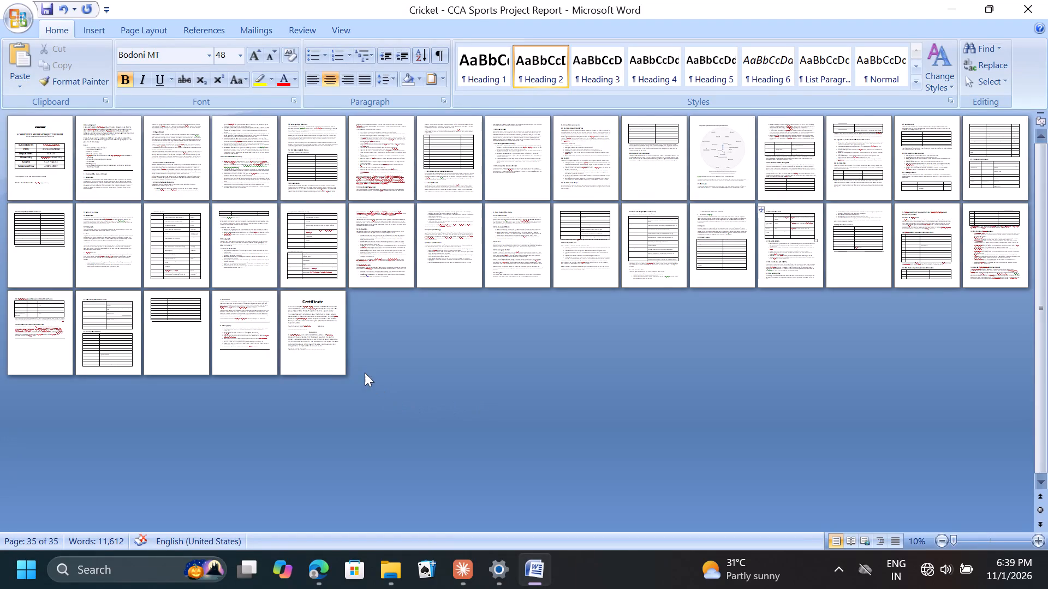
Enlarge the view from the all-pages overview to 80% zoom and examine the report's cover page.
click(51, 189)
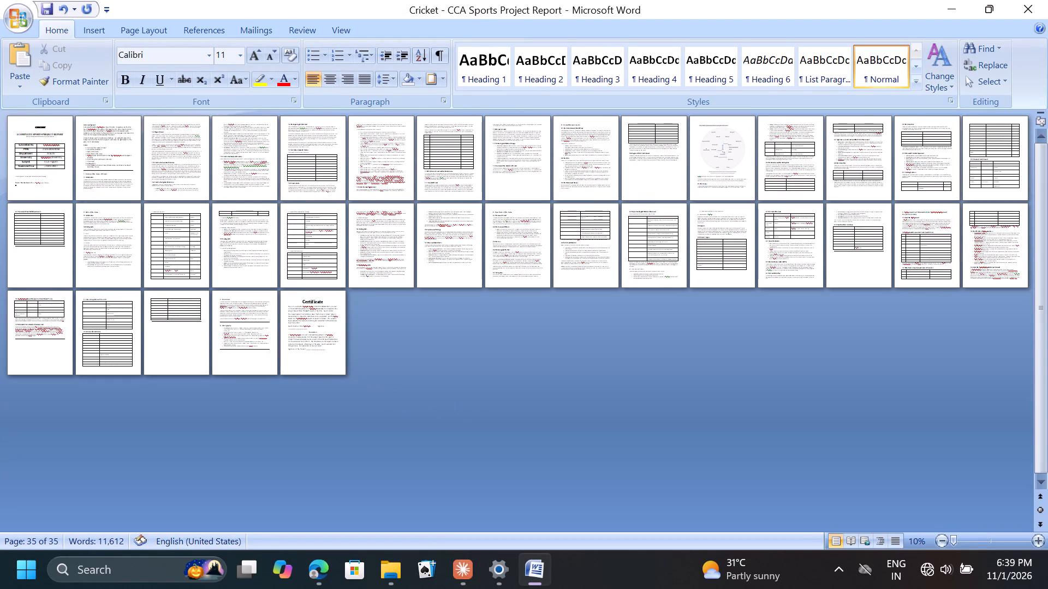
ctrl+scroll(51, 189, up, 6)
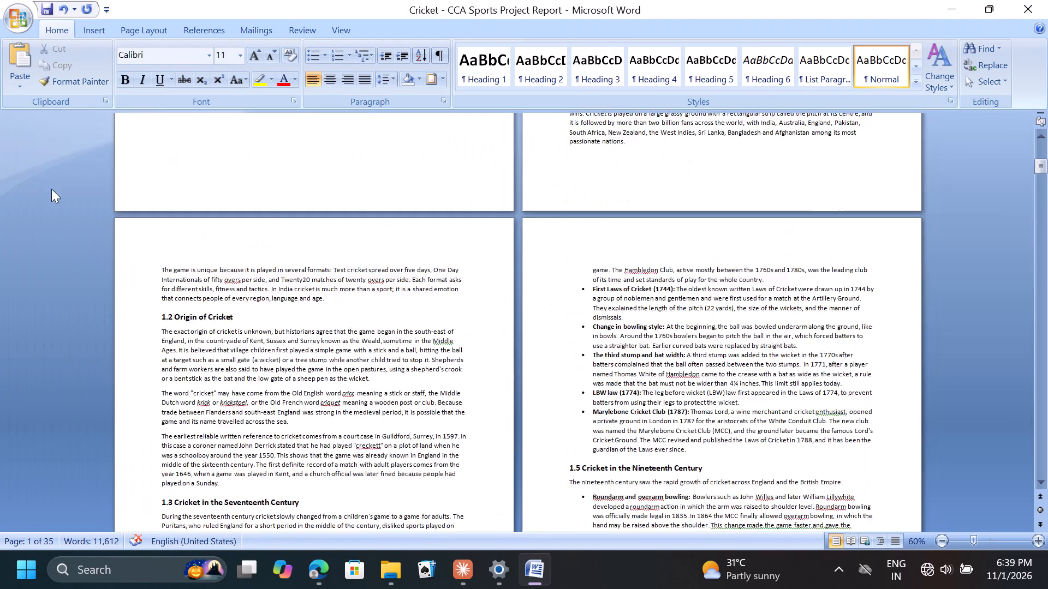
ctrl+scroll(51, 189, up, 3)
ctrl+scroll(51, 189, down, 8)
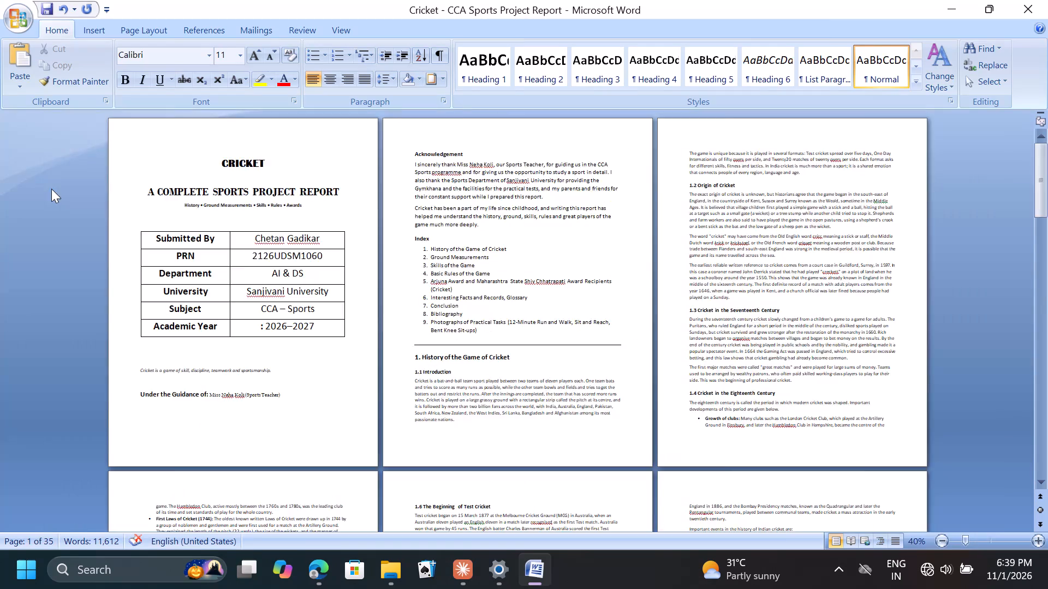
ctrl+scroll(51, 189, up, 3)
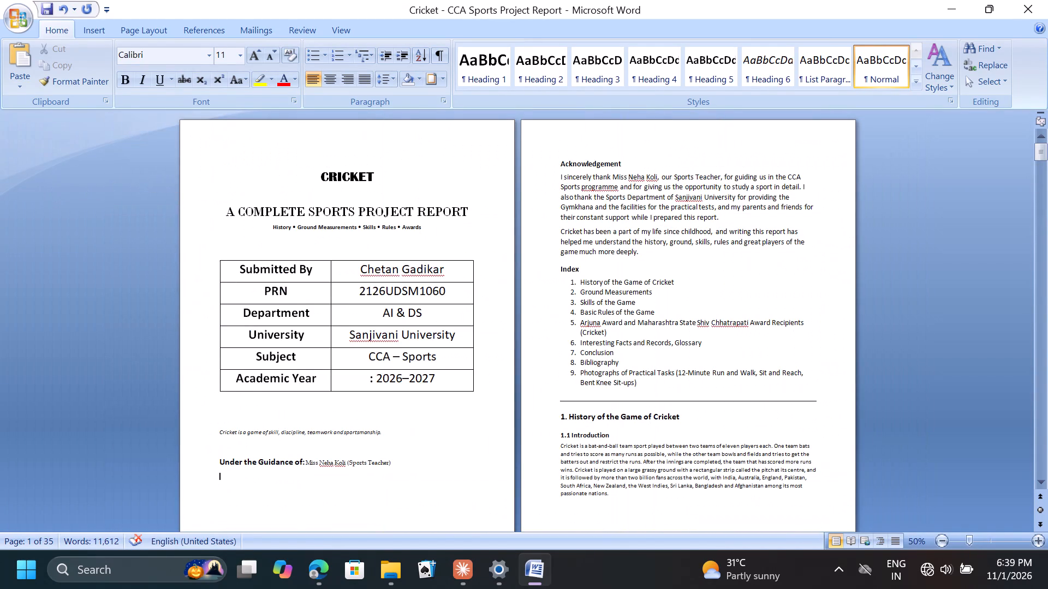
click(220, 173)
ctrl+scroll(220, 173, up, 3)
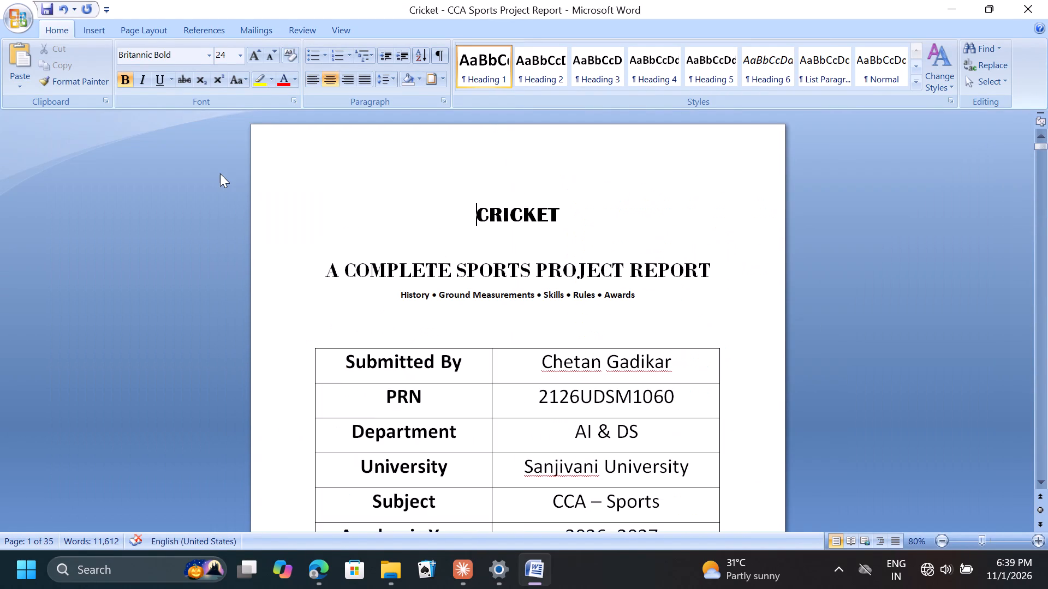
key(Right)
key(Right)
key(Right)
key(Right)
key(Right)
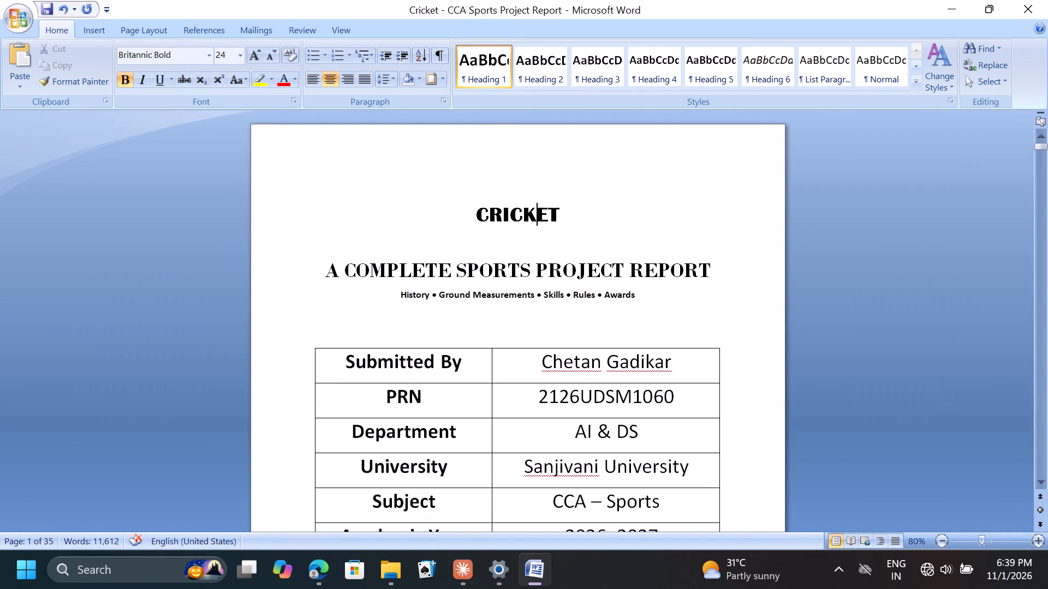
click(415, 206)
Page forward from the cover page to the scoring table in section 4, checking the layout of sections and tables.
key(Page_Down)
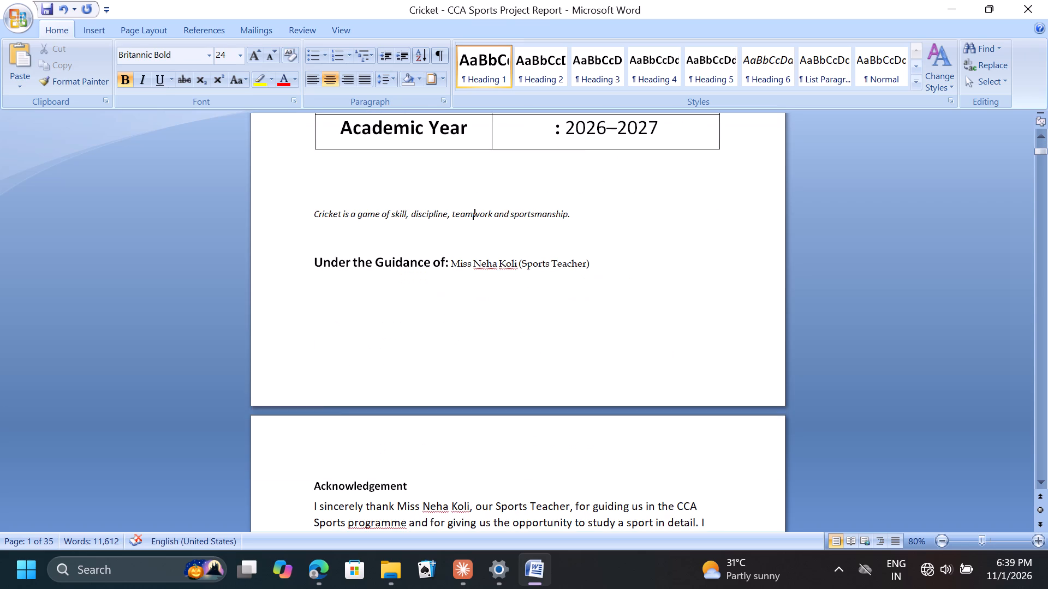
key(Page_Down)
key(Page_Down)
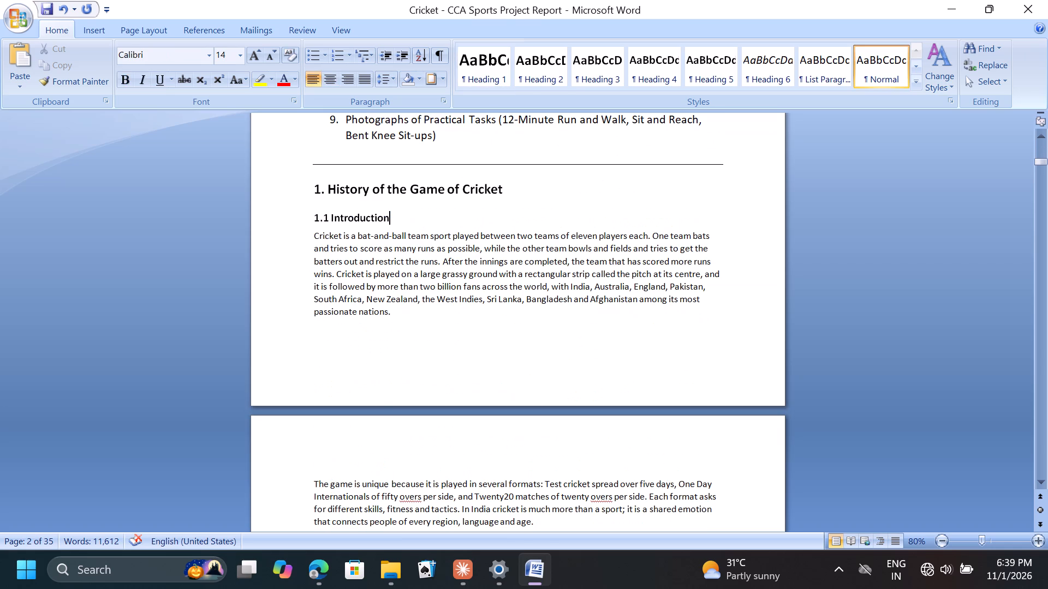
key(Page_Down)
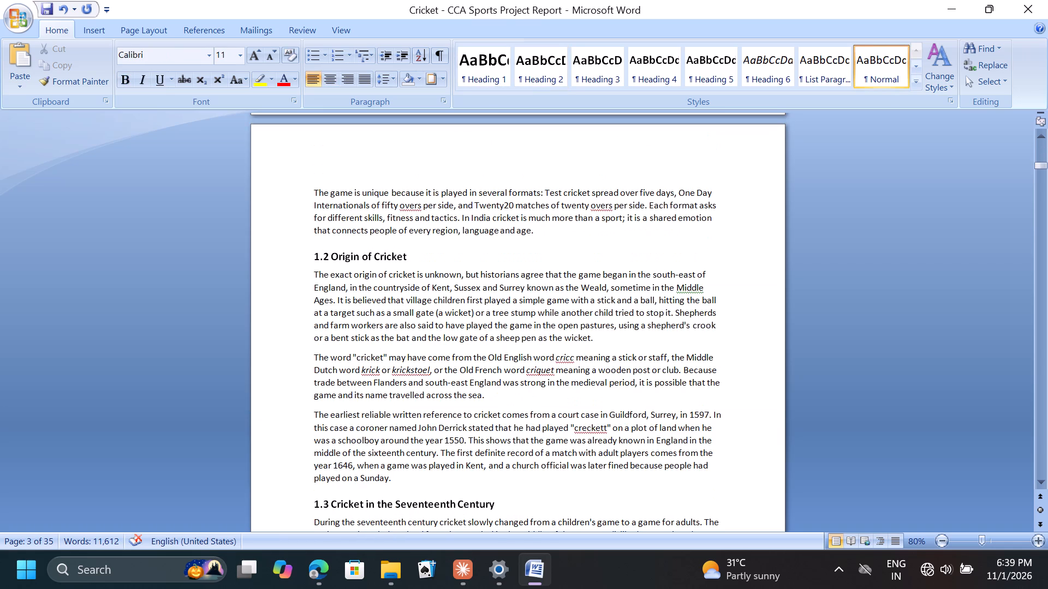
key(Page_Down)
key(Page_Down)
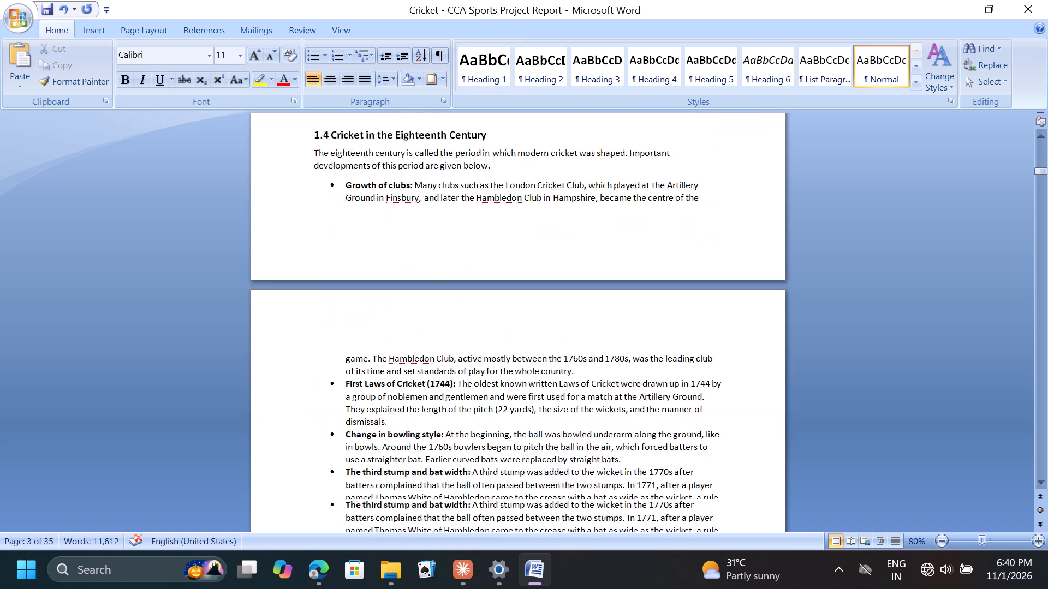
key(Page_Down)
key(Page_Down)
key(Page_Down)
key(Page_Down)
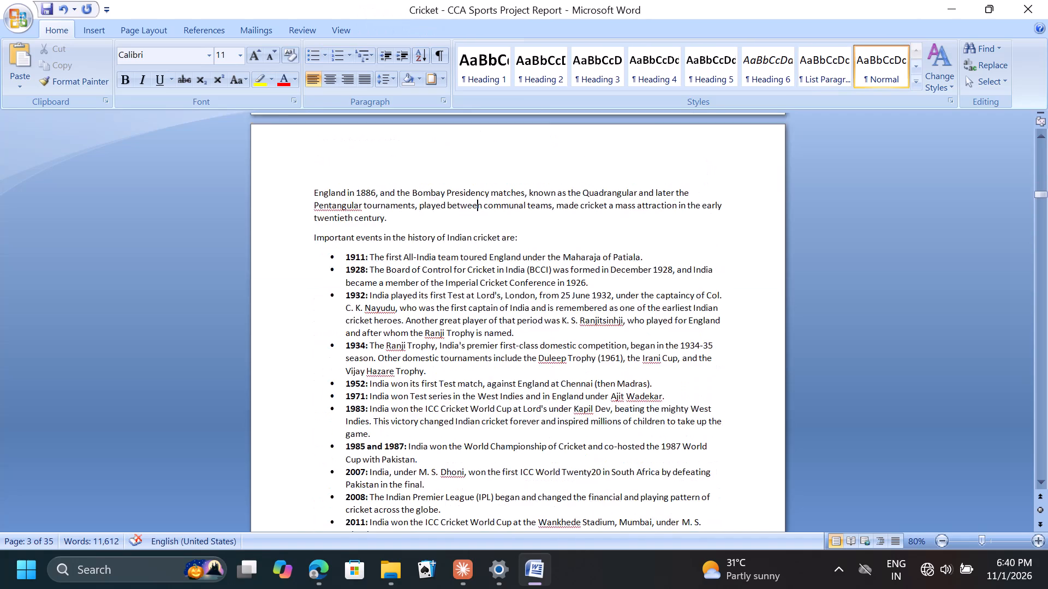
key(Page_Down)
key(Page_Down)
key(Page_Down)
key(Page_Down)
key(Page_Down)
key(Page_Down)
key(Page_Down)
key(Page_Down)
key(Page_Down)
key(Page_Down)
key(Page_Down)
key(Page_Down)
key(Page_Down)
key(Page_Down)
key(Page_Down)
key(Page_Down)
key(Page_Down)
key(Page_Down)
key(Page_Down)
key(Page_Down)
key(Page_Down)
key(Page_Down)
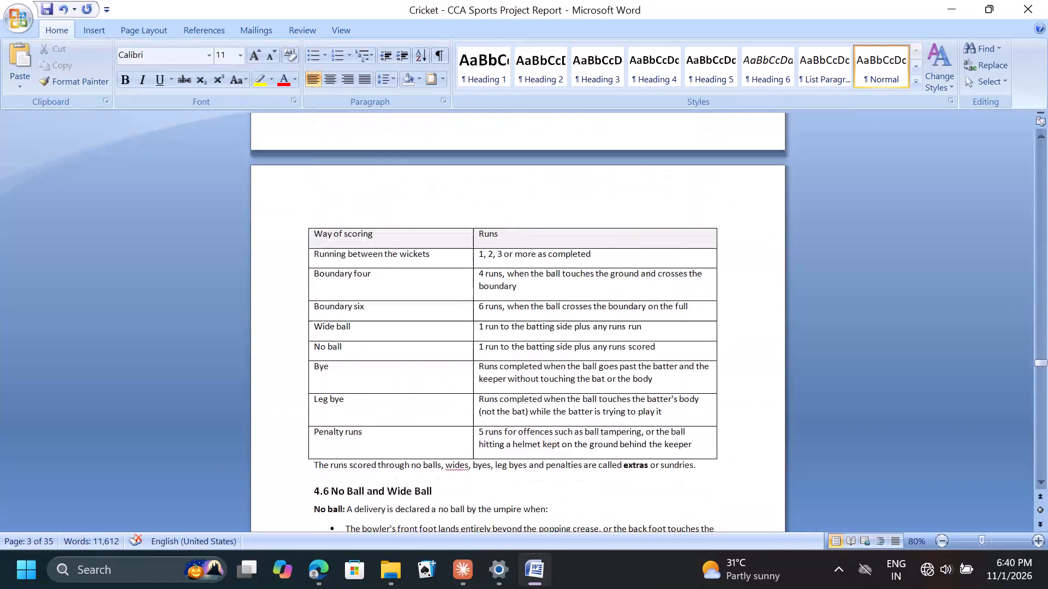
Review the pages backwards from section 4 to the cover, and check the Acknowledgement, Index and section 1 start.
scroll(711, 208, up, 11)
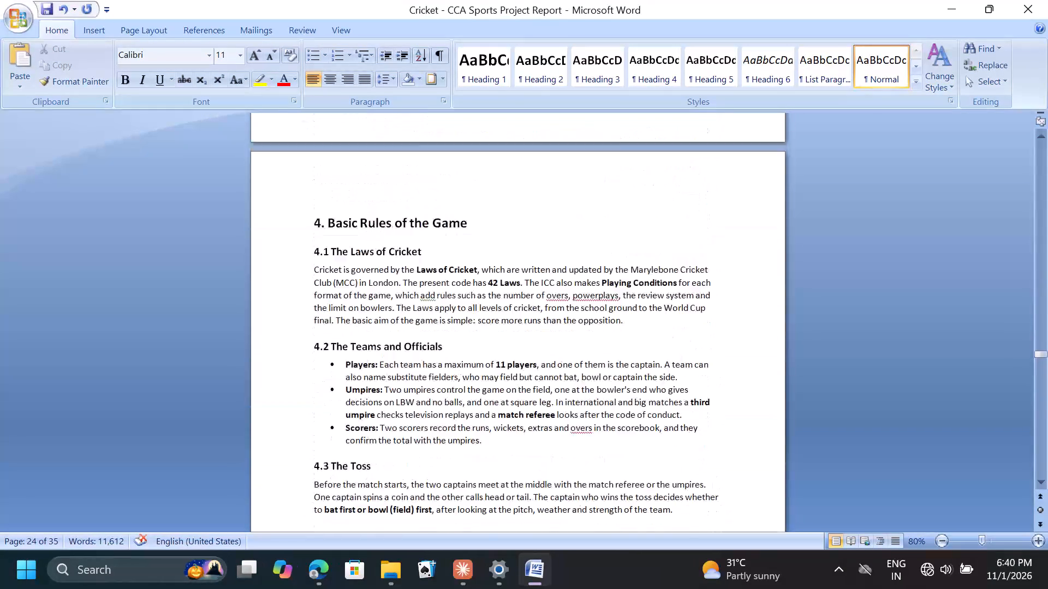
scroll(711, 208, up, 18)
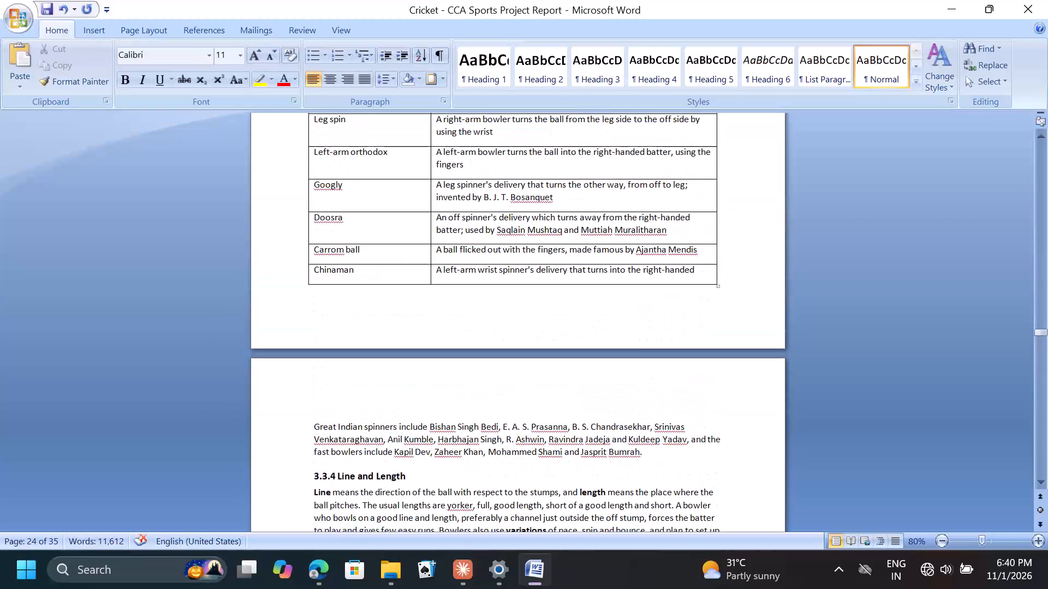
scroll(717, 202, up, 13)
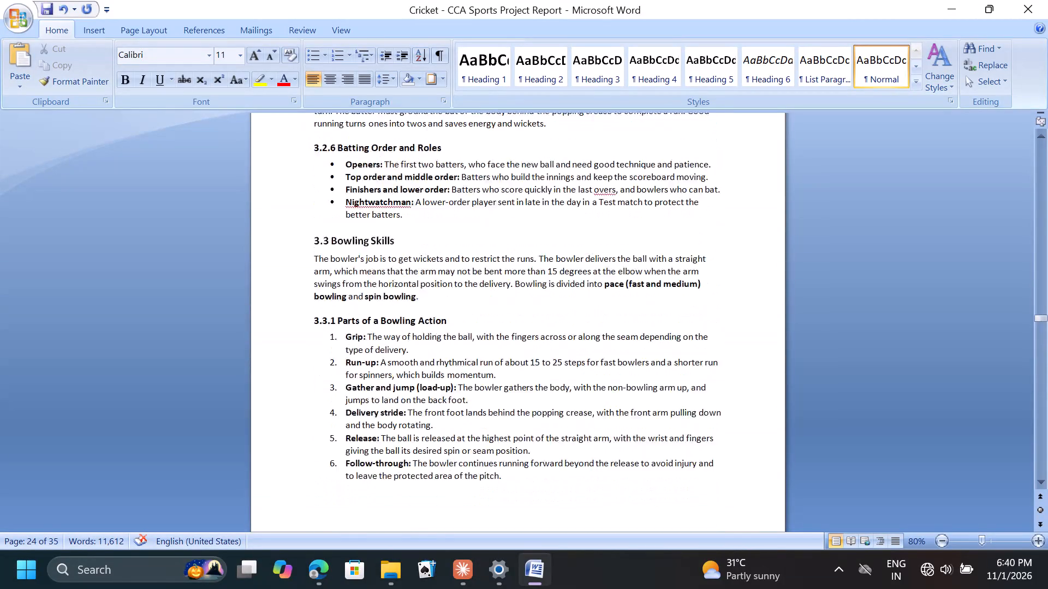
scroll(720, 201, up, 9)
scroll(764, 213, right, 3)
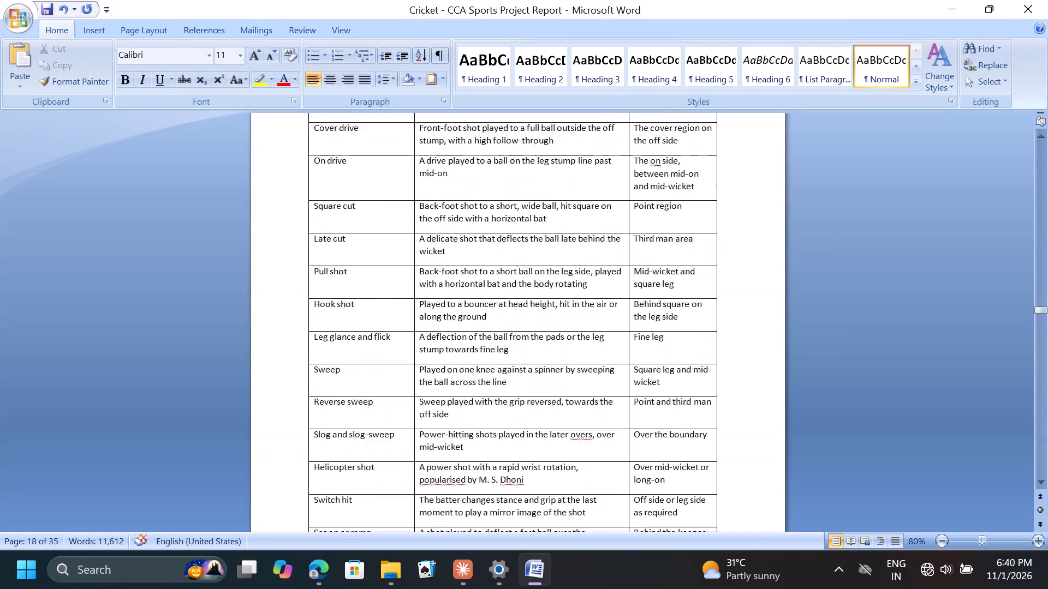
scroll(764, 213, right, 6)
scroll(764, 213, left, 1)
scroll(764, 213, right, 9)
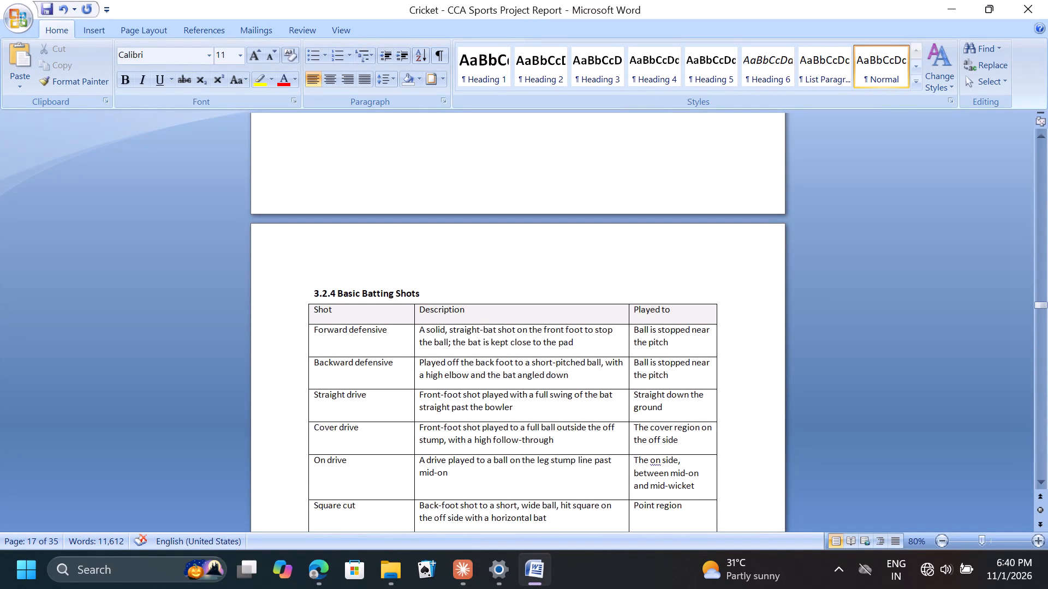
scroll(764, 213, right, 7)
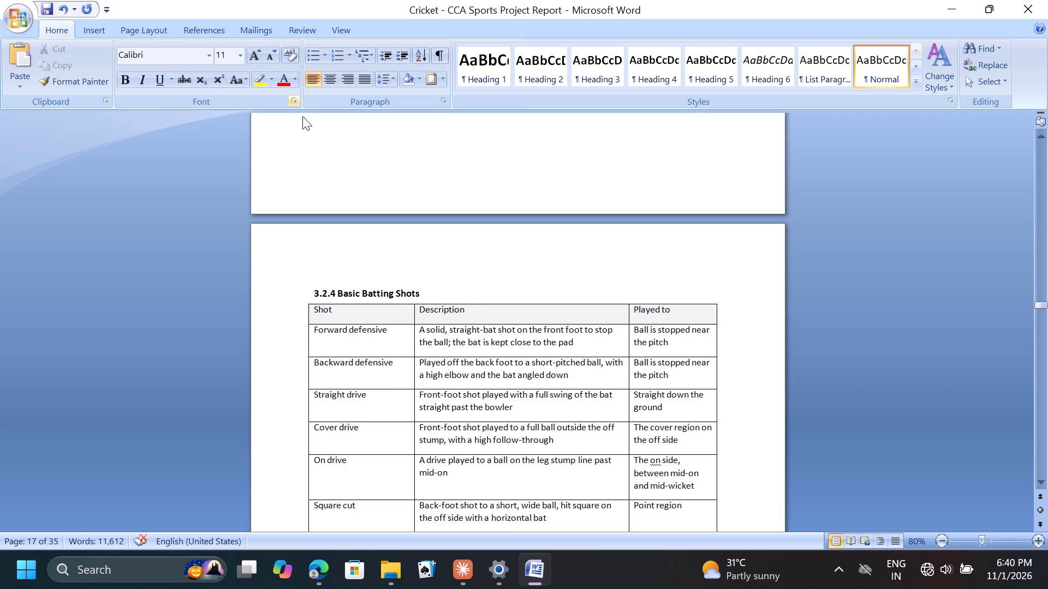
scroll(333, 206, up, 10)
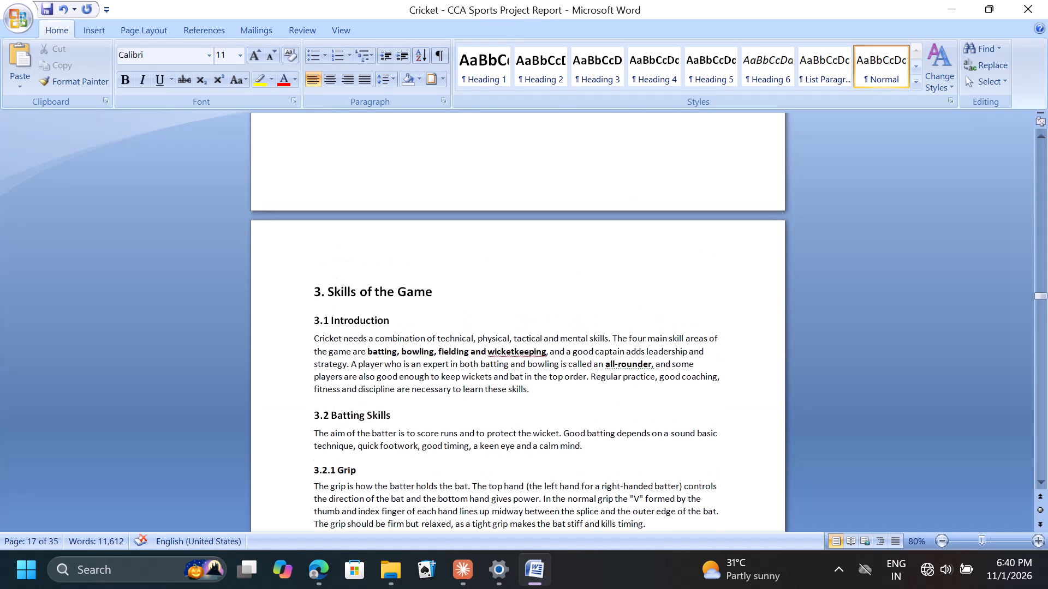
scroll(382, 231, up, 11)
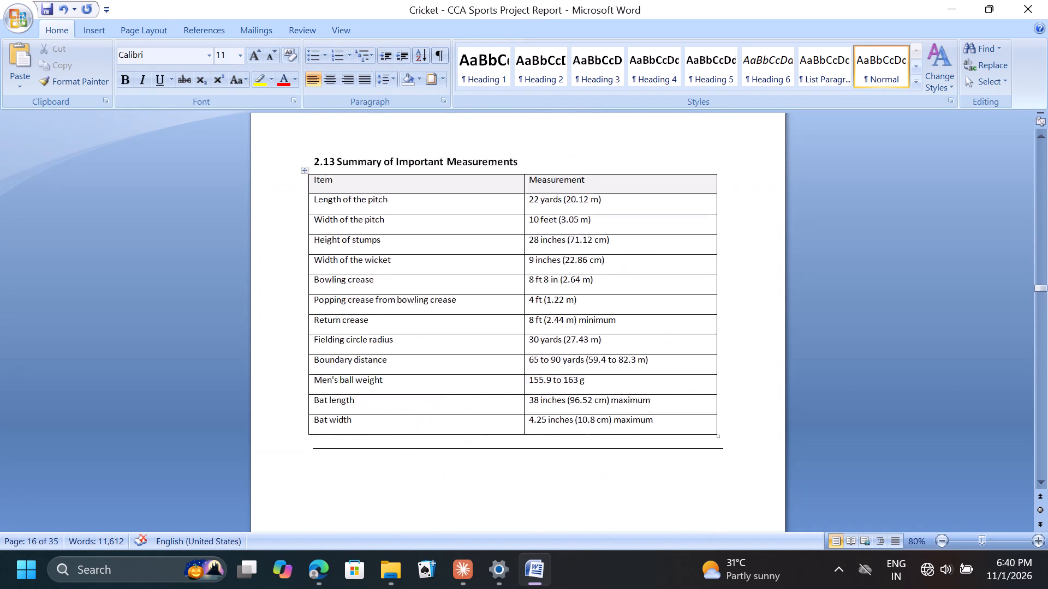
scroll(382, 231, up, 3)
scroll(382, 231, right, 9)
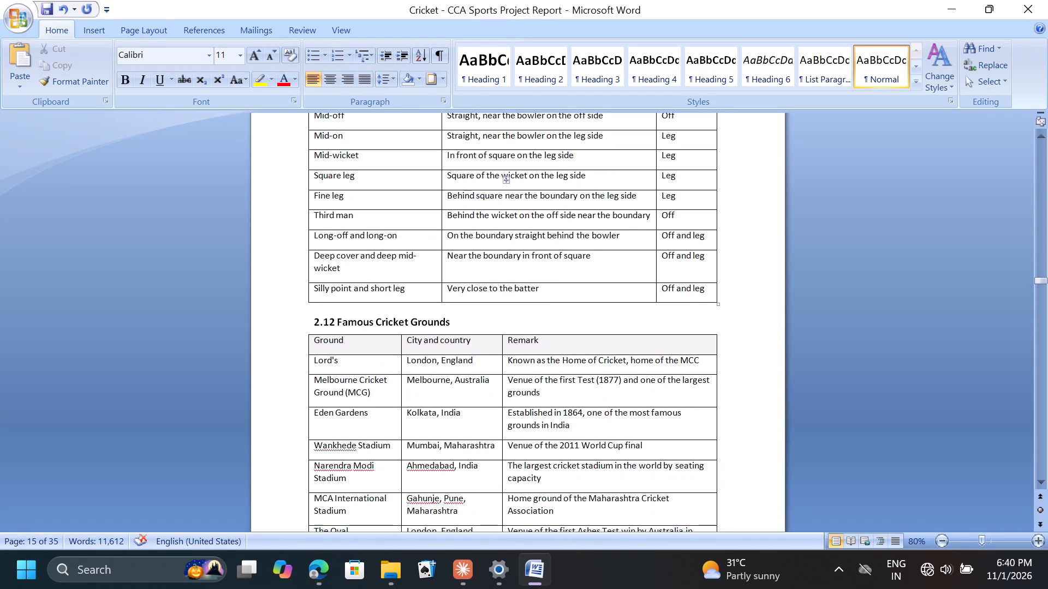
scroll(106, 285, up, 16)
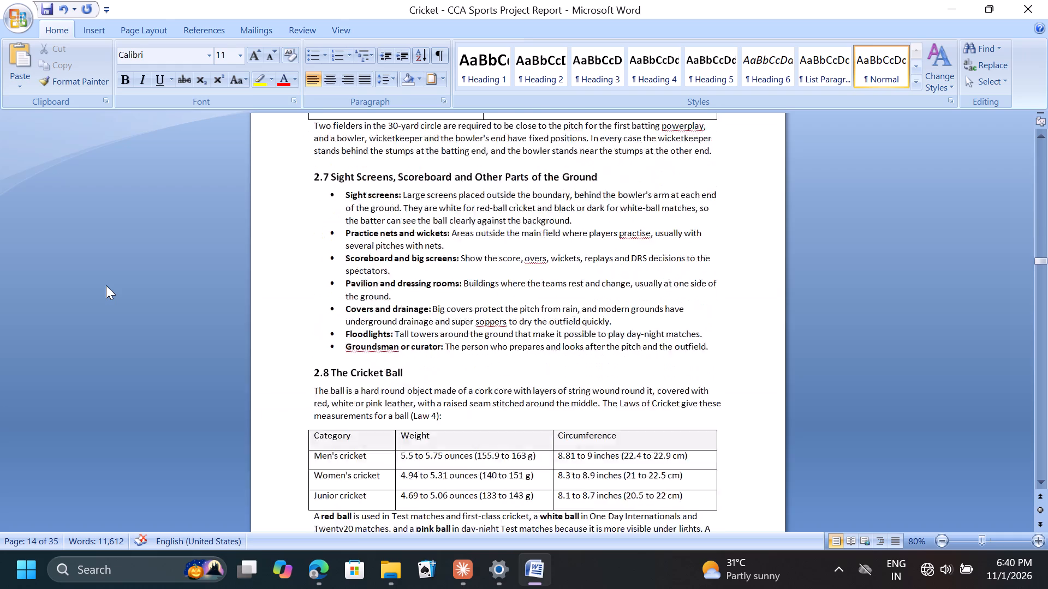
scroll(106, 285, up, 8)
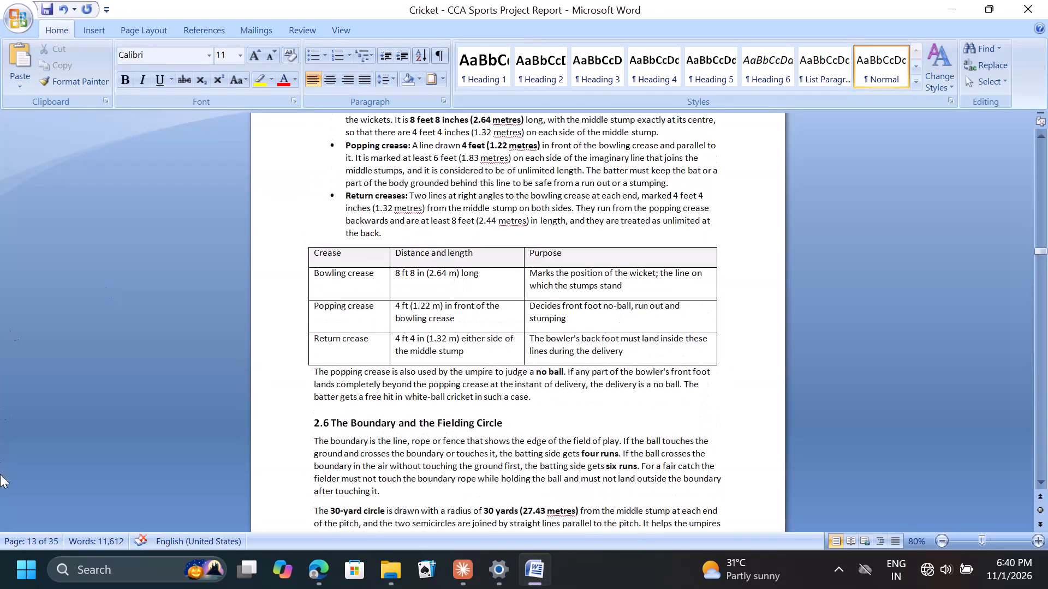
scroll(0, 474, up, 3)
ctrl+scroll(0, 474, down, 1)
ctrl+scroll(0, 474, up, 4)
scroll(0, 474, up, 8)
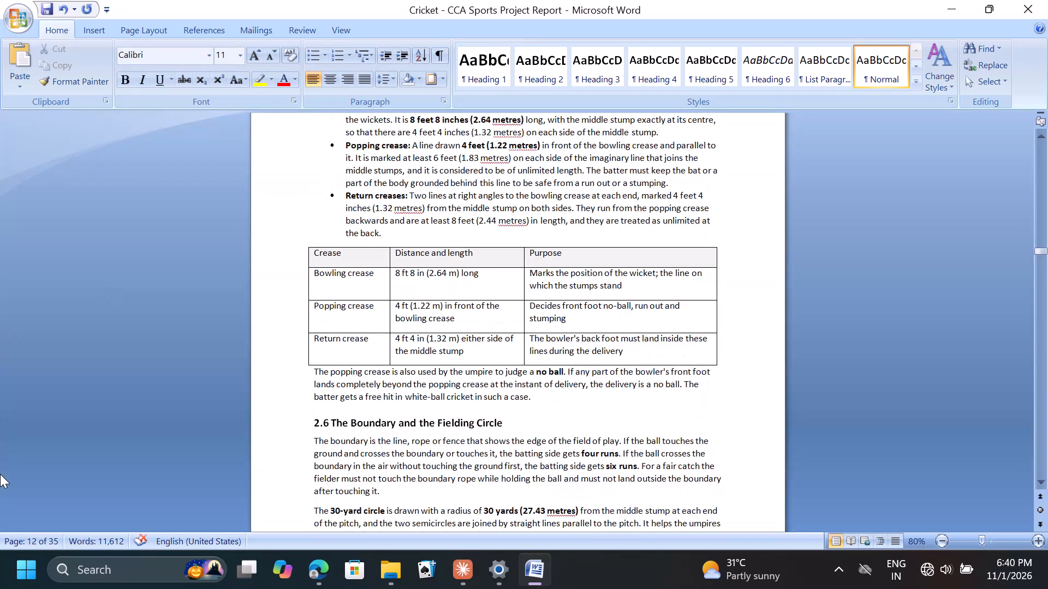
click(623, 489)
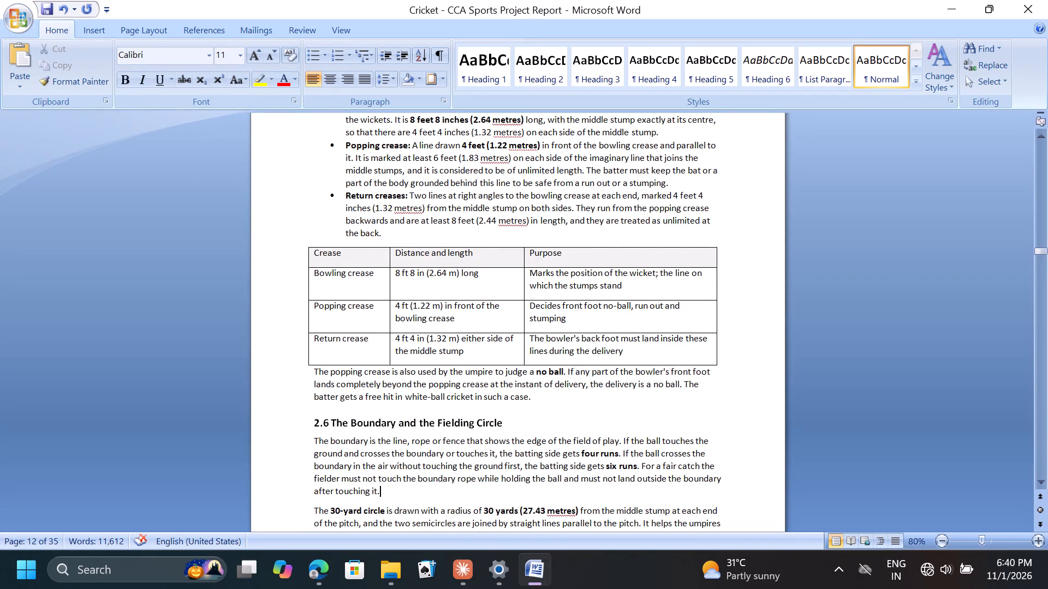
scroll(542, 394, up, 20)
scroll(542, 394, up, 11)
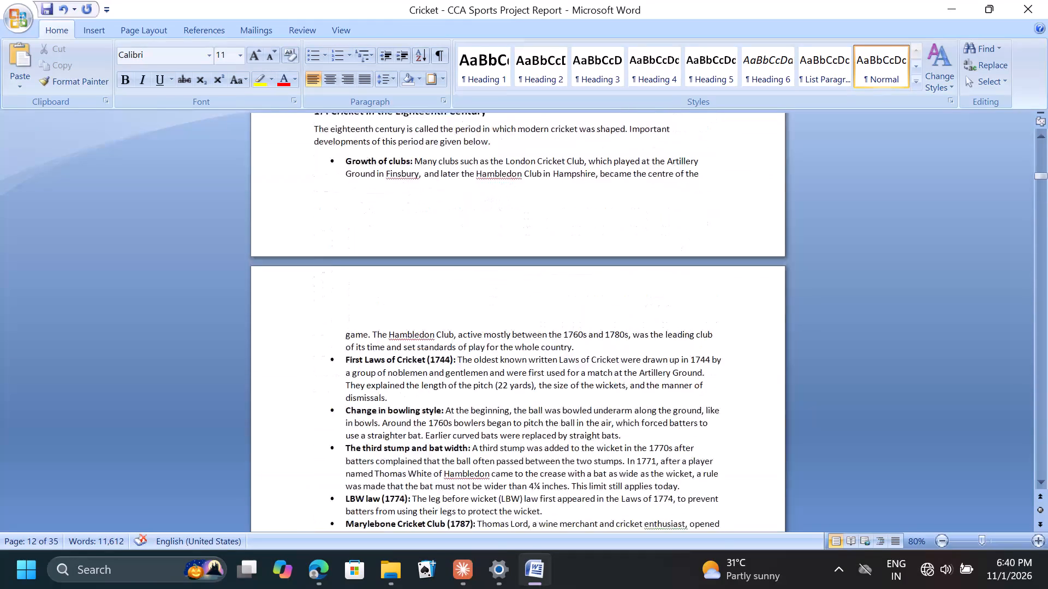
scroll(542, 394, up, 6)
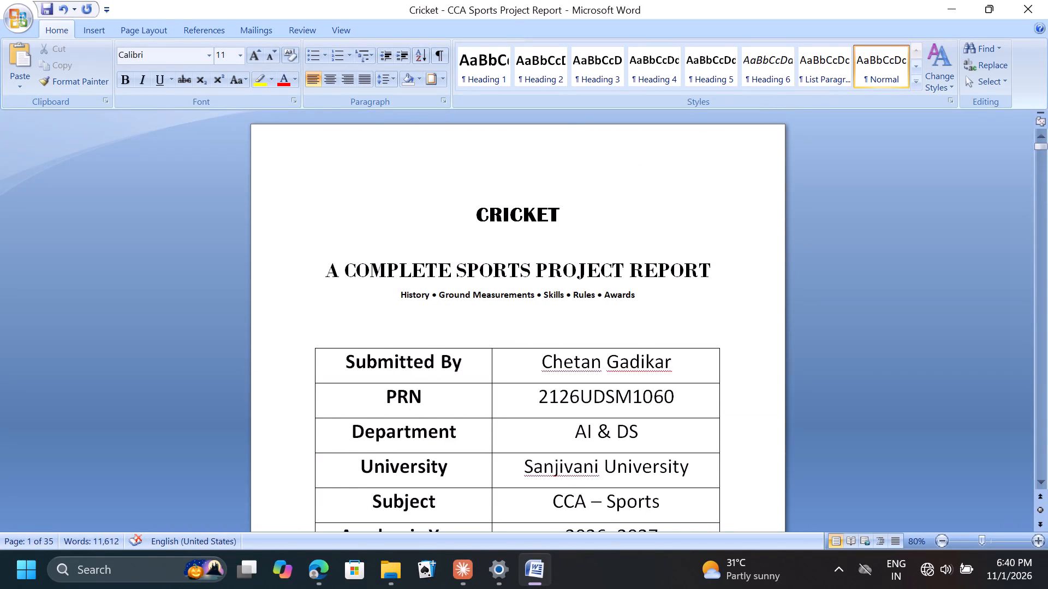
scroll(527, 194, down, 1)
scroll(489, 448, down, 1)
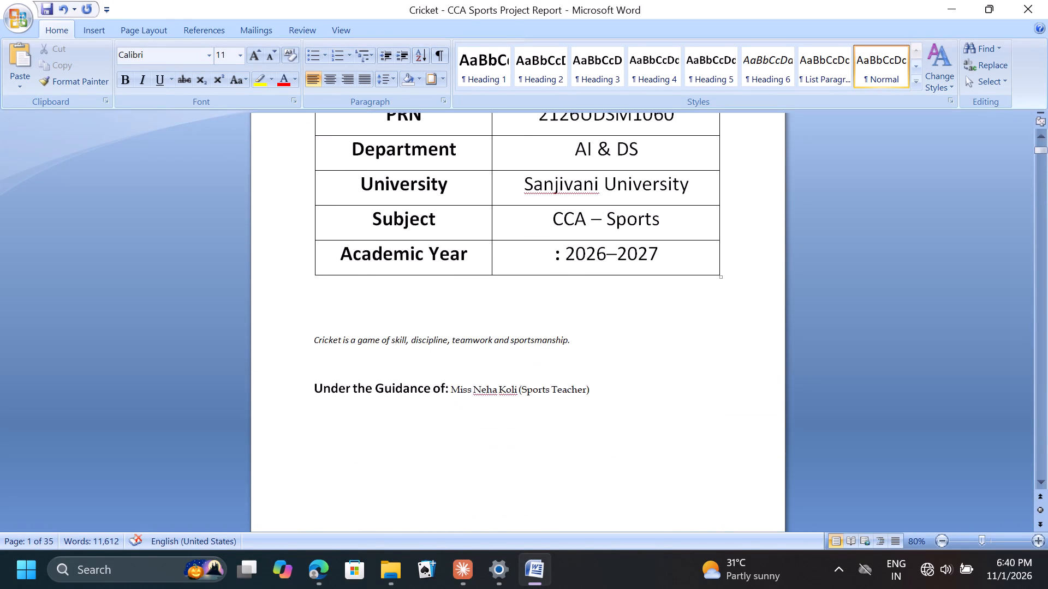
scroll(489, 448, down, 9)
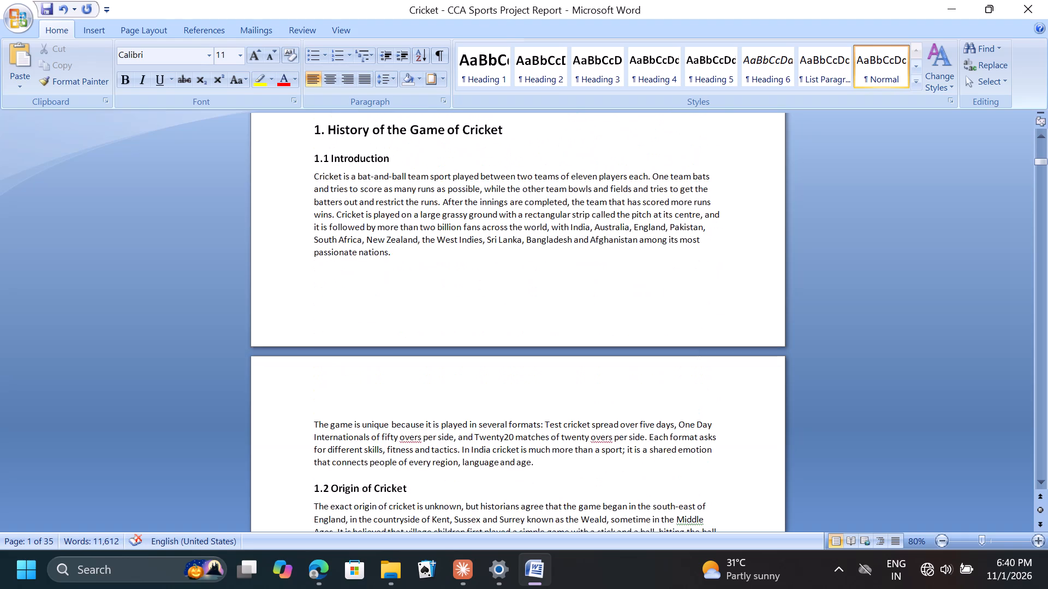
scroll(489, 448, up, 4)
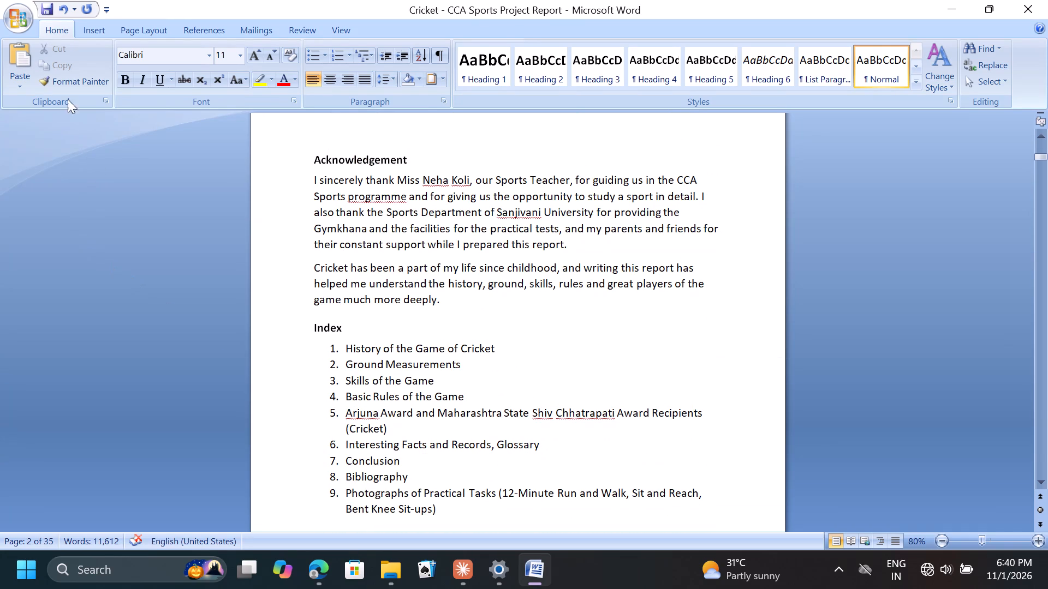
Save the Cricket - CCA Sports Project Report under its existing name.
click(14, 12)
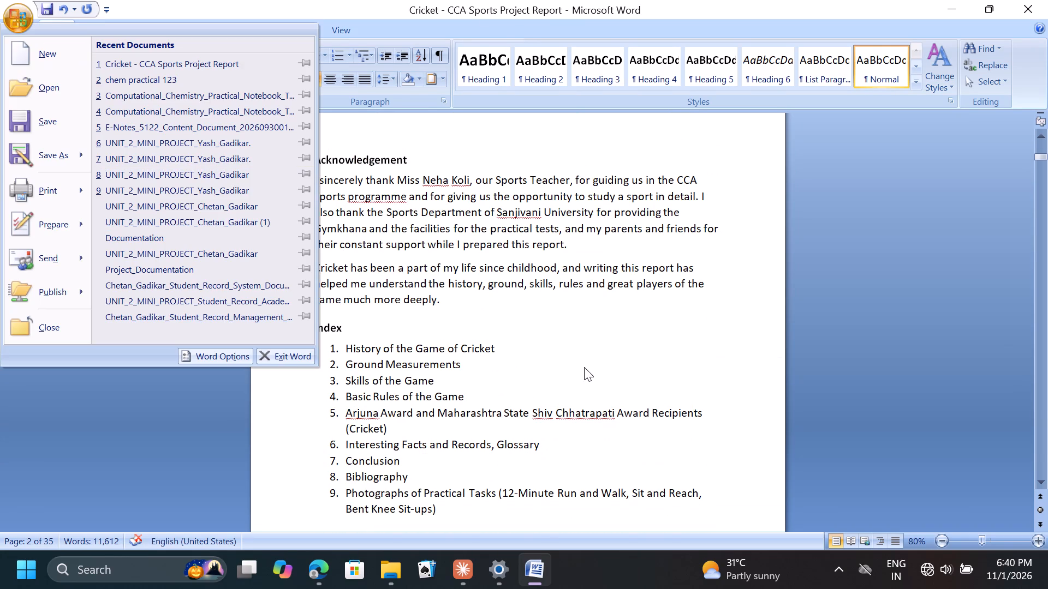
click(572, 366)
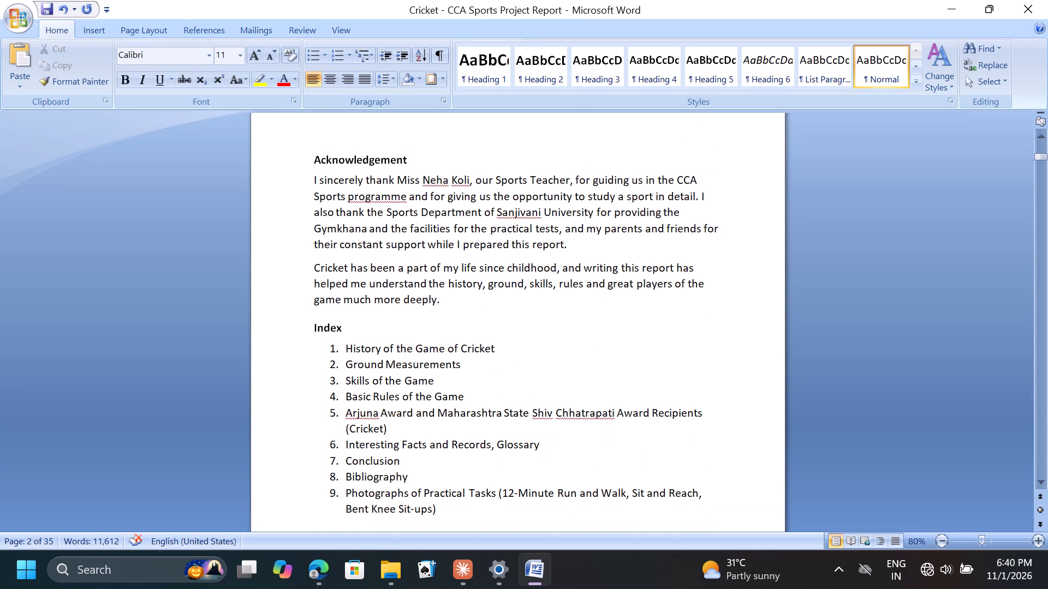
key(ctrl+s)
key(ctrl+s)
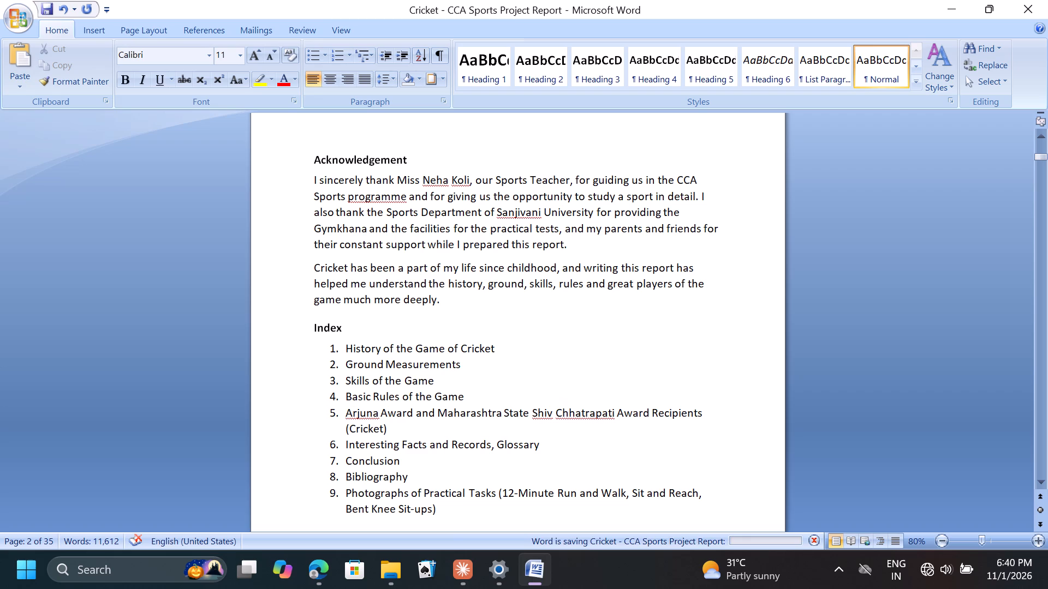
Save the report again under its existing name.
key(ctrl+s)
key(ctrl+s)
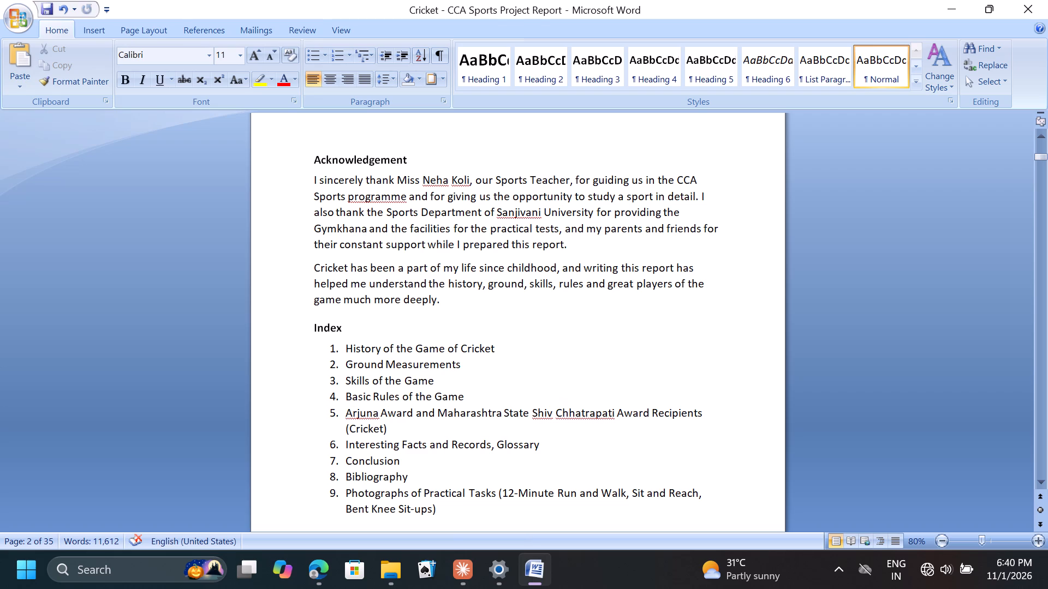
key(ctrl+s)
key(ctrl+s)
Save a copy of the report in Downloads as a Word Document named Cricket - Sports Project Report.
scroll(565, 408, down, 1)
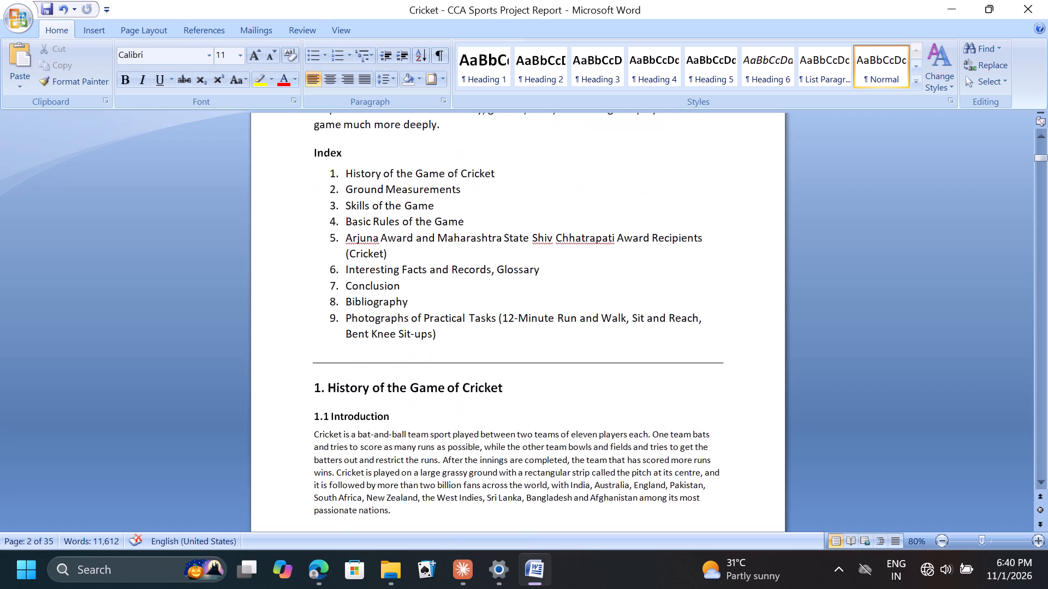
scroll(565, 408, down, 1)
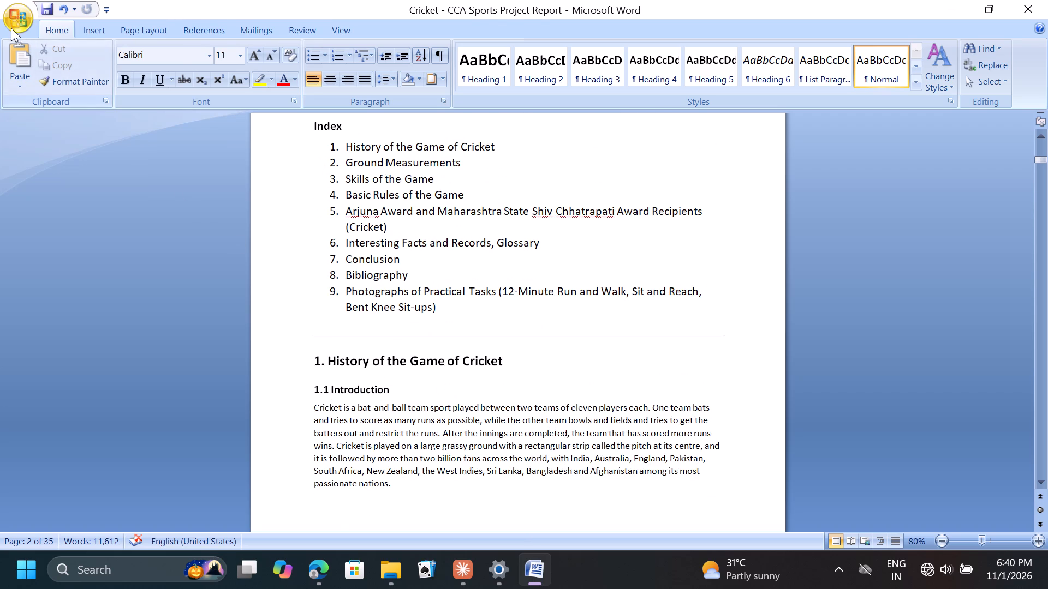
click(10, 26)
click(61, 149)
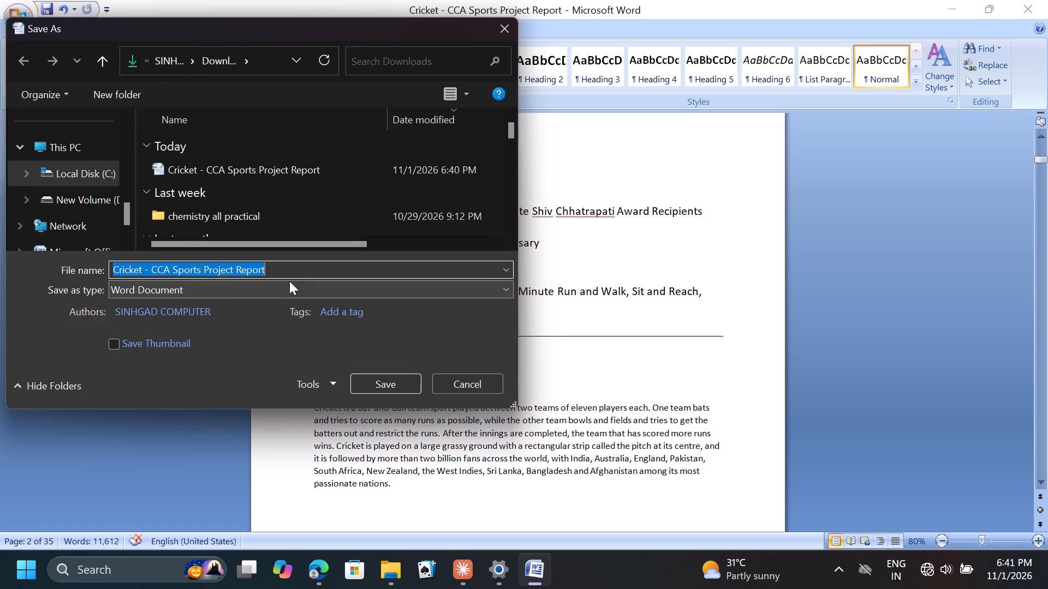
click(172, 270)
key(BackSpace)
key(BackSpace)
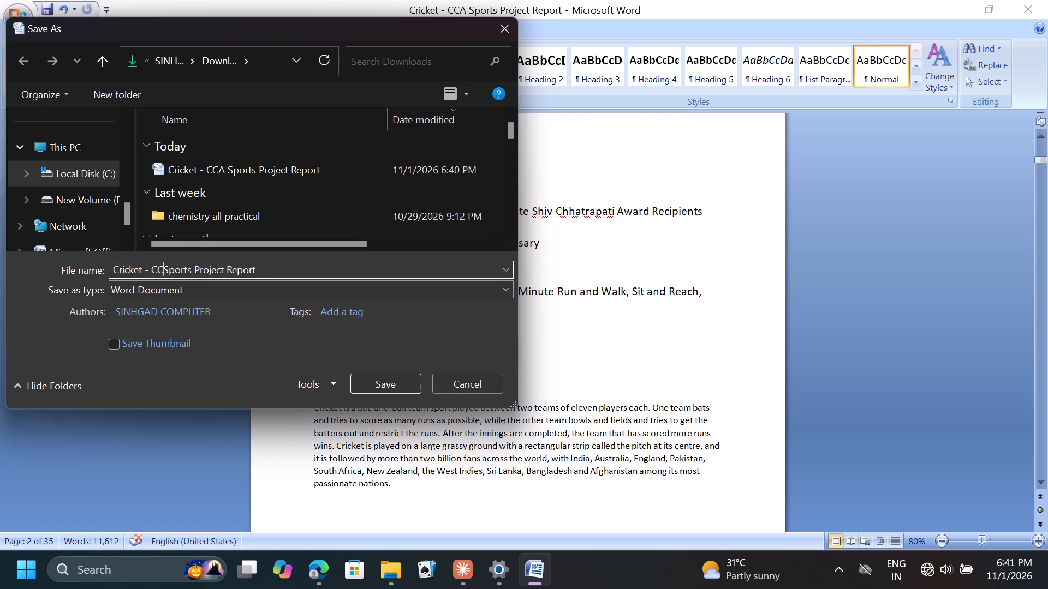
key(BackSpace)
key(BackSpace)
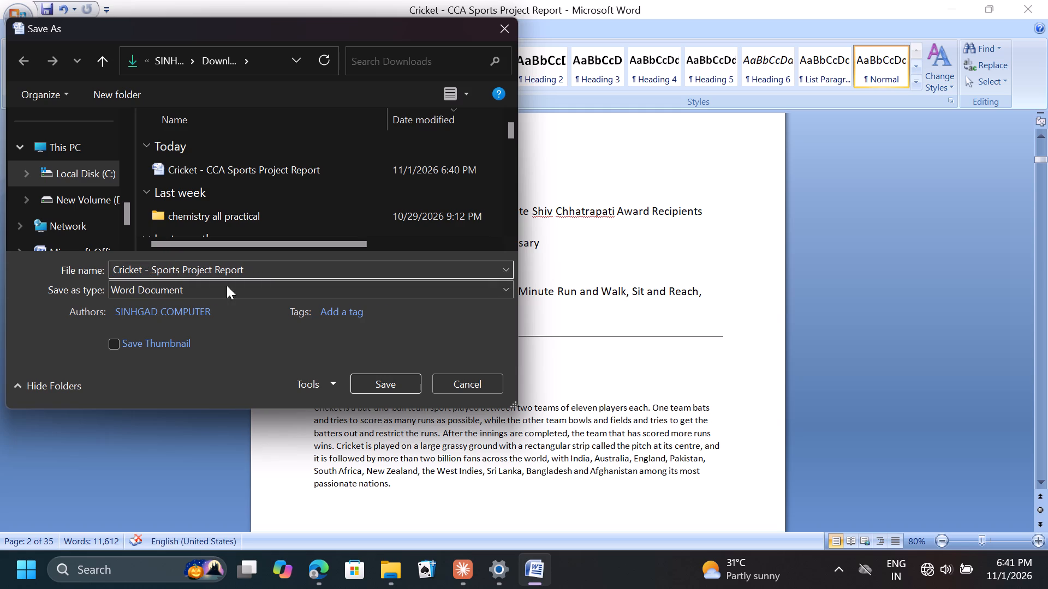
click(385, 388)
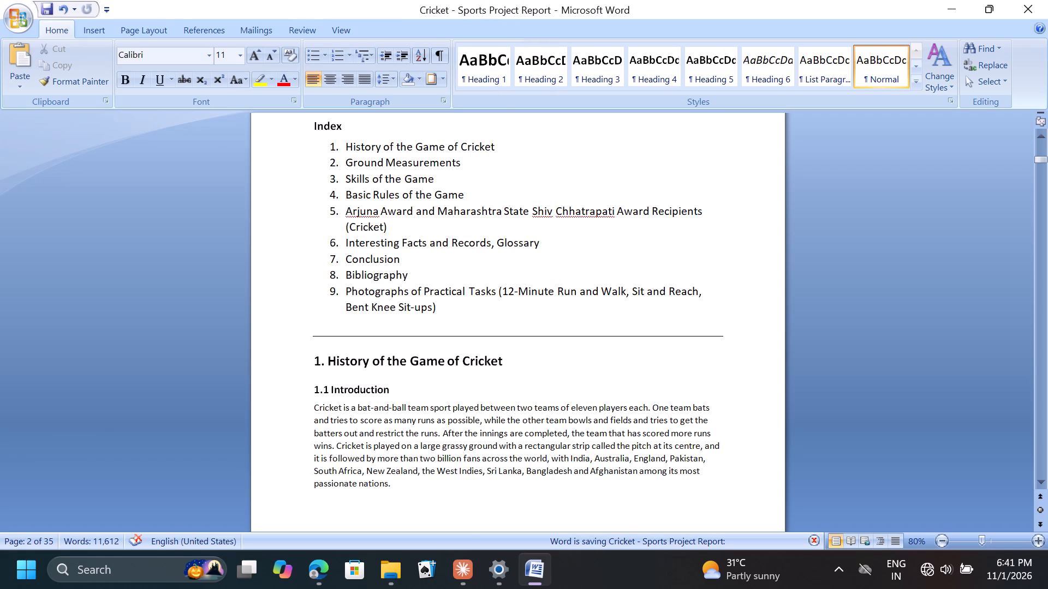
Switch to the Downloads folder in File Explorer and select the Cricket - Sports Project Report document.
click(392, 557)
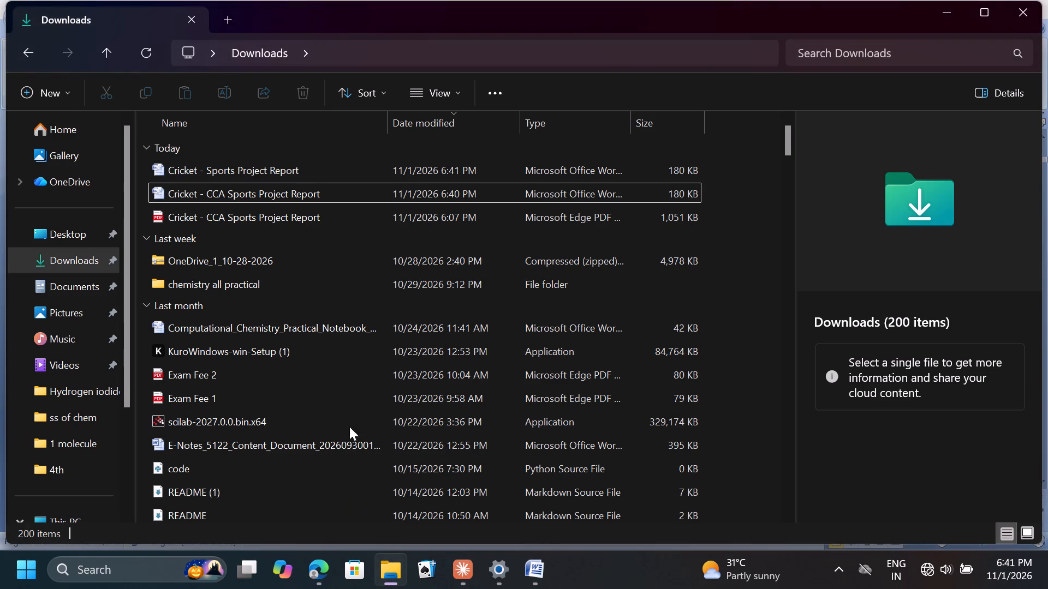
click(302, 169)
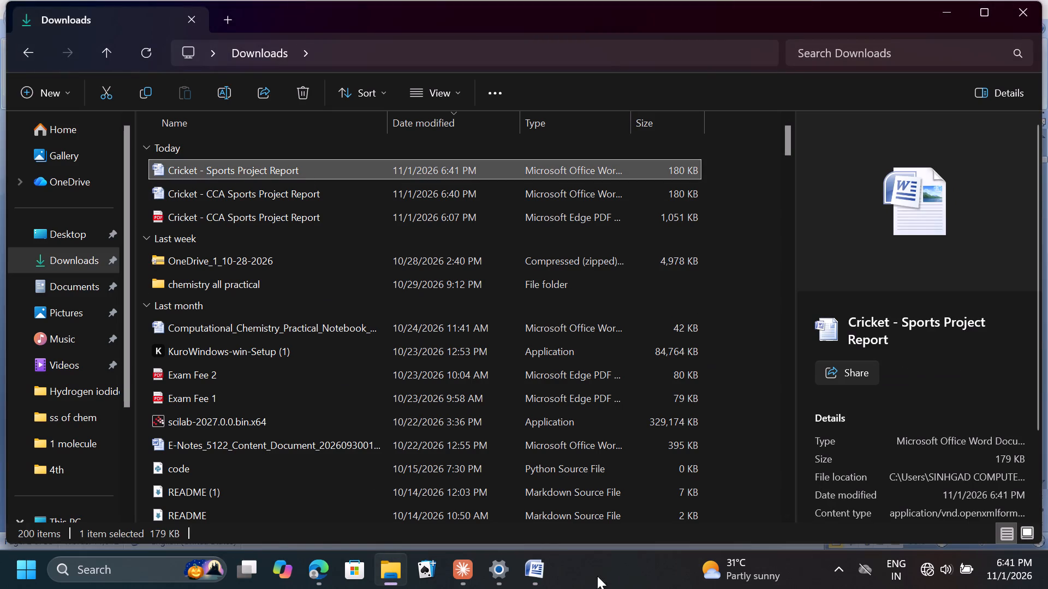
Check the available Wi-Fi networks in the quick settings.
click(946, 581)
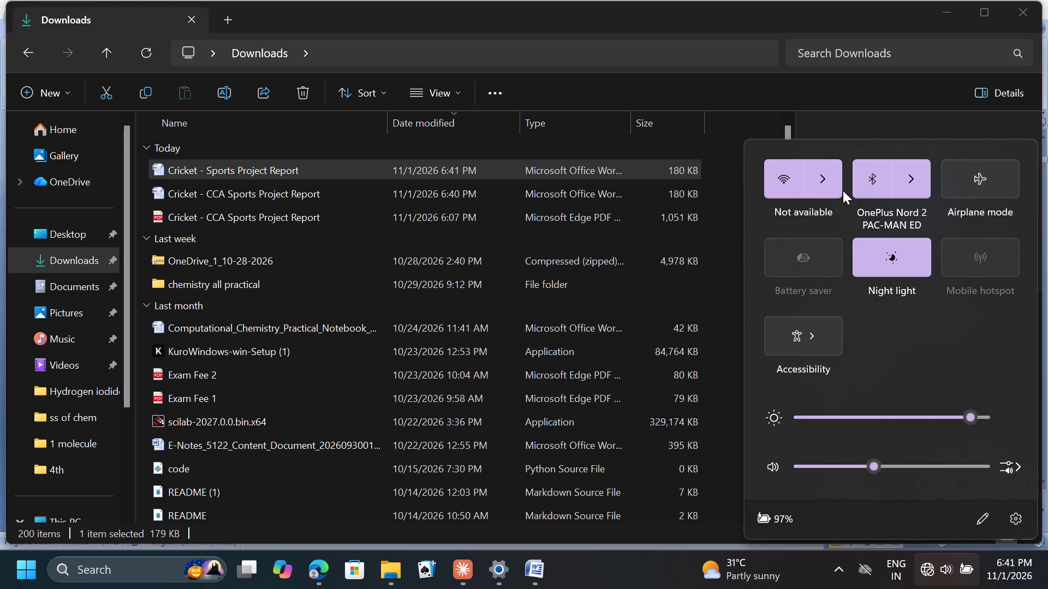
click(819, 183)
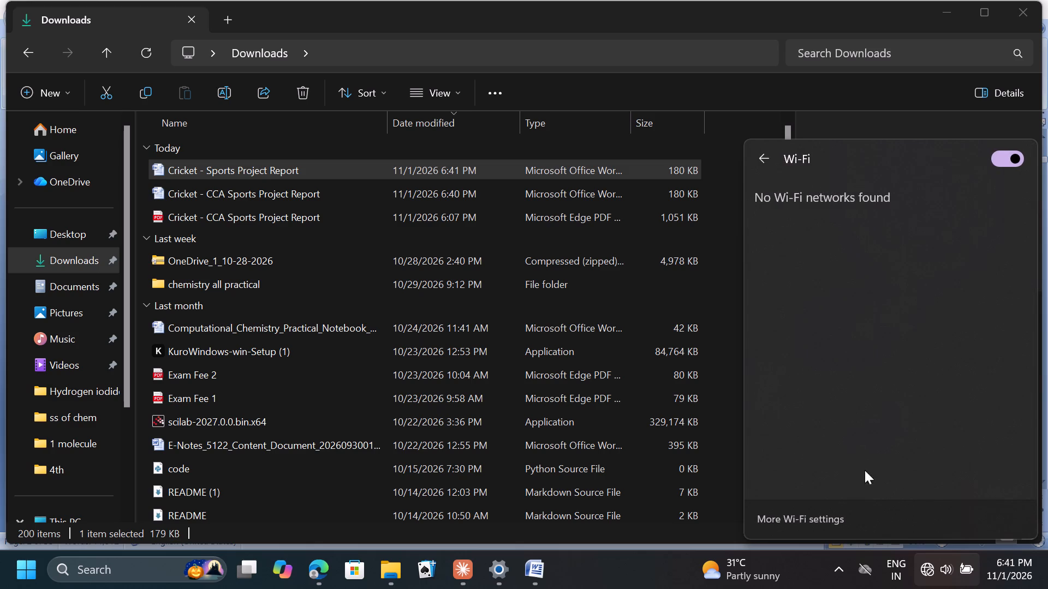
click(762, 159)
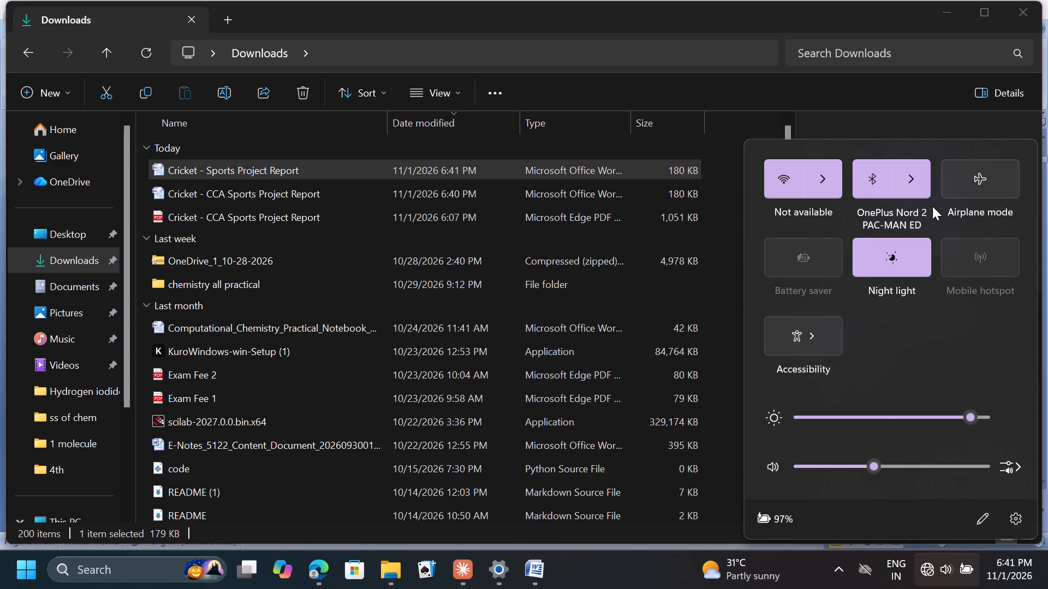
Open the full Bluetooth device settings and start the tool for sending or receiving files via Bluetooth.
click(921, 185)
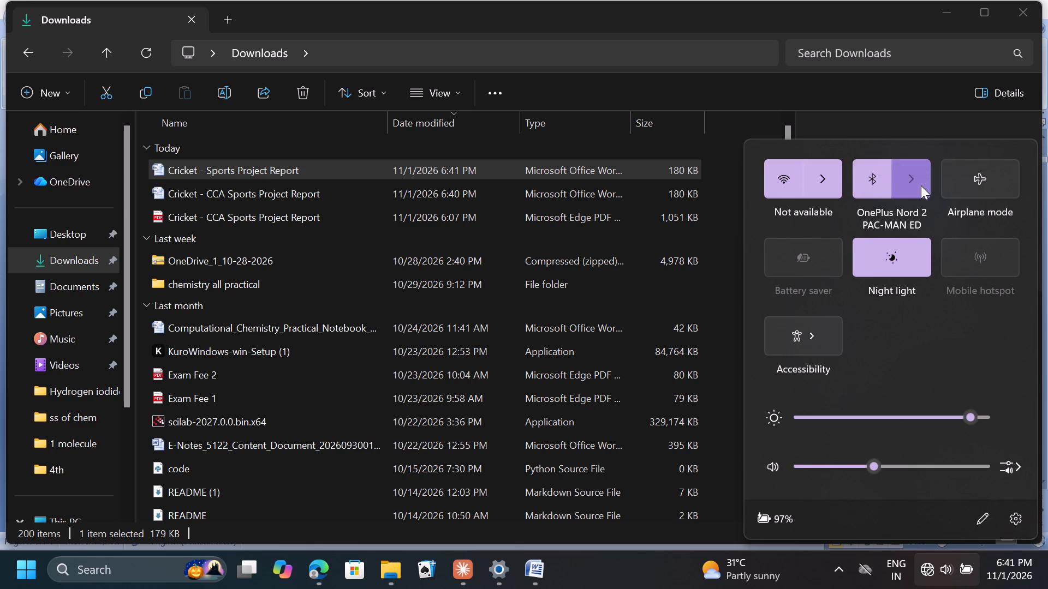
click(800, 510)
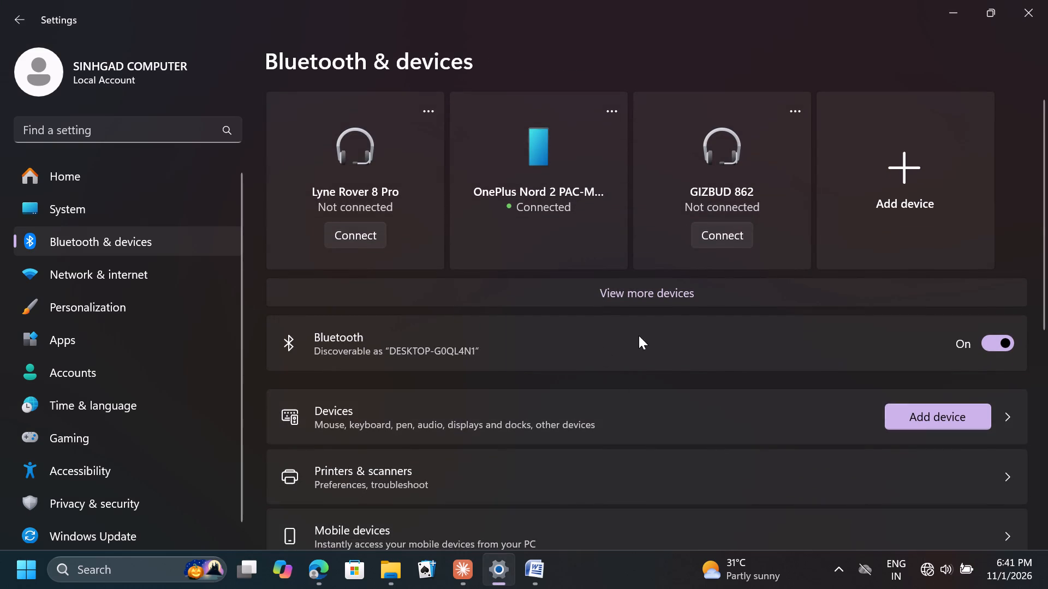
scroll(591, 452, down, 1)
scroll(591, 452, up, 1)
click(647, 290)
scroll(610, 406, down, 1)
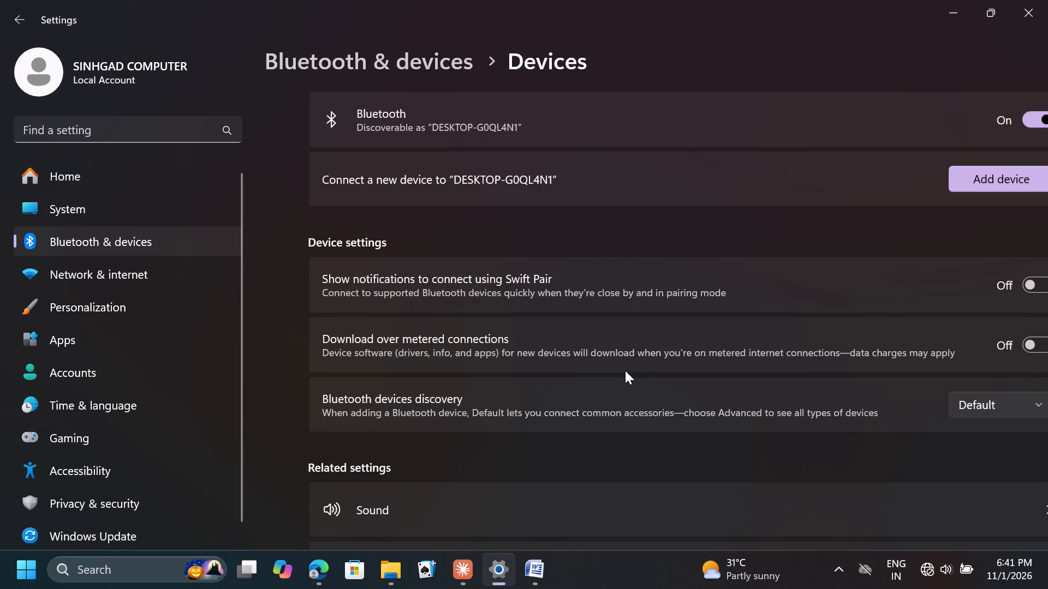
scroll(562, 413, down, 4)
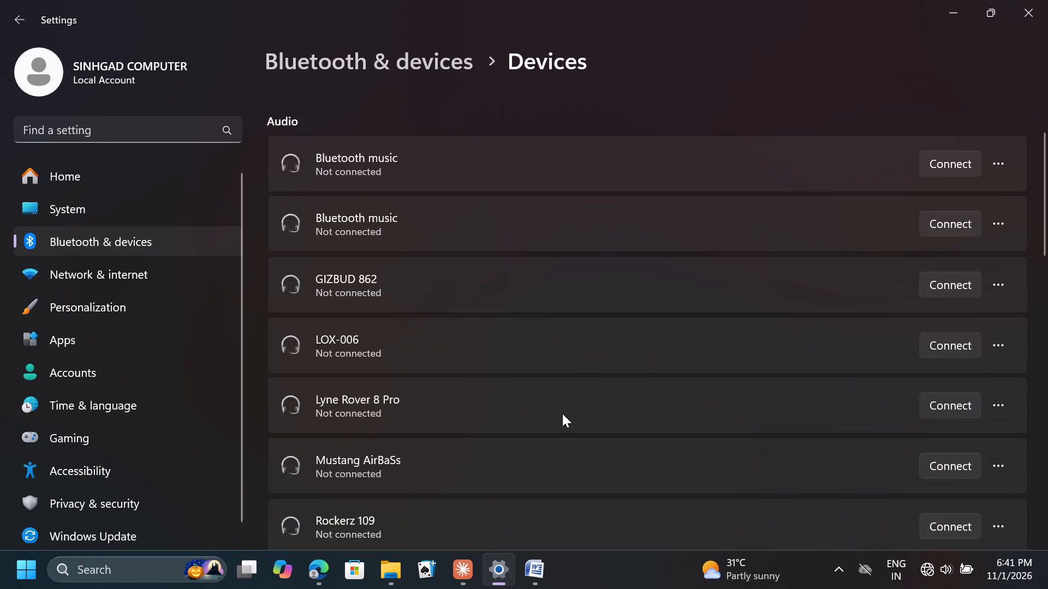
scroll(562, 413, down, 5)
scroll(562, 413, up, 9)
scroll(562, 413, down, 10)
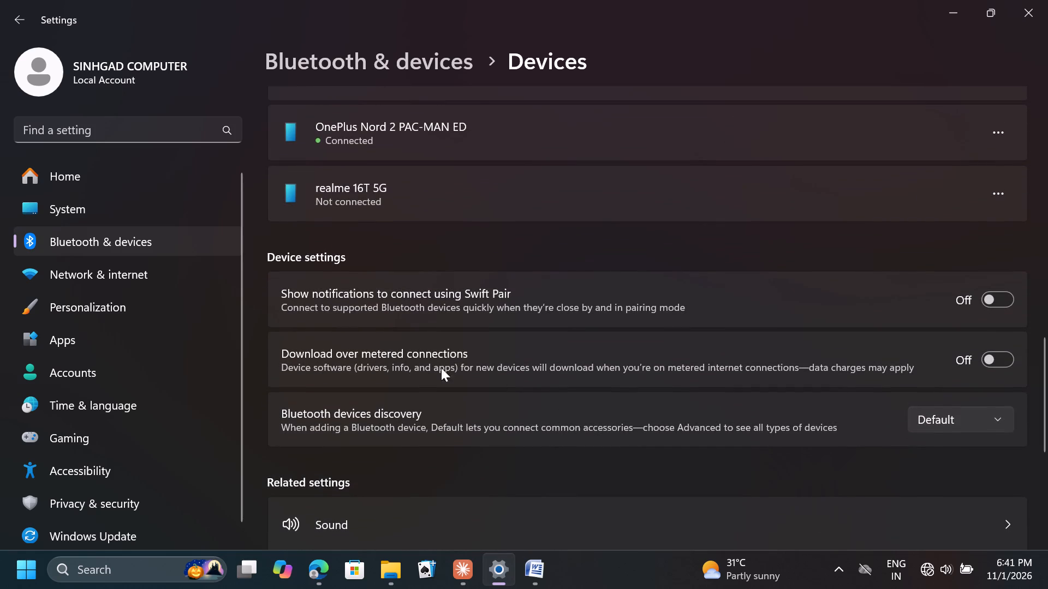
scroll(436, 376, down, 5)
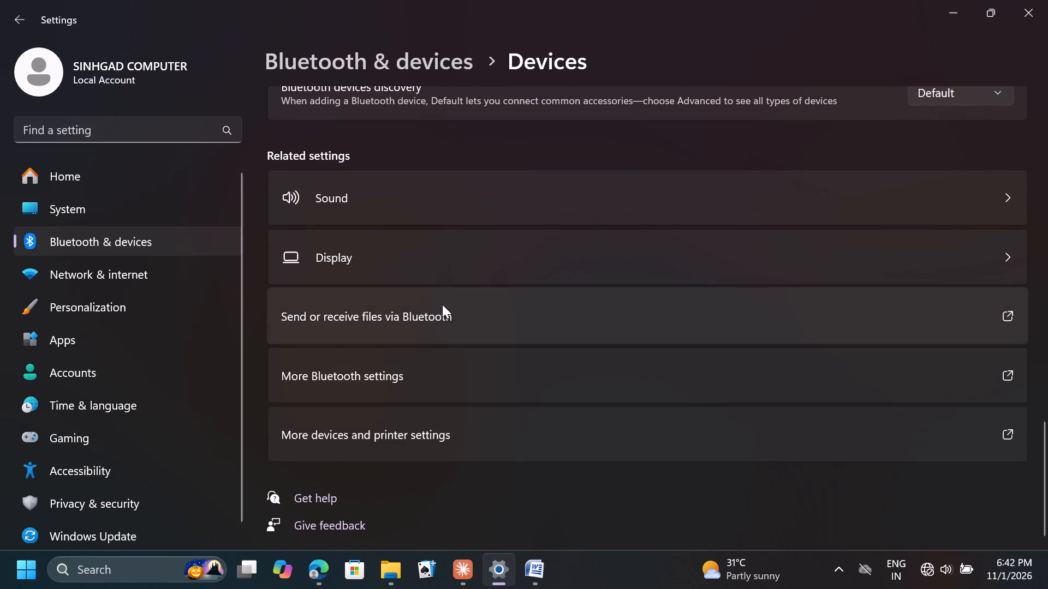
click(442, 313)
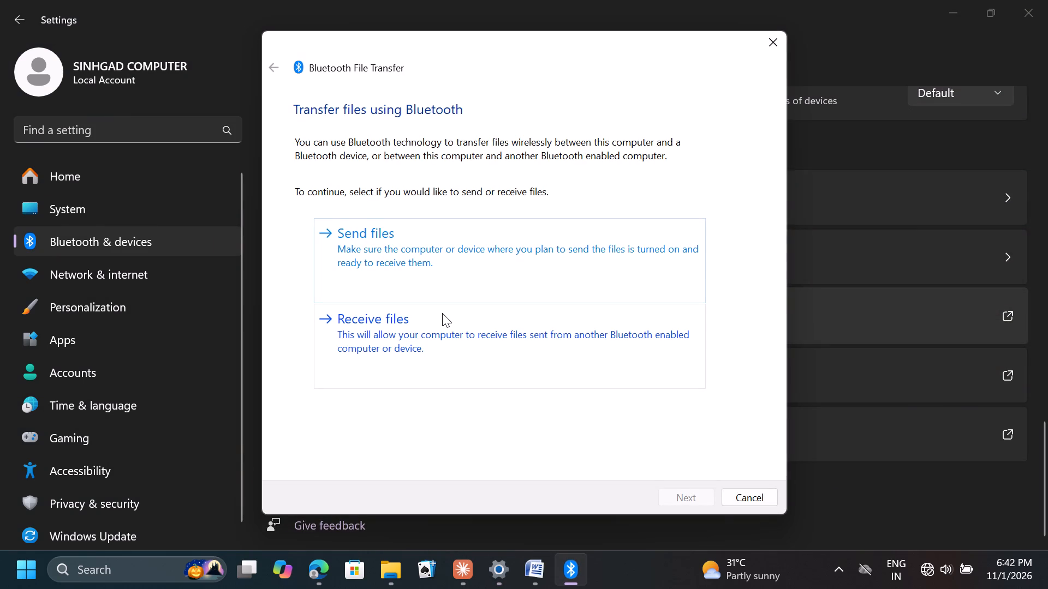
Choose to send files, with the OnePlus Nord 2 PAC-MAN ED phone as the receiving device.
click(479, 269)
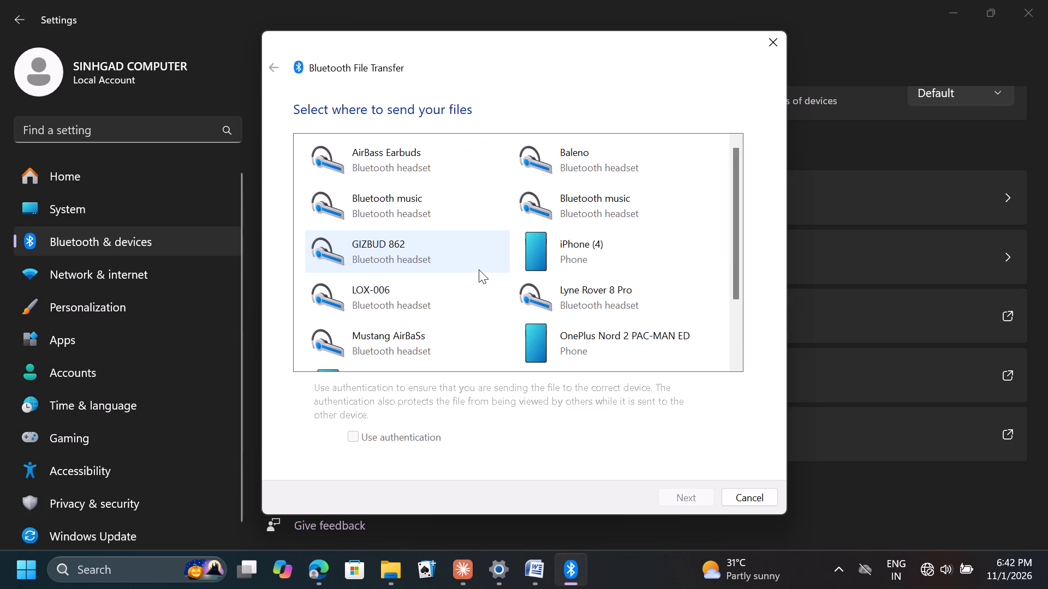
click(600, 335)
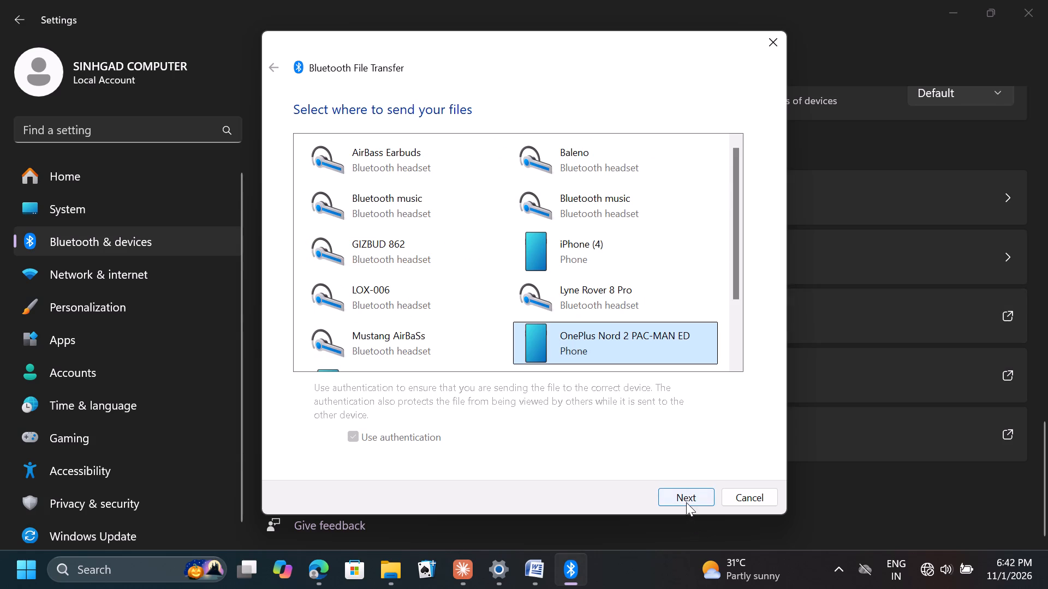
click(686, 502)
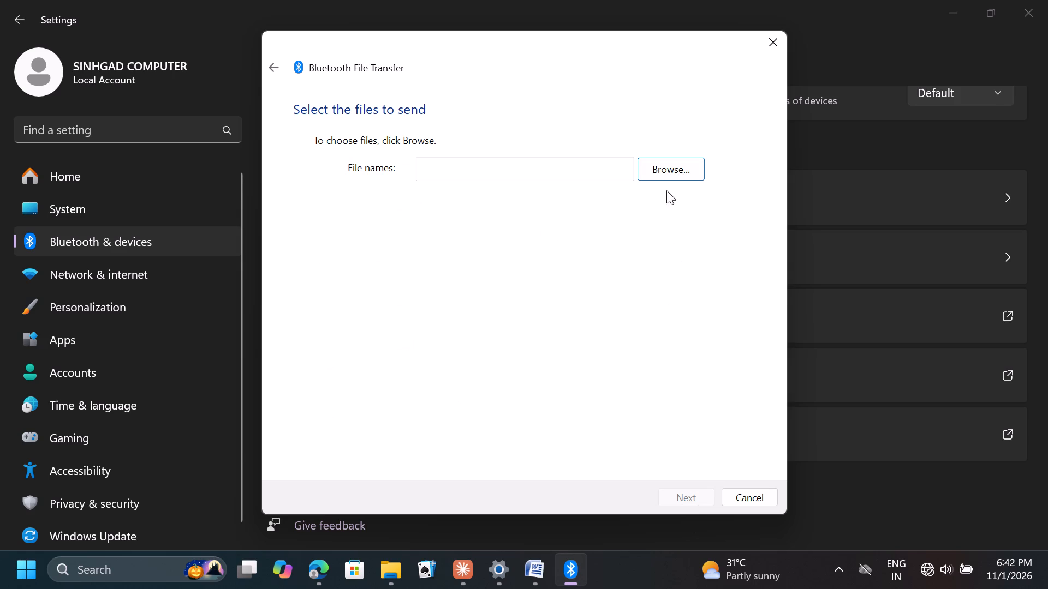
Choose the Word document Cricket - CCA Sports Project Report from Downloads as the file to send.
click(665, 164)
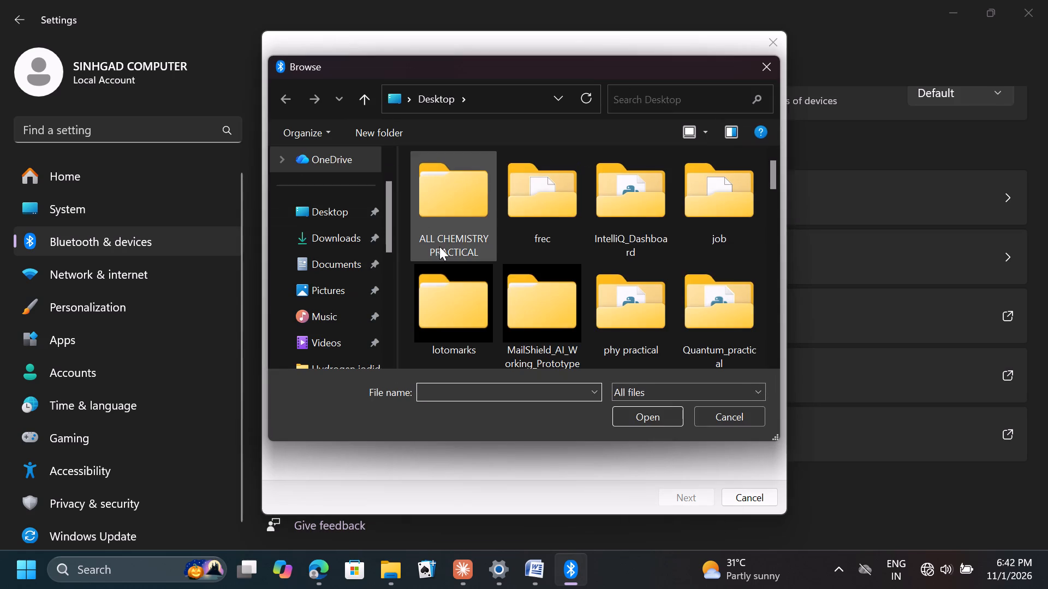
click(327, 217)
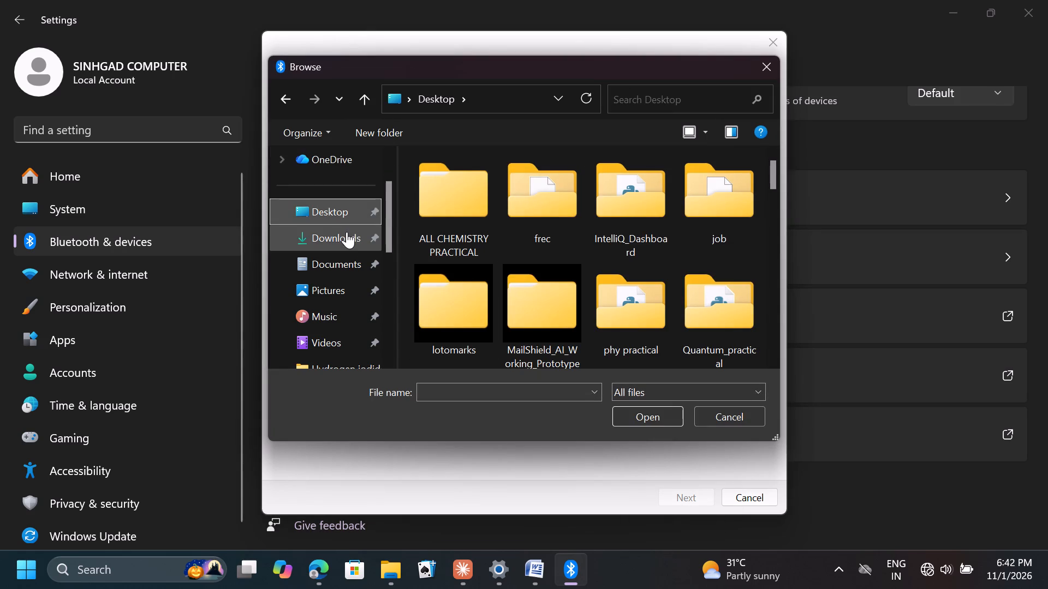
click(347, 232)
click(477, 202)
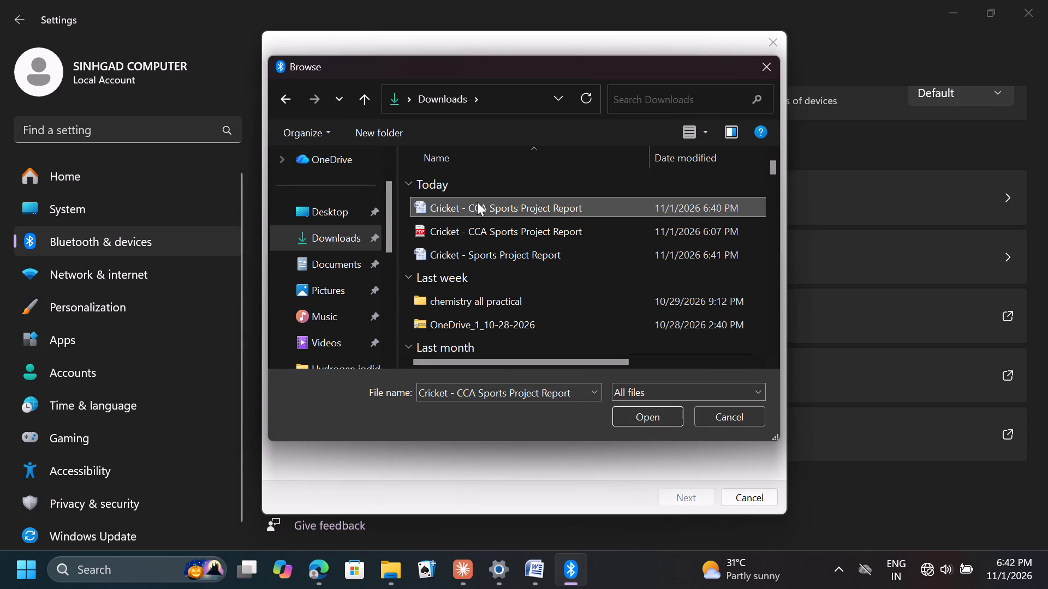
click(648, 418)
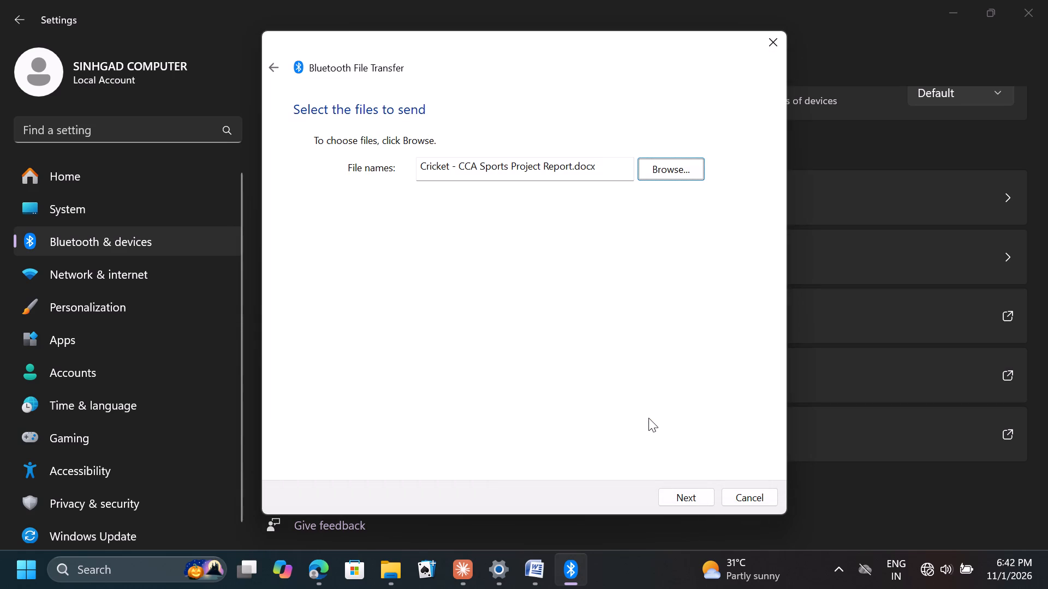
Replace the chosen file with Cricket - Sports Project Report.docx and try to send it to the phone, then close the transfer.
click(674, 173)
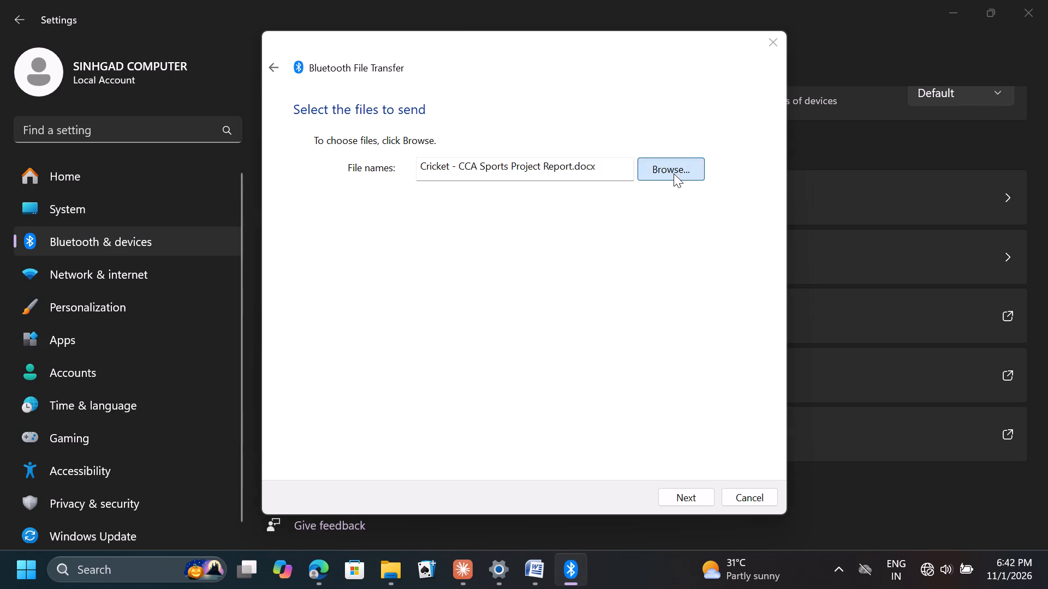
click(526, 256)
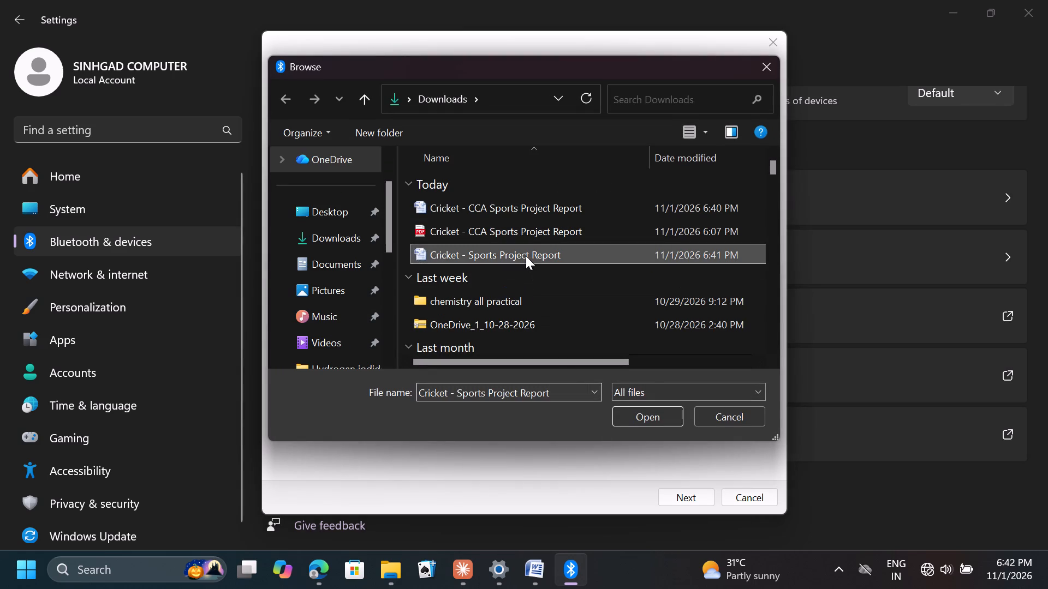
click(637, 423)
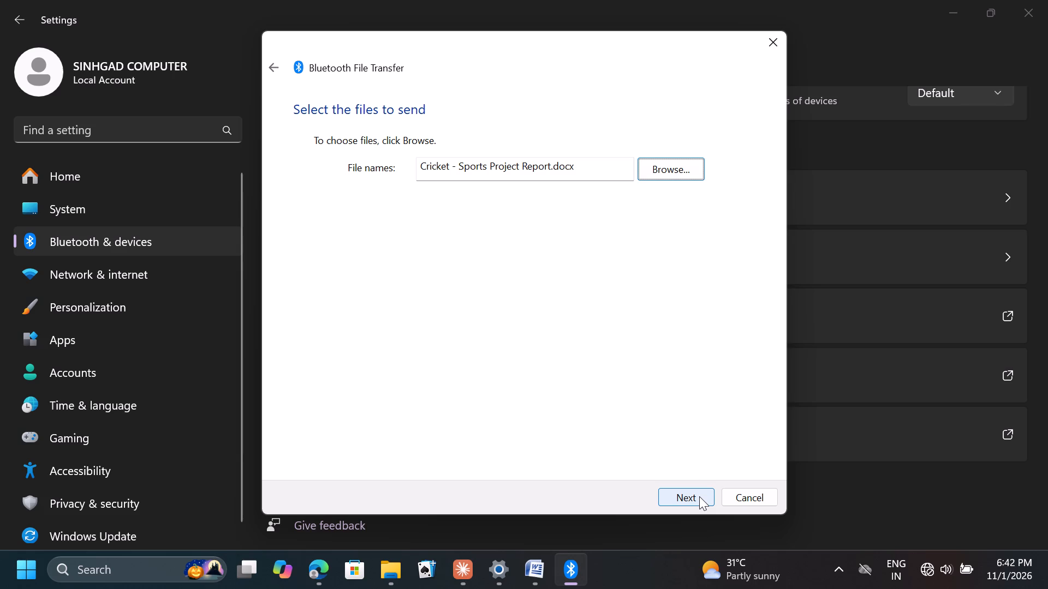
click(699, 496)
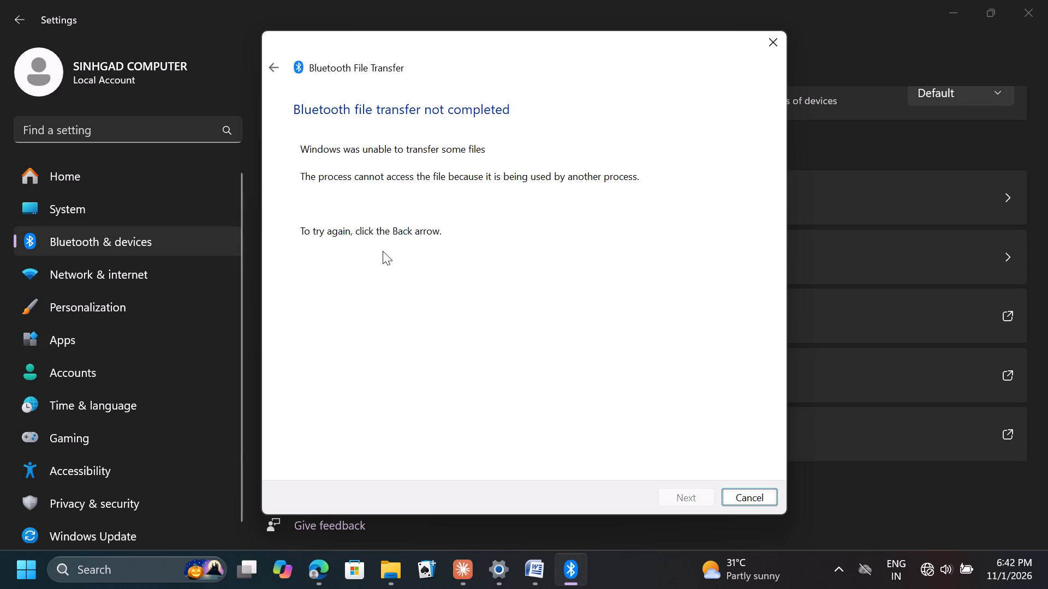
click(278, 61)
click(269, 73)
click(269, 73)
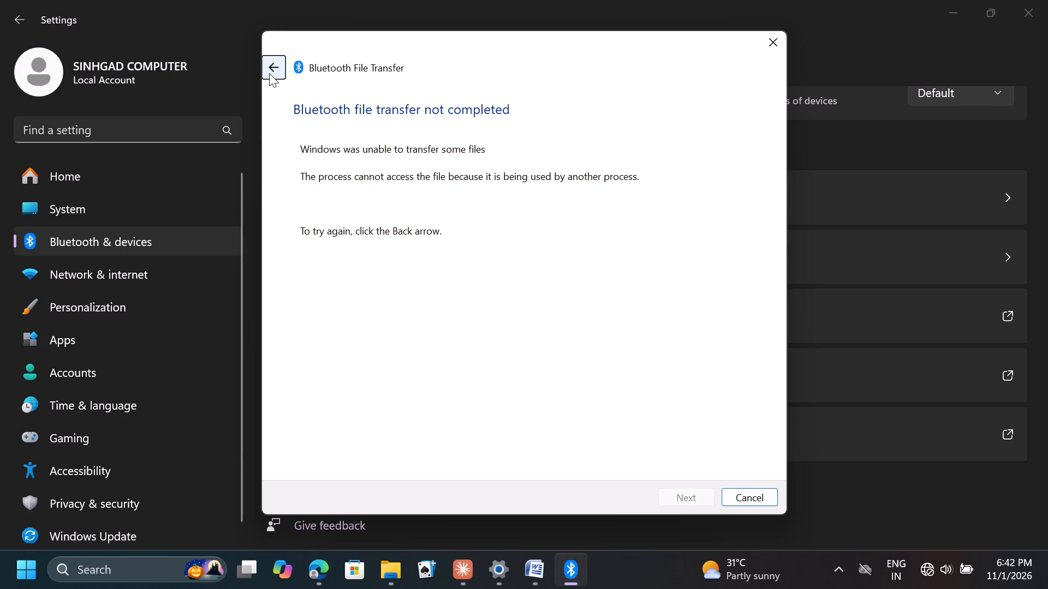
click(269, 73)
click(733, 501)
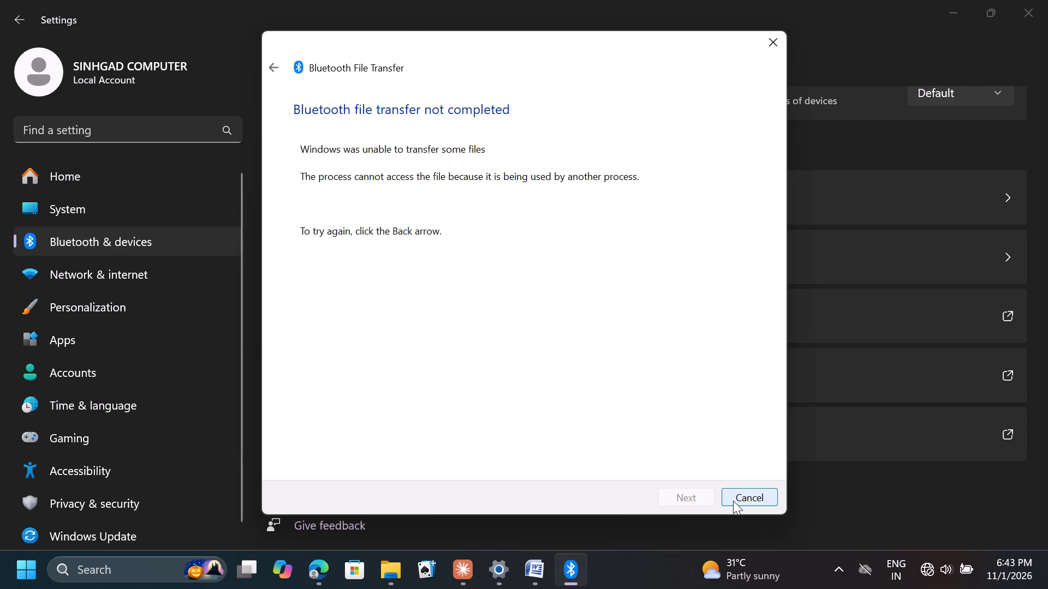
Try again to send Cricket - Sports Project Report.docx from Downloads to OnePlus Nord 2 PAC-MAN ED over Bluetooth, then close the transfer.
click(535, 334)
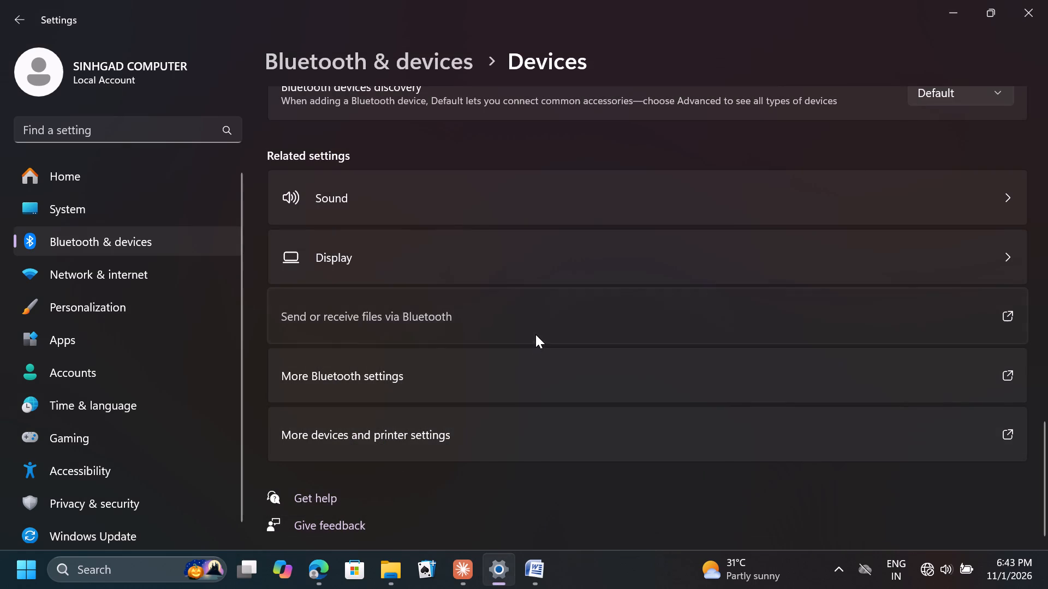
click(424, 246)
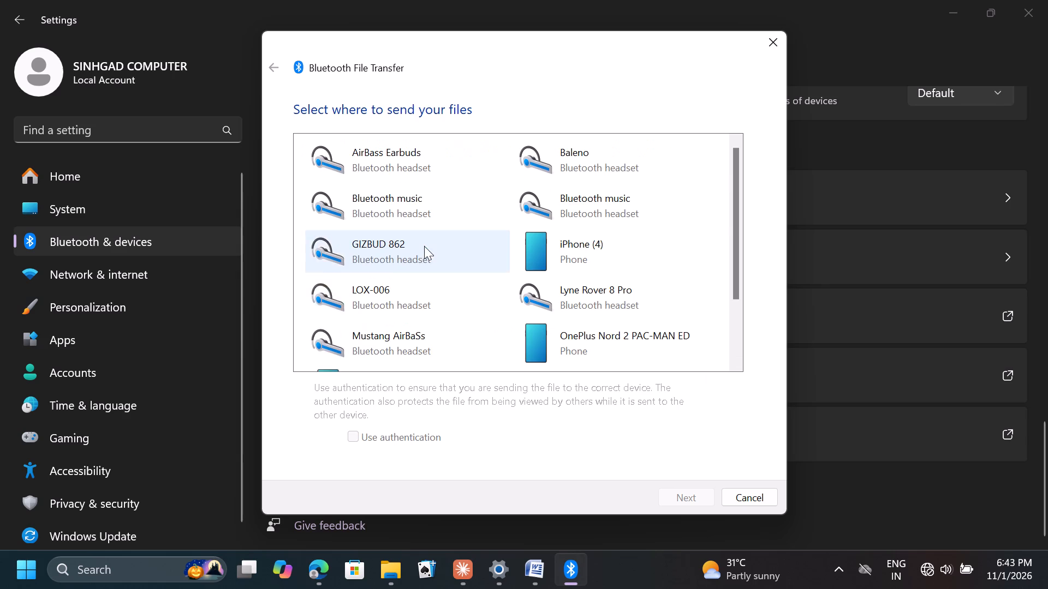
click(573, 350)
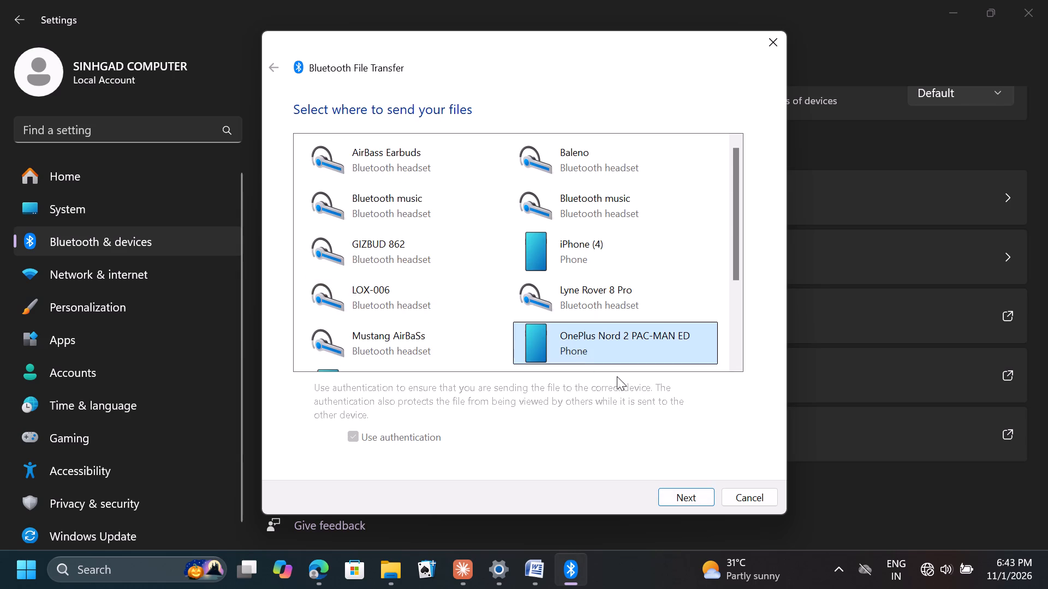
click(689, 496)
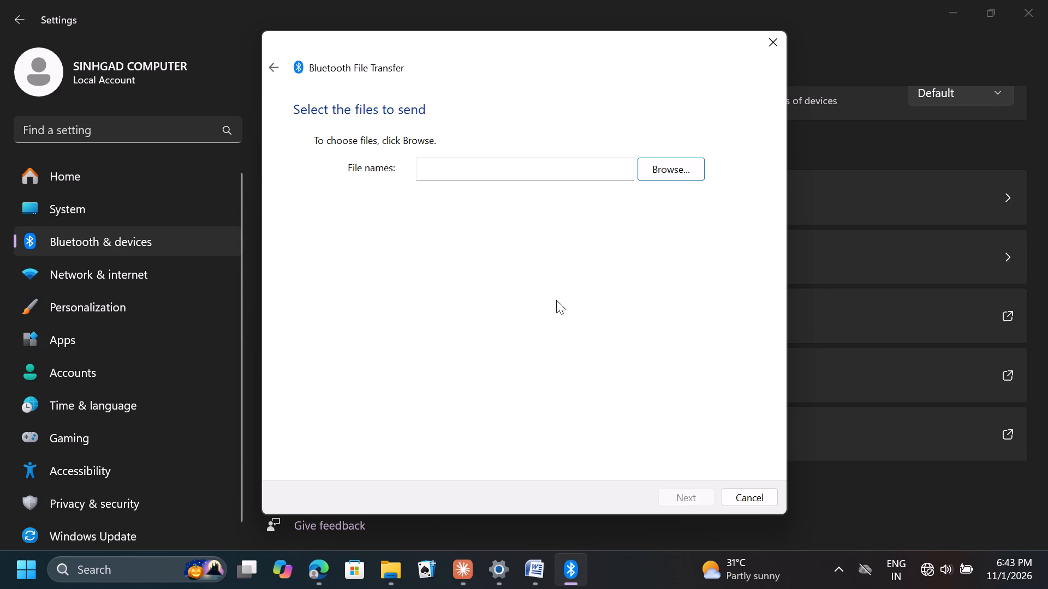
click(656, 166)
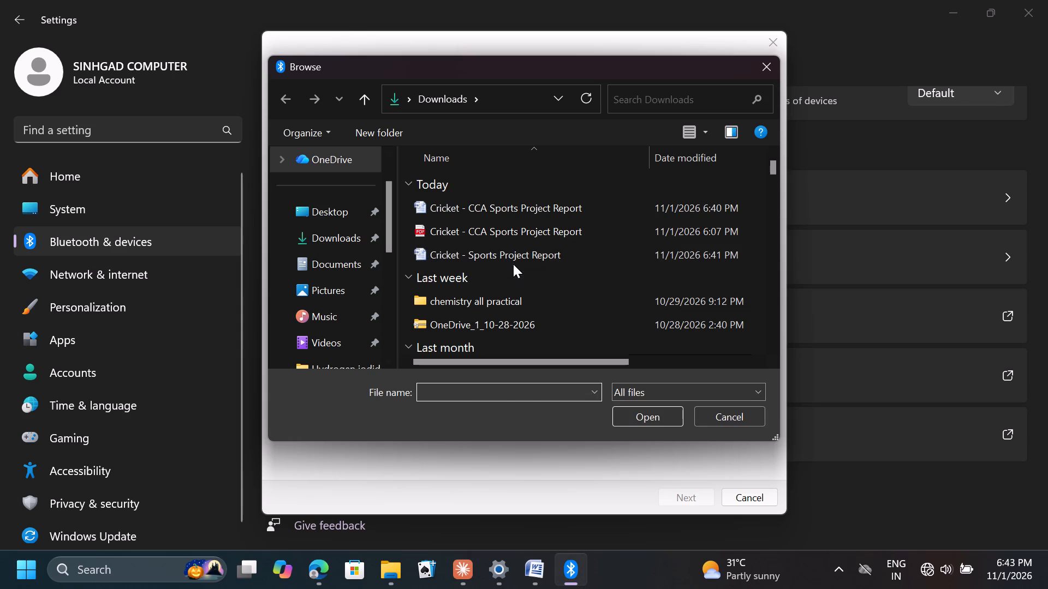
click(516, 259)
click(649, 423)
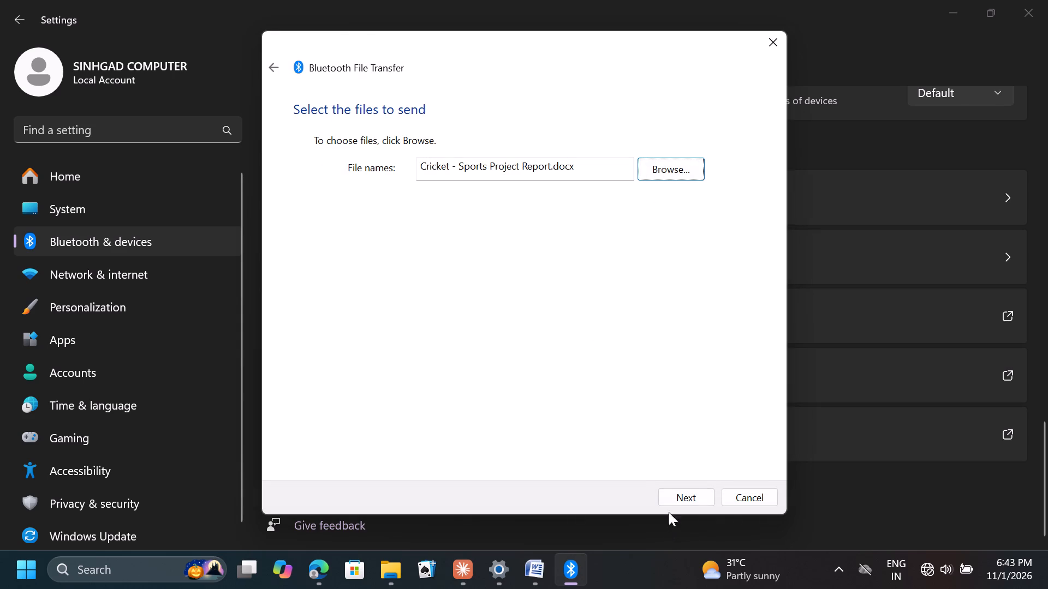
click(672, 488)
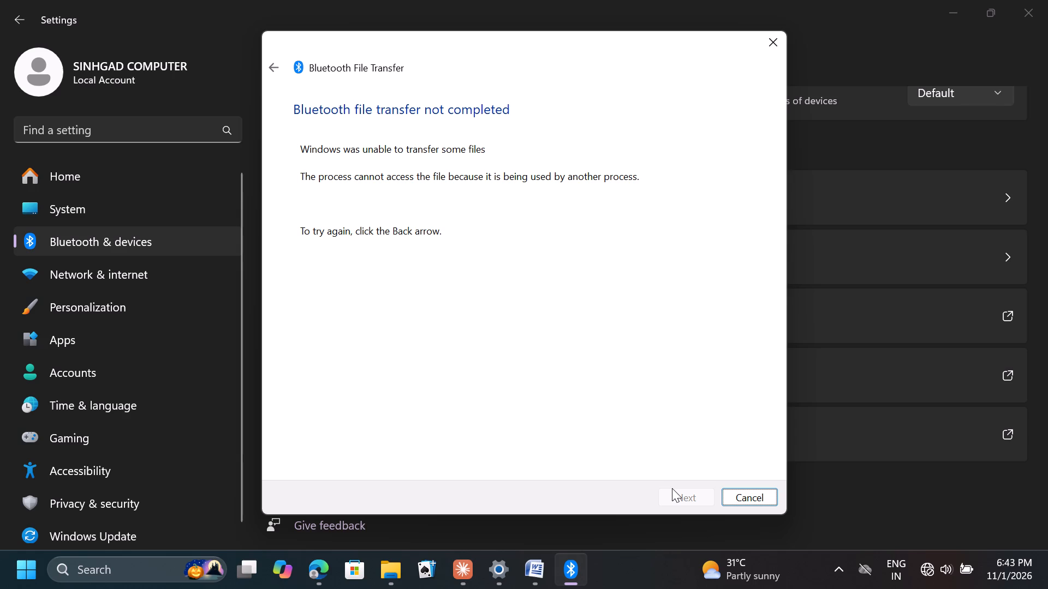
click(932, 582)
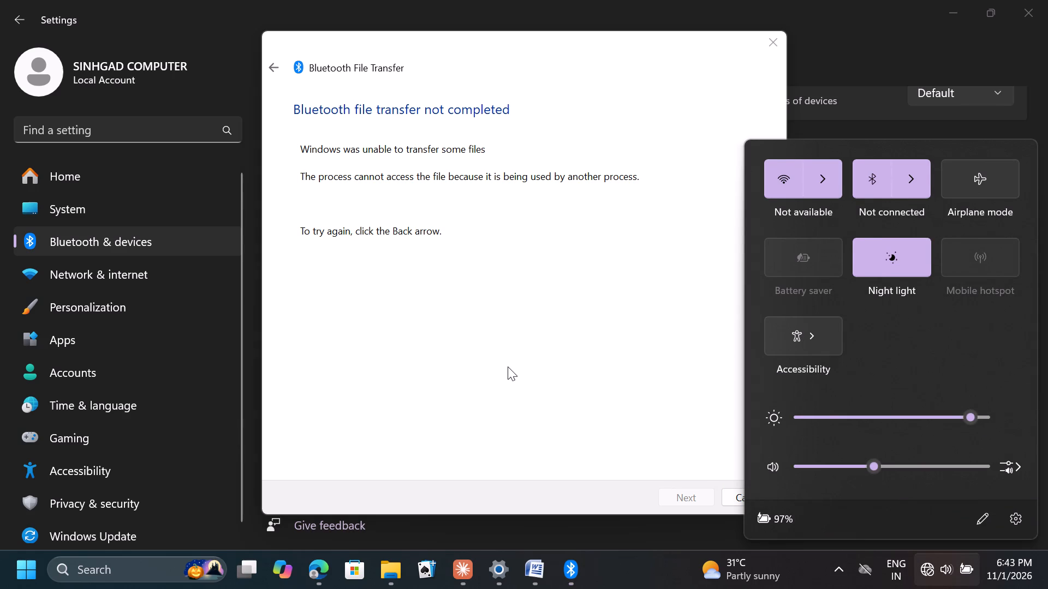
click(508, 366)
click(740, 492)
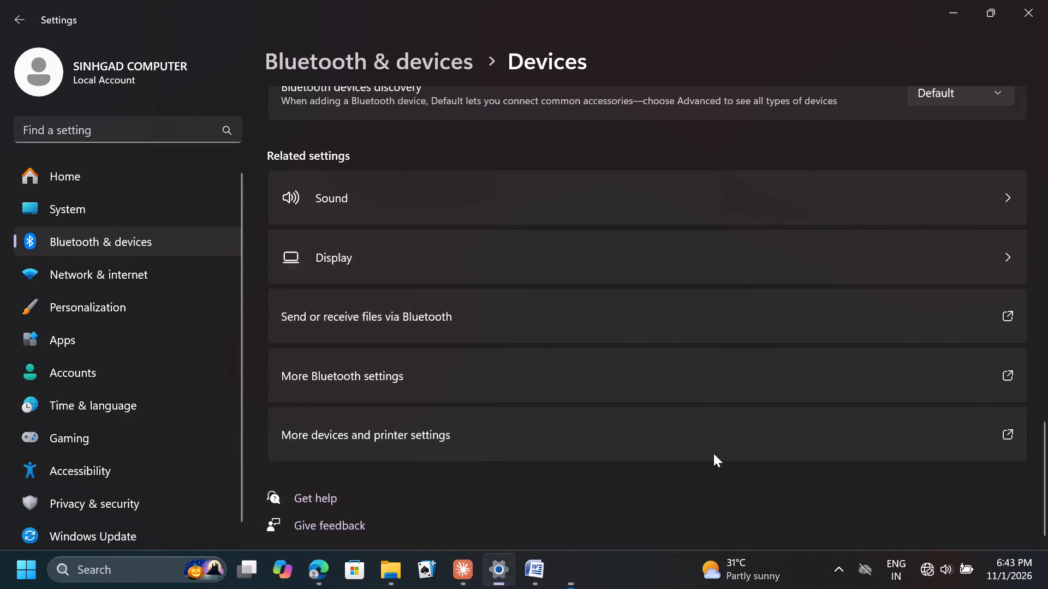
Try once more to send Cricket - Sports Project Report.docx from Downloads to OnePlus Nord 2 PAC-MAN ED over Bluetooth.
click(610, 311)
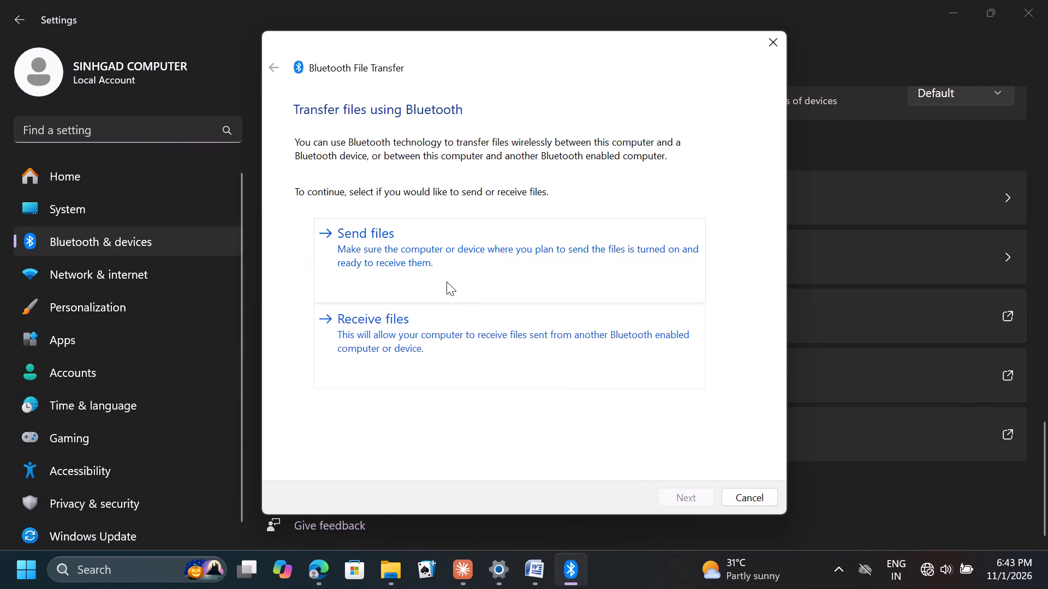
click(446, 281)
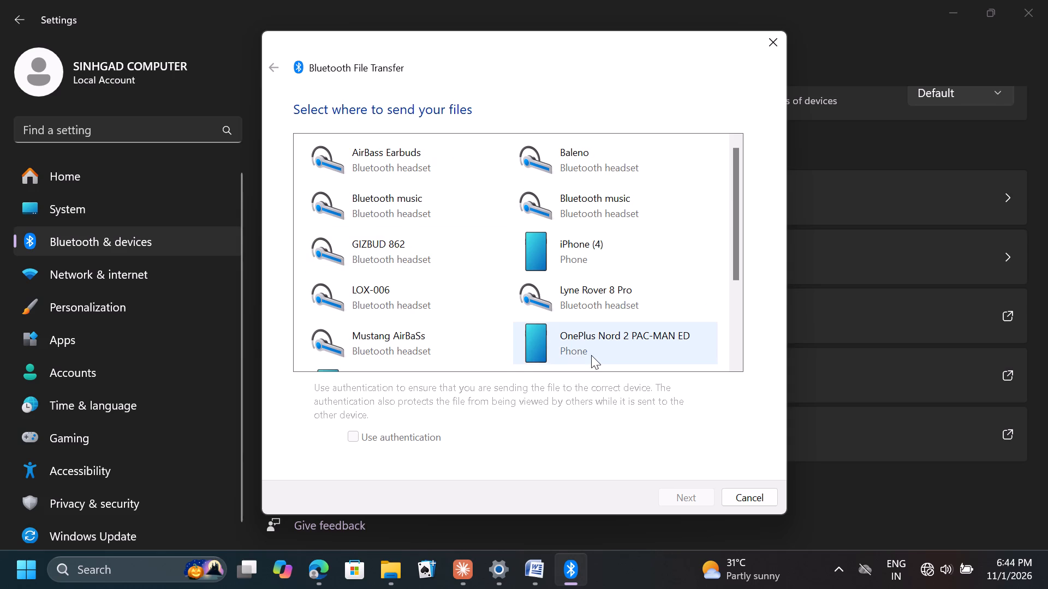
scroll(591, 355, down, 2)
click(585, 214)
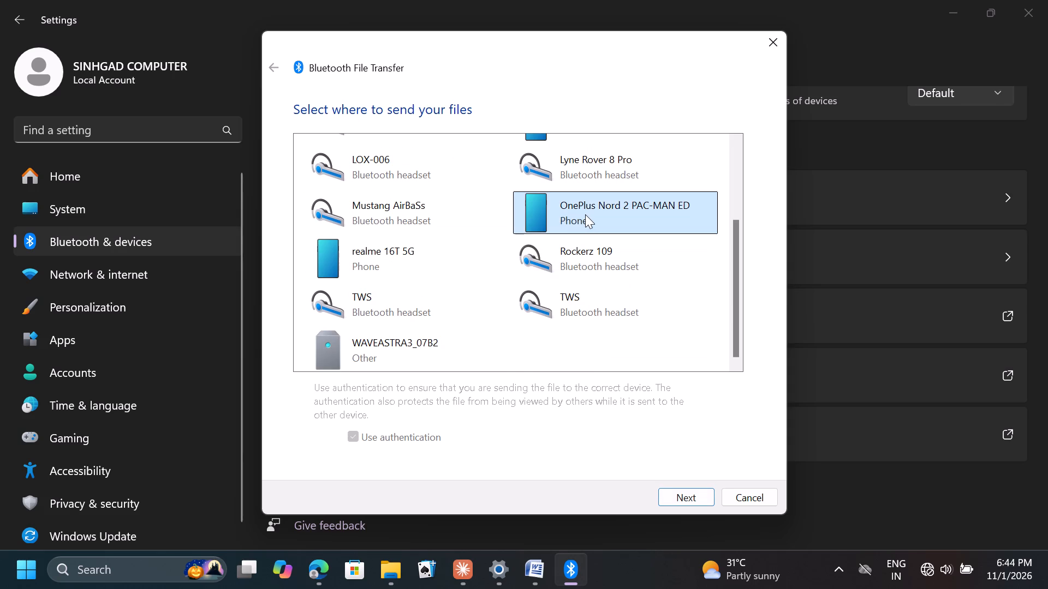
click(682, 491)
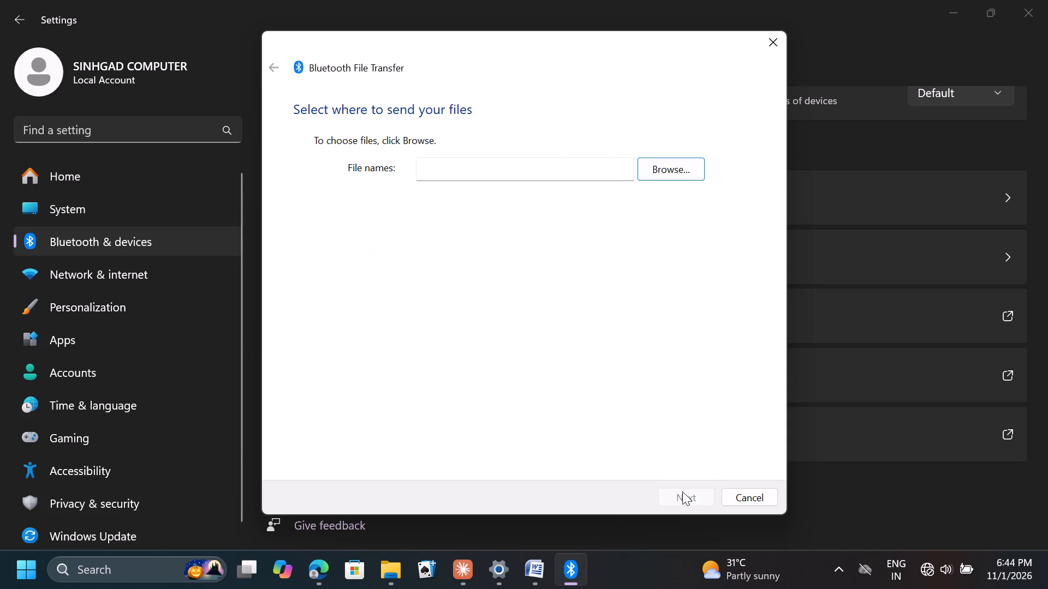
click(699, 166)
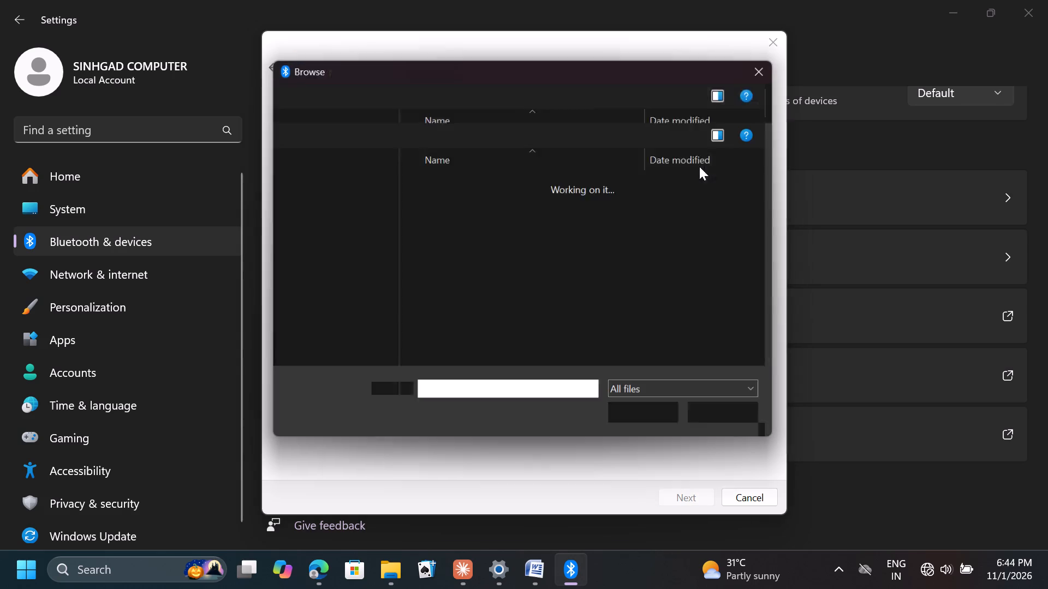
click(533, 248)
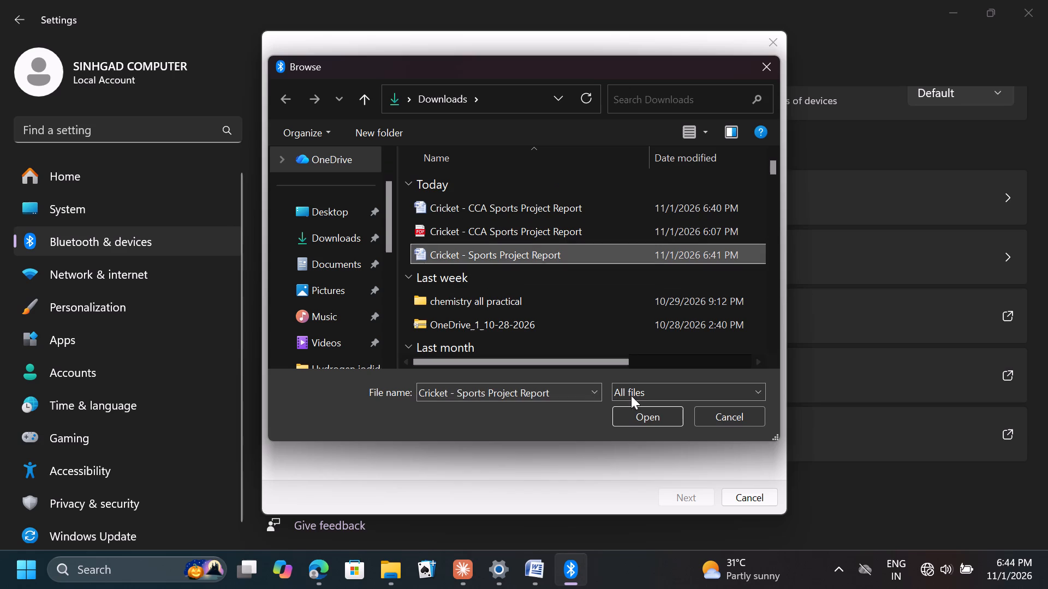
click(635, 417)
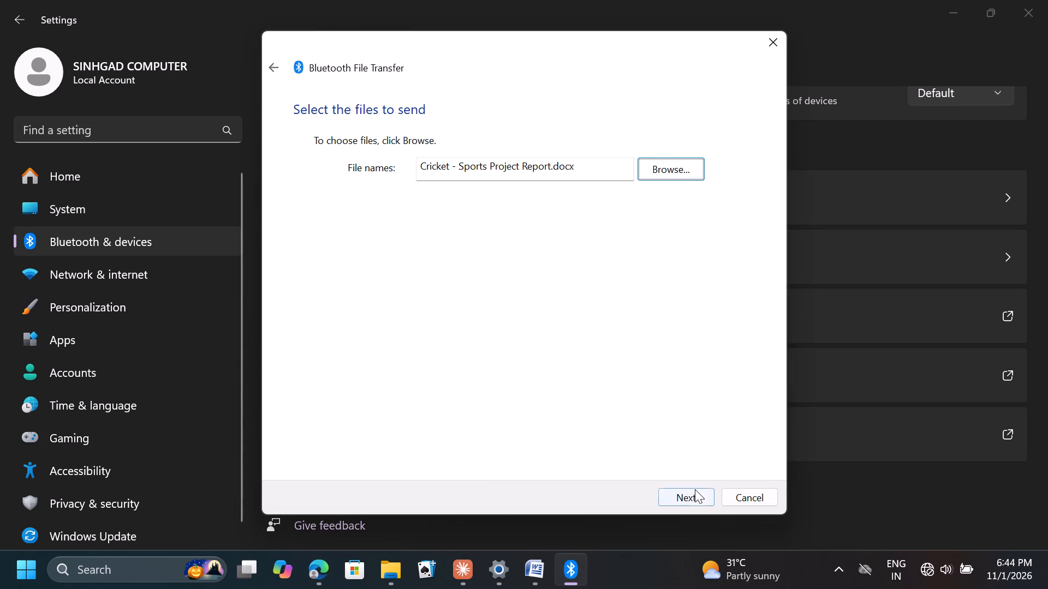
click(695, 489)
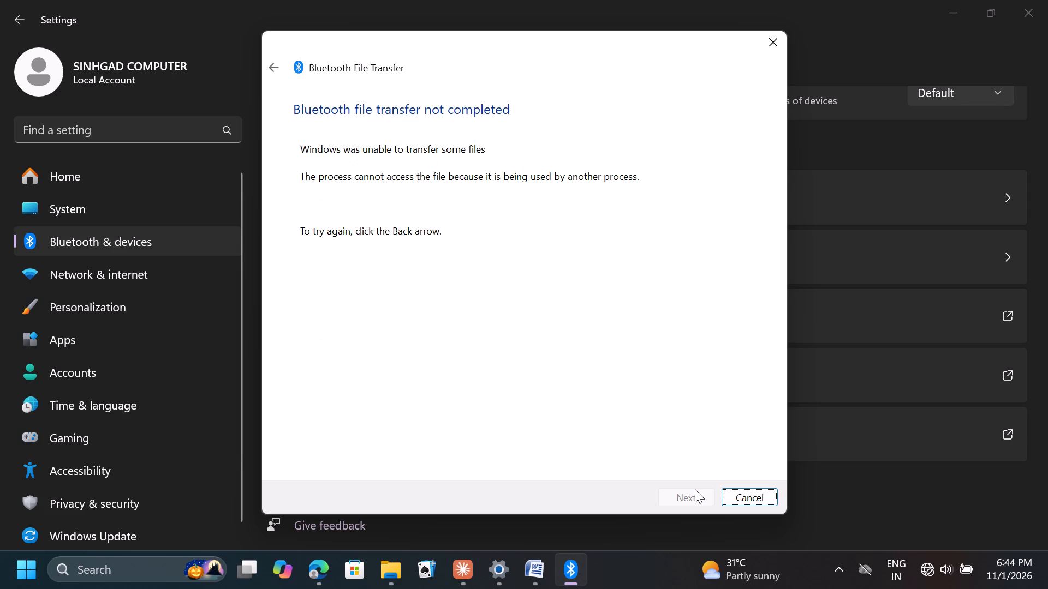
Switch to File Explorer and copy the Cricket - Sports Project Report Word file in Downloads.
click(384, 569)
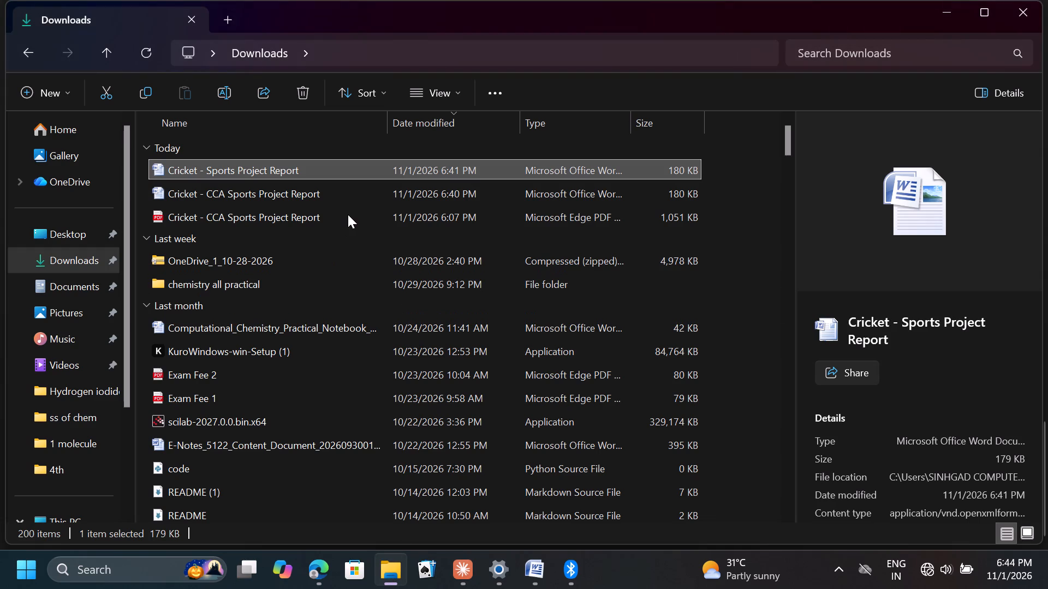
click(152, 93)
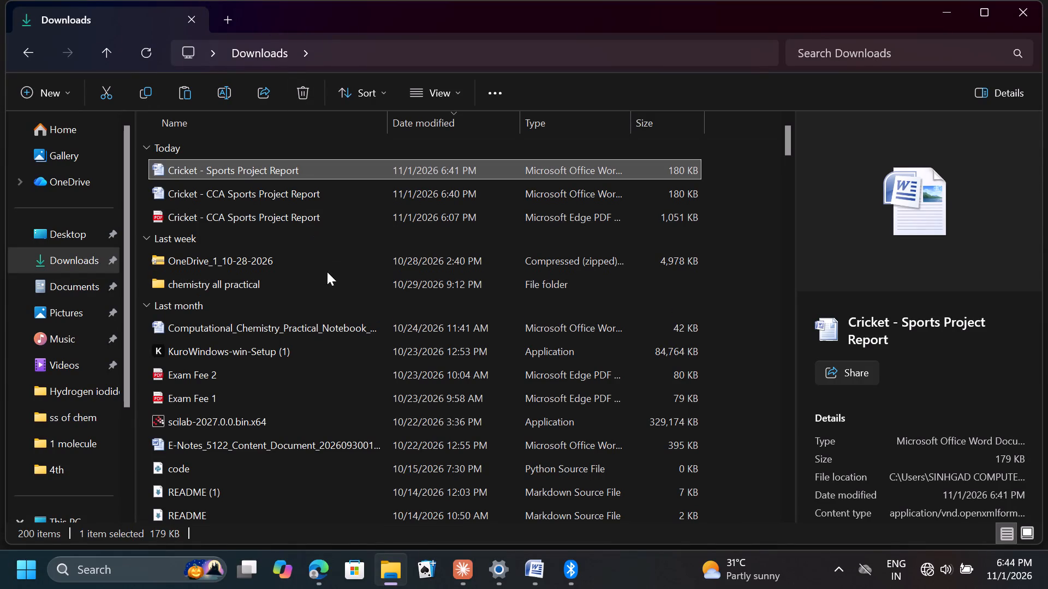
click(404, 568)
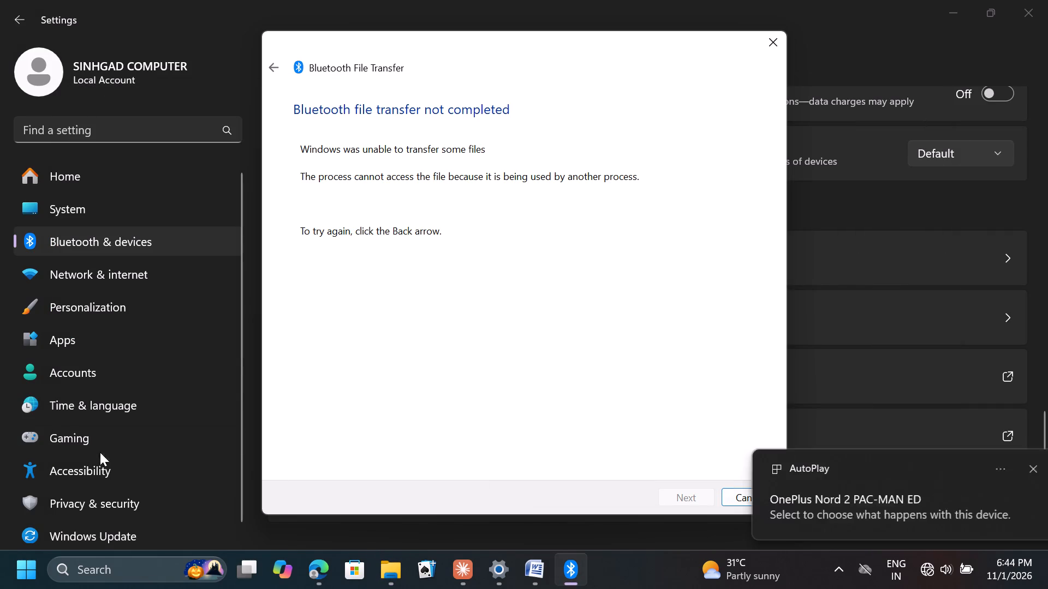
click(386, 583)
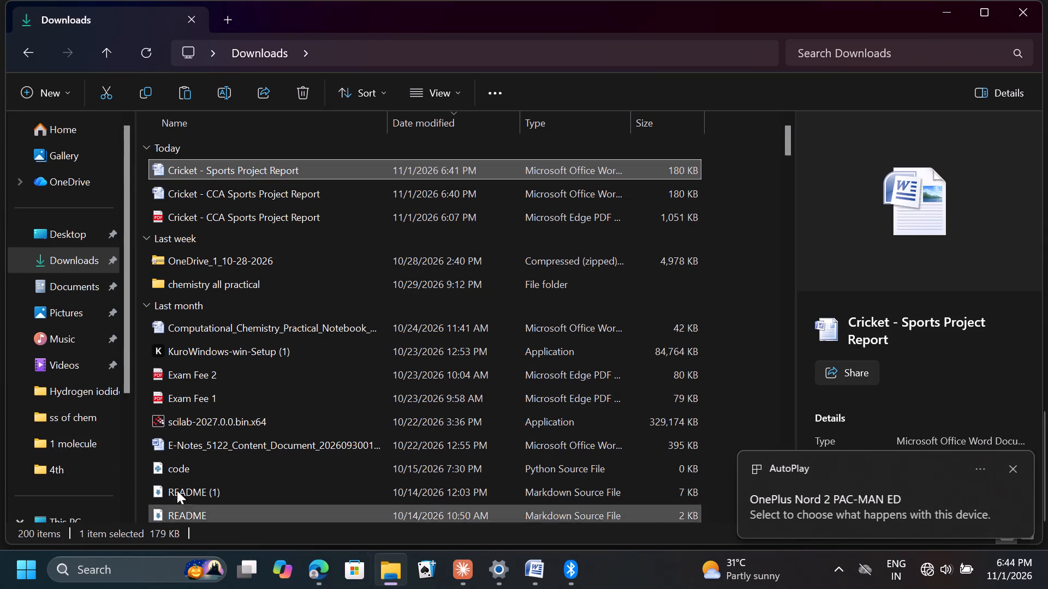
Paste the copied report into the Download folder in the internal shared storage of OnePlus Nord 2 PAC-MAN ED.
scroll(69, 465, down, 5)
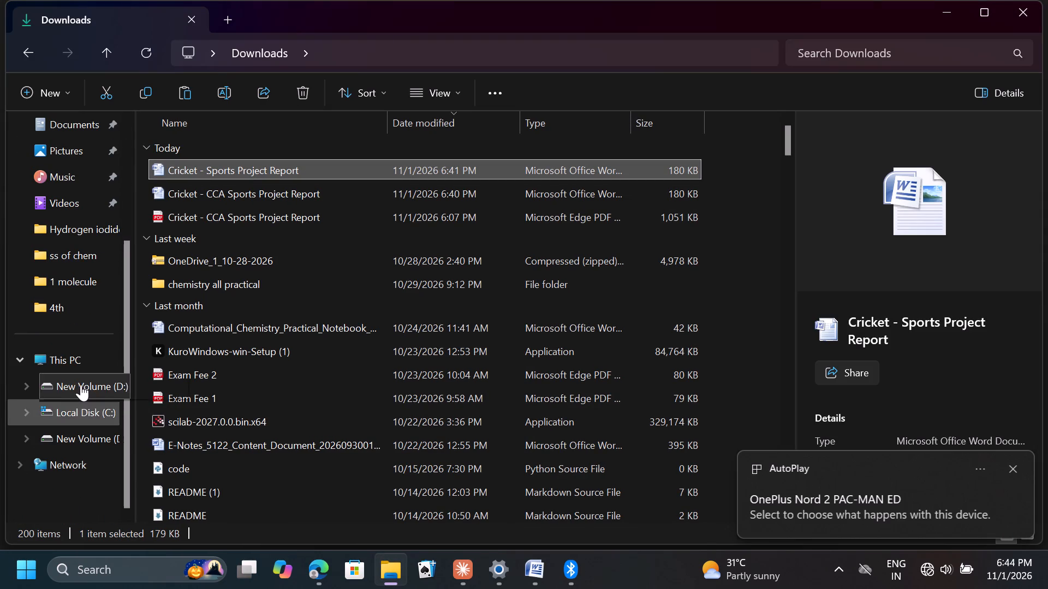
click(81, 384)
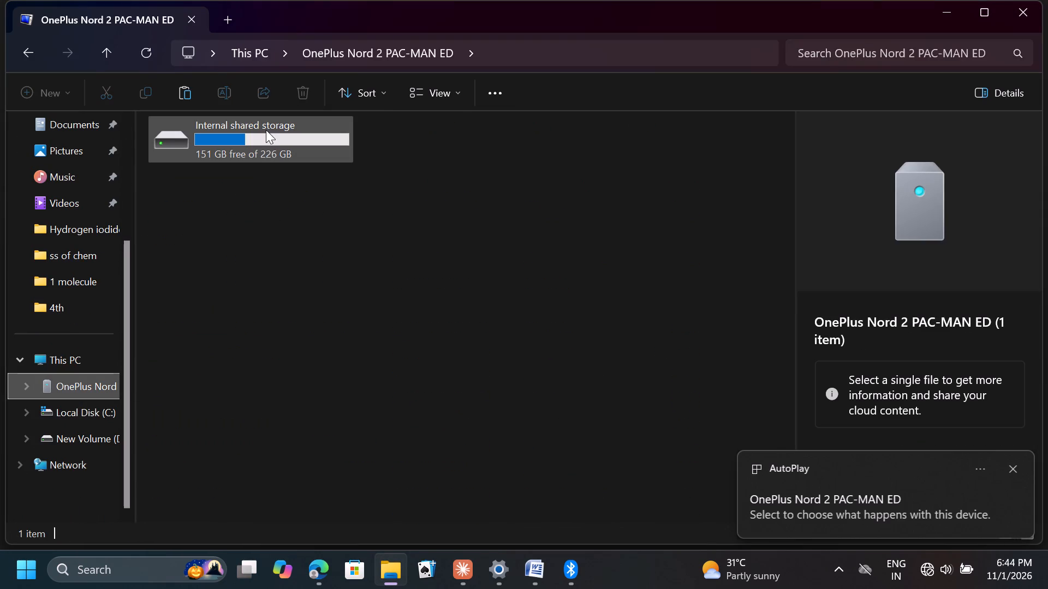
click(266, 130)
double_click(266, 130)
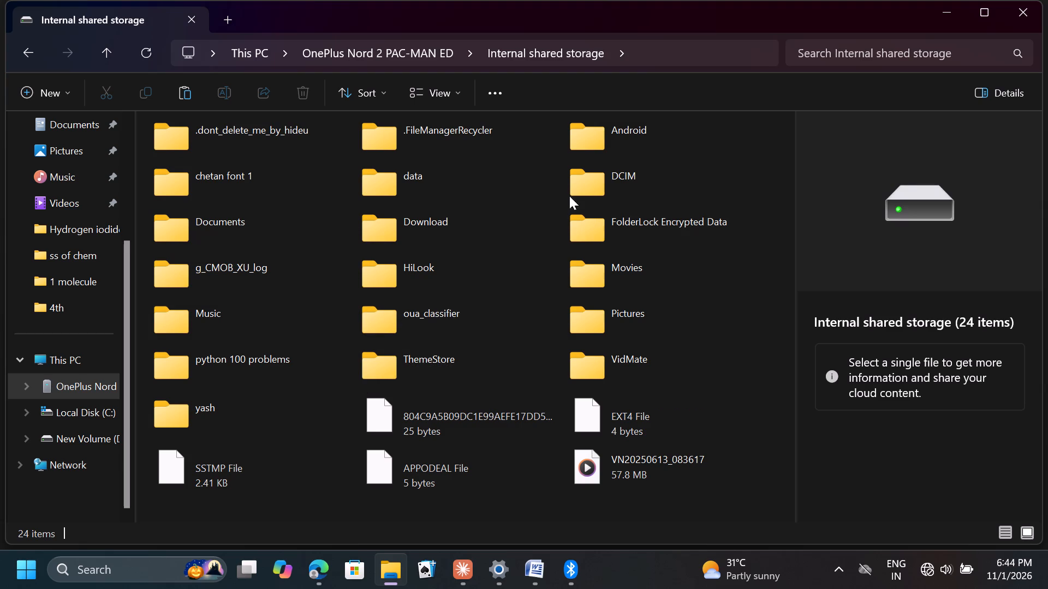
double_click(448, 219)
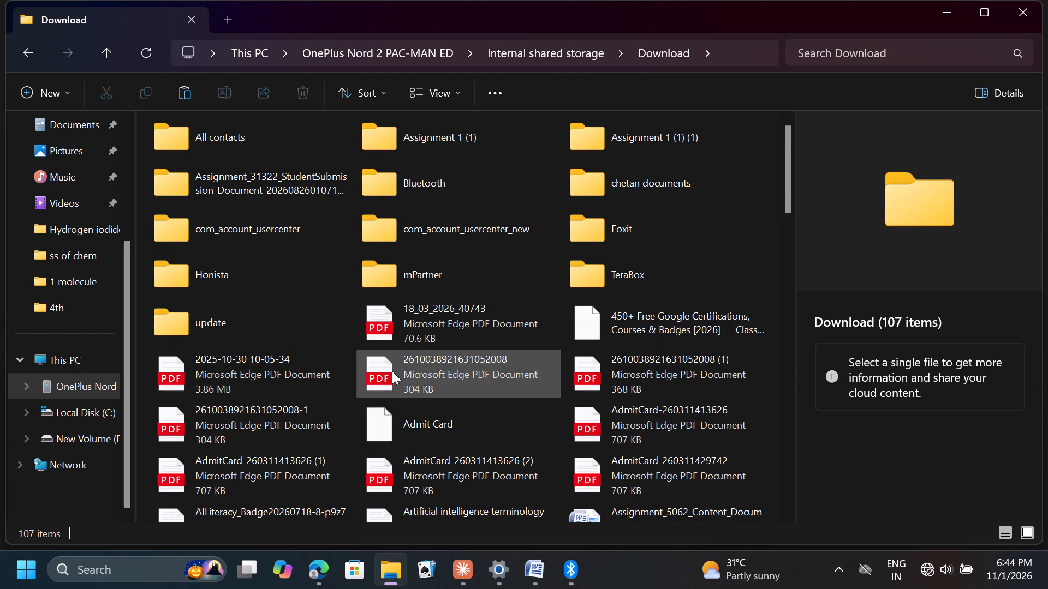
scroll(392, 371, down, 5)
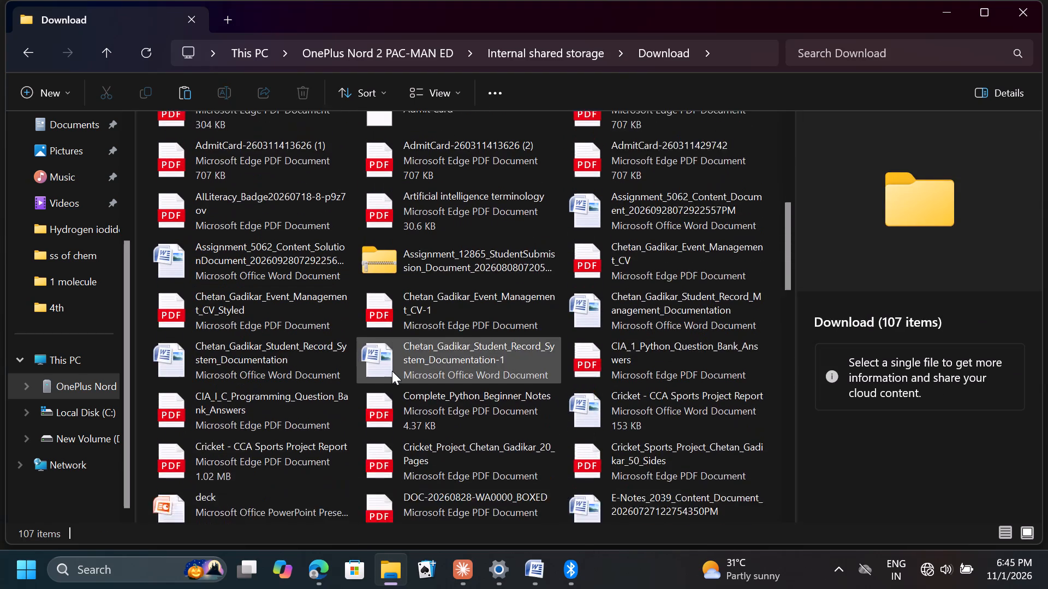
scroll(392, 371, down, 18)
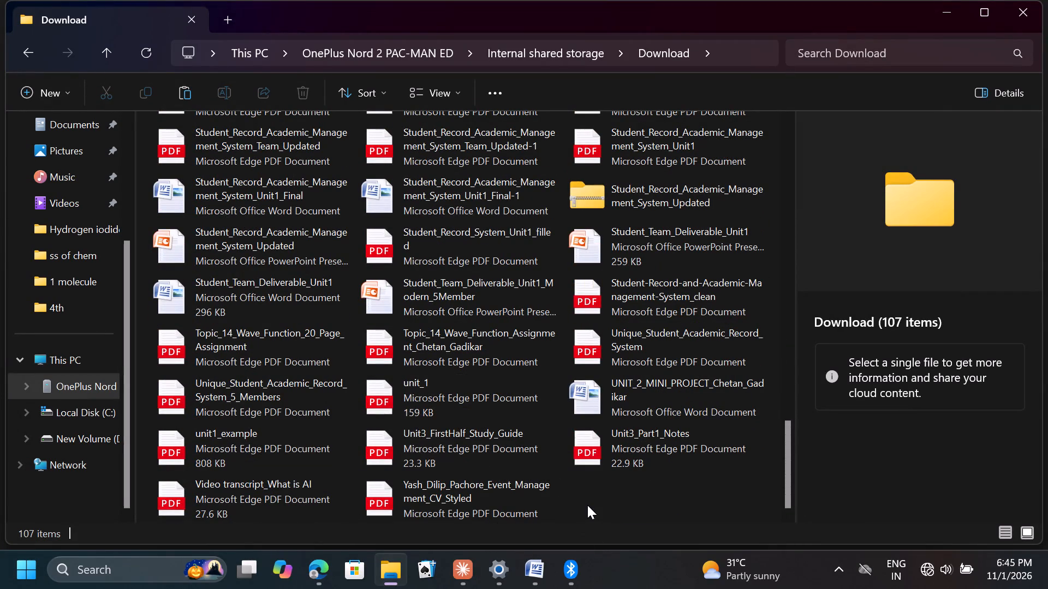
click(183, 88)
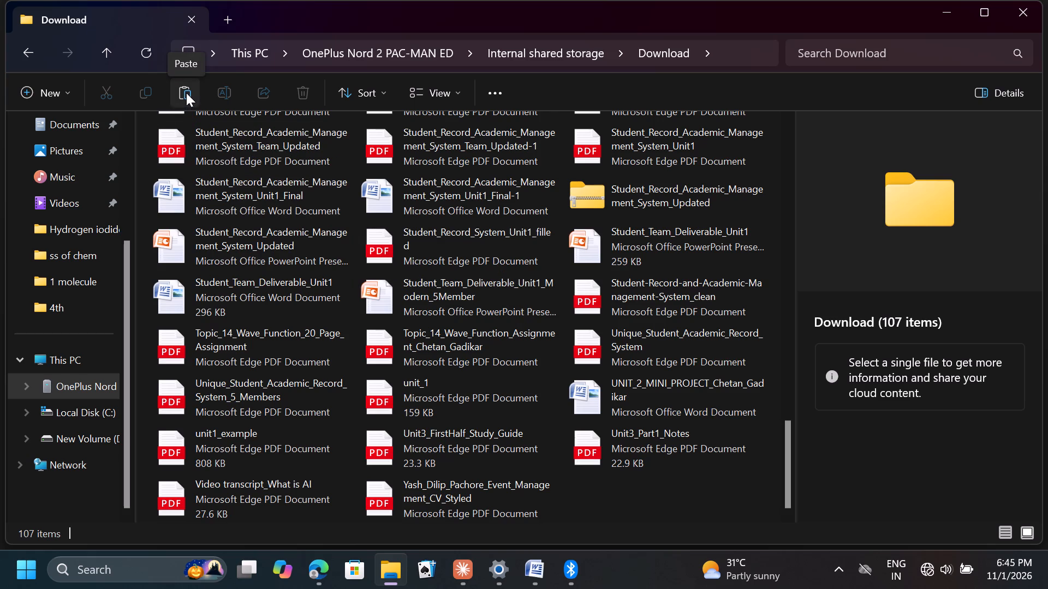
click(186, 93)
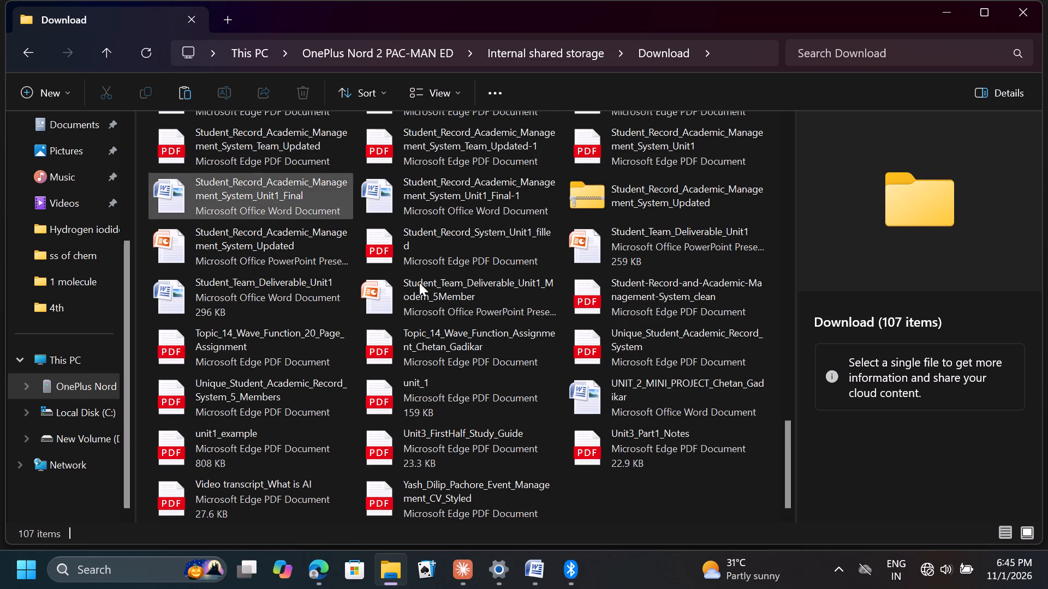
Look through the phone's Download folder for the pasted Cricket - Sports Project Report.
scroll(438, 304, up, 3)
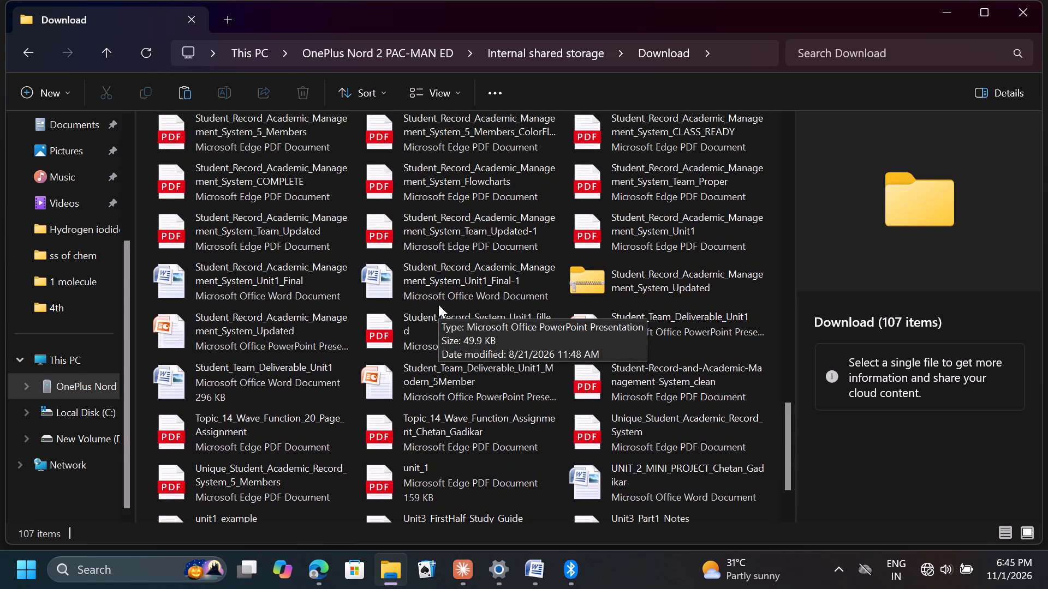
scroll(438, 304, up, 8)
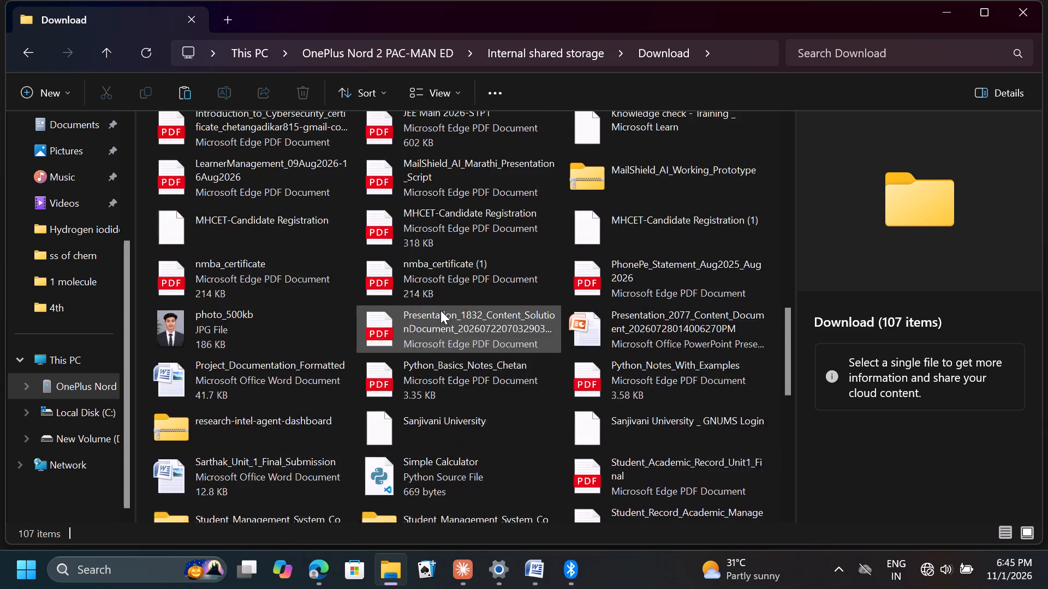
scroll(440, 310, up, 6)
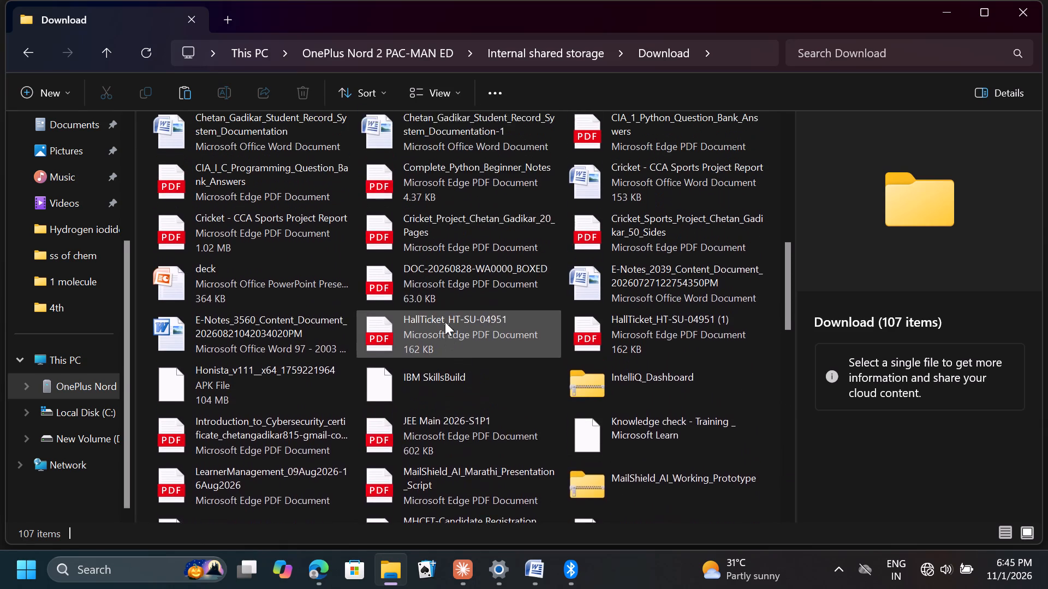
scroll(445, 322, up, 5)
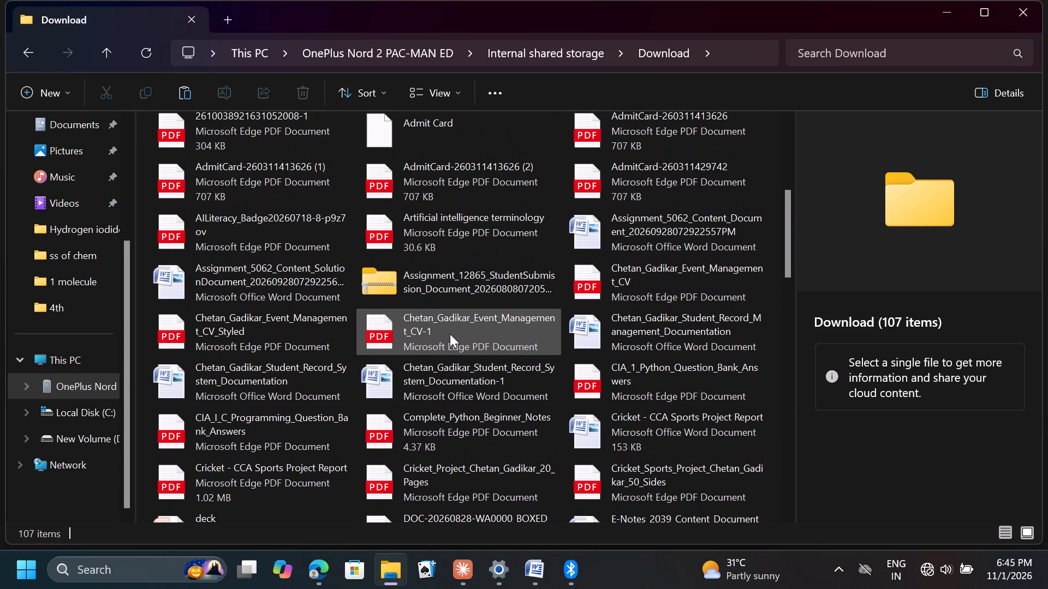
scroll(450, 334, up, 2)
ctrl+scroll(450, 334, down, 1)
ctrl+scroll(450, 334, up, 1)
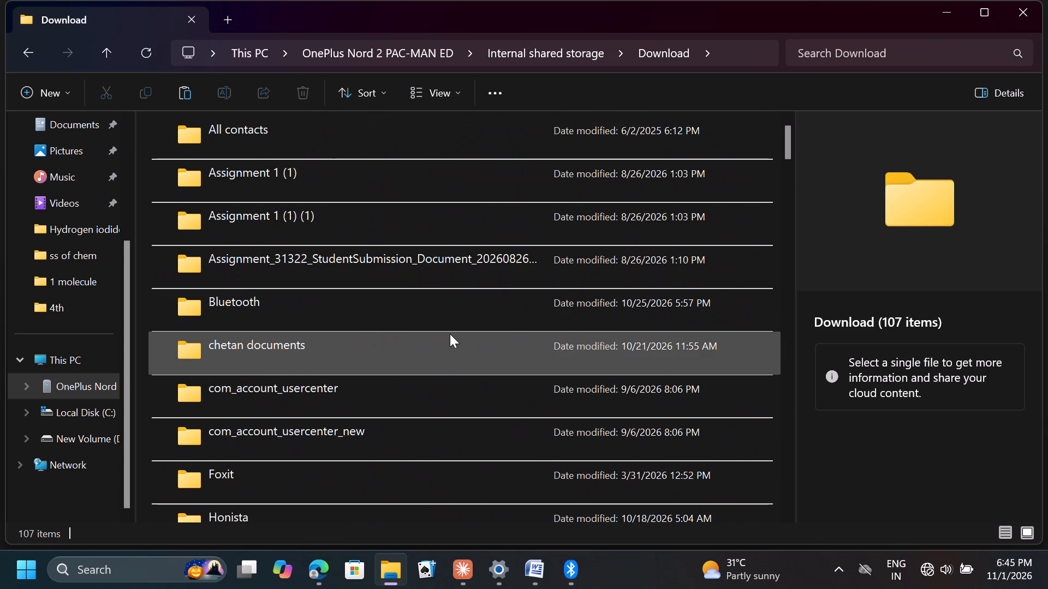
scroll(450, 334, down, 1)
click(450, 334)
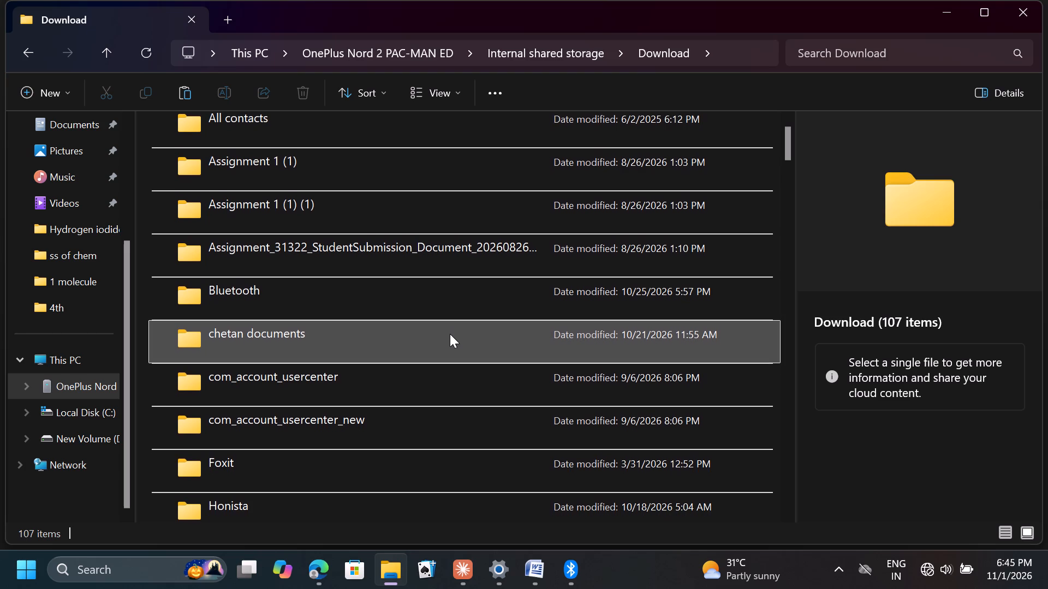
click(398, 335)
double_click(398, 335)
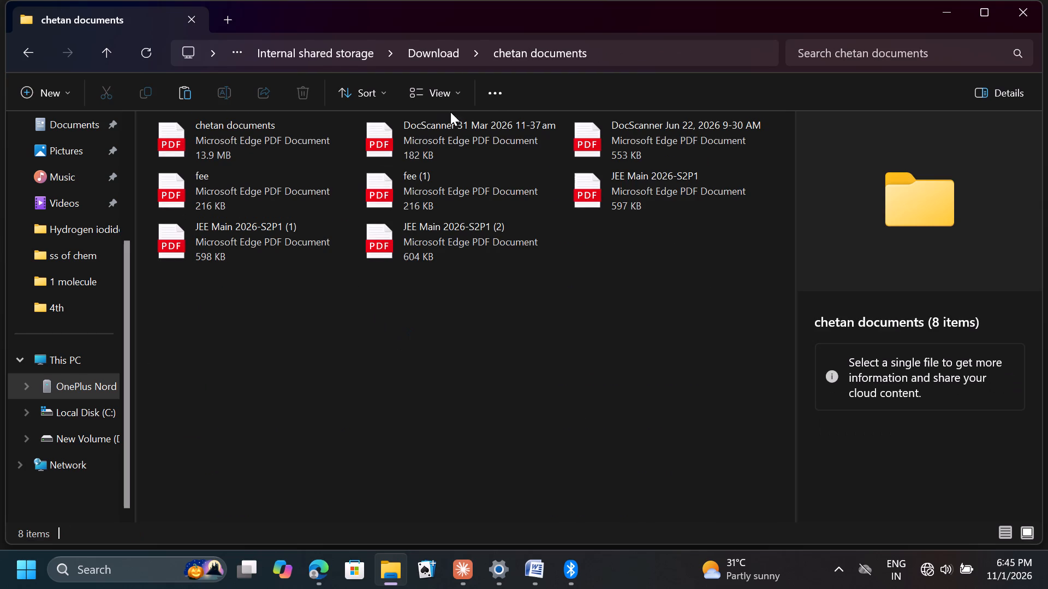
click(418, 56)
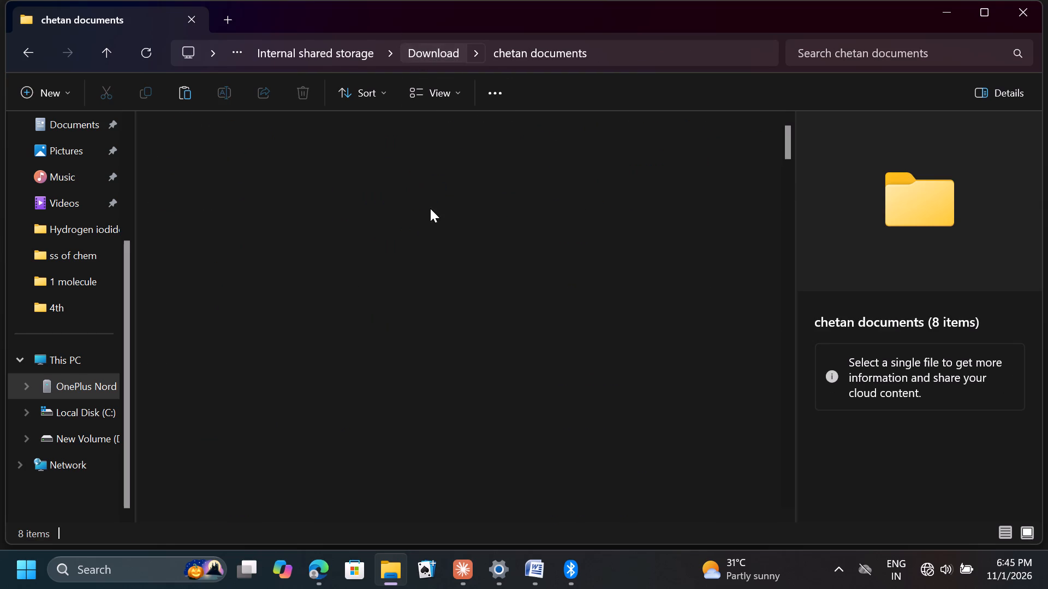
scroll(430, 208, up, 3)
Try the List and Content layouts for the phone's Download folder, and set its view to Tiles.
click(443, 97)
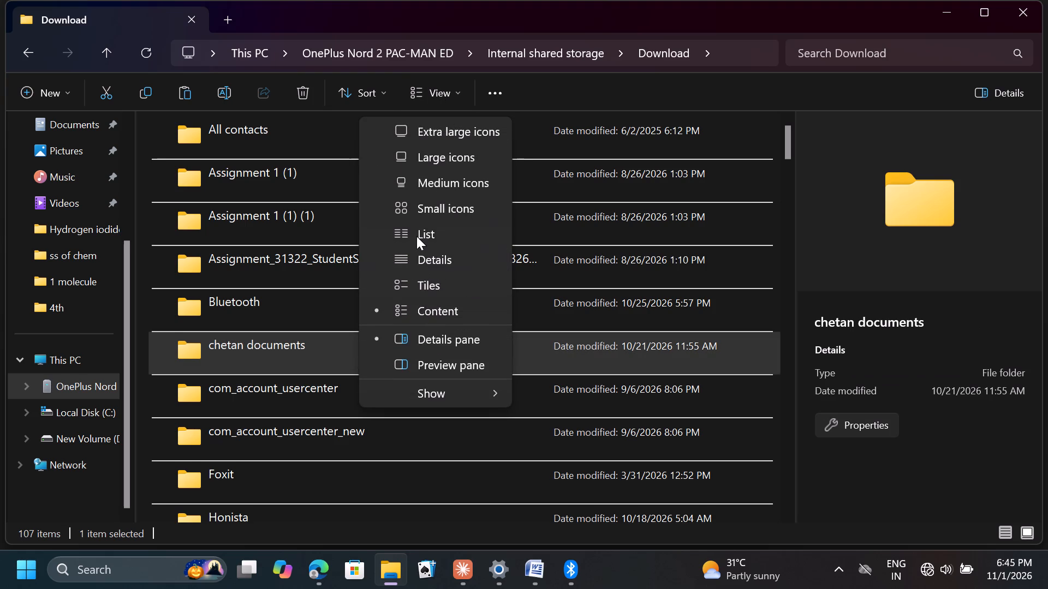
click(416, 236)
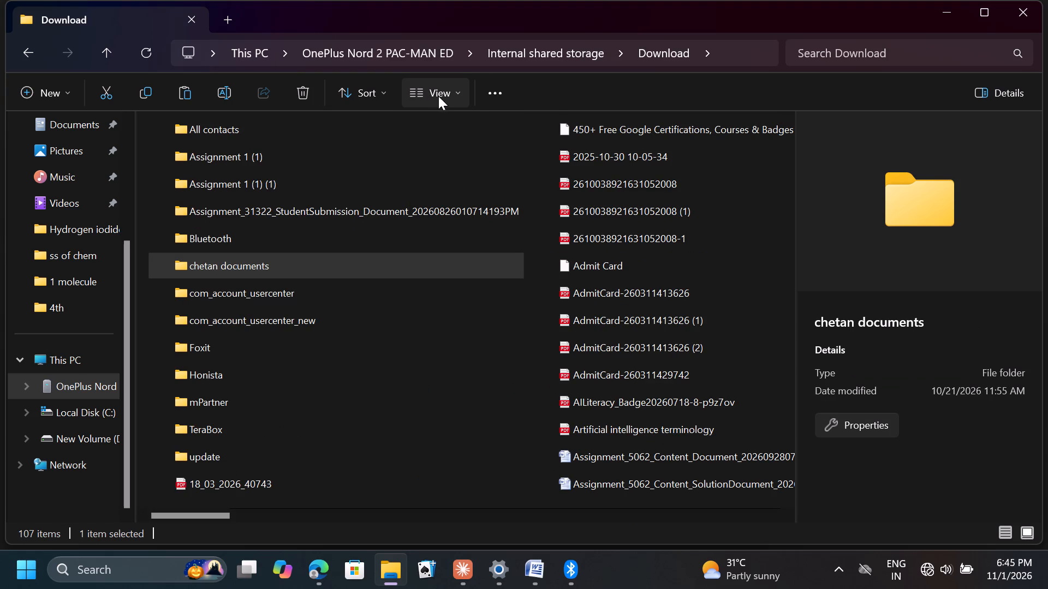
click(438, 96)
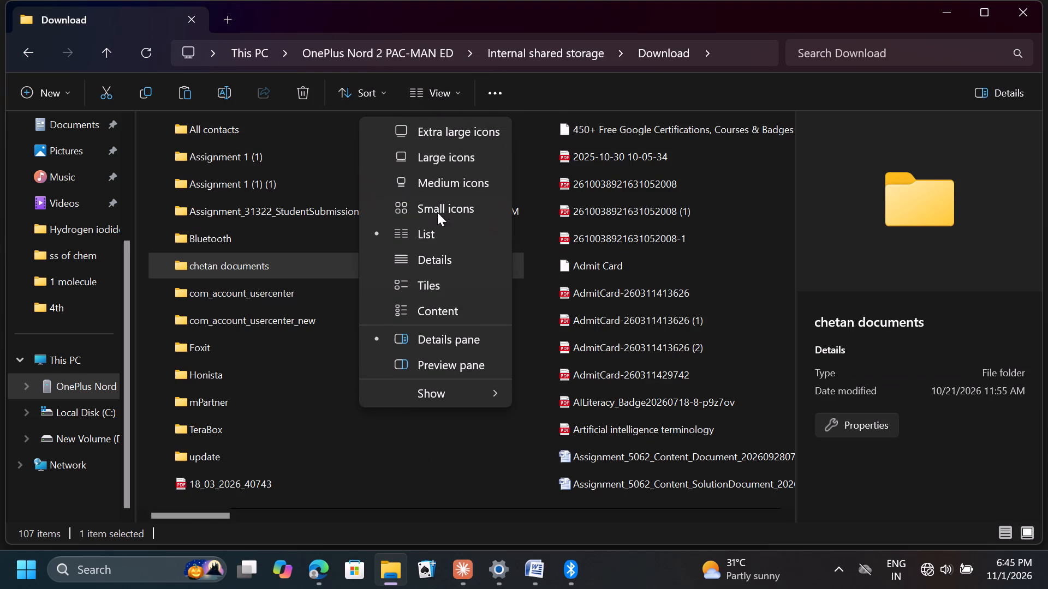
click(434, 311)
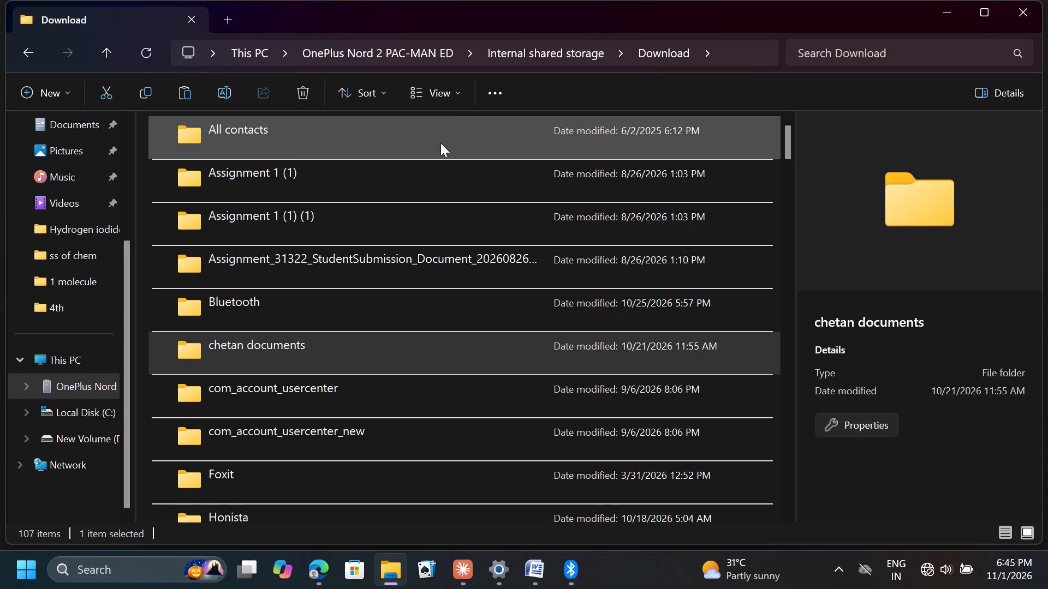
click(446, 91)
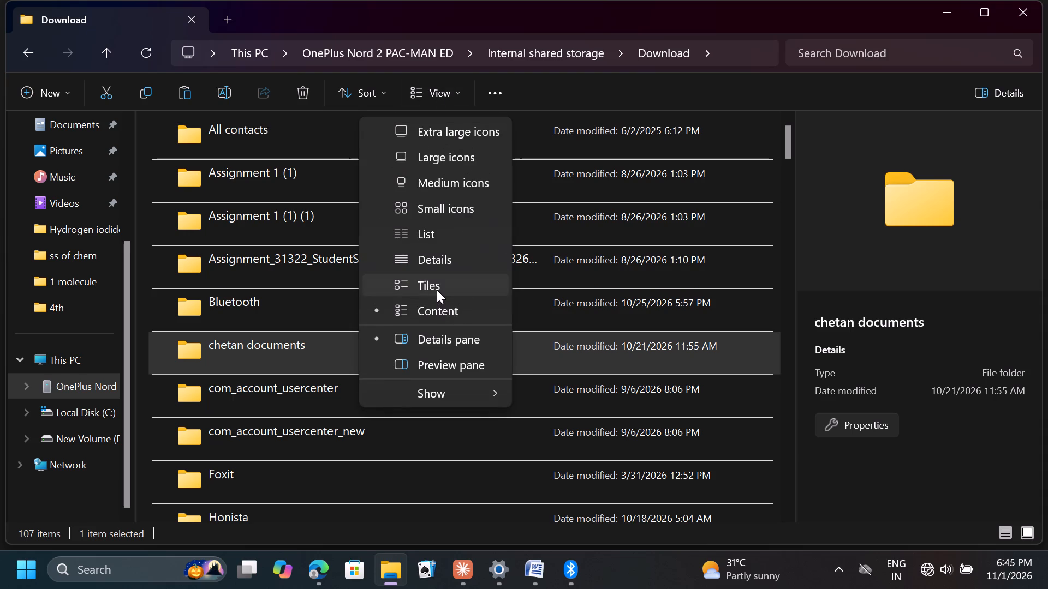
click(437, 290)
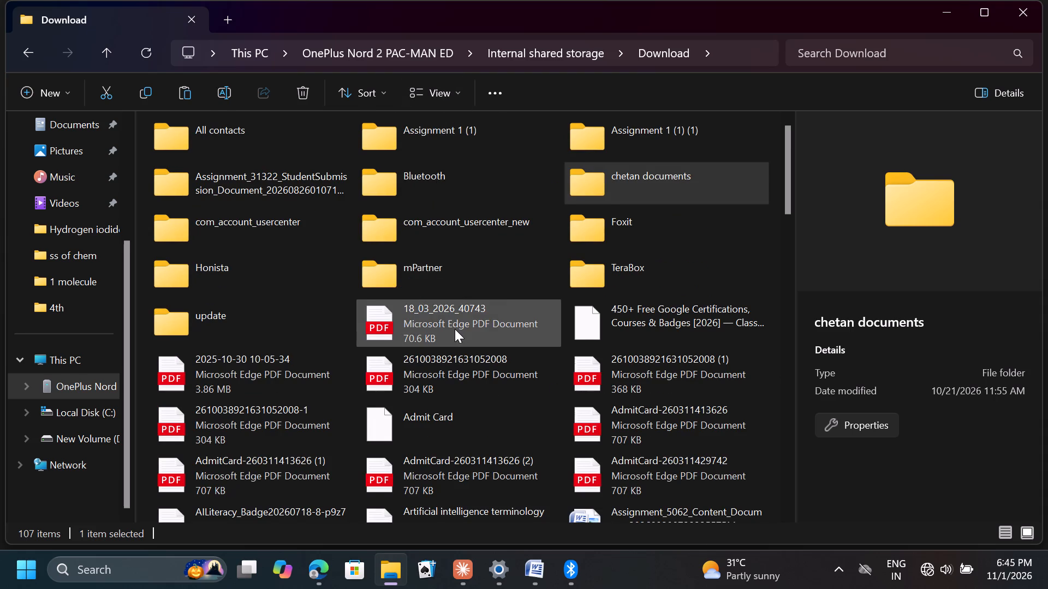
Look through the phone's Download folder for the Cricket - Sports Project Report Word file.
scroll(455, 329, down, 3)
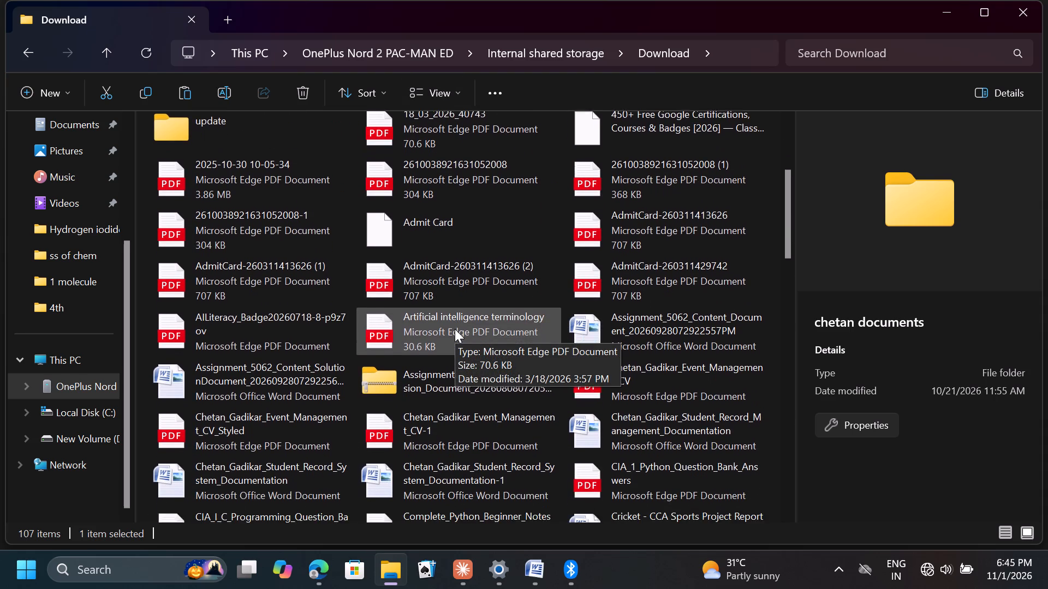
scroll(455, 329, down, 2)
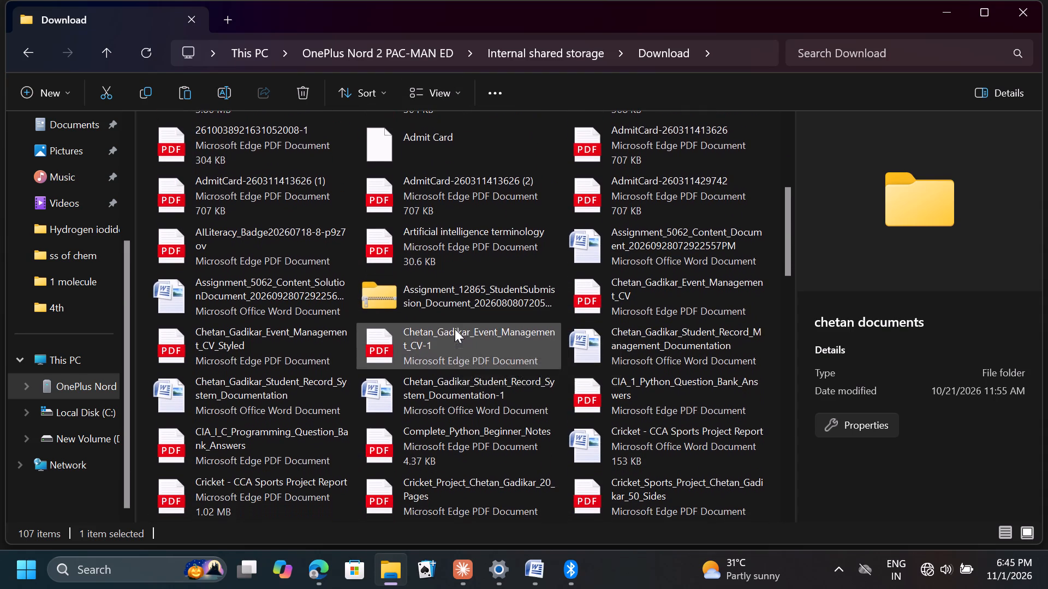
scroll(455, 329, down, 8)
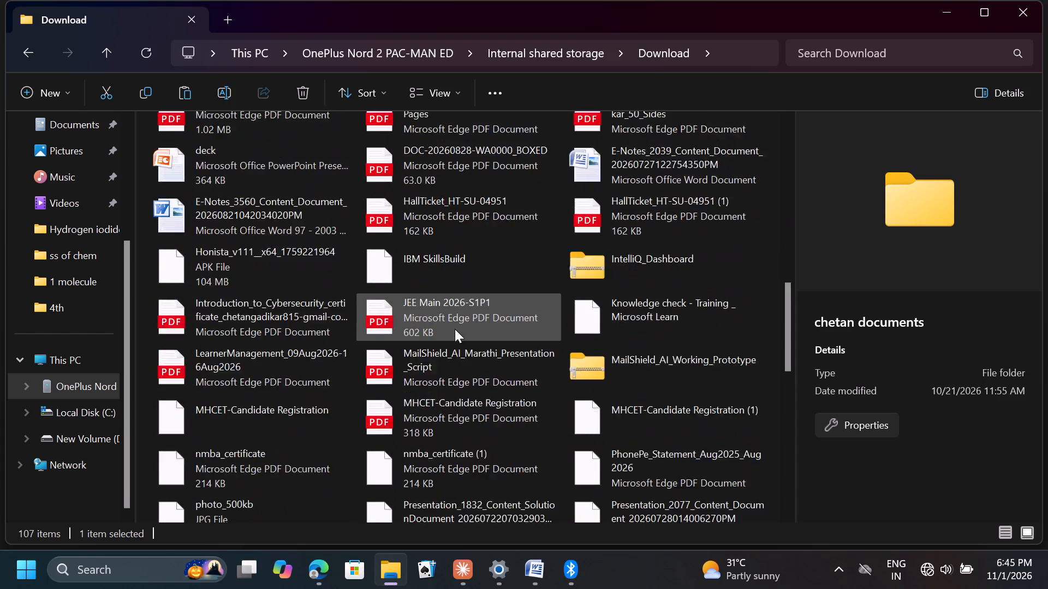
scroll(455, 329, down, 14)
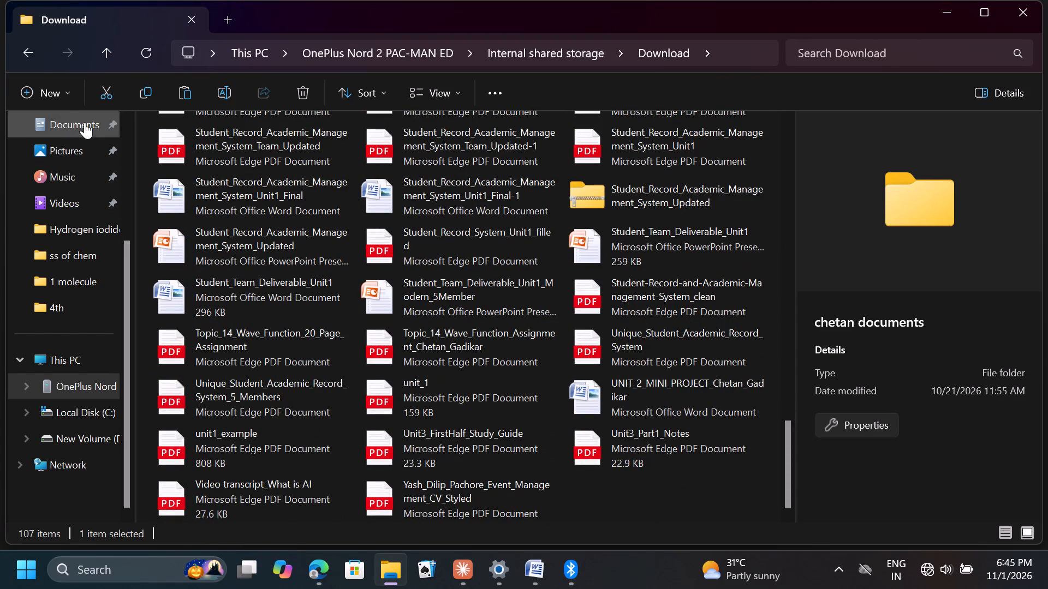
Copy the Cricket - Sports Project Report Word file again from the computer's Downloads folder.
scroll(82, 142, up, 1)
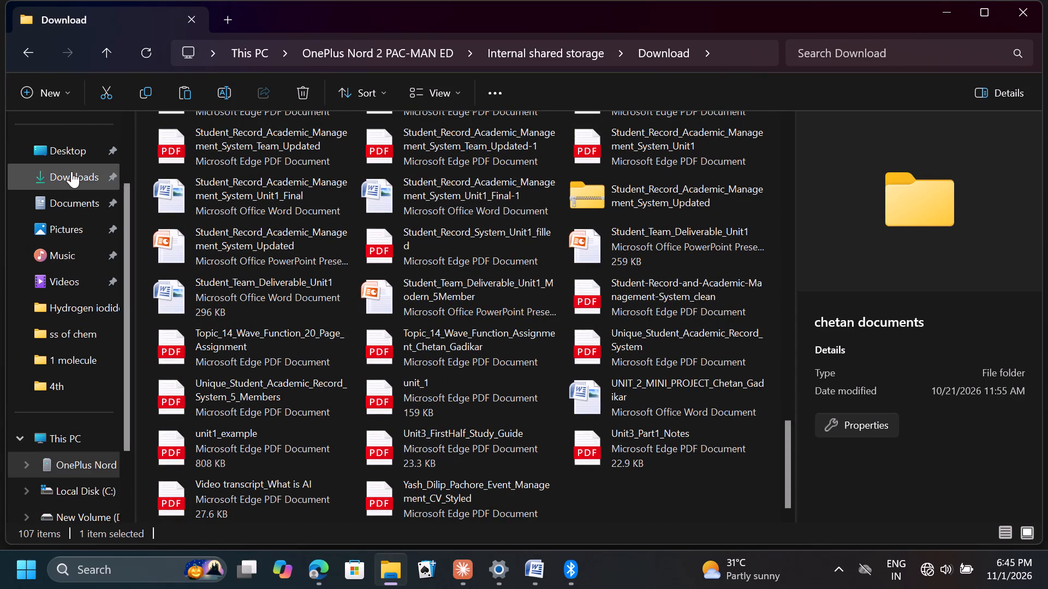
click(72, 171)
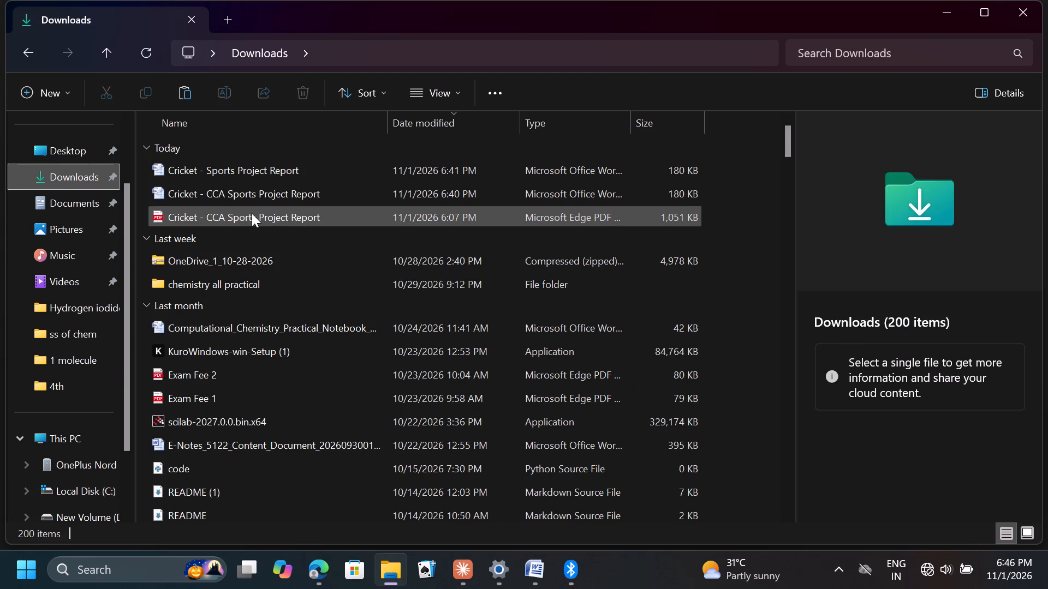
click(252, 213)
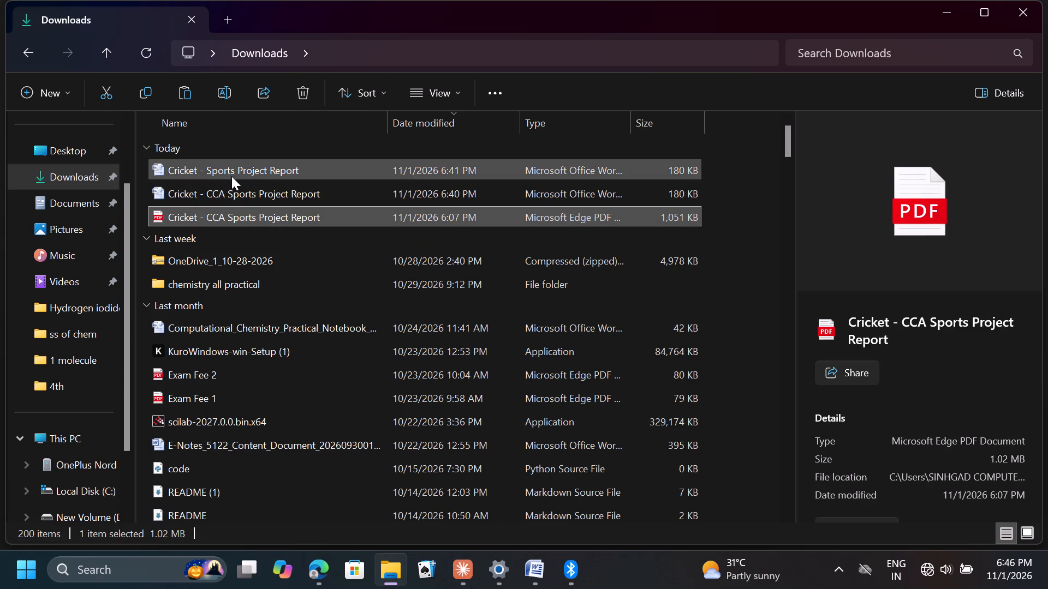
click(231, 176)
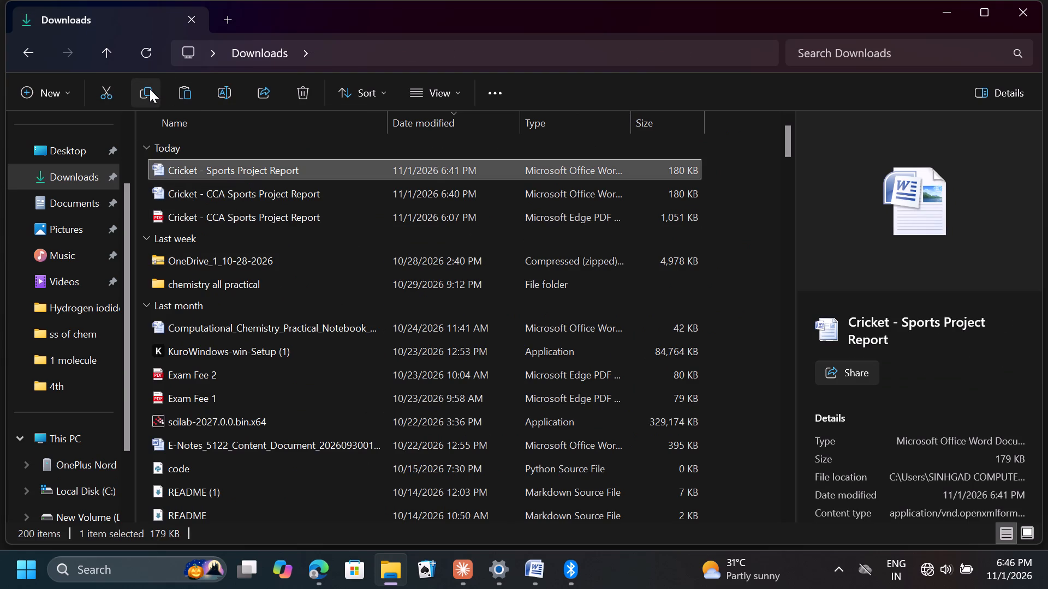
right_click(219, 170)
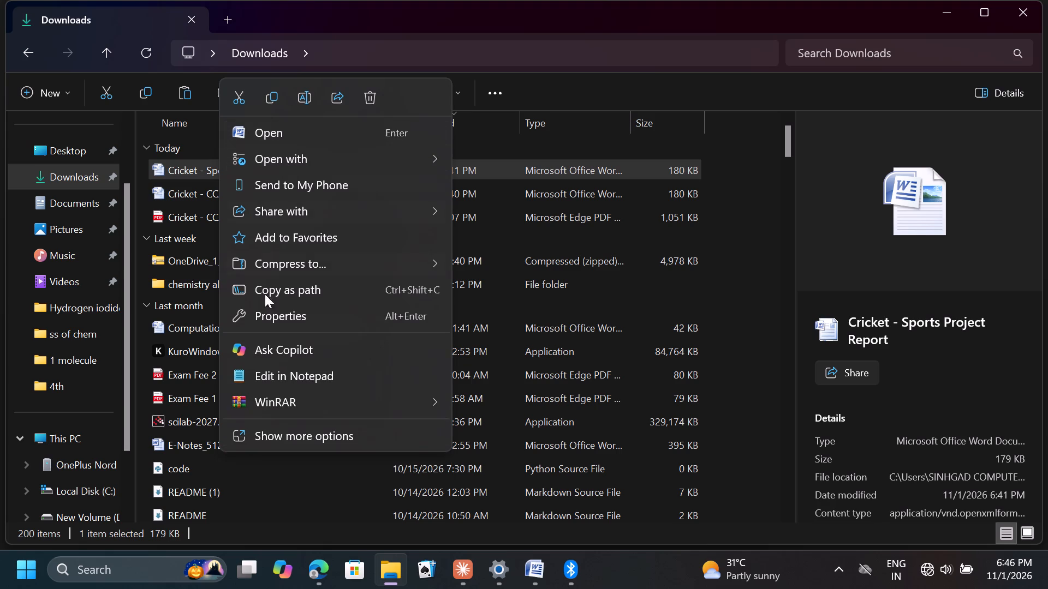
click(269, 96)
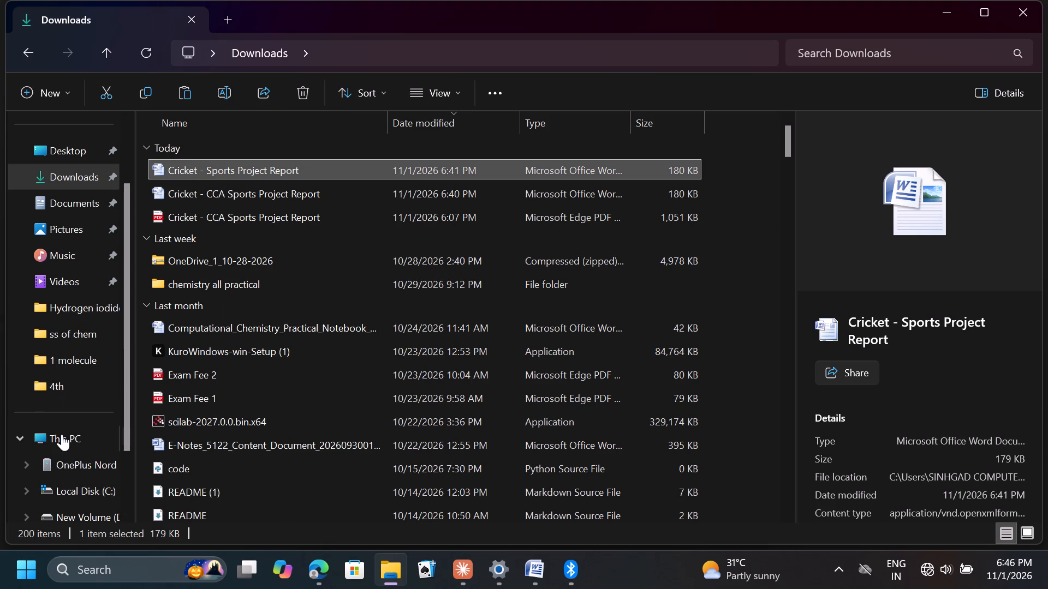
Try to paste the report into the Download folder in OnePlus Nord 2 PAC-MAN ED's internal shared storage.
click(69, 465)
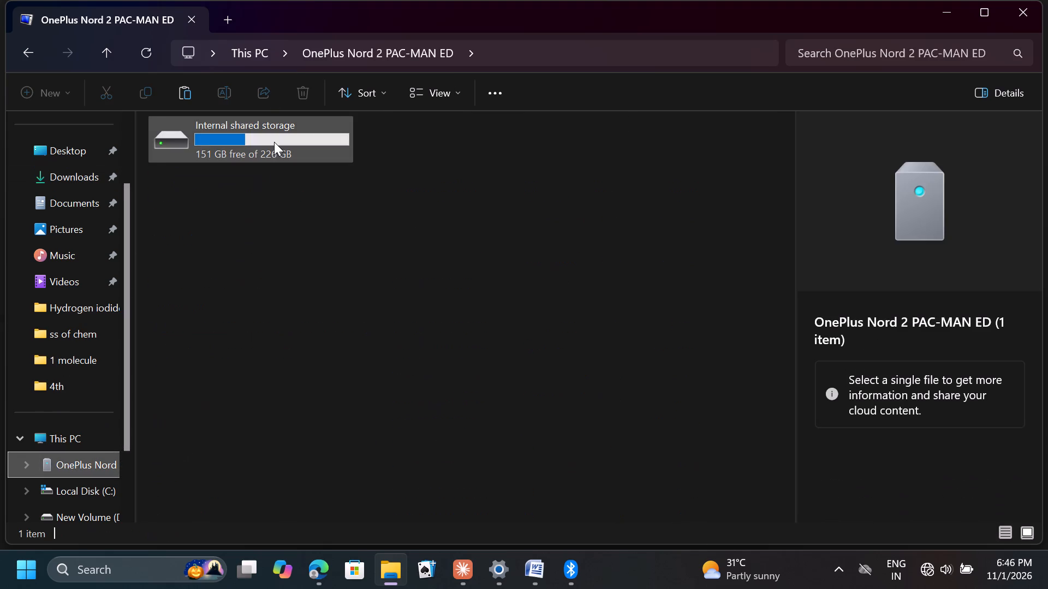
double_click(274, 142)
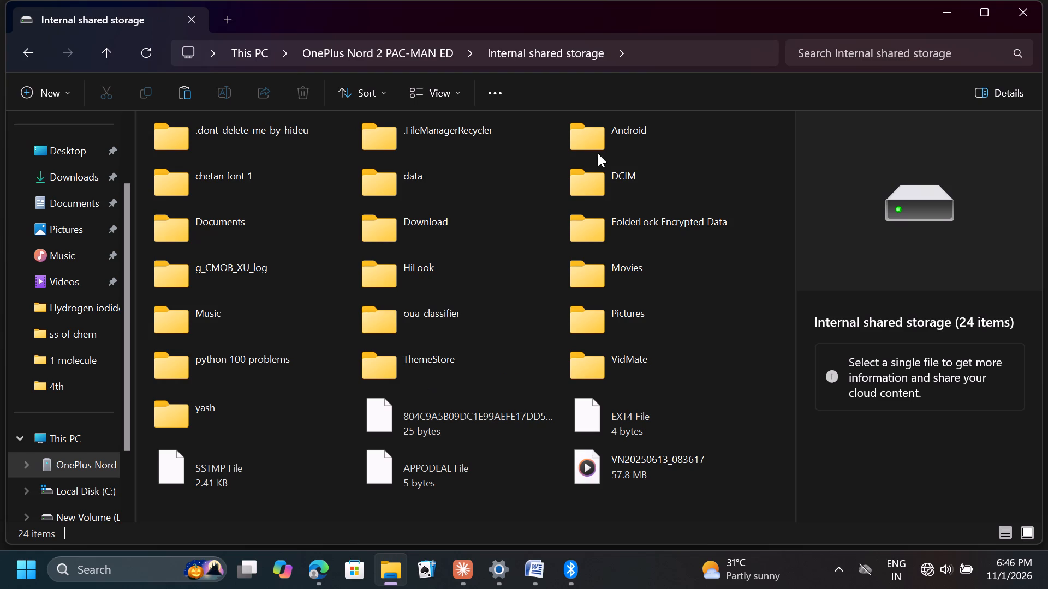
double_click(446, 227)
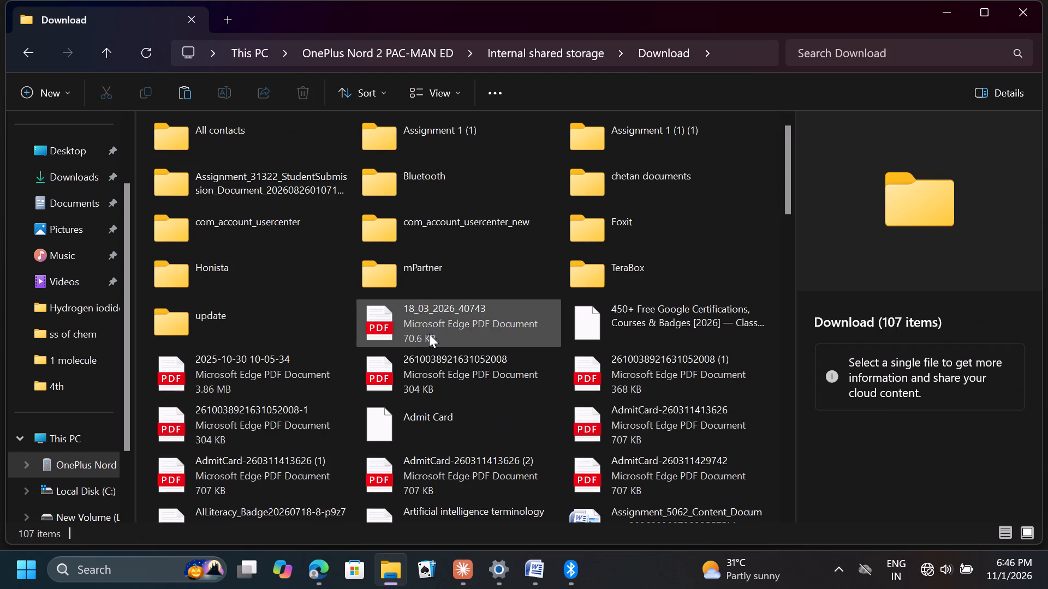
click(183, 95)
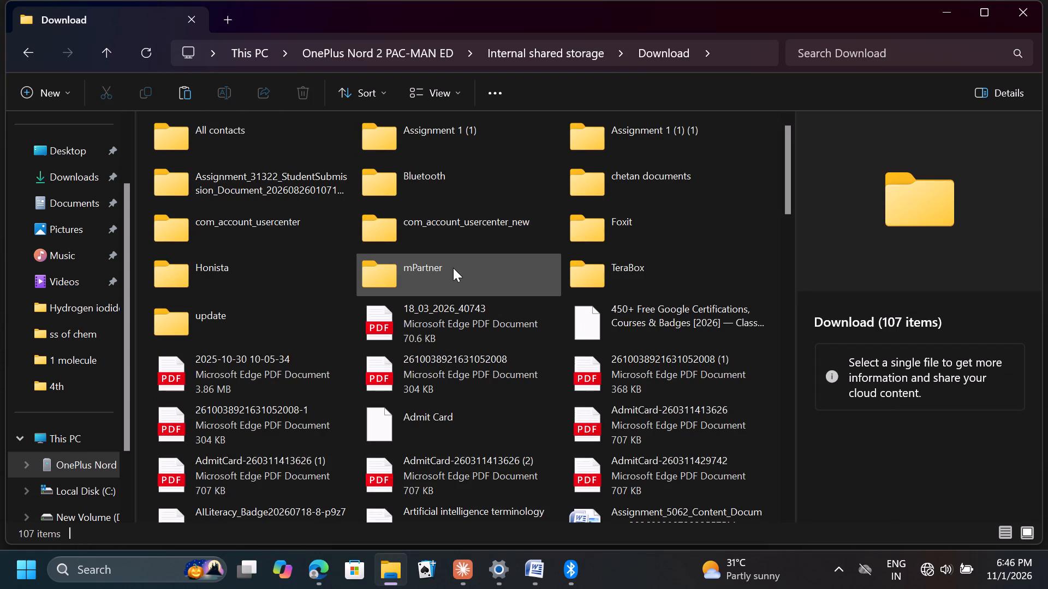
Look for the pasted report in the phone's Download folder, and search the folder for "sp".
scroll(453, 268, down, 3)
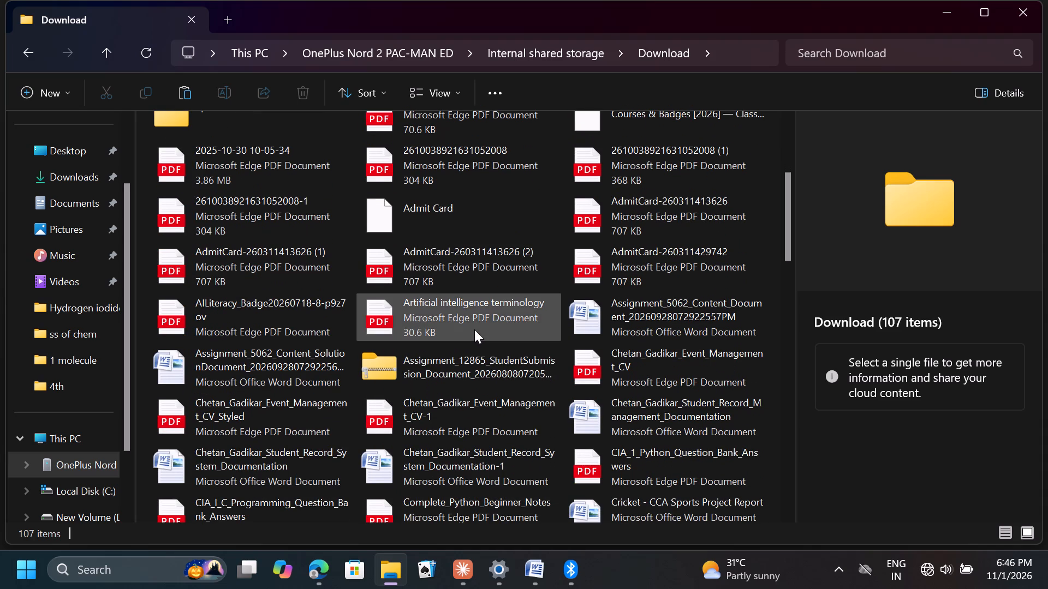
scroll(474, 329, down, 1)
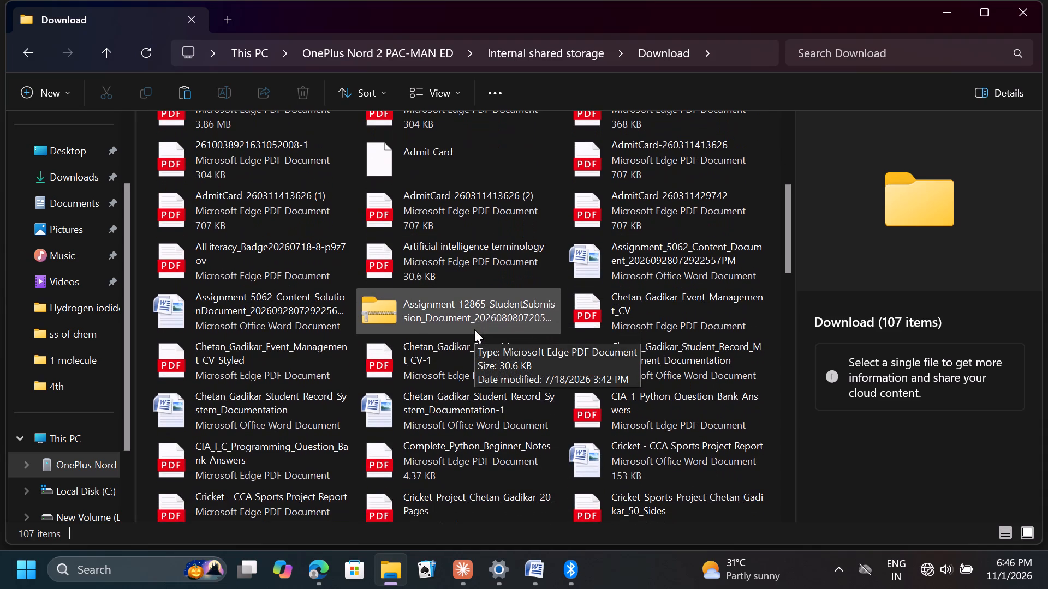
scroll(474, 329, down, 5)
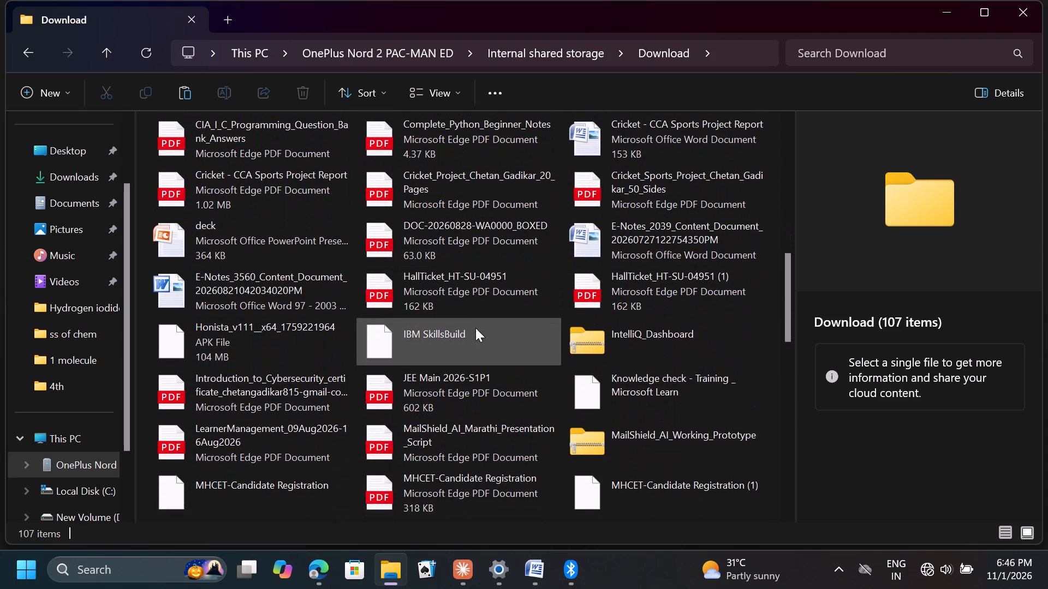
scroll(475, 328, down, 5)
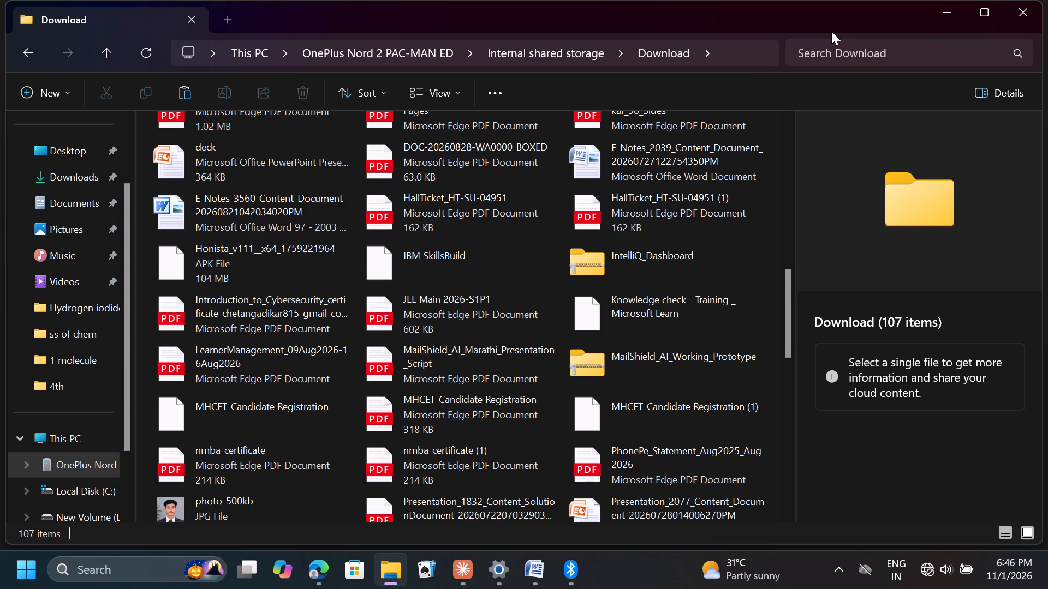
click(835, 44)
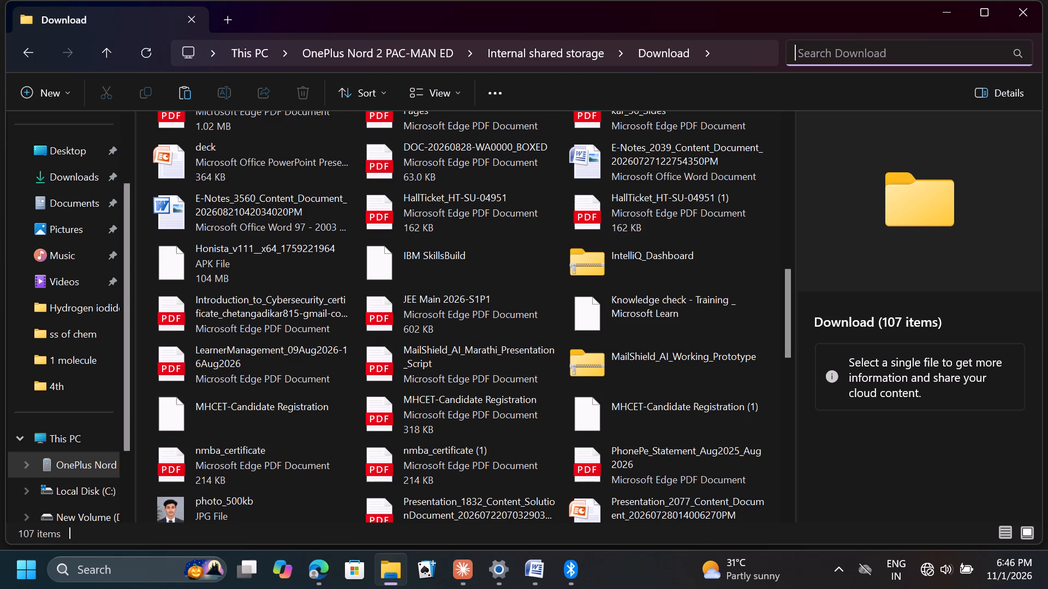
key(s)
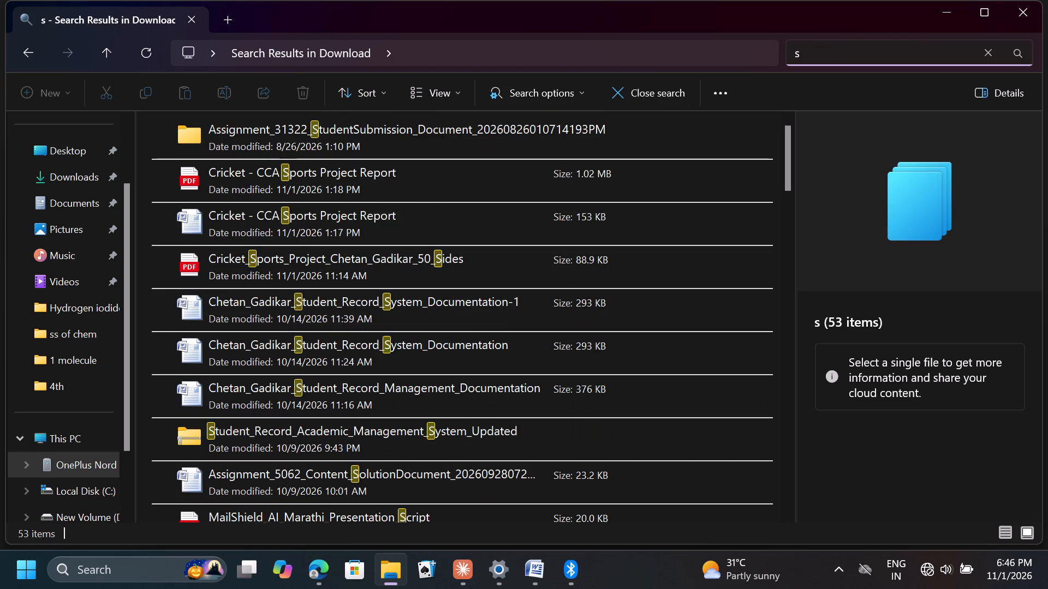
key(p)
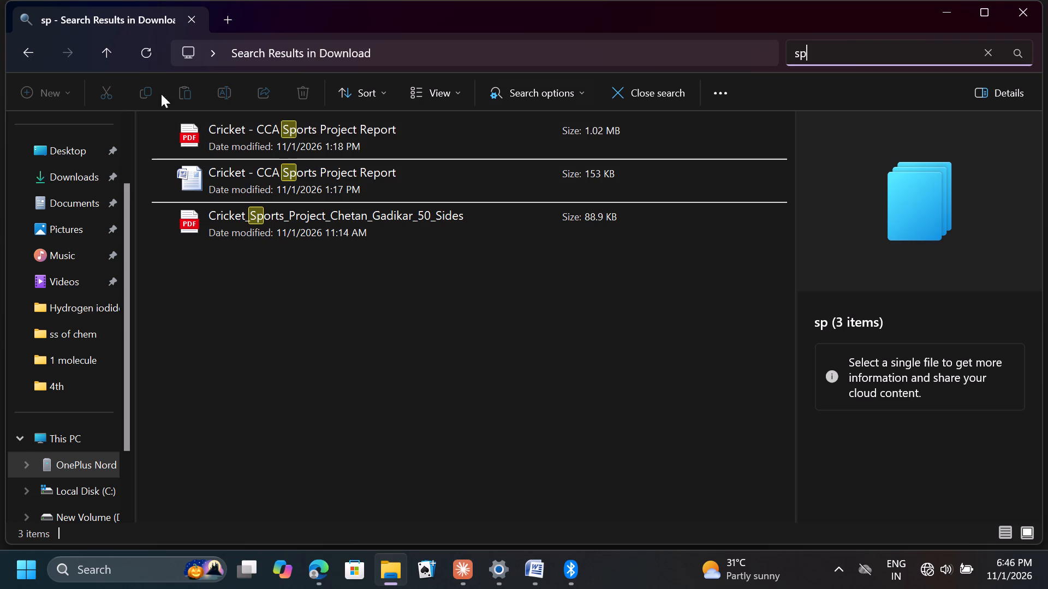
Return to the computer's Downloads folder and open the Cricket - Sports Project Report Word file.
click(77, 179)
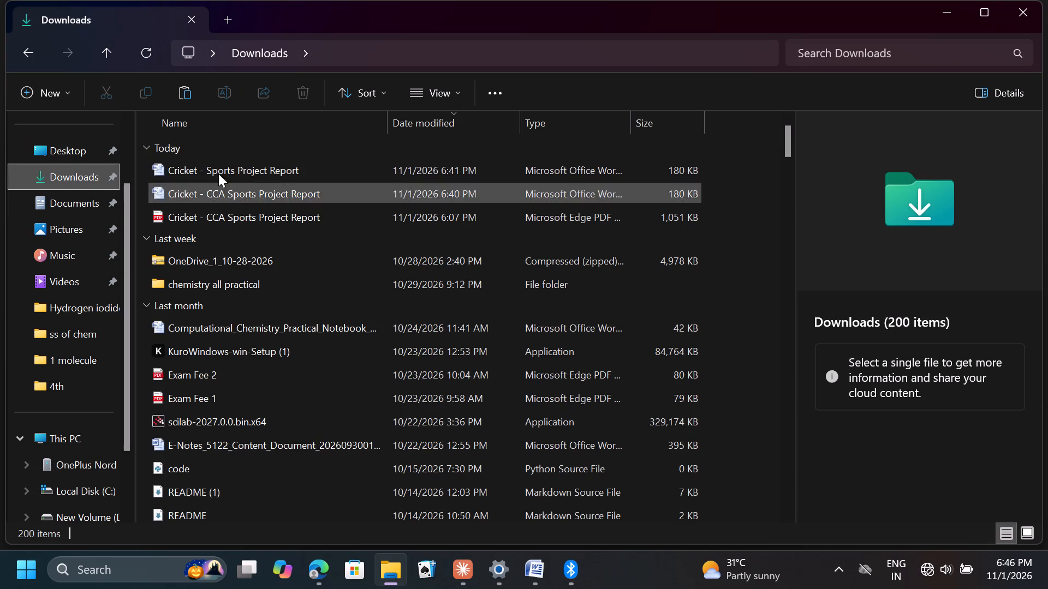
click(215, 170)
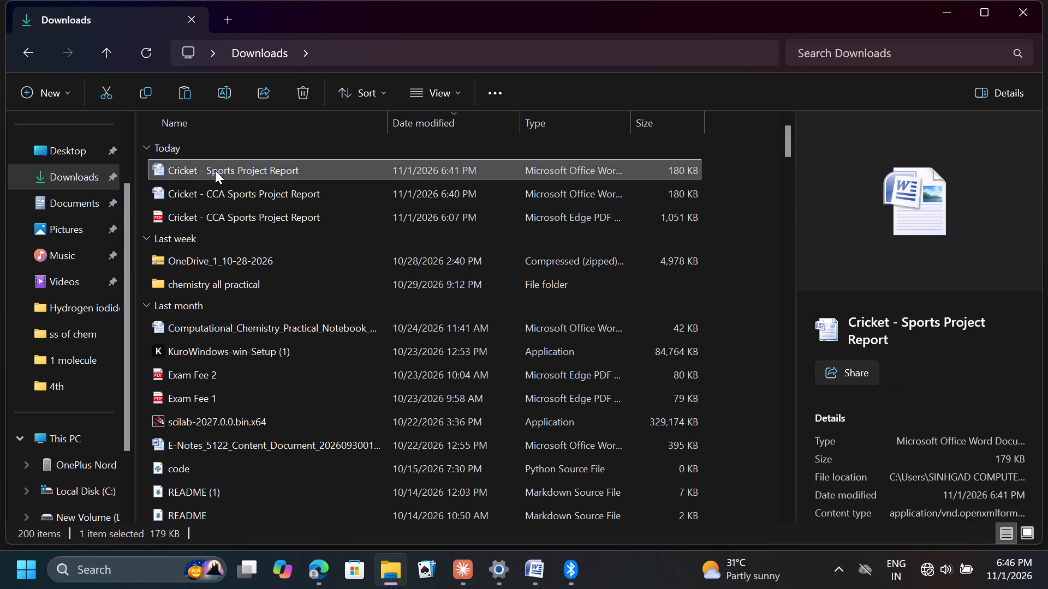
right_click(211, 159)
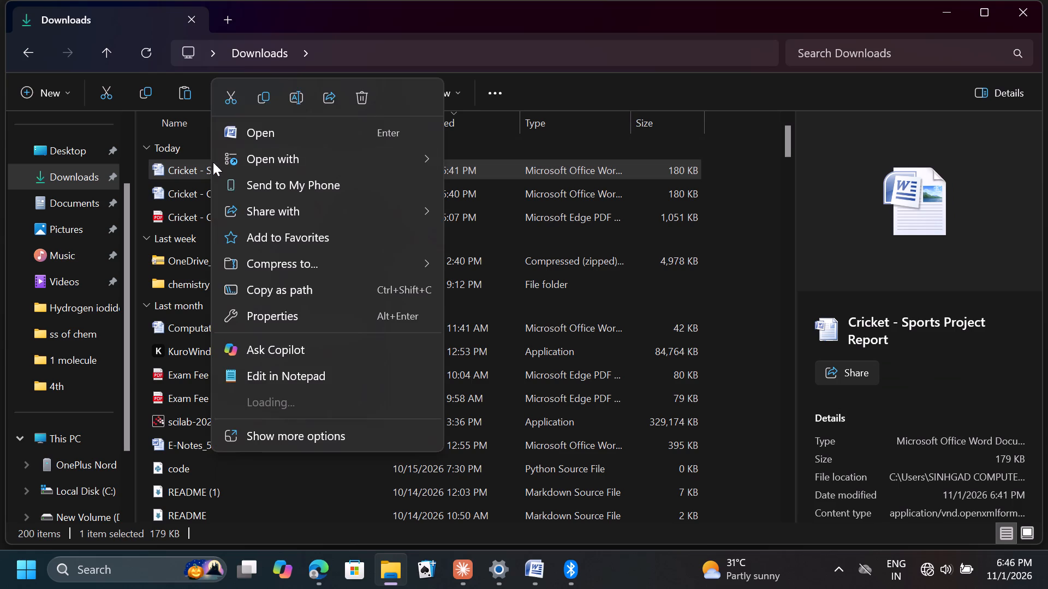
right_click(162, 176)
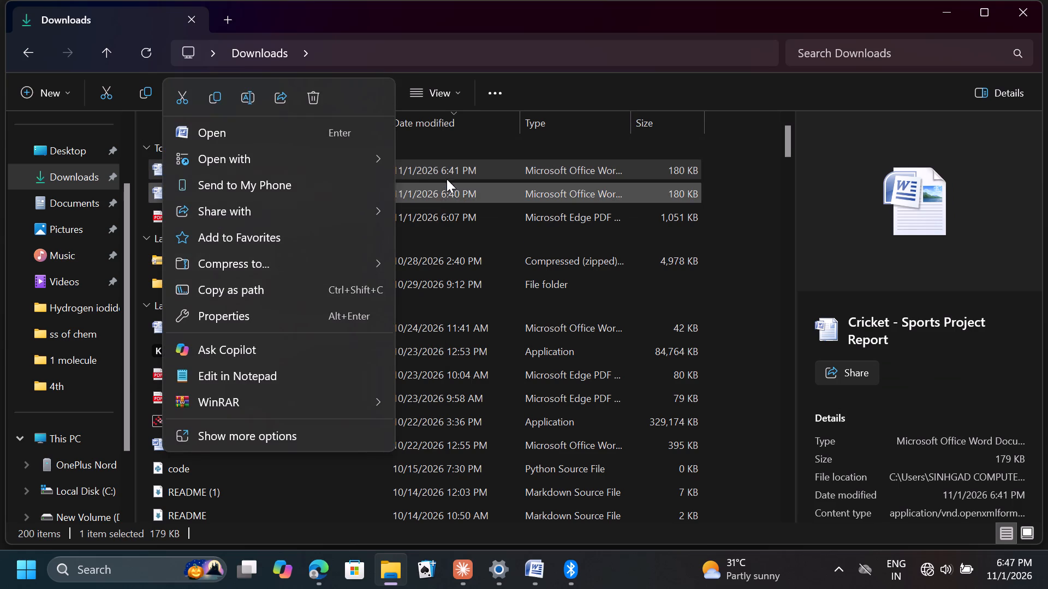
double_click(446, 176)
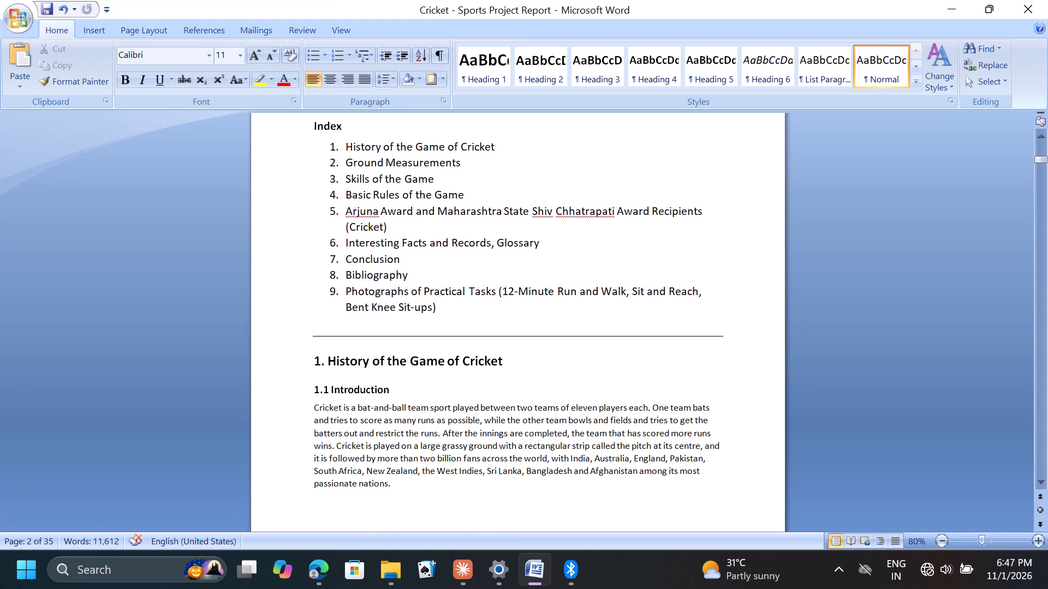
Close the File Explorer window on Downloads and the Cricket - Sports Project Report document in Word.
click(400, 569)
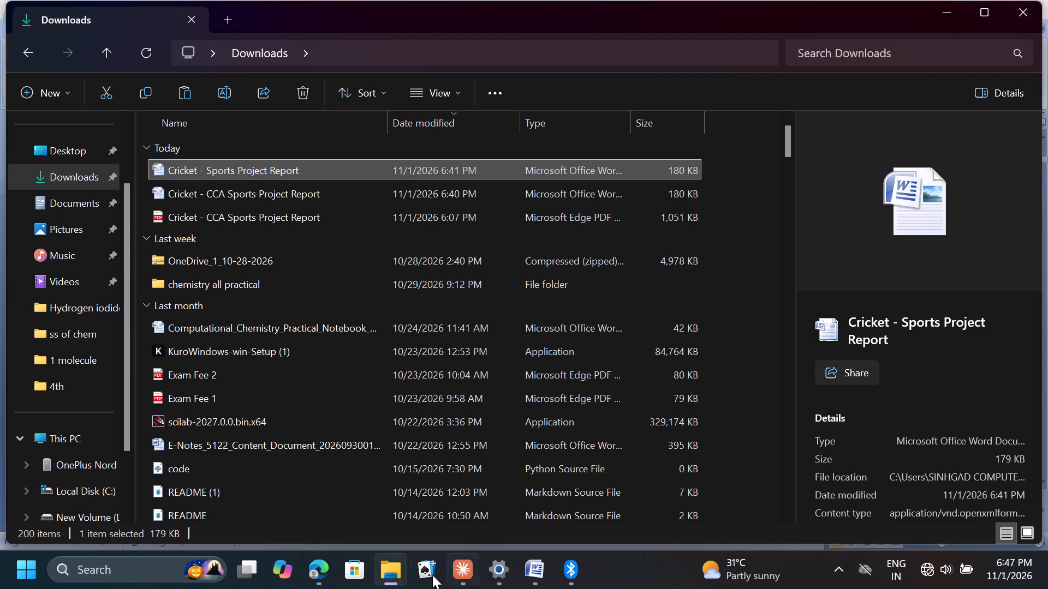
click(462, 432)
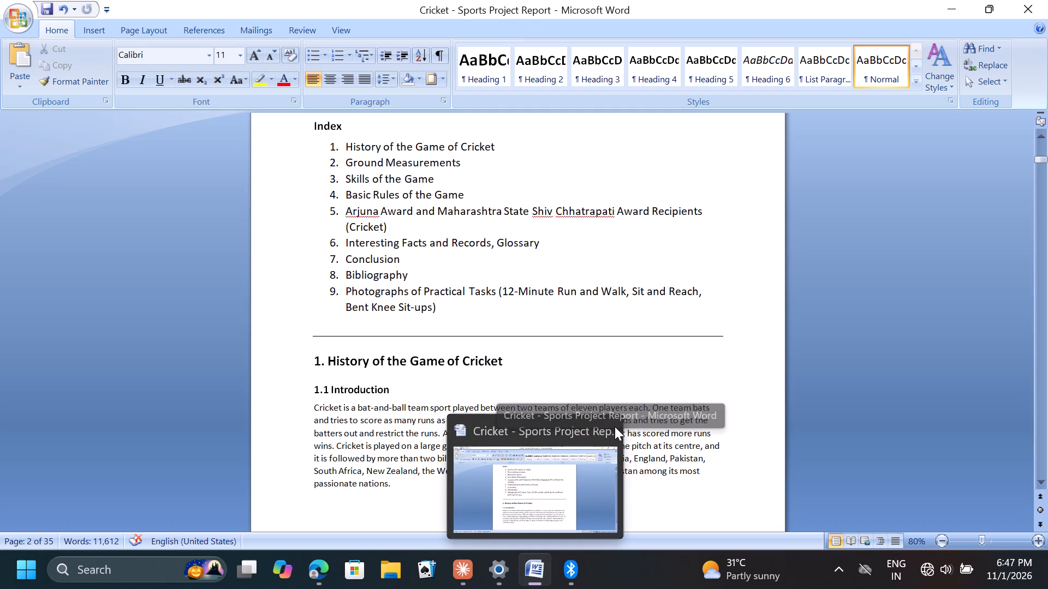
click(615, 426)
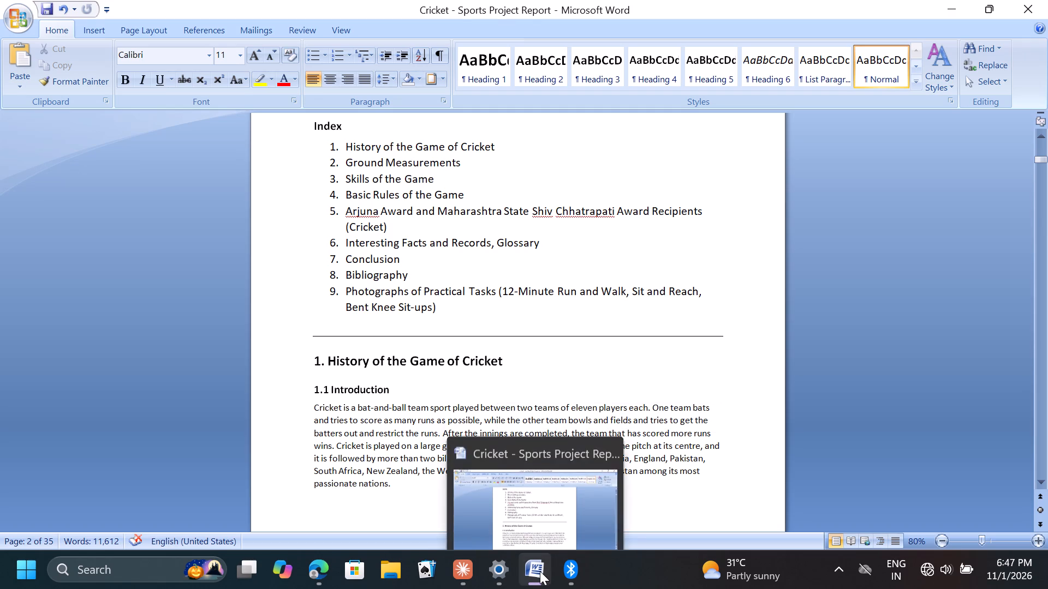
click(602, 430)
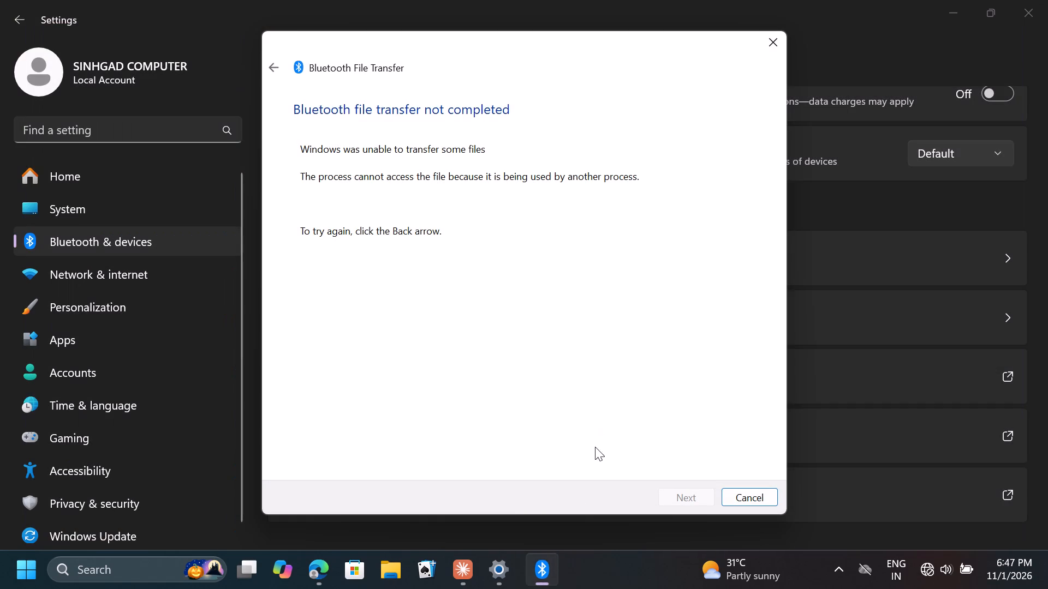
In File Explorer, copy the Cricket - Sports Project Report Word file from the recent files.
click(404, 577)
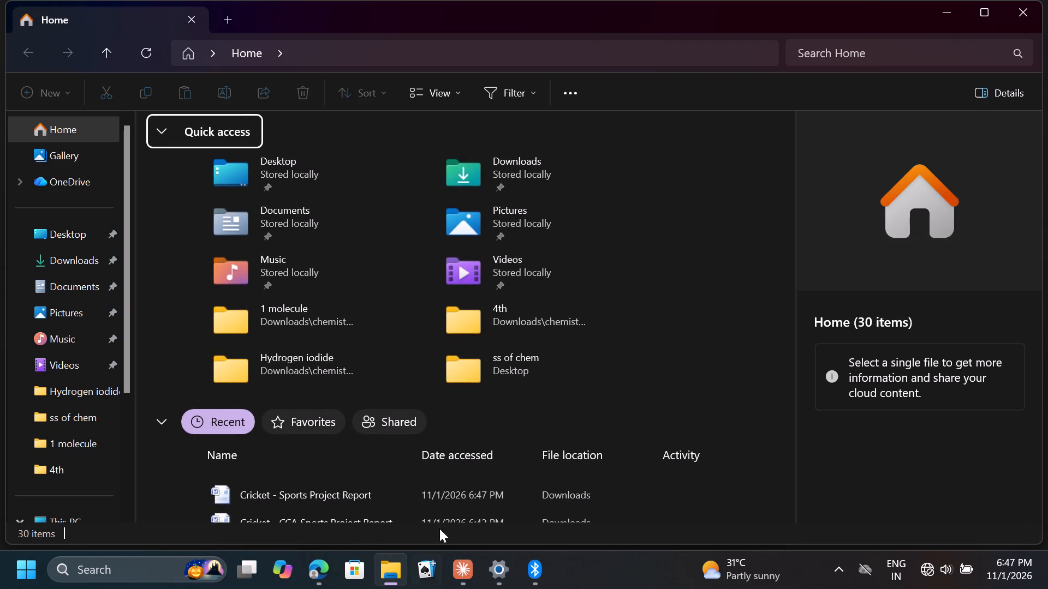
click(394, 494)
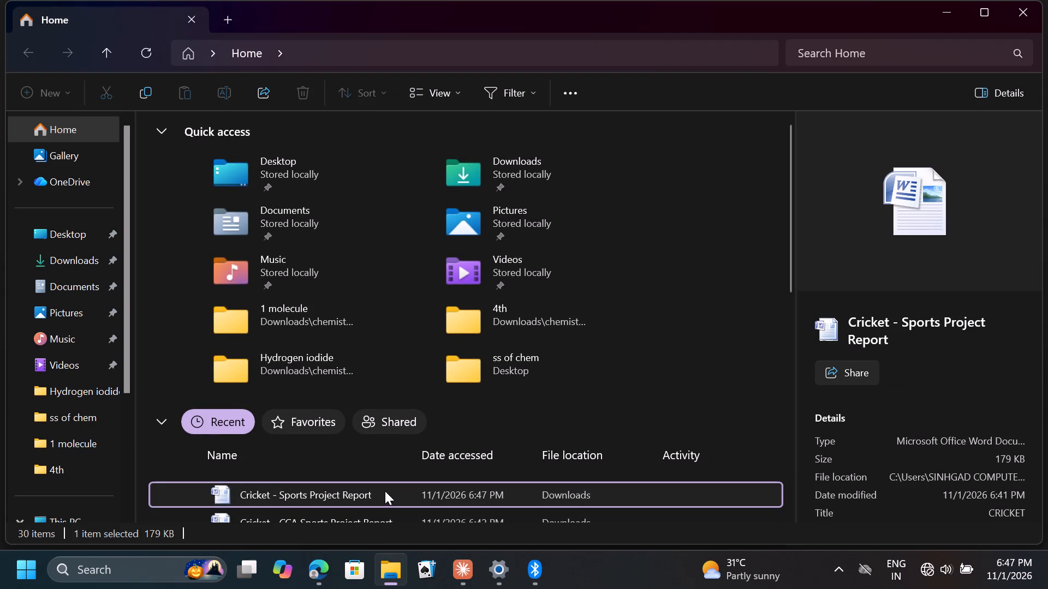
right_click(385, 491)
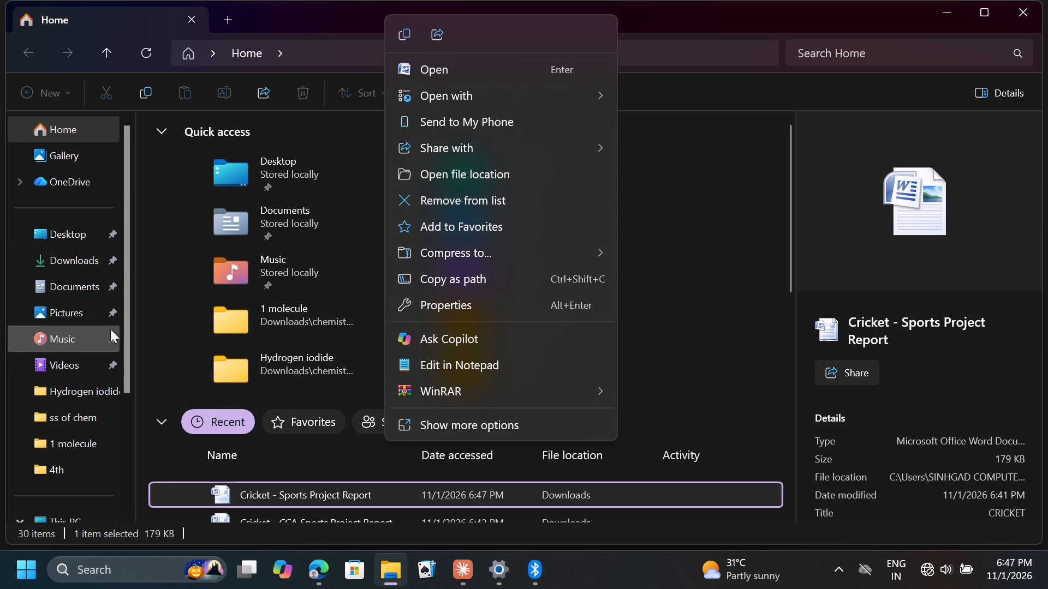
click(288, 220)
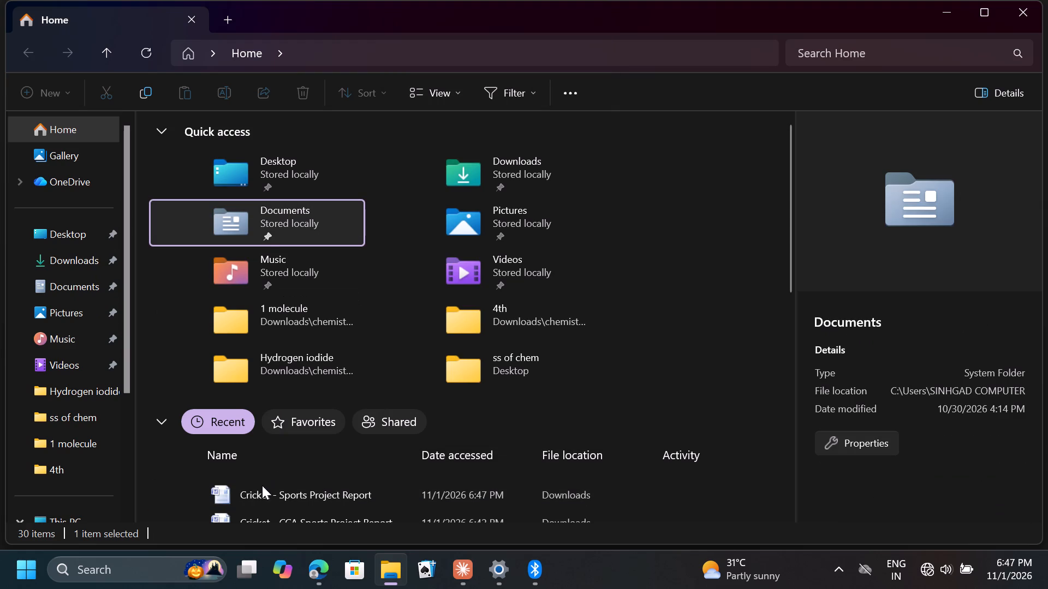
right_click(262, 493)
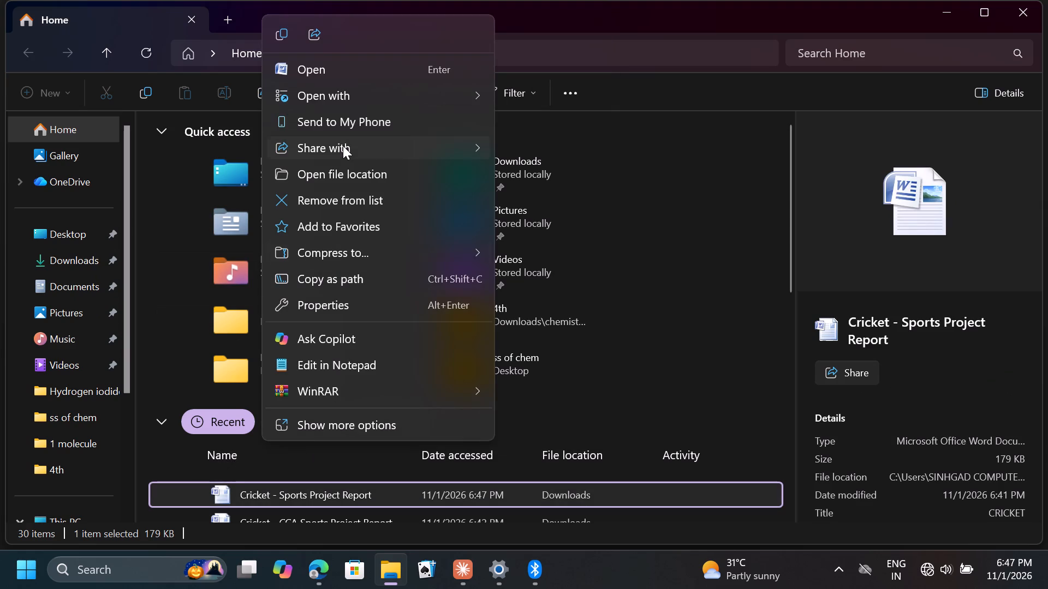
click(289, 38)
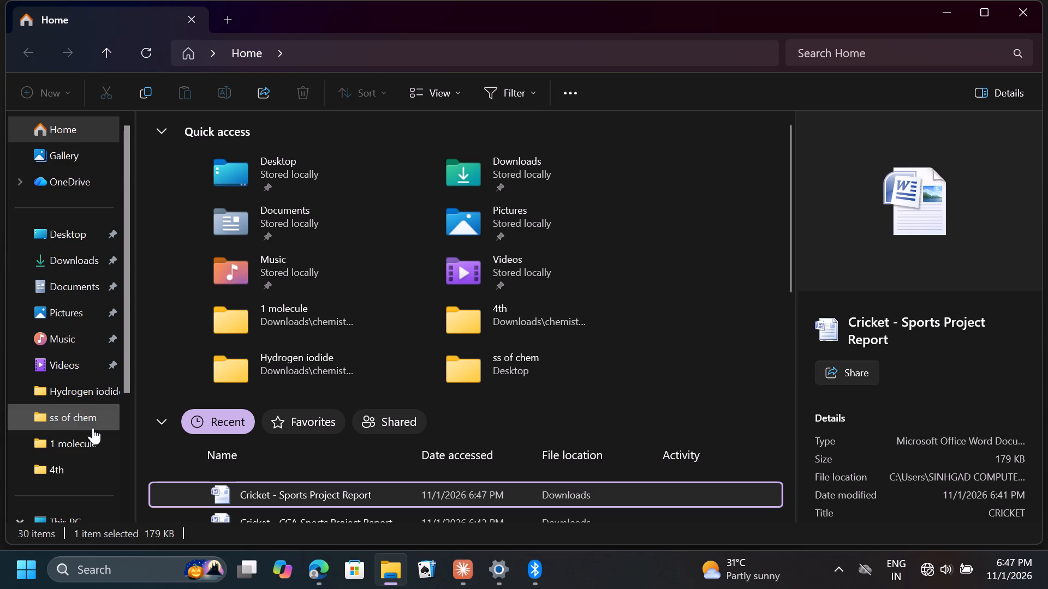
Paste the report into the Download folder of OnePlus Nord 2 PAC-MAN ED's internal shared storage, replacing the existing file of the same name.
scroll(85, 434, down, 3)
click(86, 389)
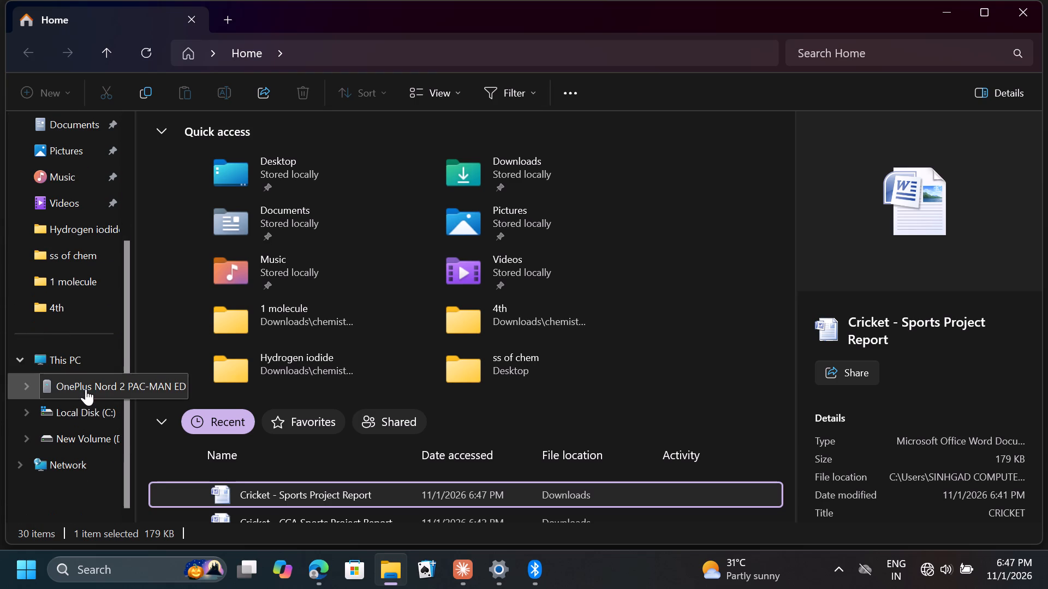
double_click(259, 151)
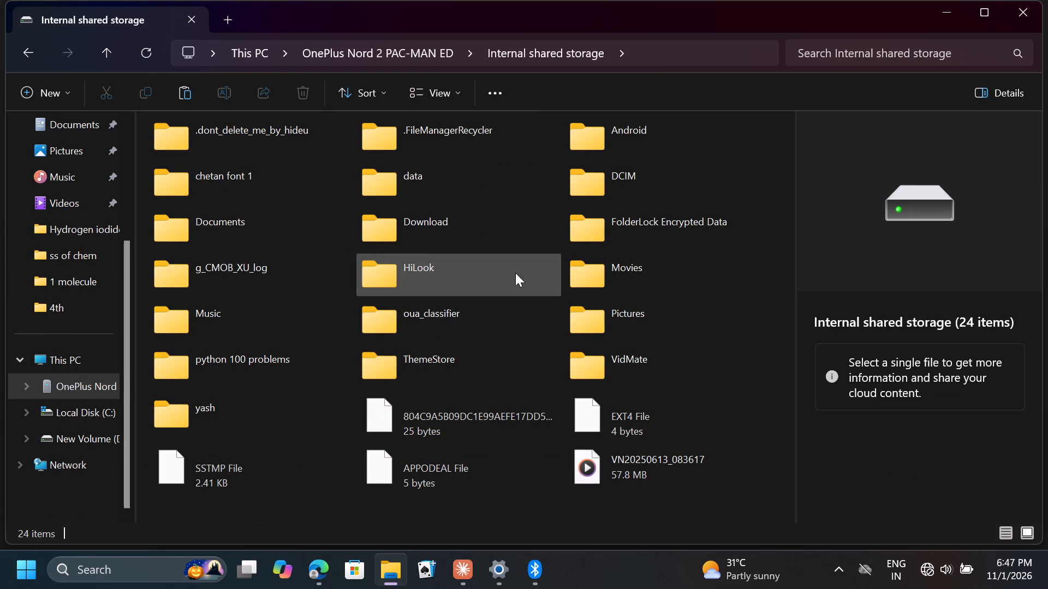
double_click(481, 226)
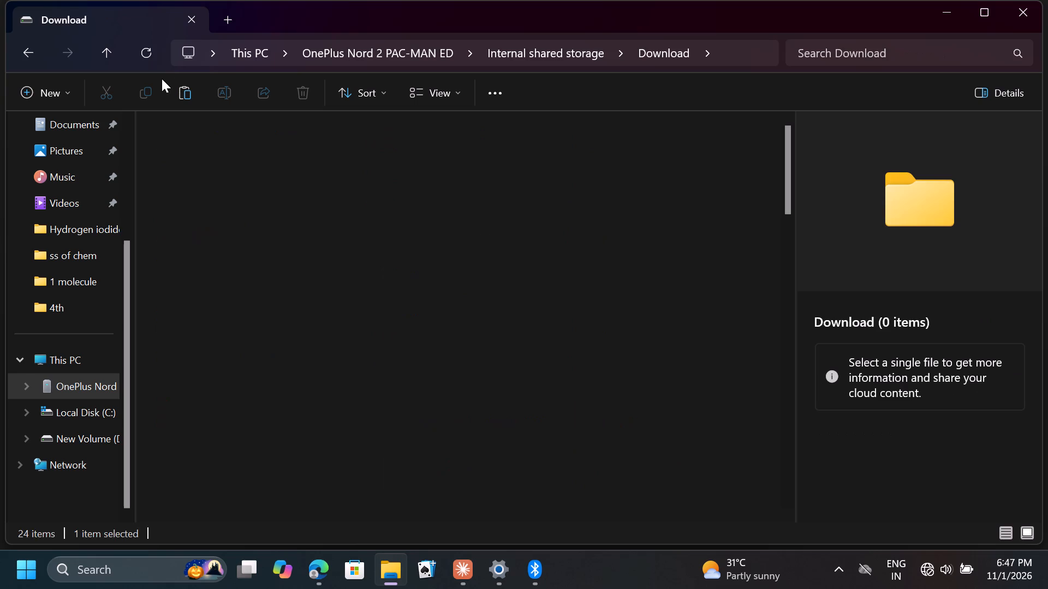
click(183, 88)
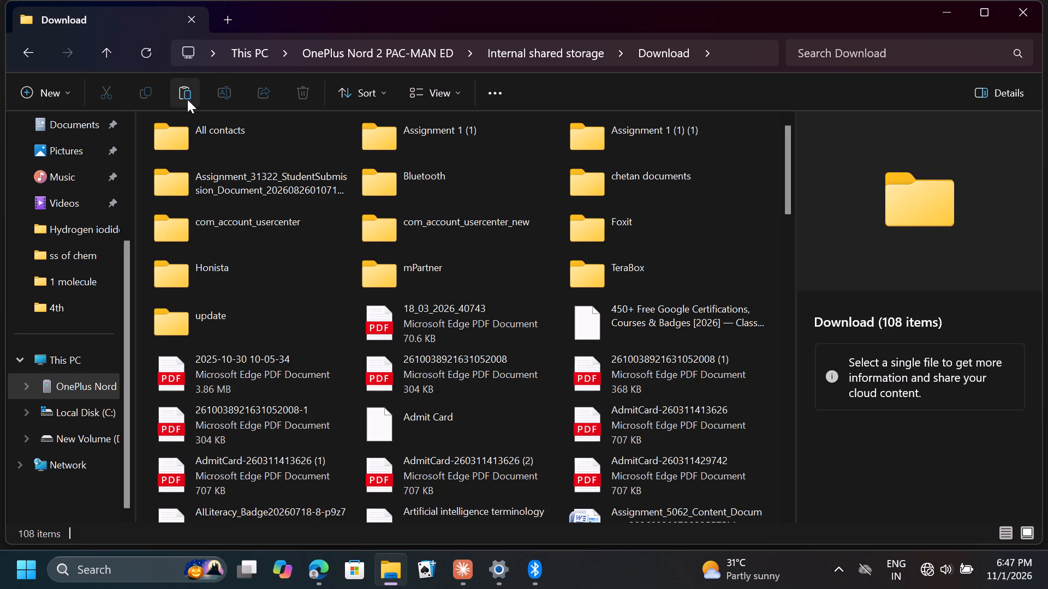
click(187, 100)
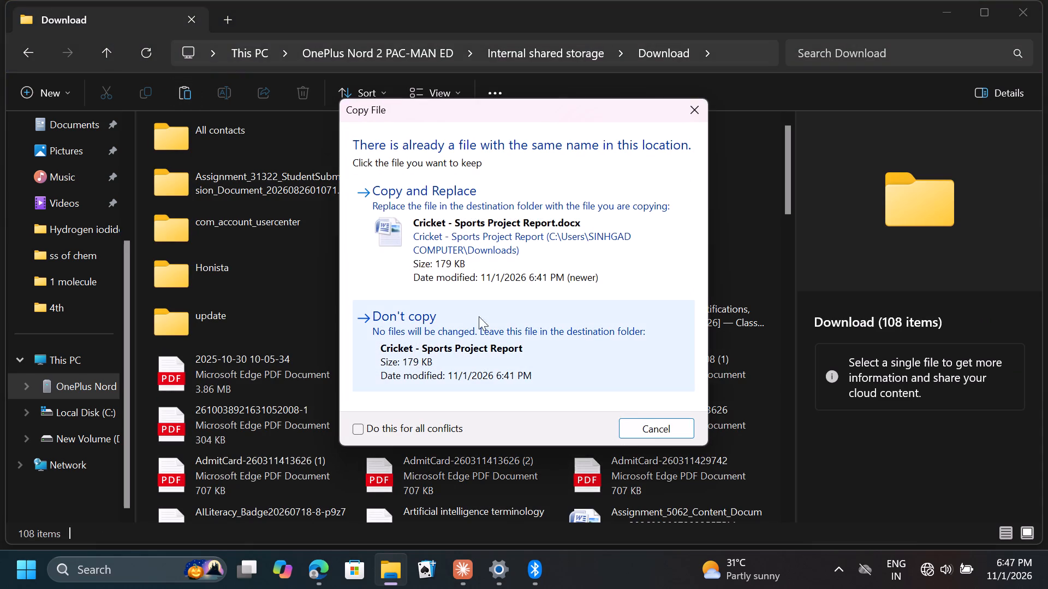
click(472, 248)
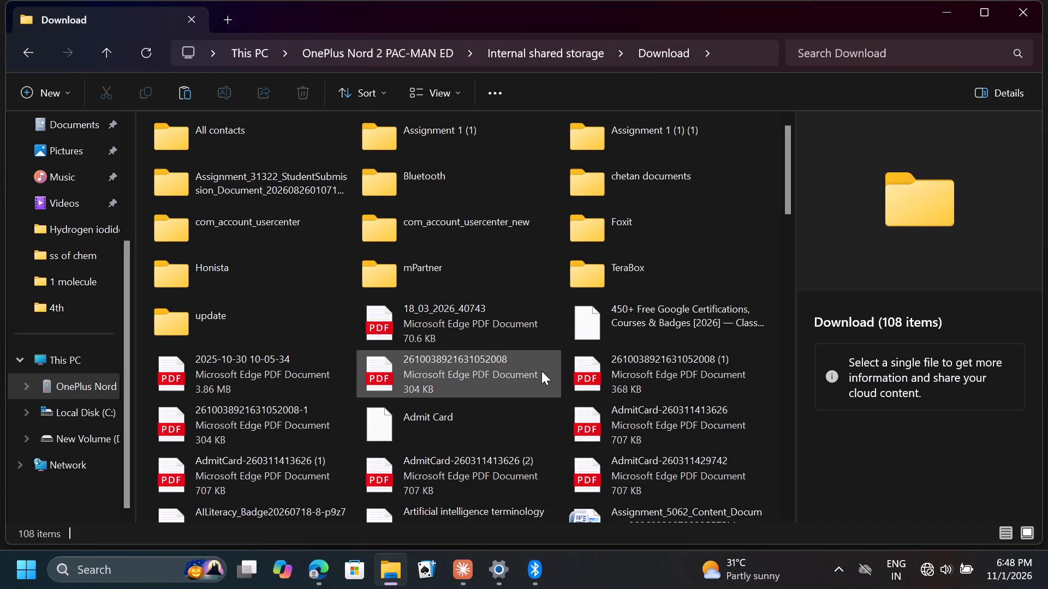
Look for the pasted report in the phone's Download folder, and search the folder for "sport".
scroll(541, 371, down, 9)
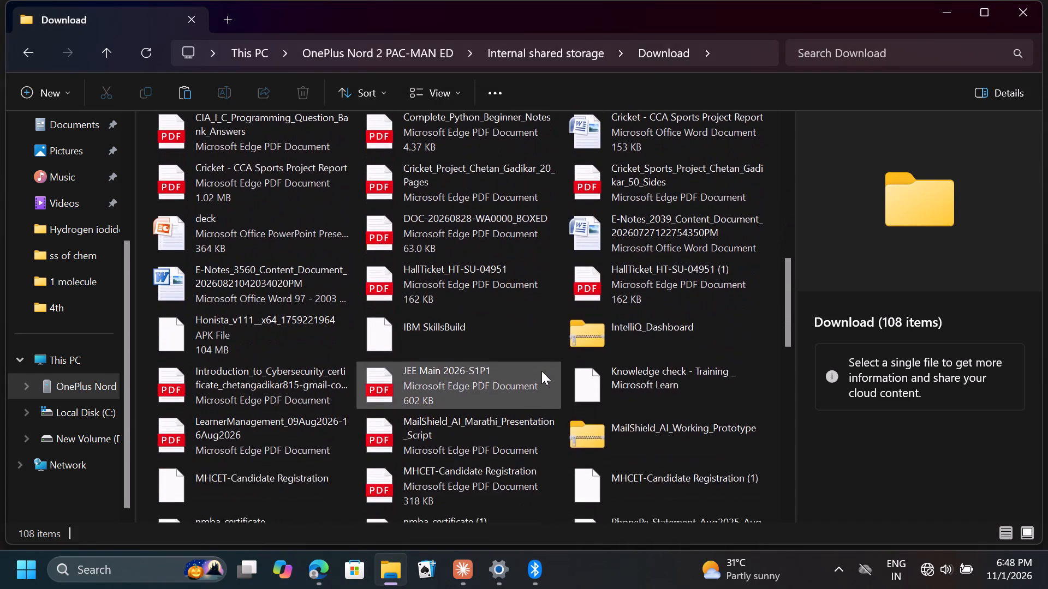
scroll(541, 371, down, 7)
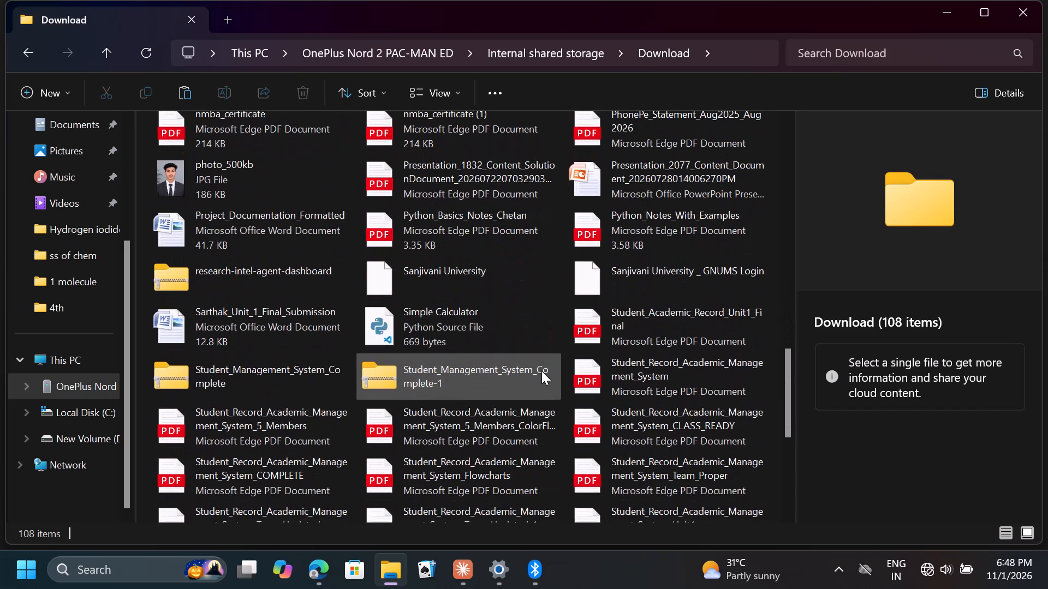
scroll(541, 371, down, 1)
click(900, 40)
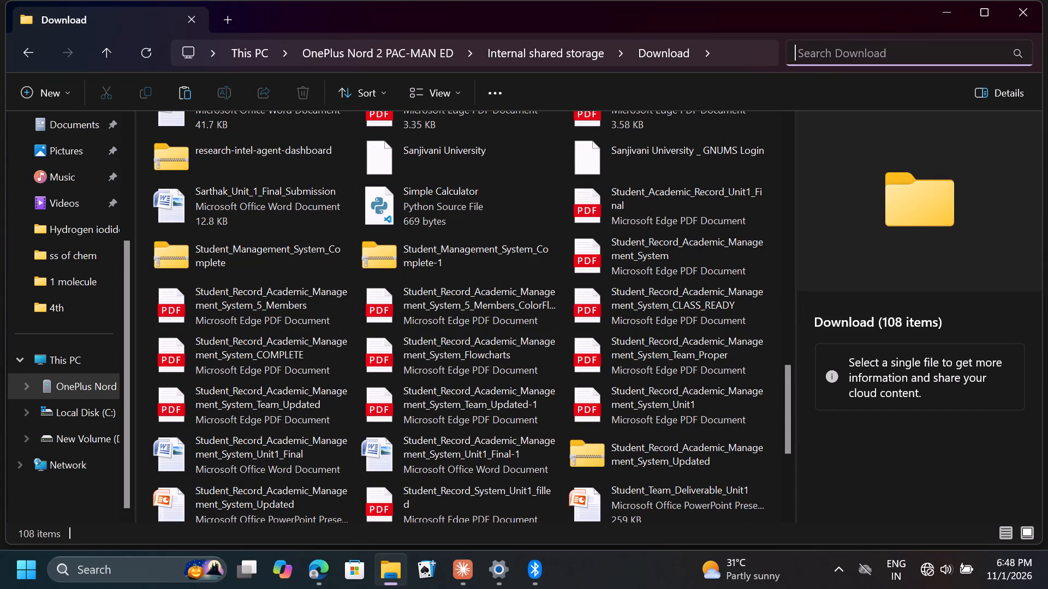
key(s)
text(port)
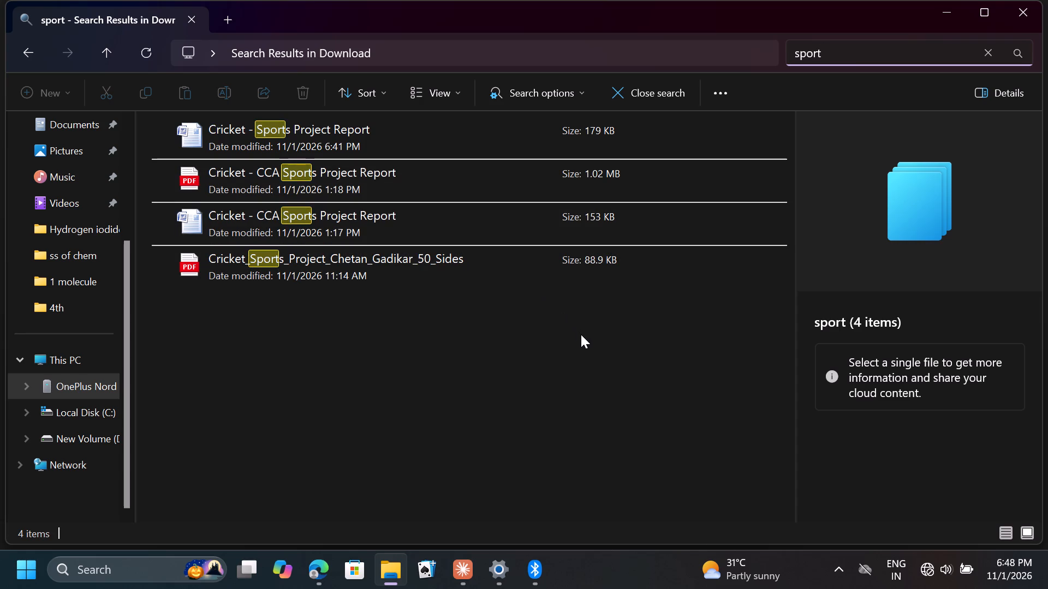
Close the File Explorer, Settings and Bluetooth File Transfer windows.
click(1025, 11)
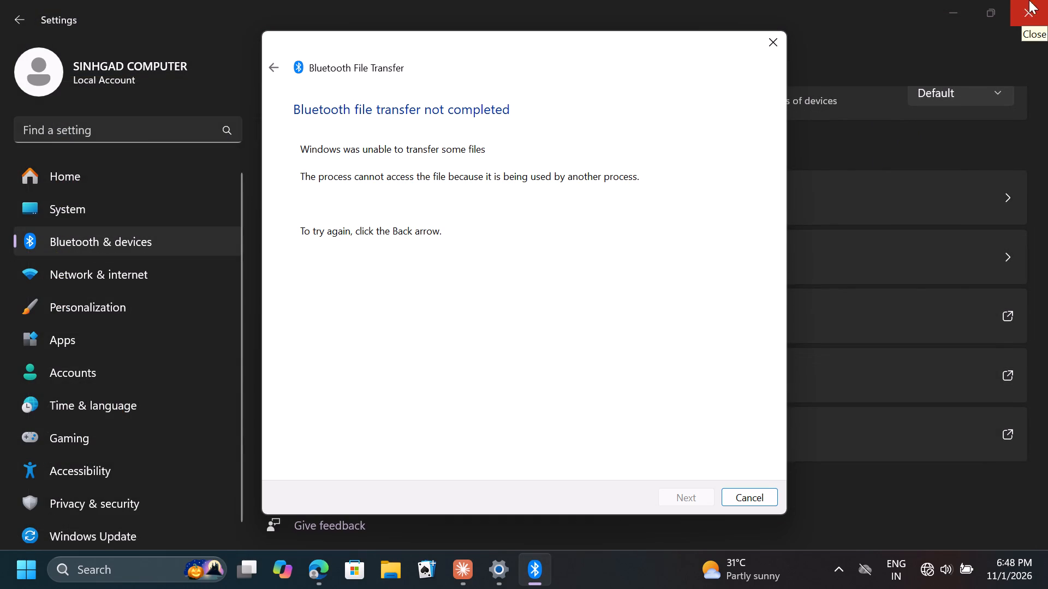
click(769, 29)
click(1047, 9)
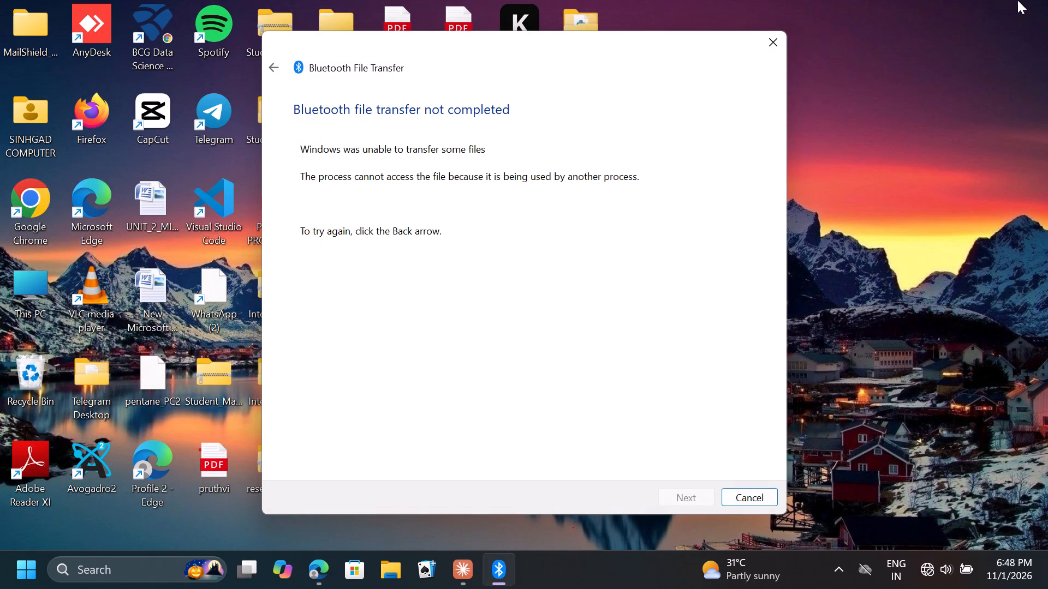
click(767, 48)
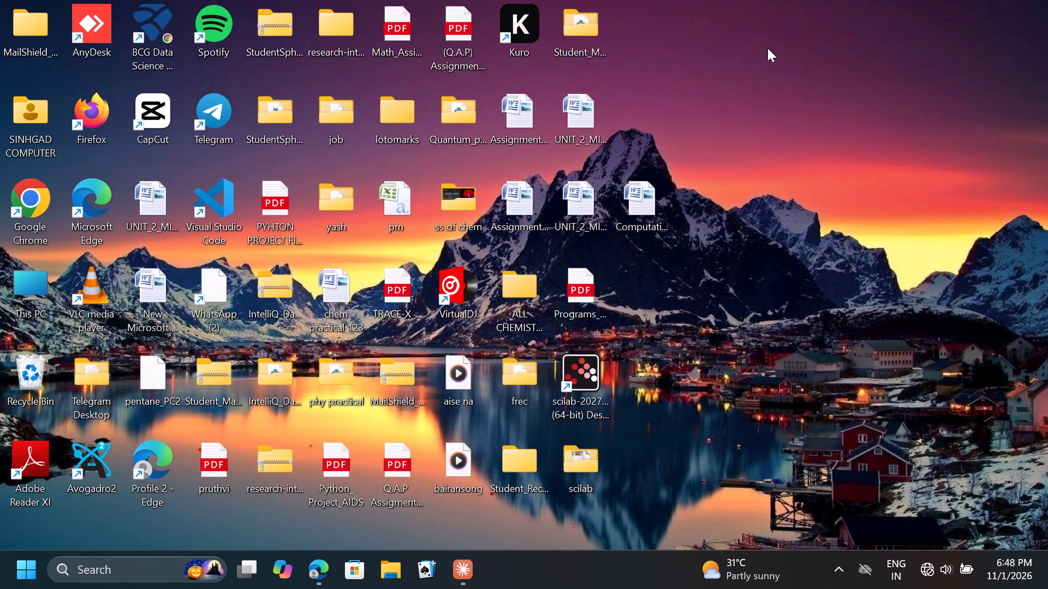